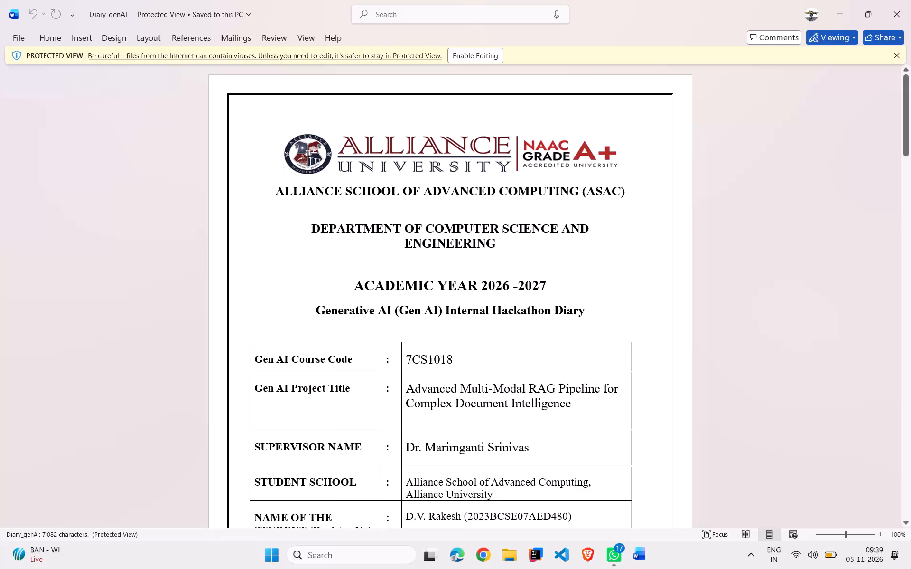
Enable editing of the protected Diary_genAI document.
left_click(479, 59)
Look through the hackathon diary, including the Gen AI evaluation rubrics and the review attendance tables.
scroll(524, 360, "down", 3)
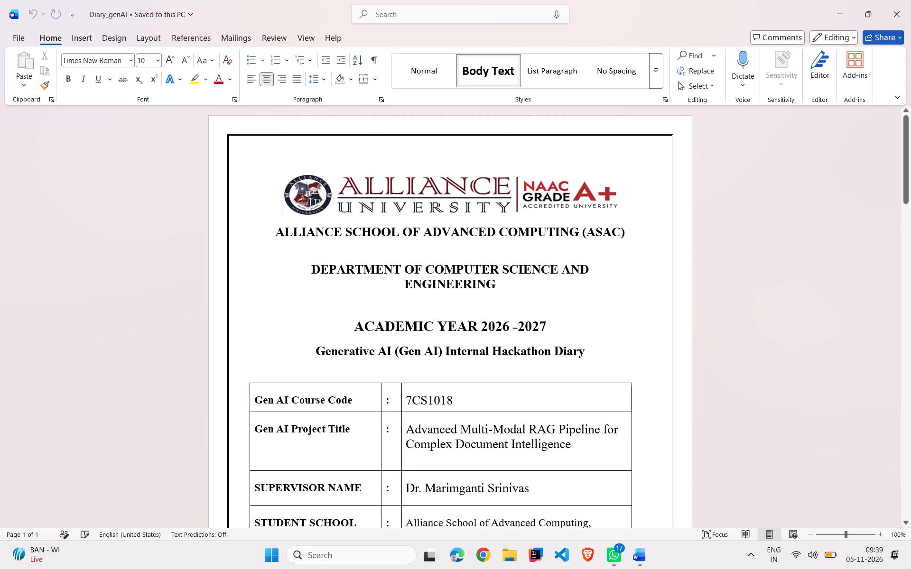
scroll(524, 360, "down", 19)
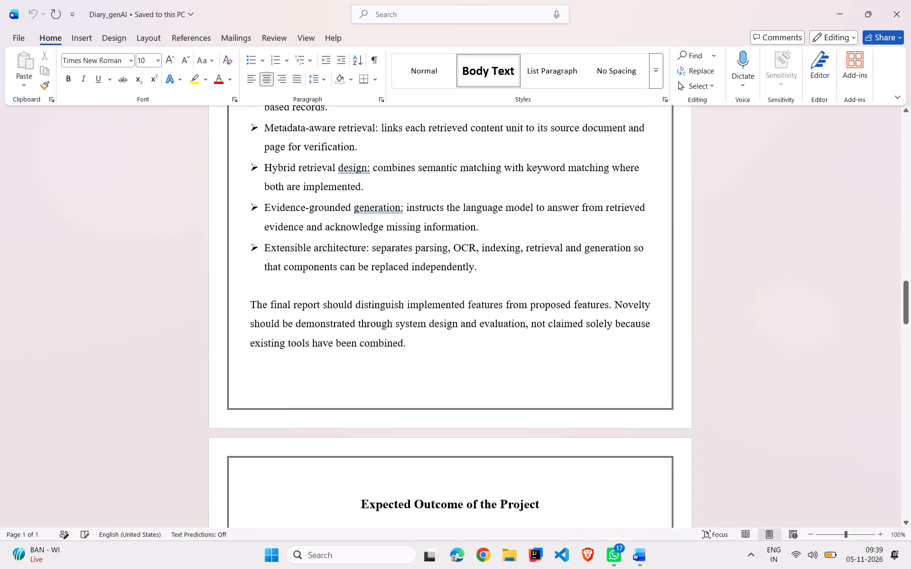
scroll(524, 360, "down", 4)
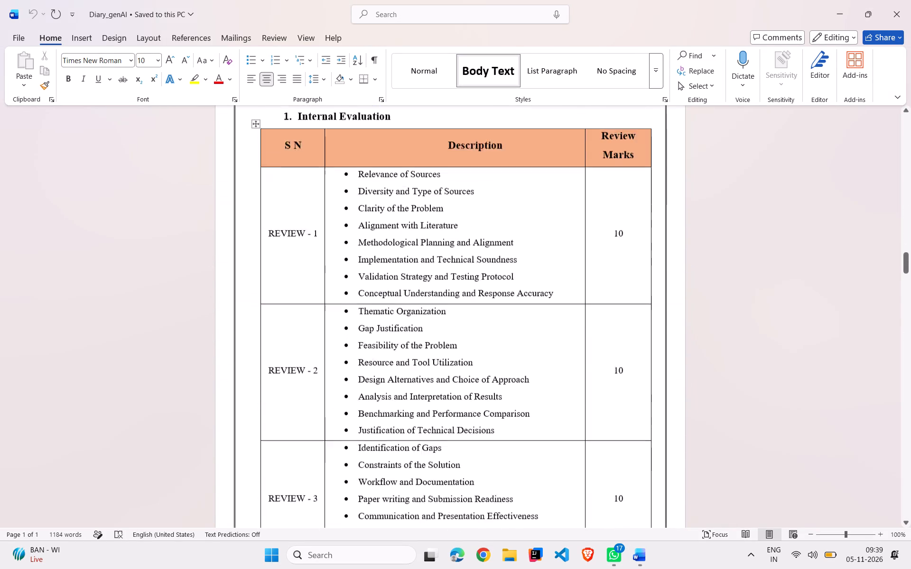
scroll(524, 360, "up", 1)
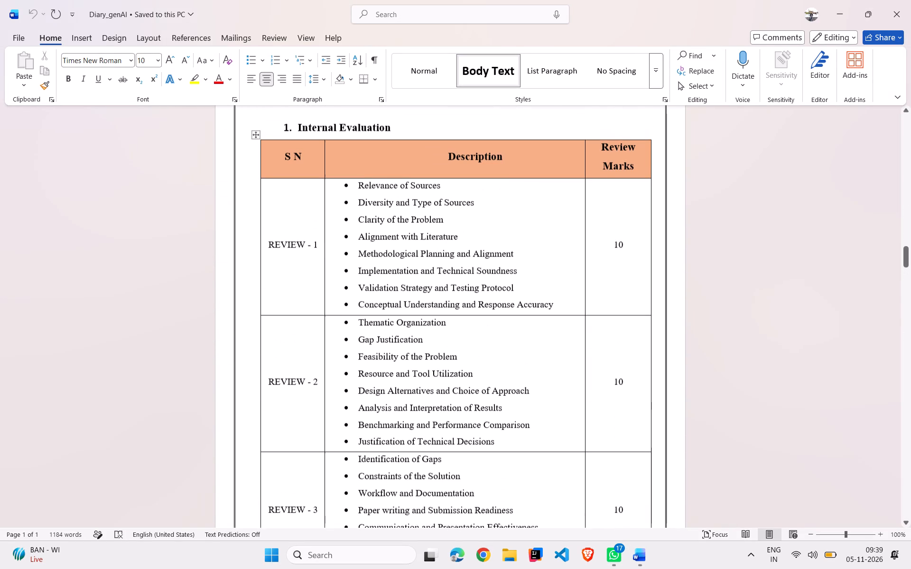
scroll(524, 360, "up", 1)
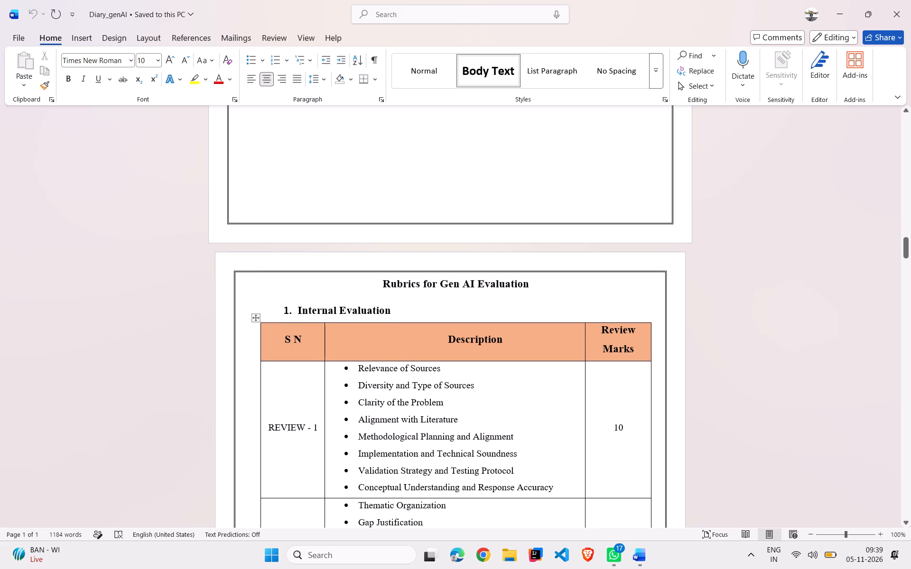
scroll(523, 327, "down", 5)
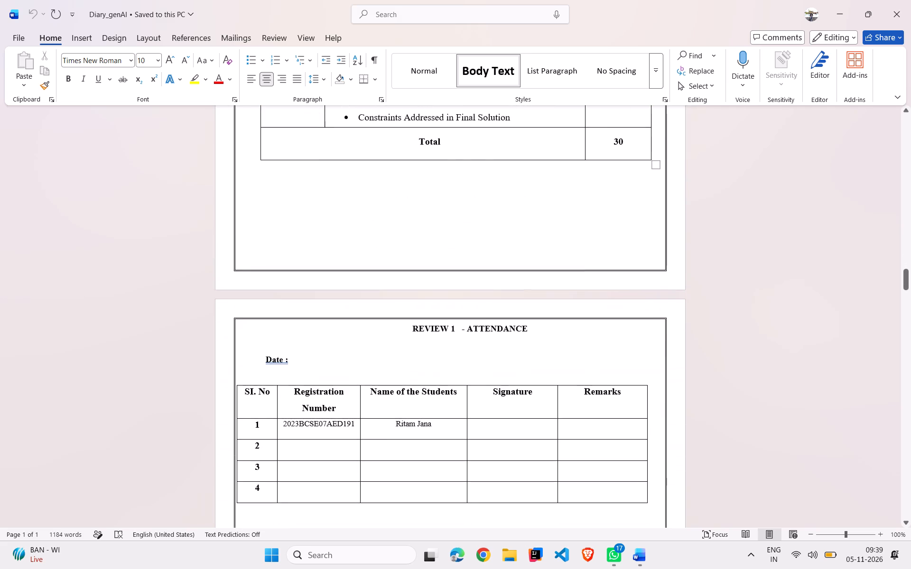
scroll(523, 327, "down", 2)
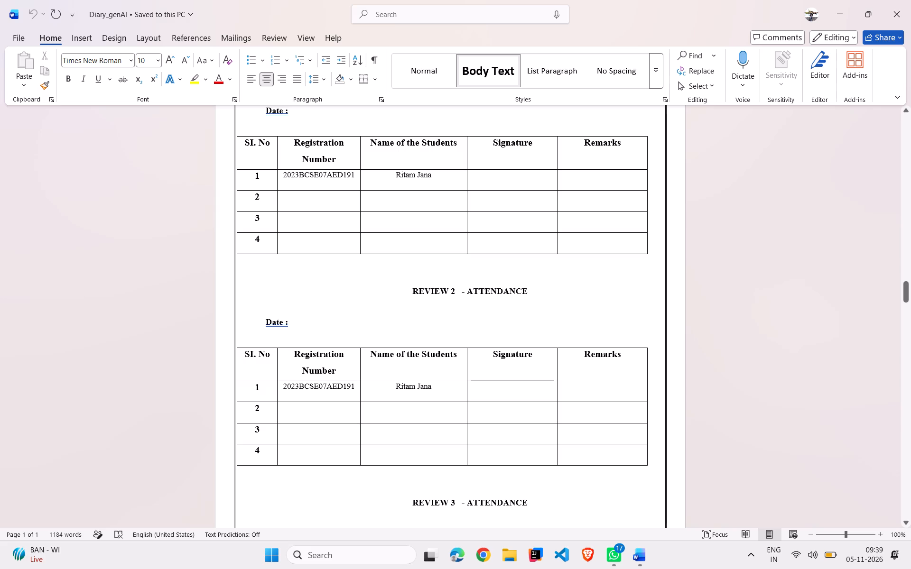
scroll(365, 226, "up", 1)
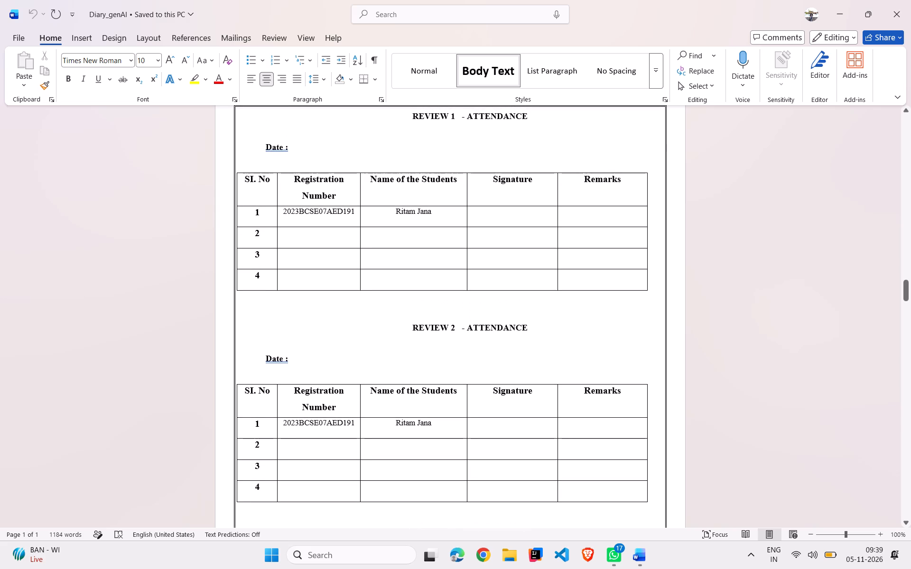
Correct the ending of the row 1 registration number in the Review 1 attendance table to match the cover page student.
left_click(353, 209)
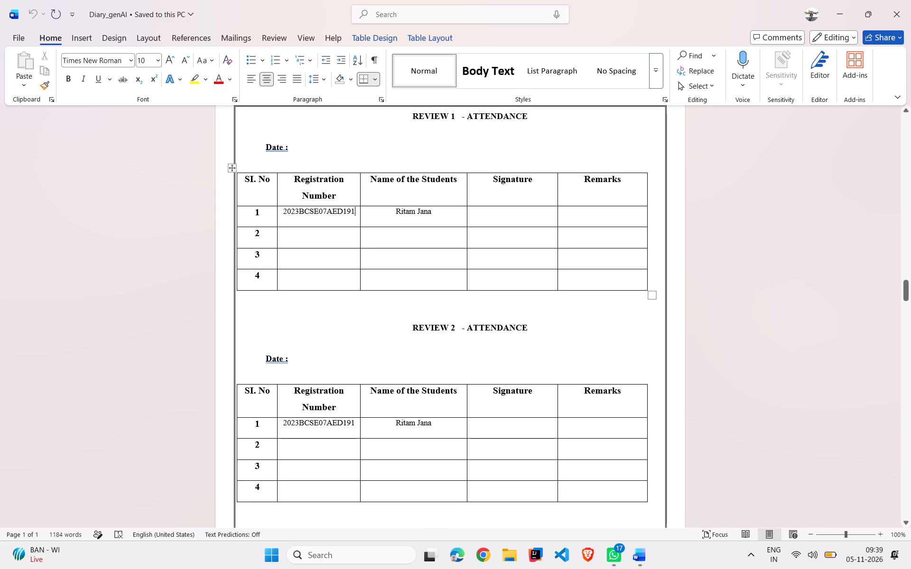
key("BackSpace")
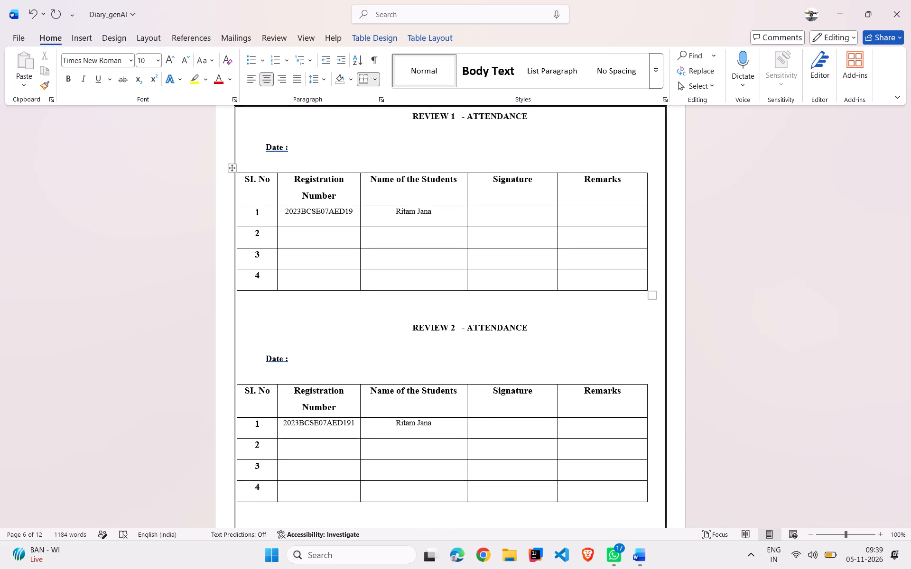
key("BackSpace")
key("BackSpace")
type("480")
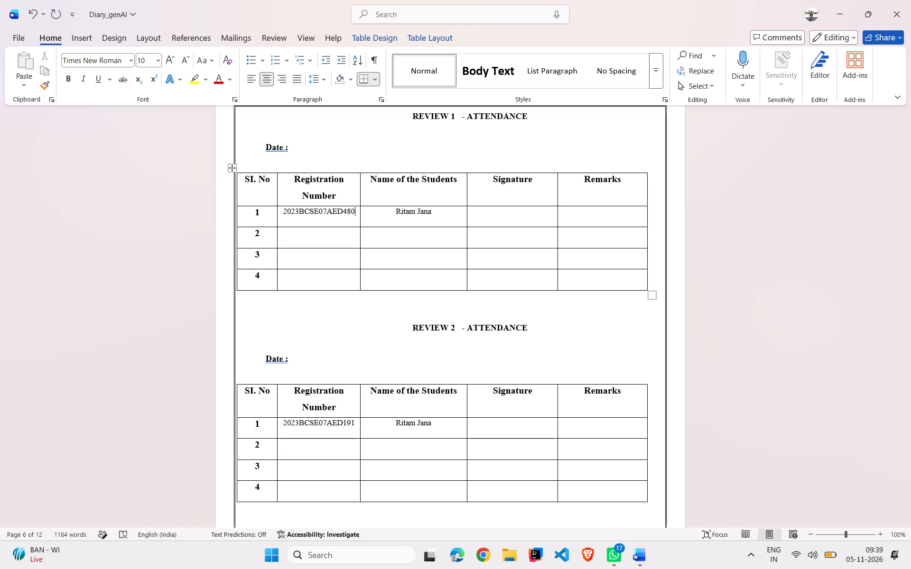
Copy the row 1 registration number into rows 2 and 3 of the Review 1 attendance table.
left_click_drag(353, 220, 260, 218)
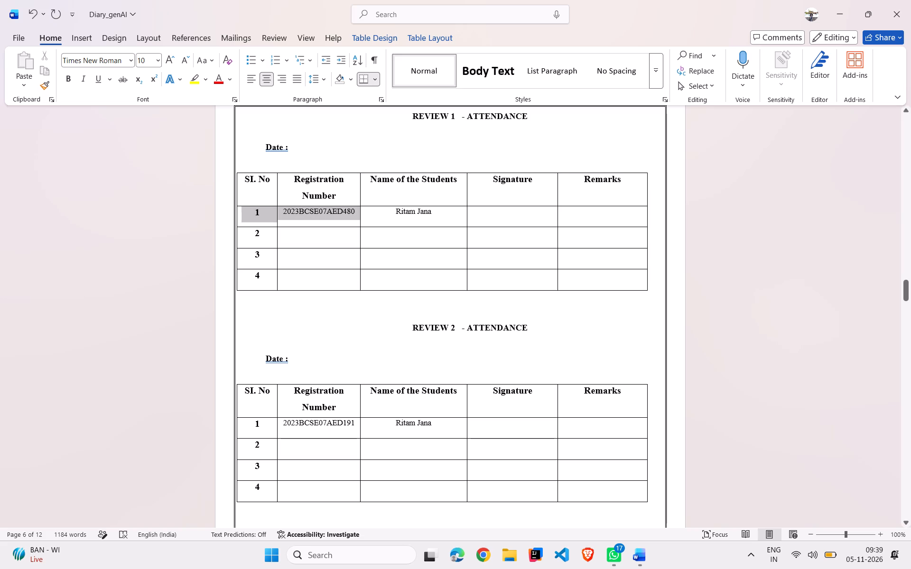
left_click_drag(260, 218, 293, 220)
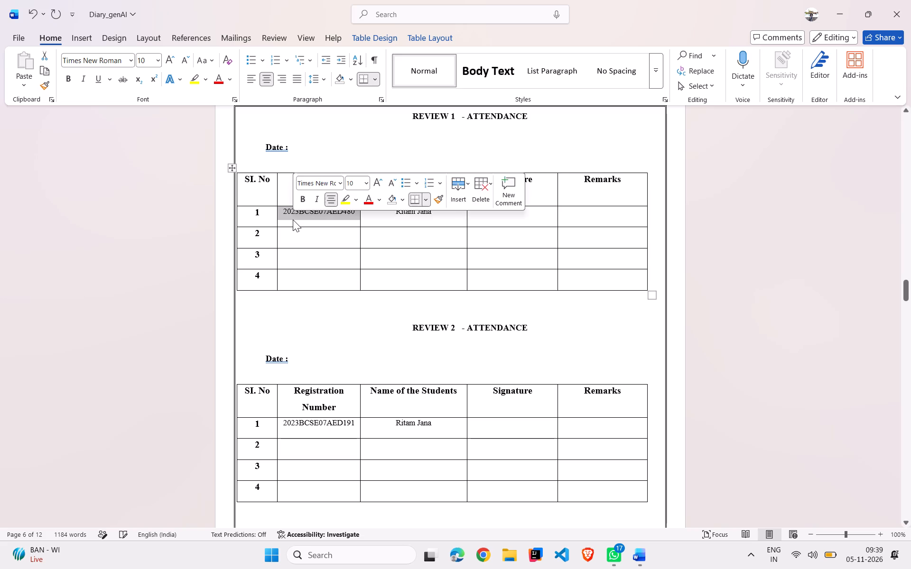
key("ctrl+c")
left_click(295, 235)
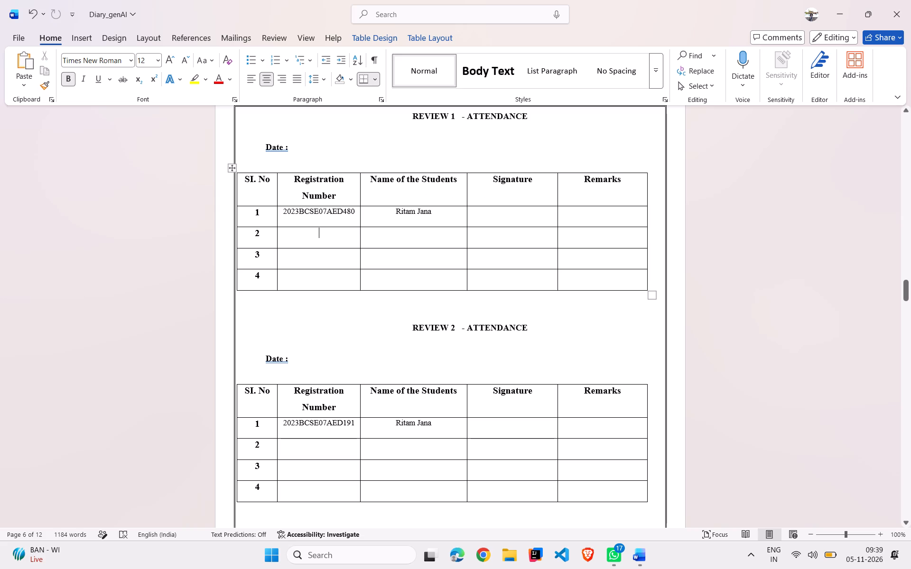
key("ctrl+v")
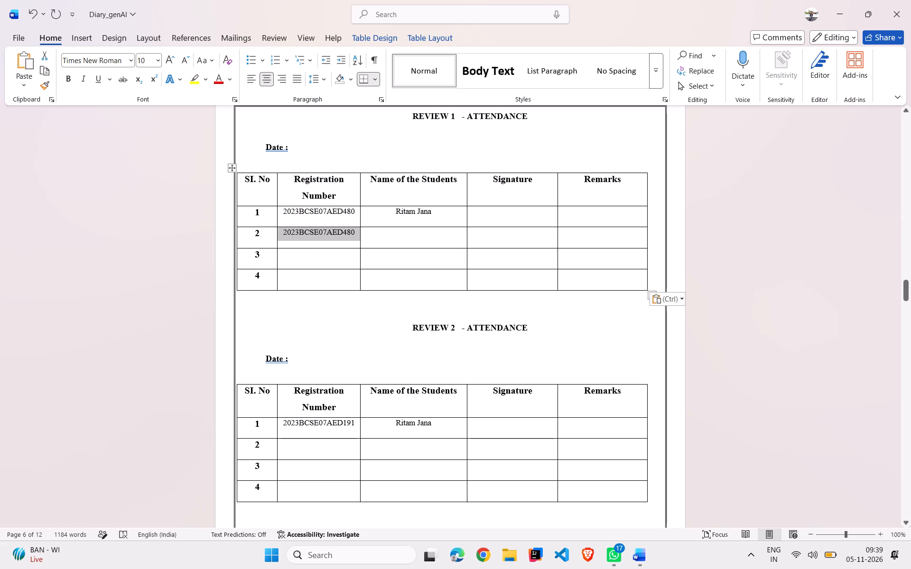
left_click(291, 258)
key("ctrl+v")
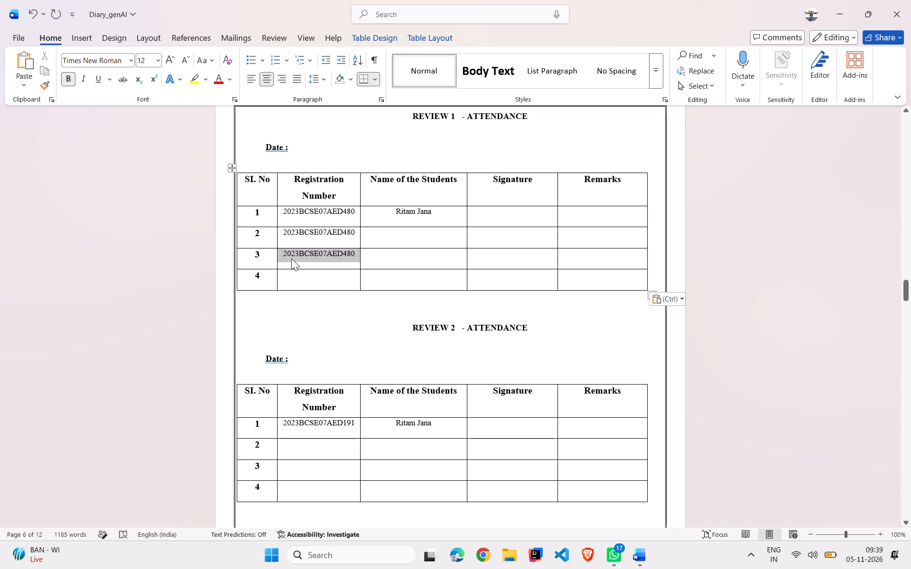
Change the endings of the copied registration numbers in rows 2 and 3 to those of the second and third students.
left_click(356, 230)
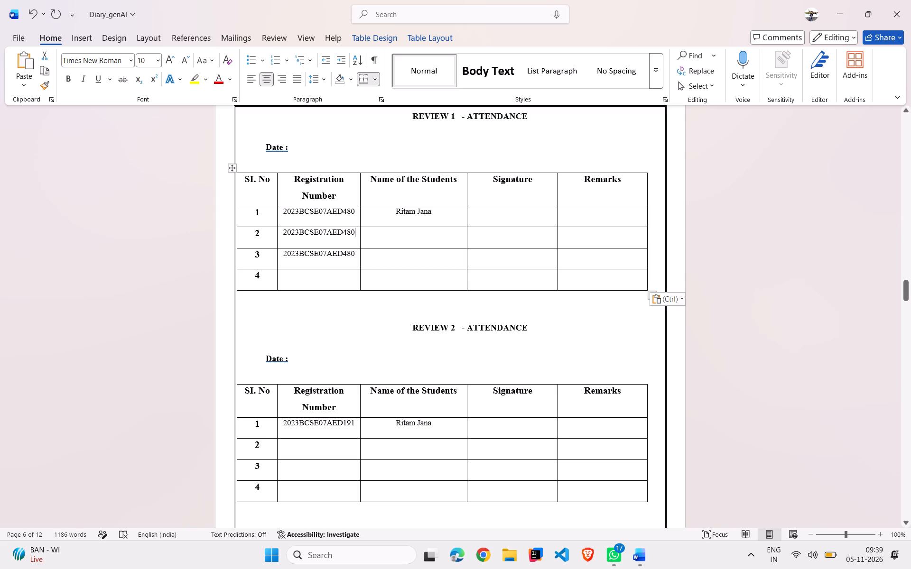
key("BackSpace")
key("BackSpace")
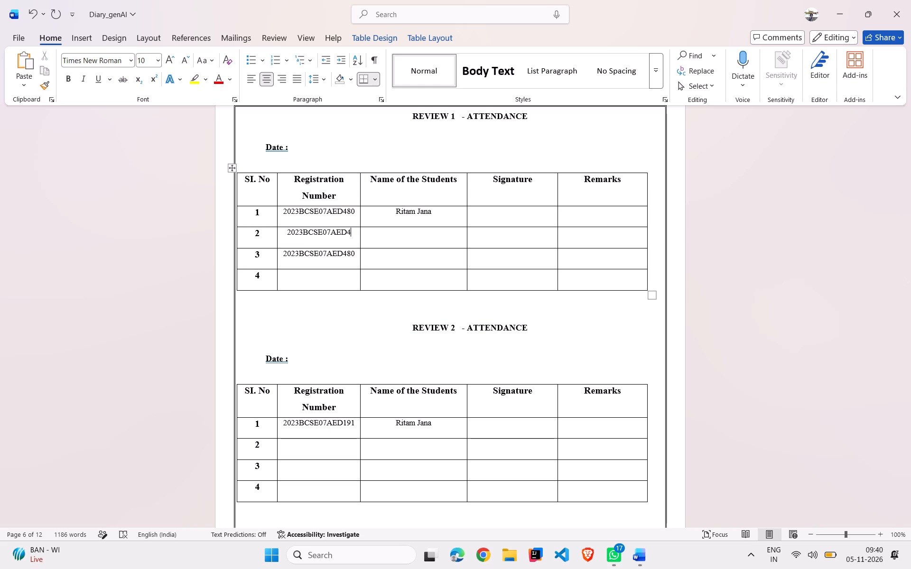
key("BackSpace")
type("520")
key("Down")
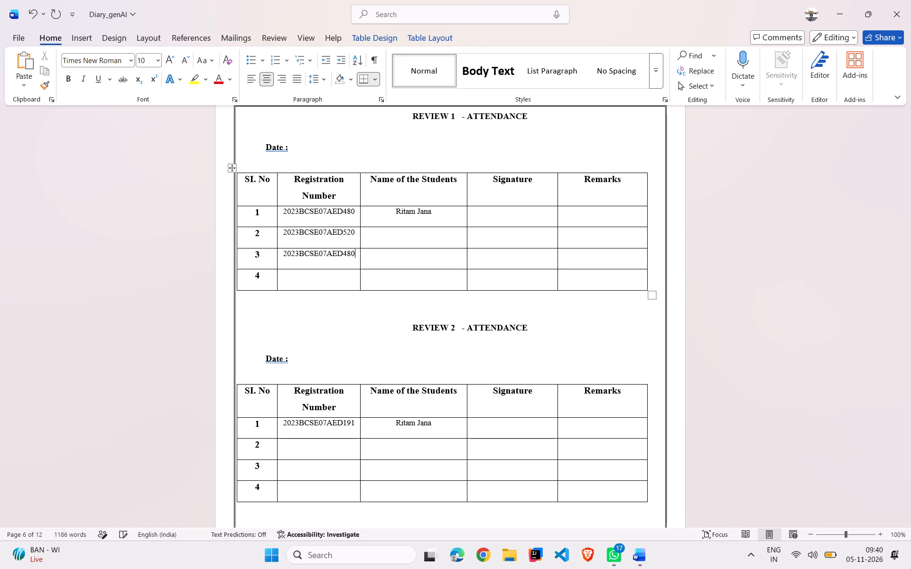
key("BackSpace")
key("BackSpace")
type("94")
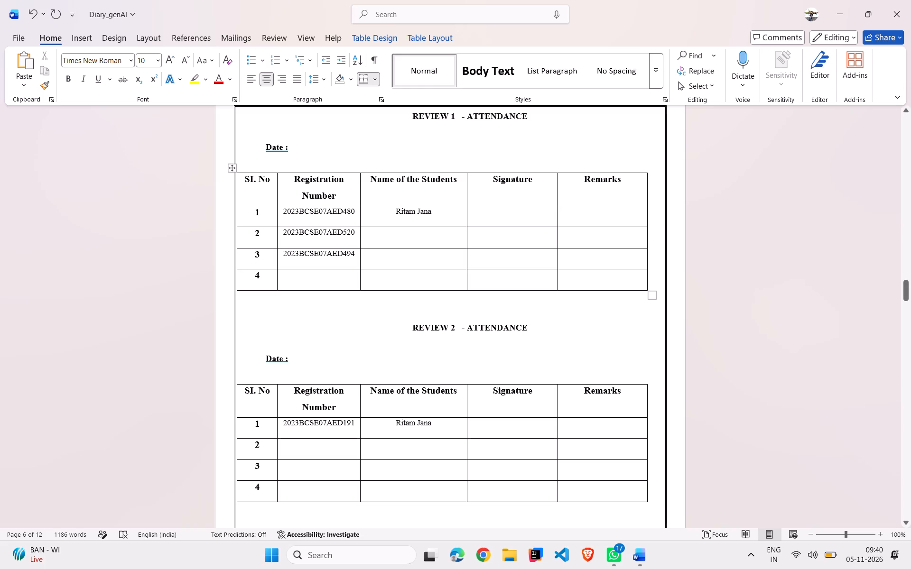
Replace the student name in row 1 of the Review 1 attendance table with the first team member's name.
left_click(430, 215)
key("BackSpace")
key("BackSpace")
key("BackSpace")
key("BackSpace")
key("BackSpace")
key("BackSpace")
key("BackSpace")
key("BackSpace")
key("BackSpace")
key("BackSpace")
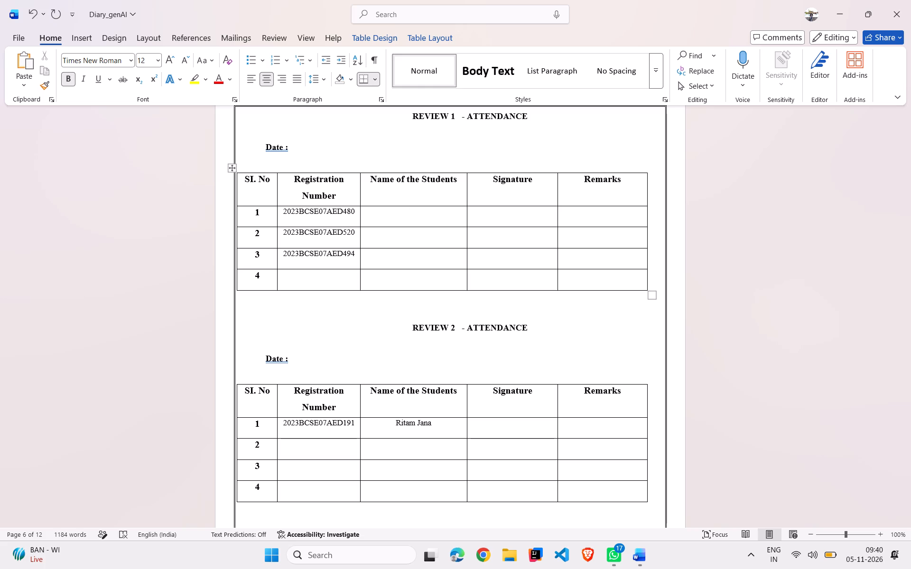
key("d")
key("BackSpace")
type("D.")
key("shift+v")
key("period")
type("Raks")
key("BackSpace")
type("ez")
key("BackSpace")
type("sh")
Enter the second student's name in row 2 of the Review 1 attendance table, with initial and surname capitalised.
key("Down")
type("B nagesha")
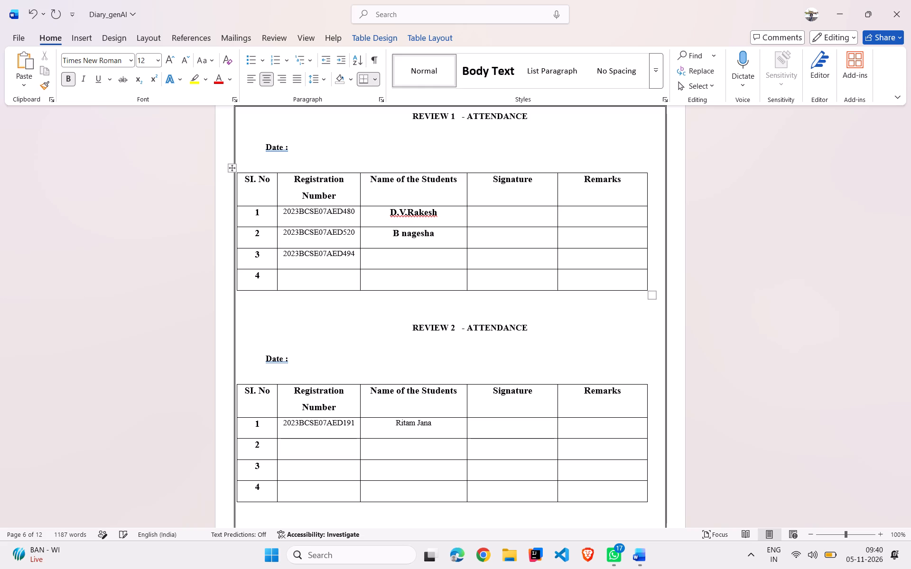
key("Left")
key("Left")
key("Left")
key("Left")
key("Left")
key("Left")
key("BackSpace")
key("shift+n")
Enter the third student's name in row 3 of the Review 1 attendance table.
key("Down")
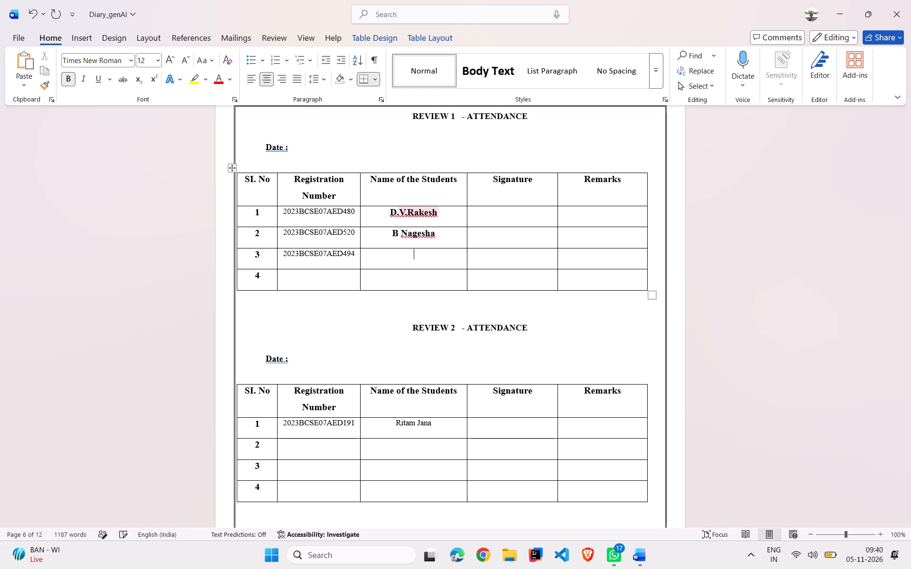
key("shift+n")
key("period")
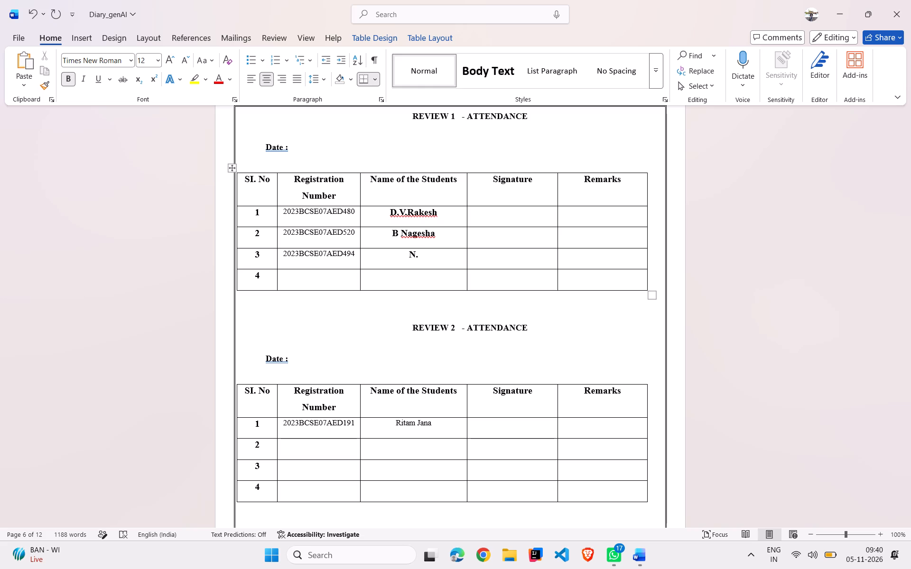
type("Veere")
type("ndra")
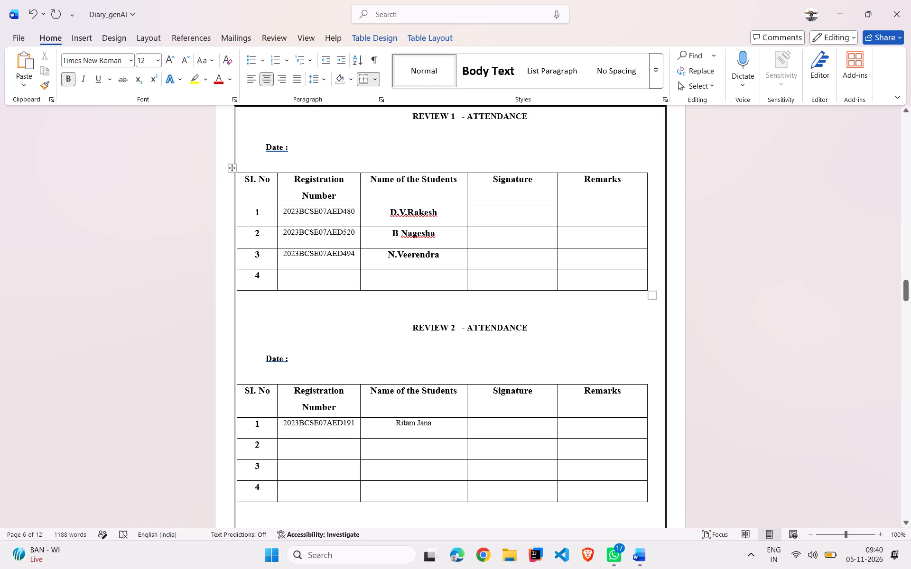
left_click_drag(612, 306, 597, 301)
Delete the unused row 4 from the Review 1 attendance table.
left_click_drag(597, 301, 437, 294)
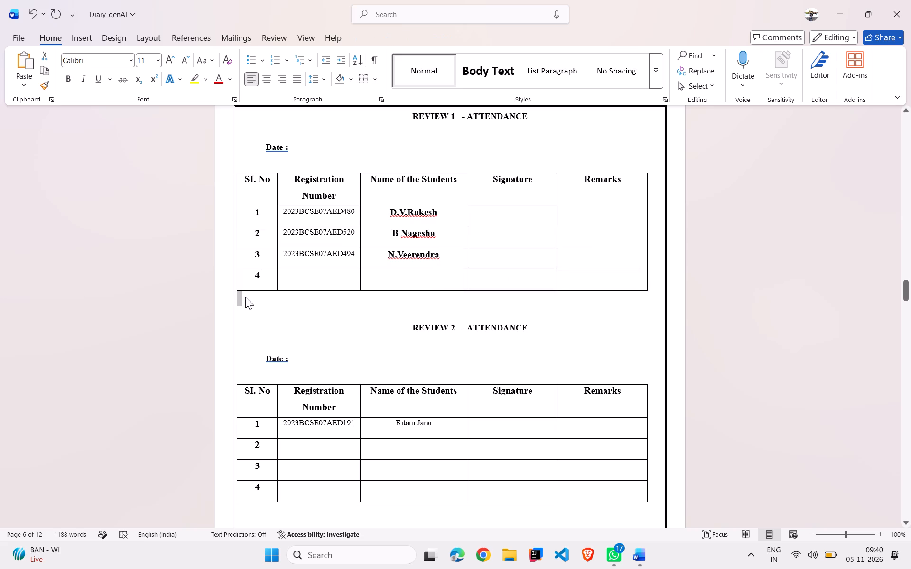
left_click_drag(254, 299, 348, 268)
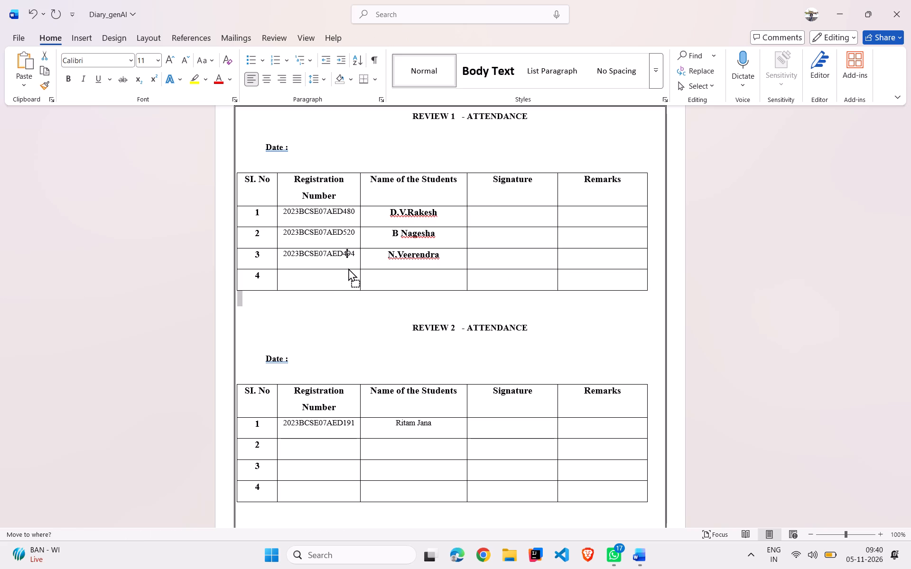
left_click_drag(348, 268, 295, 290)
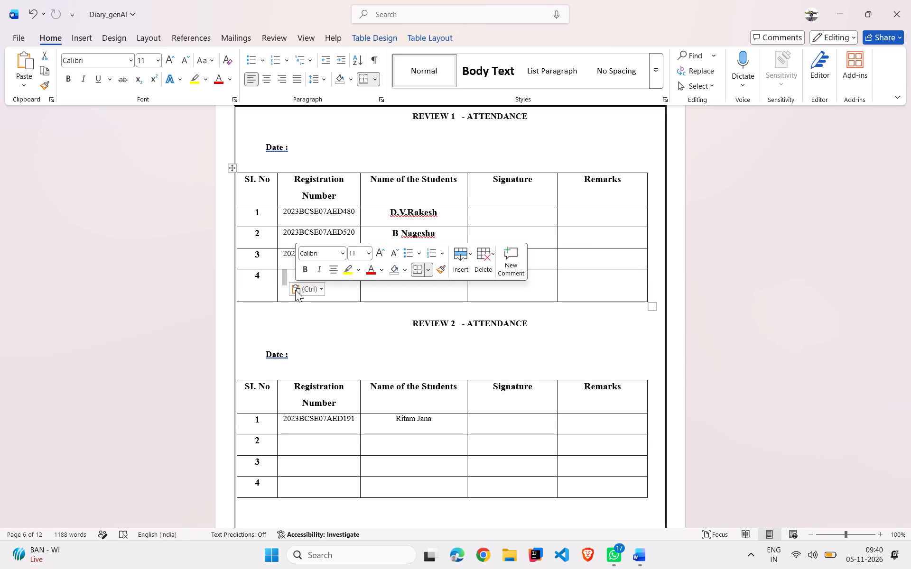
left_click(259, 291)
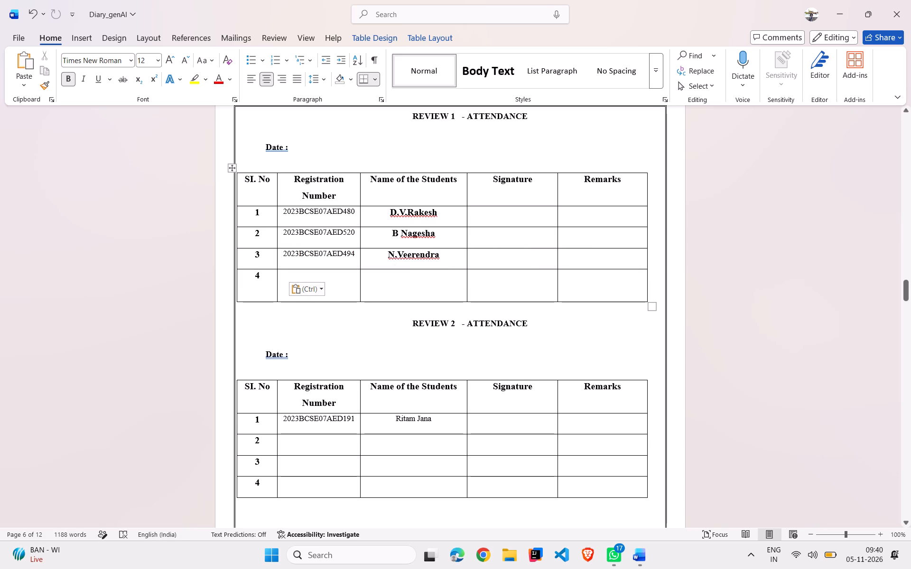
left_click_drag(600, 282, 356, 281)
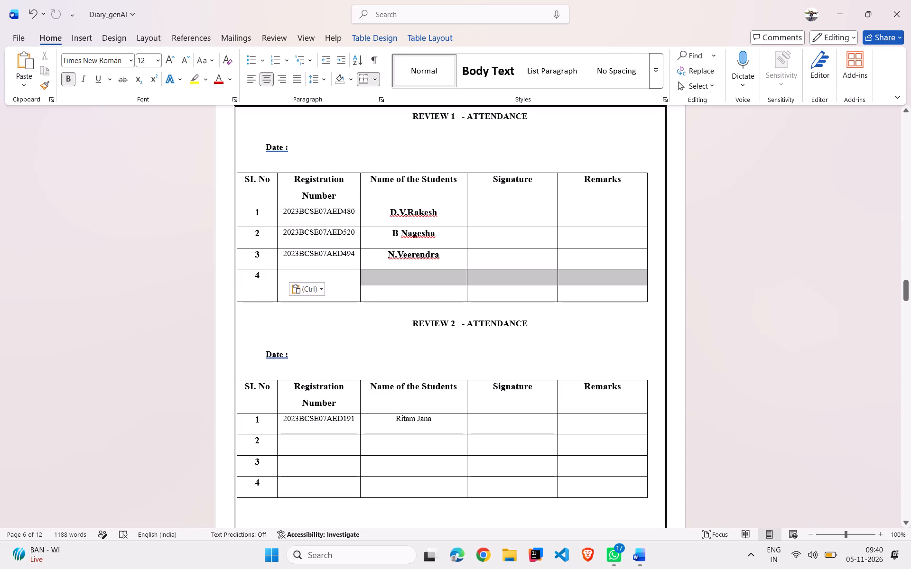
left_click_drag(356, 281, 251, 281)
key("BackSpace")
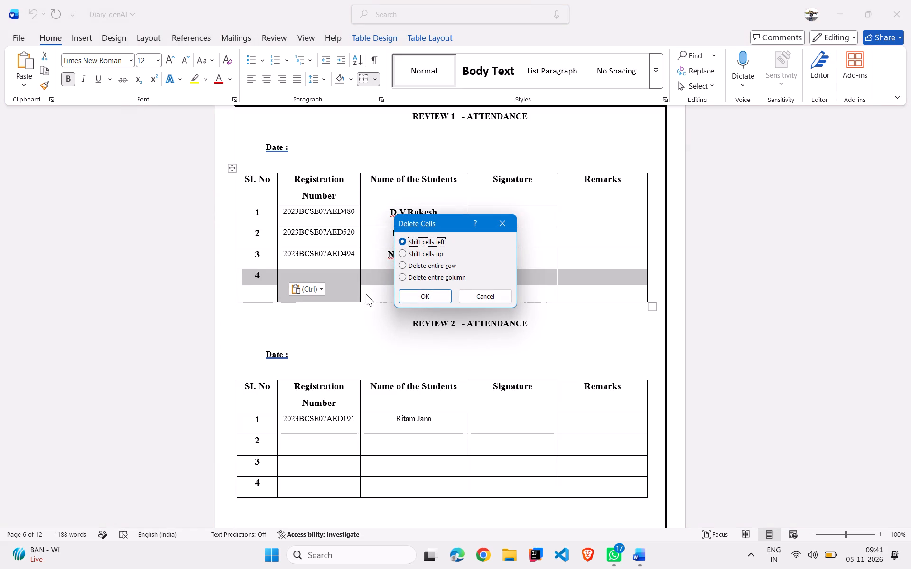
left_click(425, 296)
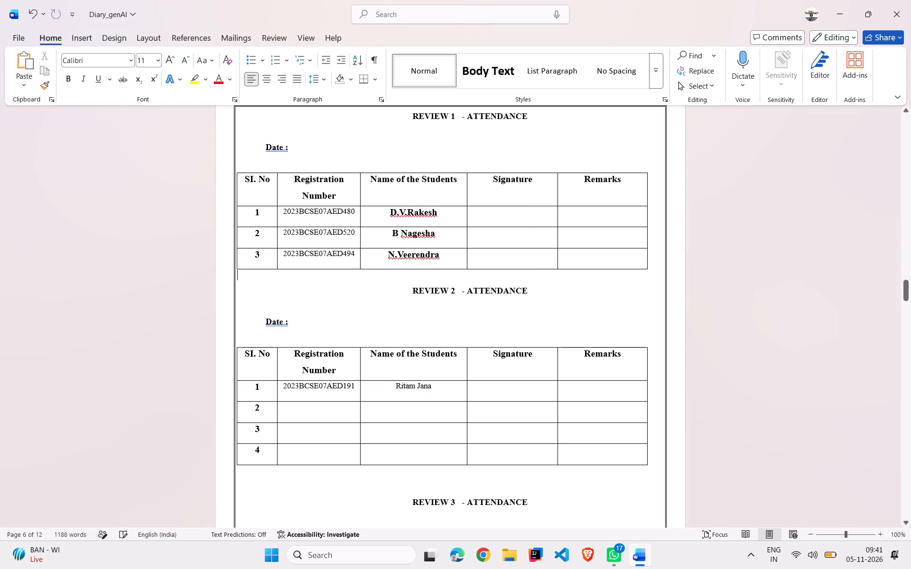
Change the ending of the registration number in row 1 of the Review 2 attendance table to the first student's.
scroll(323, 306, "down", 1)
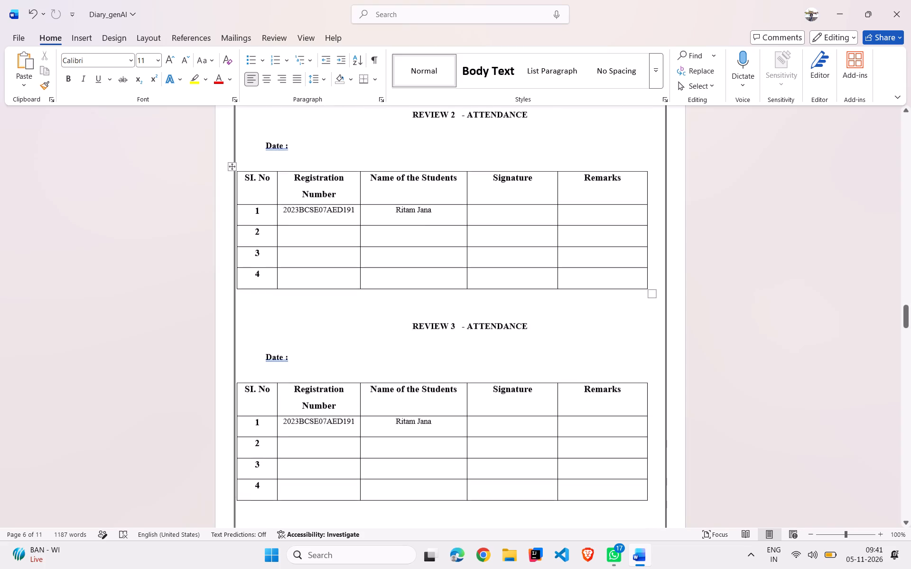
scroll(323, 306, "down", 1)
scroll(356, 226, "up", 1)
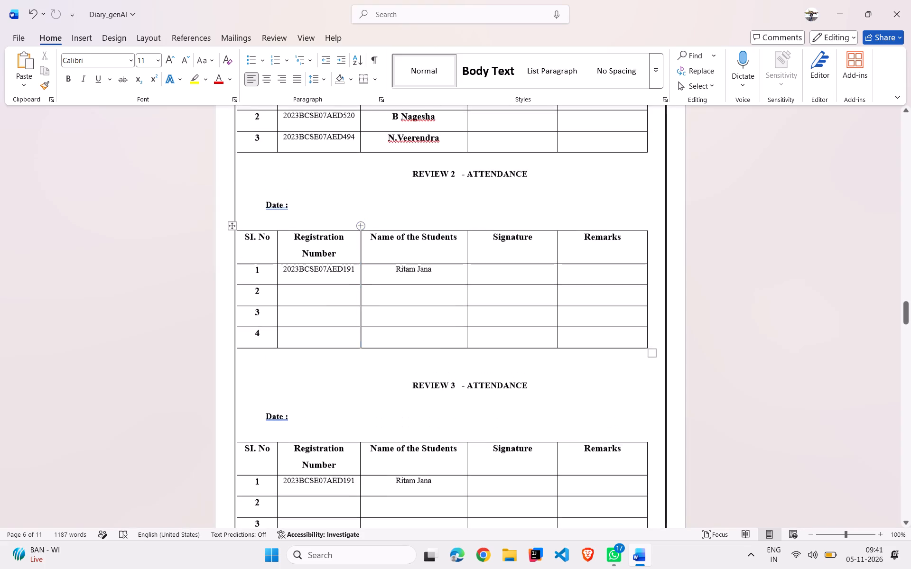
scroll(356, 226, "up", 1)
left_click(355, 274)
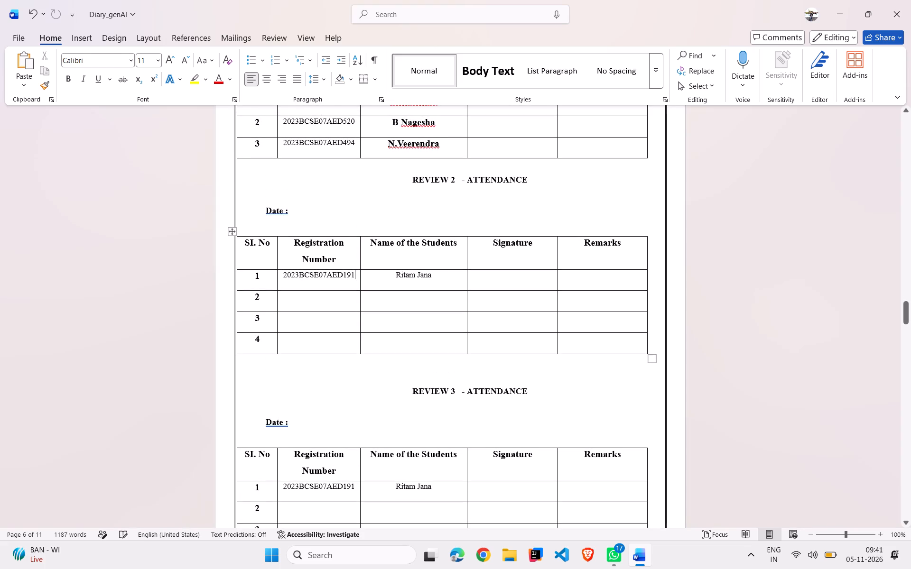
key("BackSpace")
key("BackSpace")
key("BackSpace")
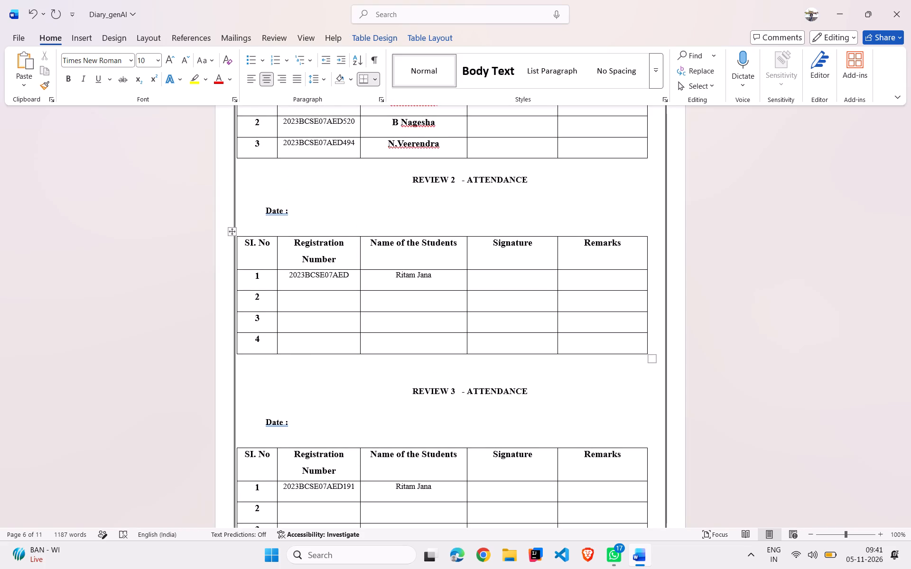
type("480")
Copy the row 1 registration number into rows 2, 3 and 4 of the Review 2 attendance table.
left_click(355, 274)
left_click_drag(355, 274, 290, 270)
key("ctrl+c")
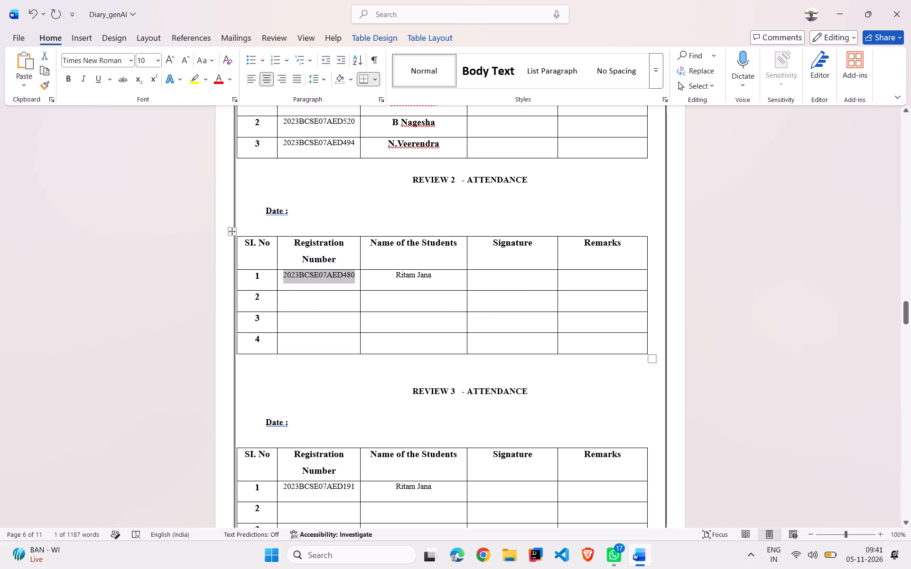
left_click(295, 302)
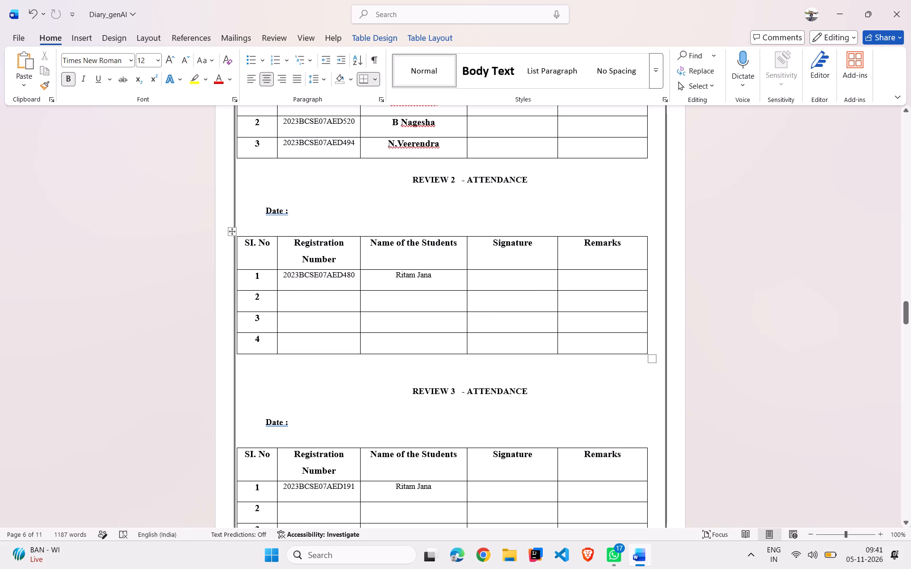
key("ctrl+v")
left_click(295, 322)
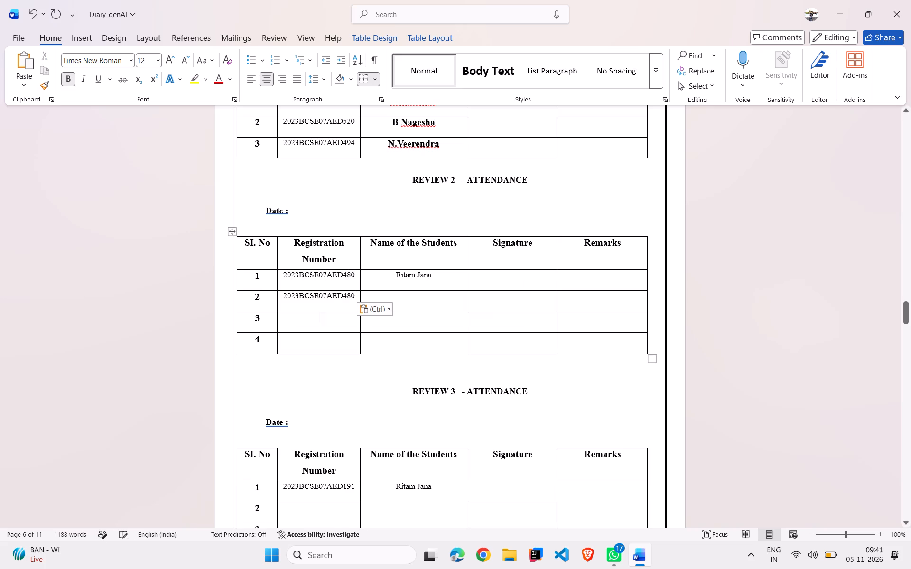
key("ctrl+v")
left_click(293, 341)
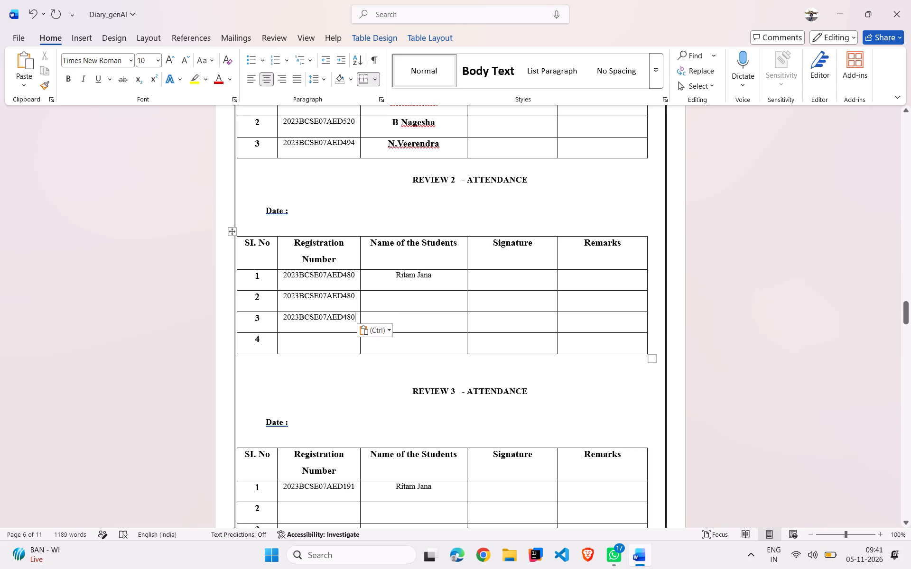
key("ctrl+v")
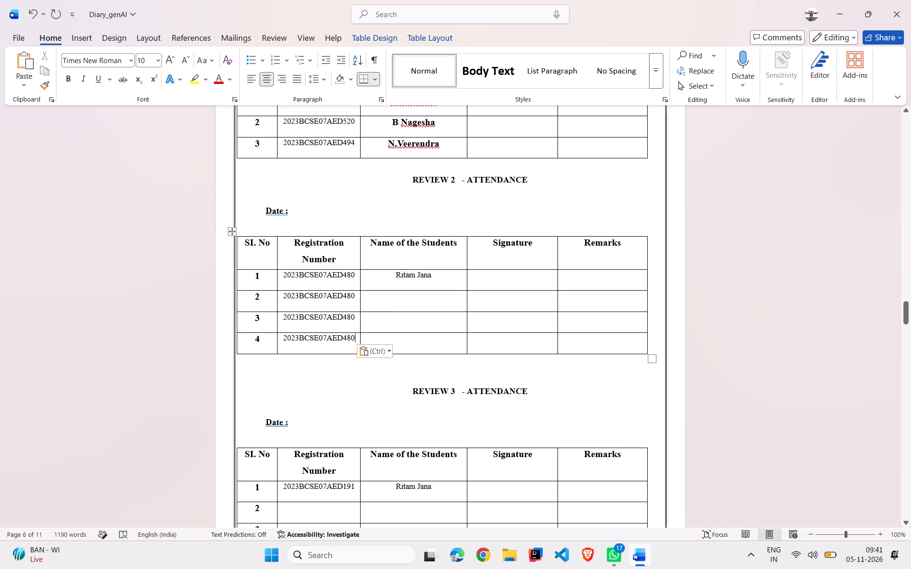
Delete row 4 from the Review 2 attendance table.
left_click_drag(262, 343, 531, 316)
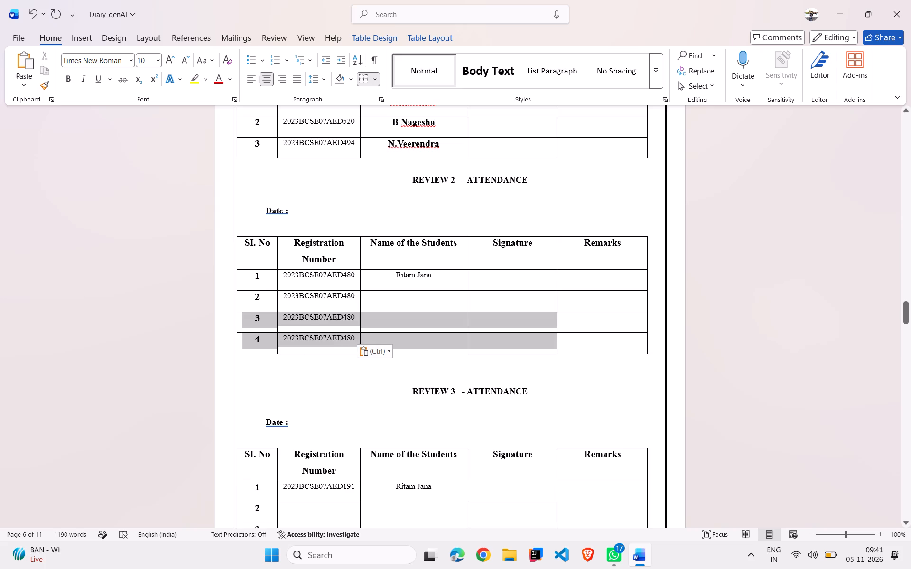
left_click_drag(531, 316, 597, 349)
key("BackSpace")
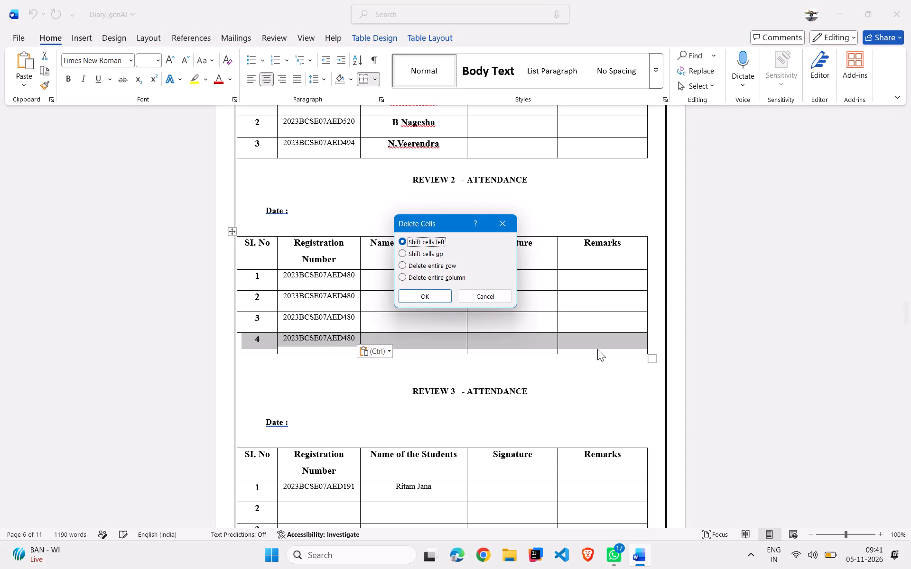
left_click(430, 298)
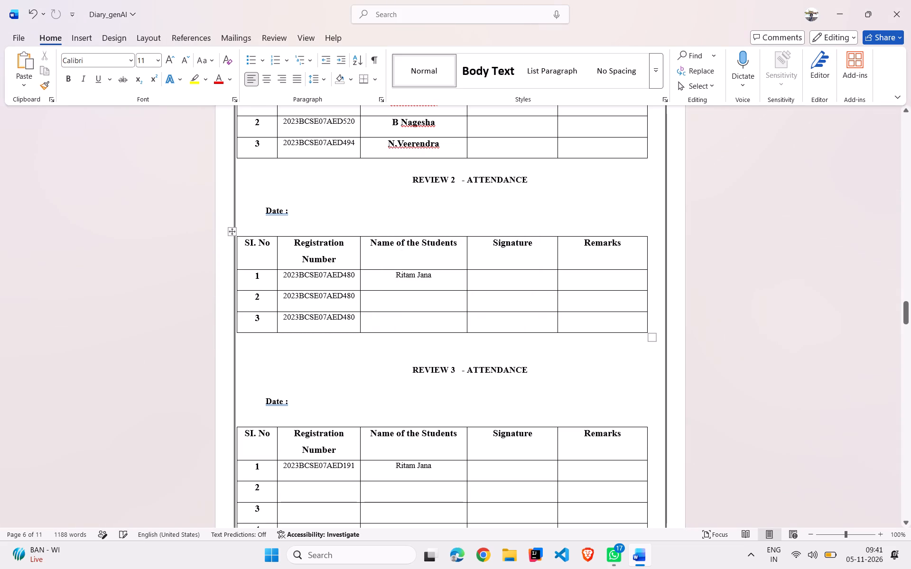
Change the endings of the copied registration numbers in rows 2 and 3 of the Review 2 table to the second and third students'.
left_click(354, 276)
key("Down")
key("BackSpace")
key("BackSpace")
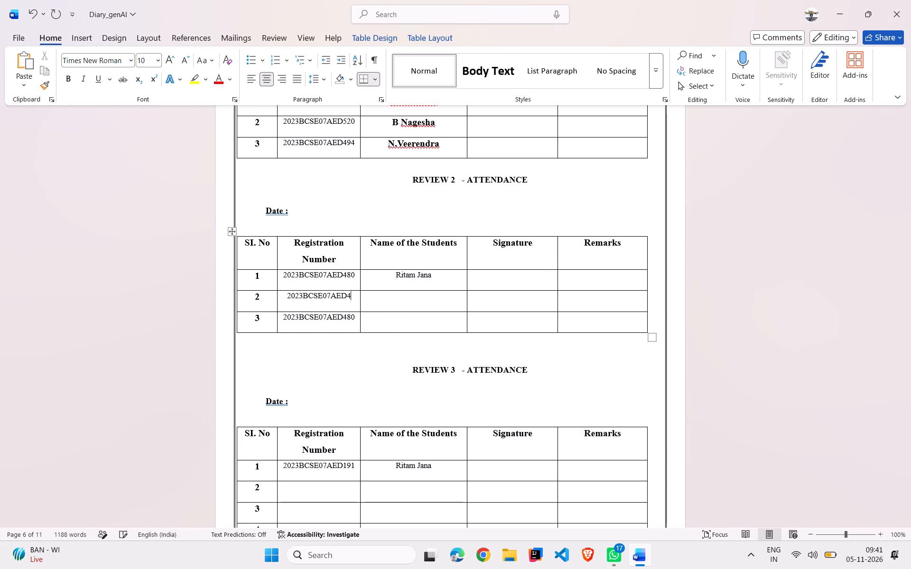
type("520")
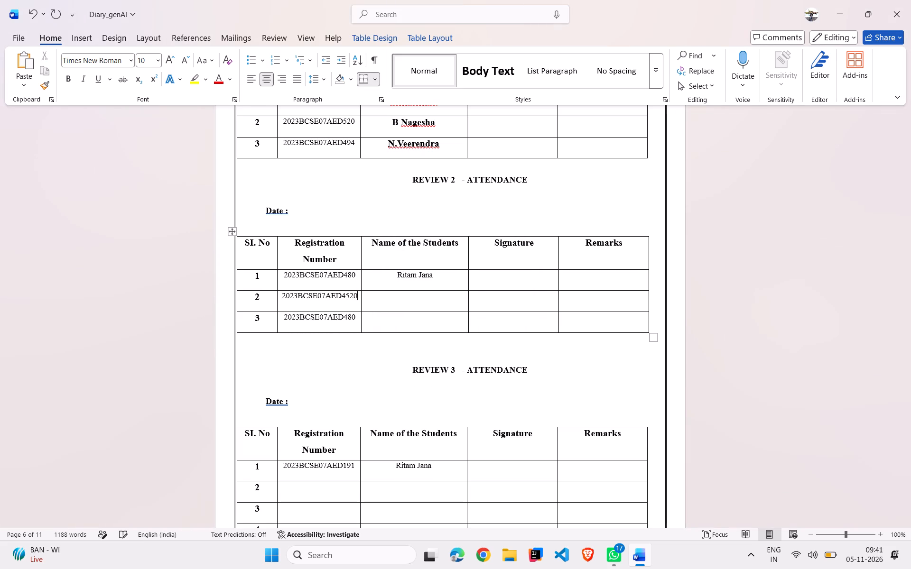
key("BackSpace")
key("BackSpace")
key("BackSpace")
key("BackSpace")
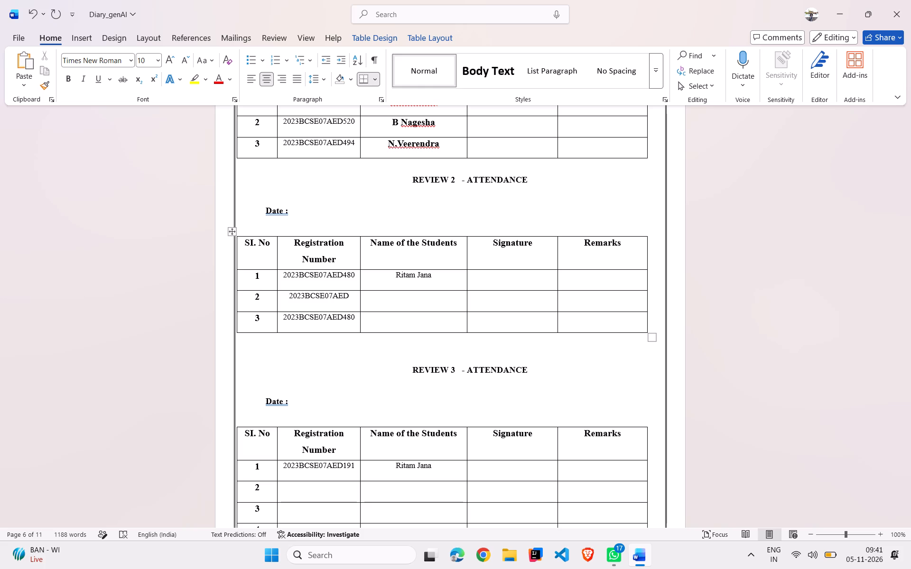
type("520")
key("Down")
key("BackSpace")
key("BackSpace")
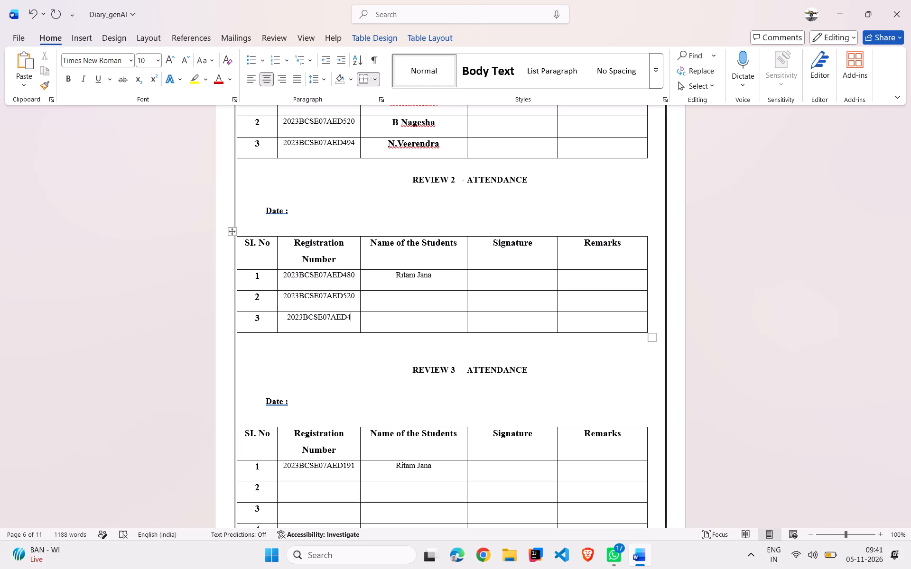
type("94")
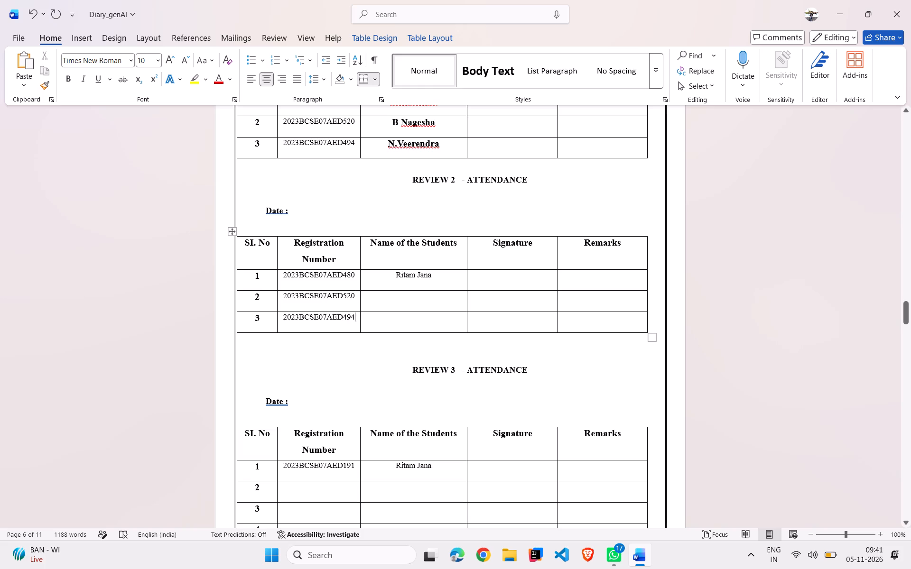
Replace the student name in row 1 of the Review 2 attendance table with the first team member's initials and name.
left_click_drag(433, 278, 384, 271)
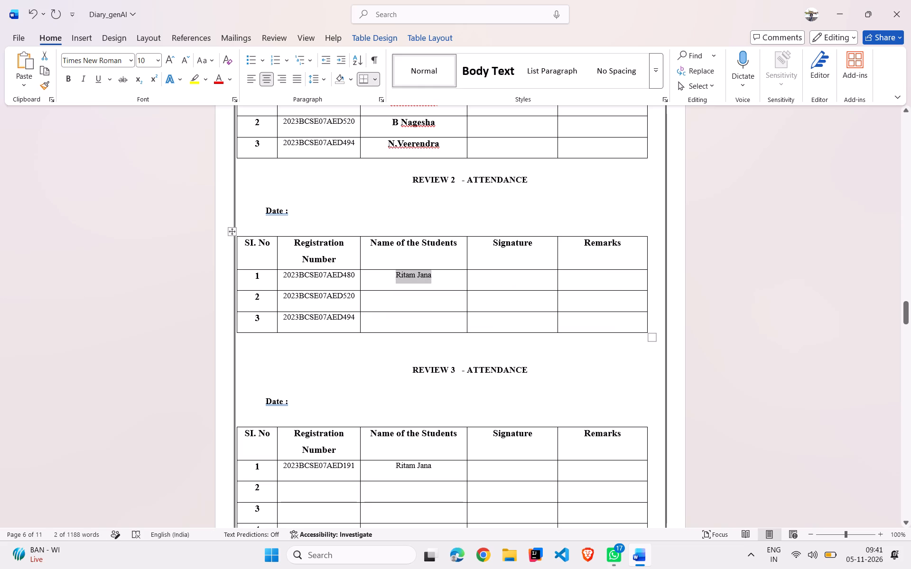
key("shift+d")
key("shift+greater")
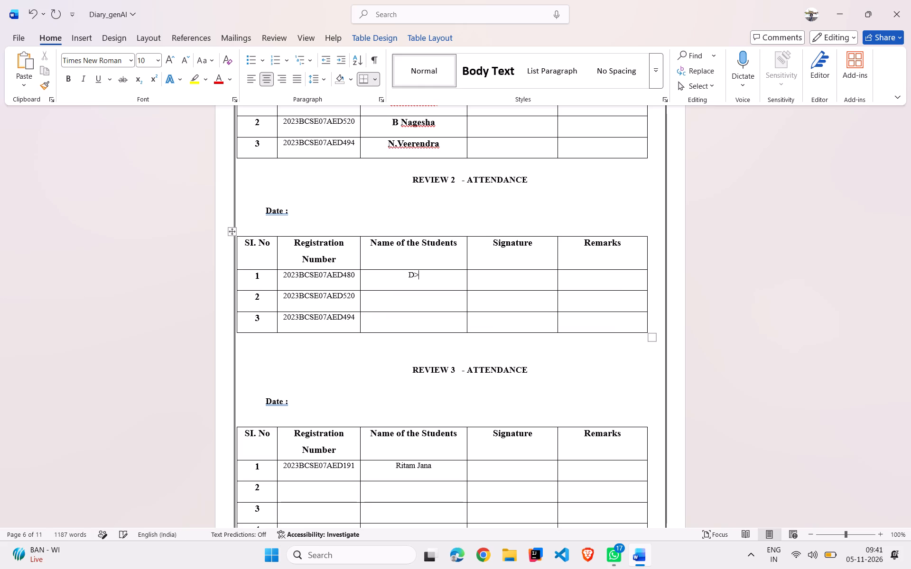
key("BackSpace")
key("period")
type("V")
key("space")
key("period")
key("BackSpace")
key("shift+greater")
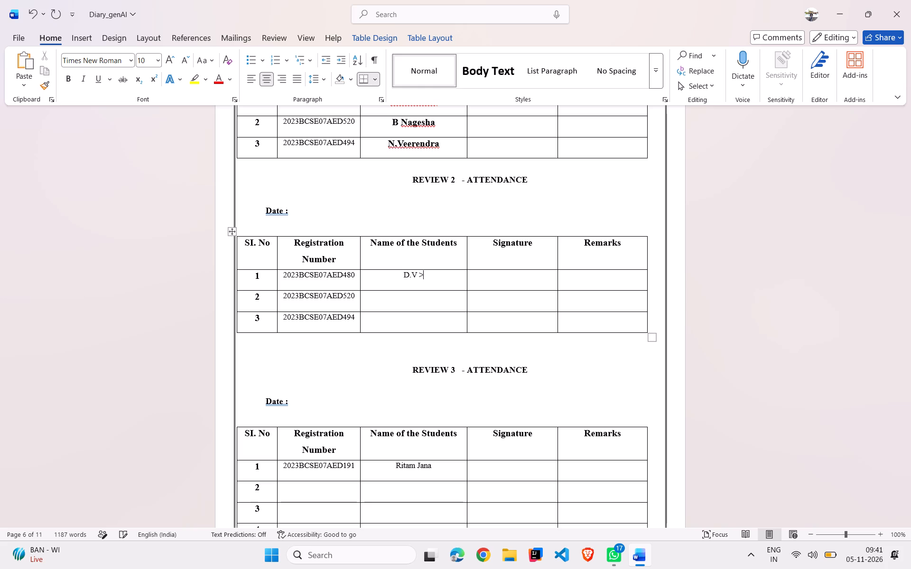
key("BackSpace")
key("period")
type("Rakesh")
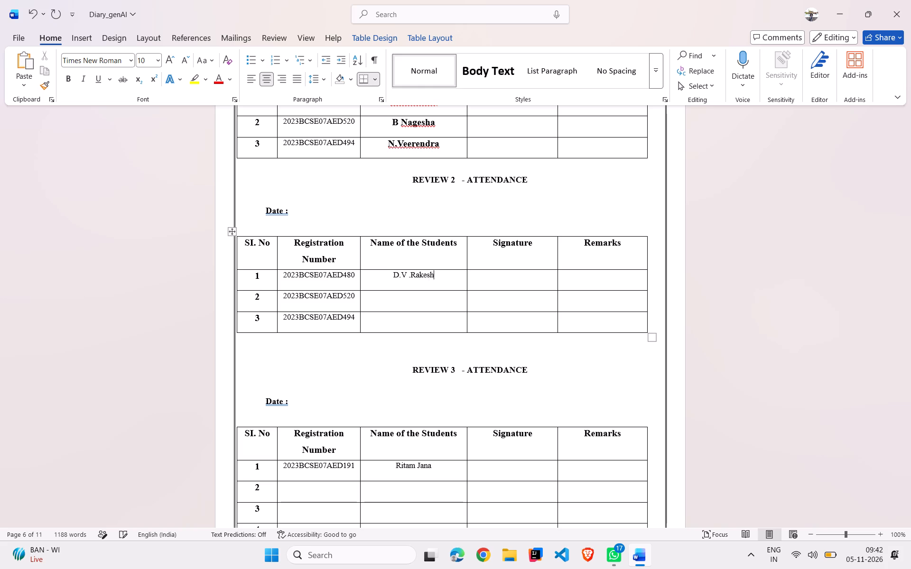
Enter the second and third team members' initials and names in rows 2 and 3 of the Review 2 attendance table.
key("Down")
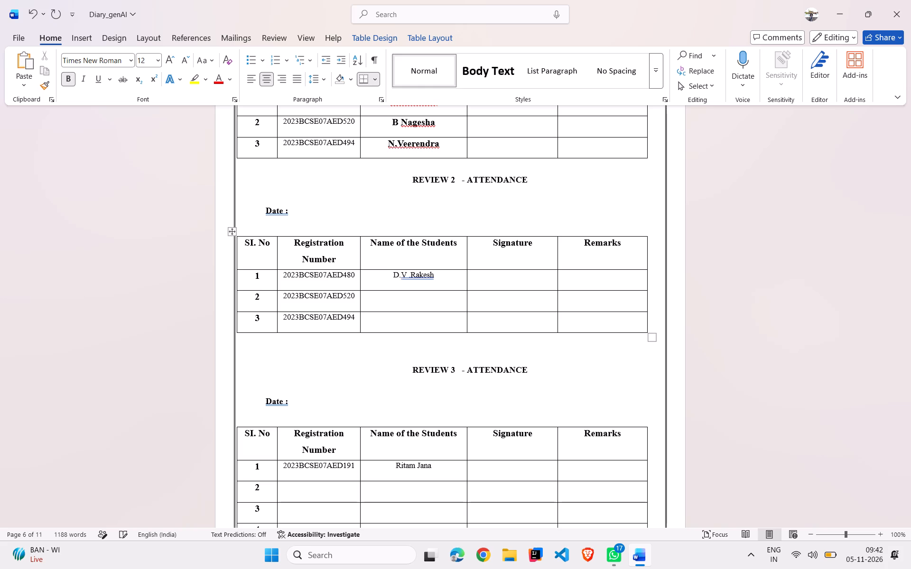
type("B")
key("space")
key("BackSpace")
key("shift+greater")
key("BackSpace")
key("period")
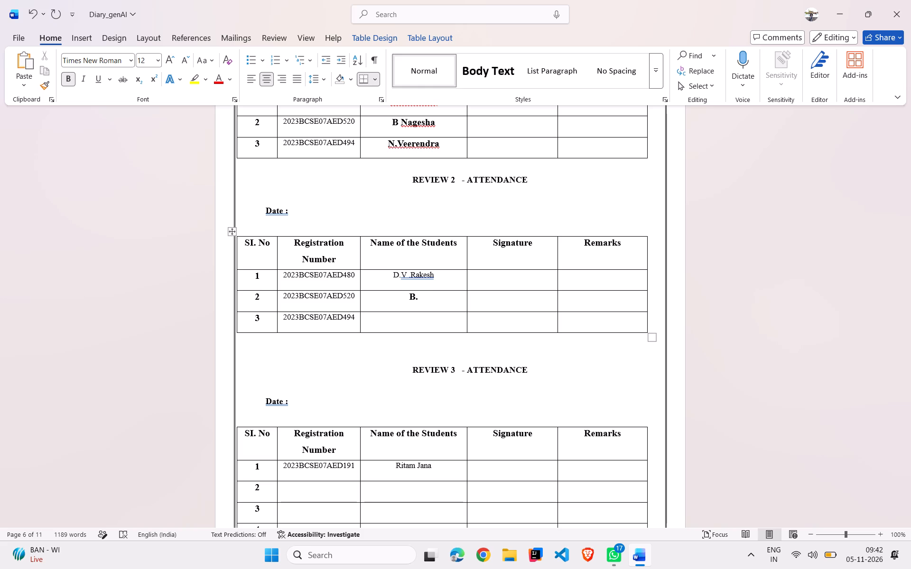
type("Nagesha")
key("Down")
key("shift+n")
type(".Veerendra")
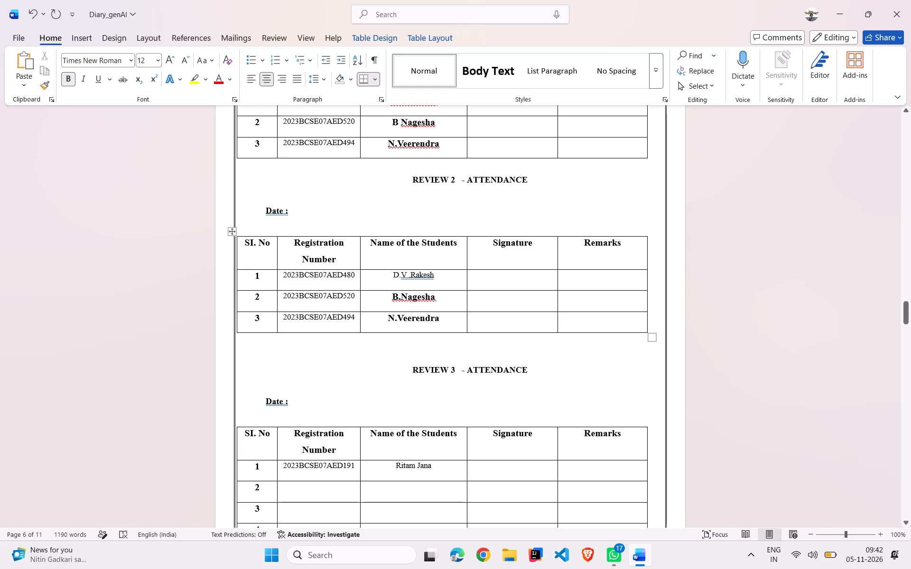
Change the ending of the row 1 registration number in the Review 3 attendance table to the first team member's.
scroll(479, 301, "up", 2)
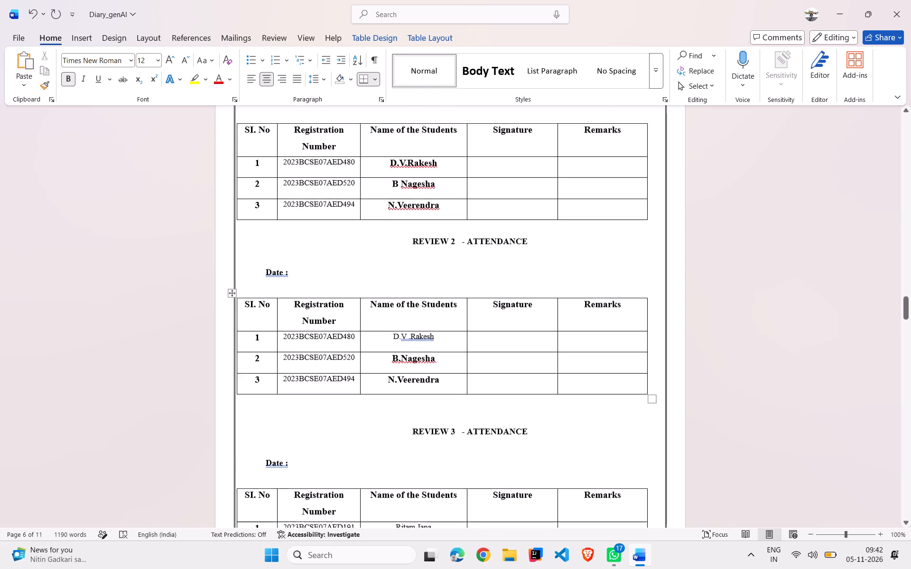
scroll(479, 301, "up", 1)
scroll(479, 301, "down", 1)
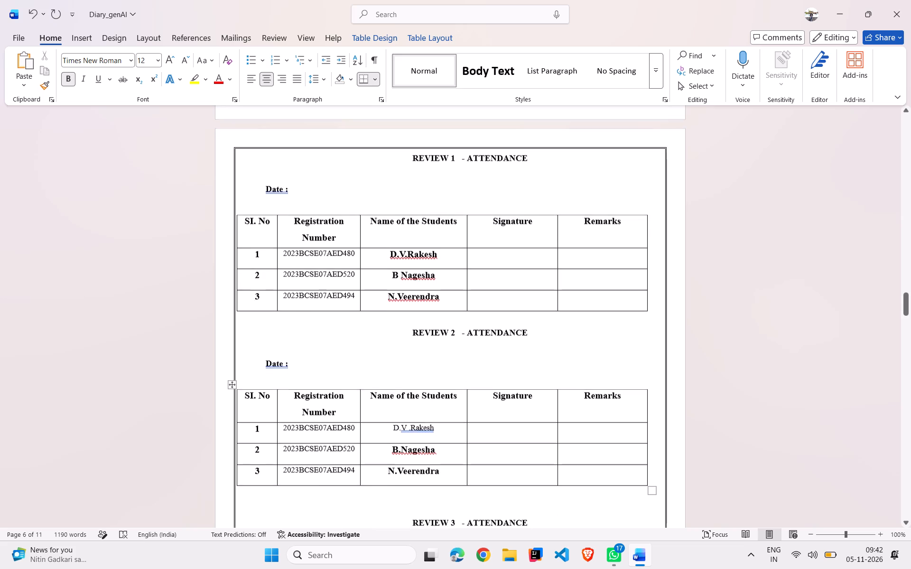
scroll(479, 301, "down", 2)
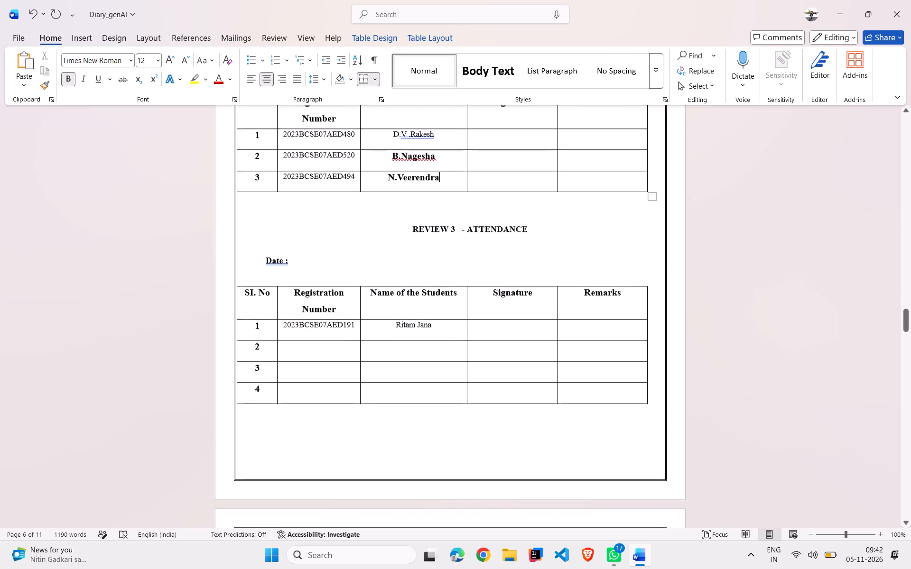
left_click(352, 321)
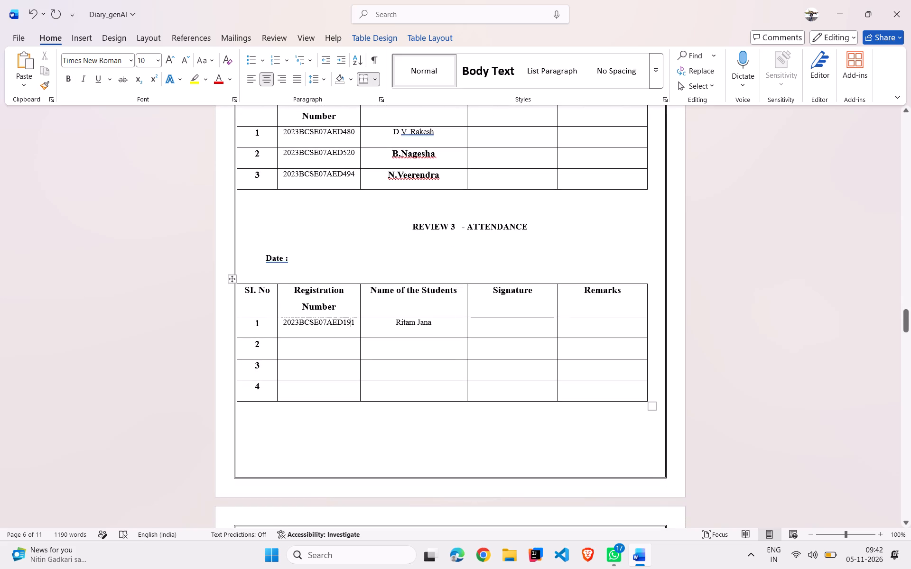
key("Right")
key("BackSpace")
key("BackSpace")
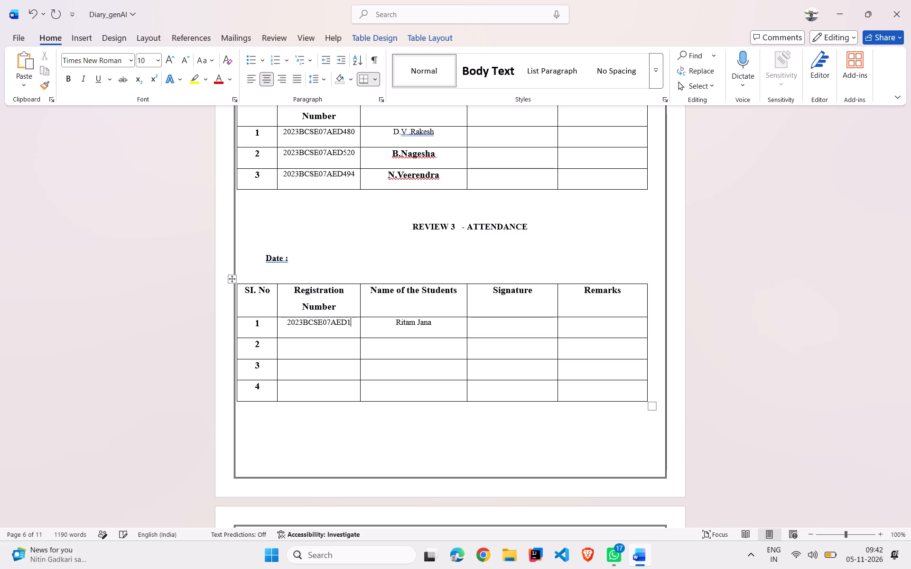
key("BackSpace")
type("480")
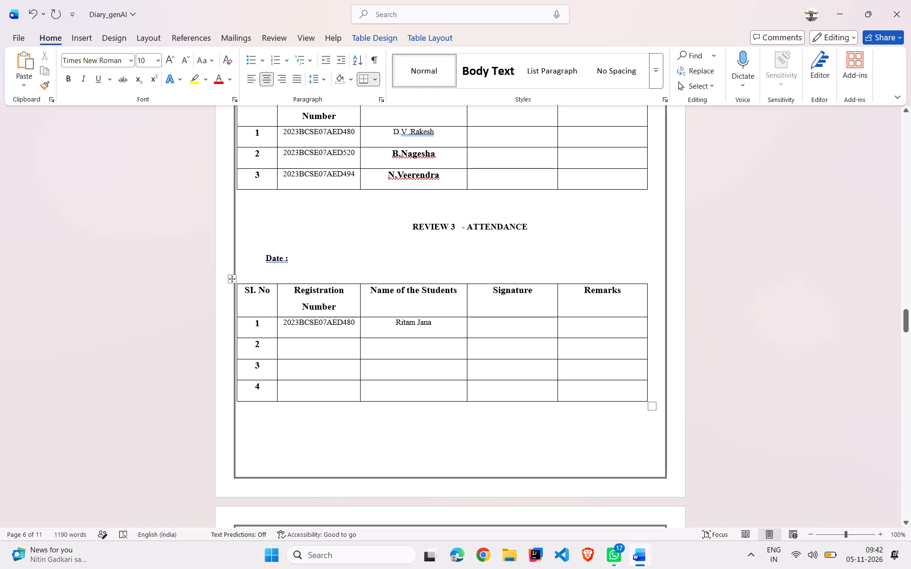
Copy the row 1 registration number into rows 2 and 3 of the Review 3 attendance table.
left_click_drag(358, 324, 282, 323)
key("ctrl+c")
left_click(293, 346)
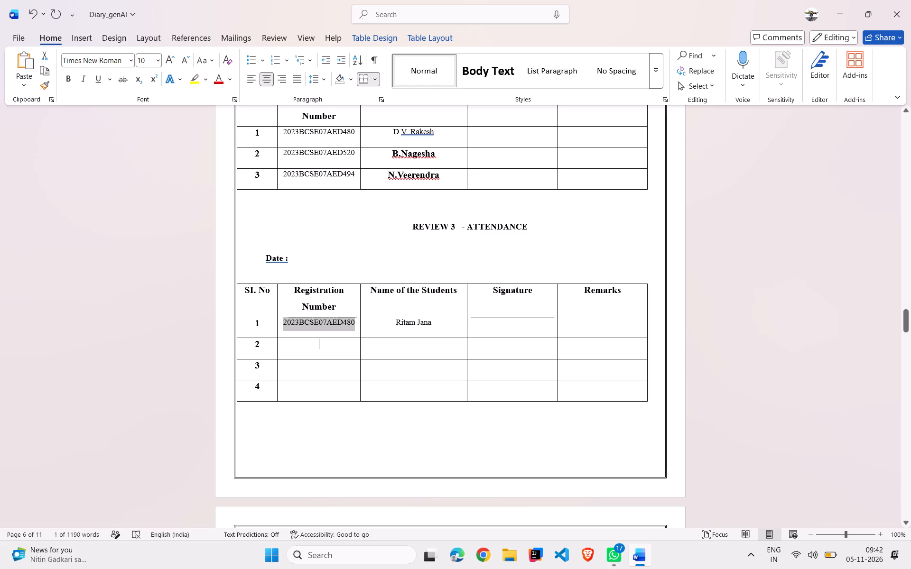
key("ctrl+v")
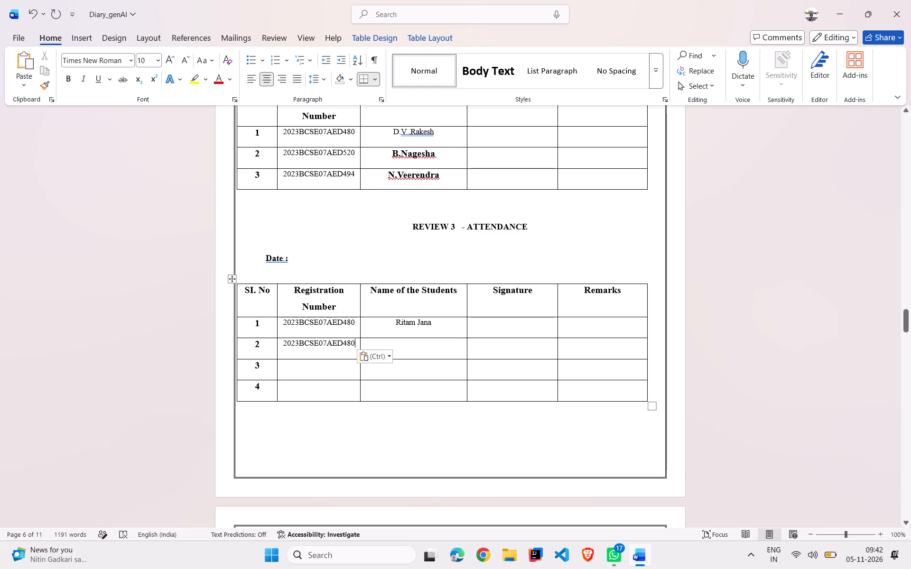
left_click(290, 369)
key("ctrl+v")
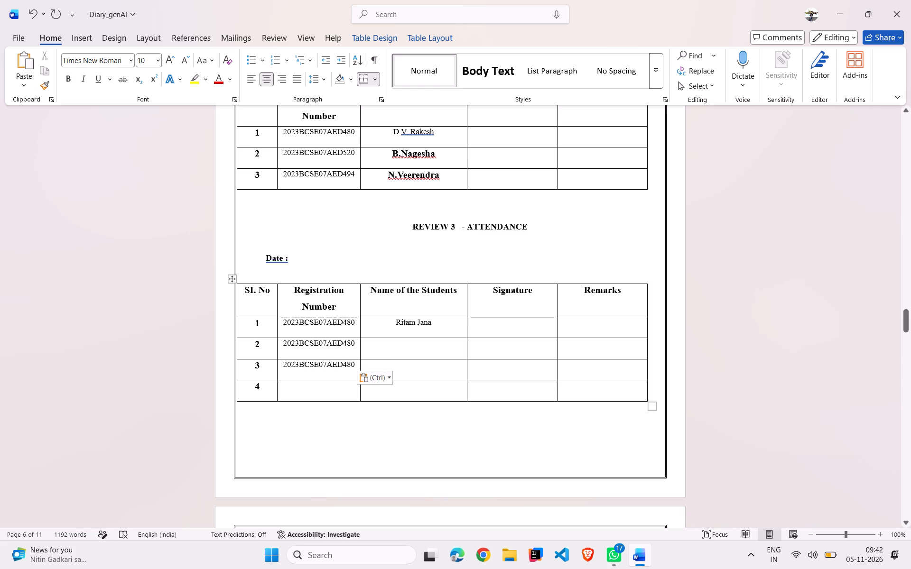
Replace the student name in row 1 of the Review 3 attendance table with the first team member's initials and name.
left_click_drag(444, 323, 396, 321)
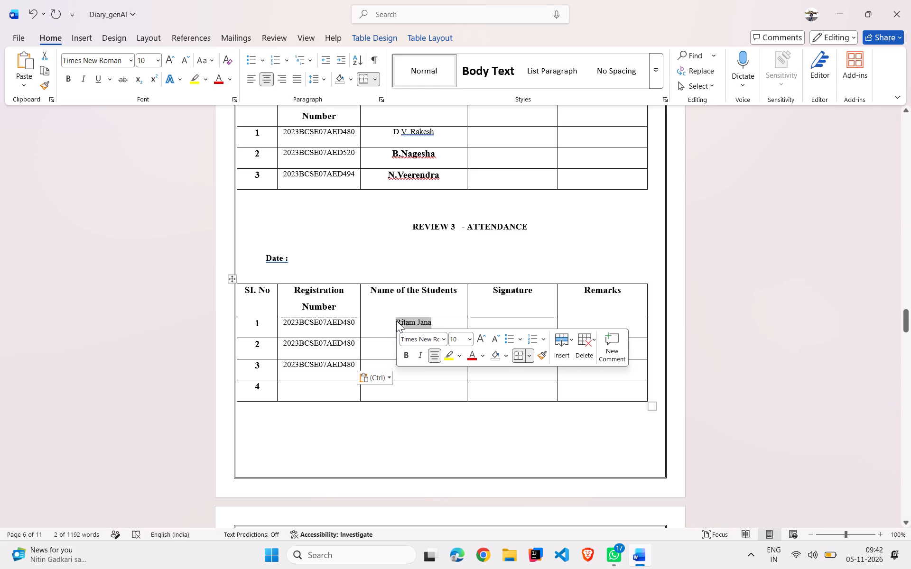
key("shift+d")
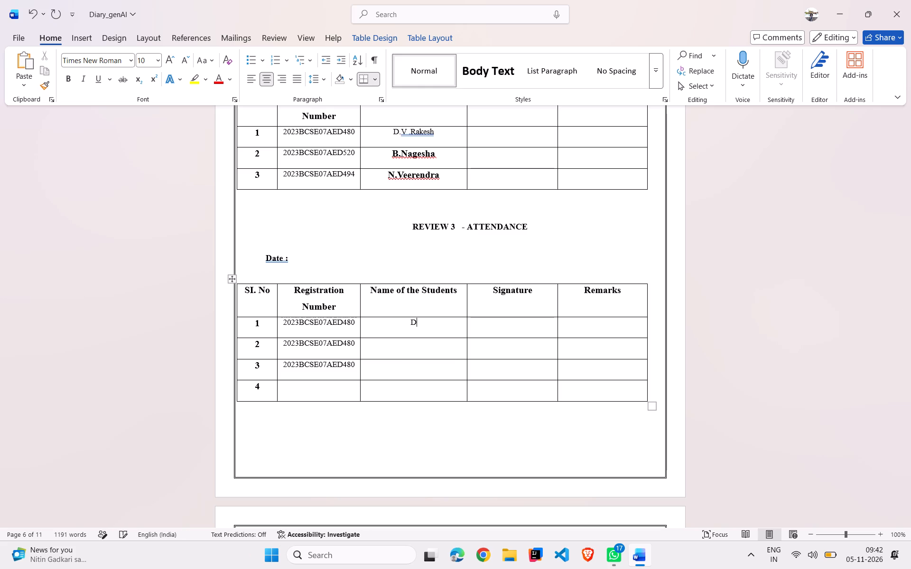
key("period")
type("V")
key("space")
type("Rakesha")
Enter the second and third team members' initials and names in rows 2 and 3 of the Review 3 attendance table.
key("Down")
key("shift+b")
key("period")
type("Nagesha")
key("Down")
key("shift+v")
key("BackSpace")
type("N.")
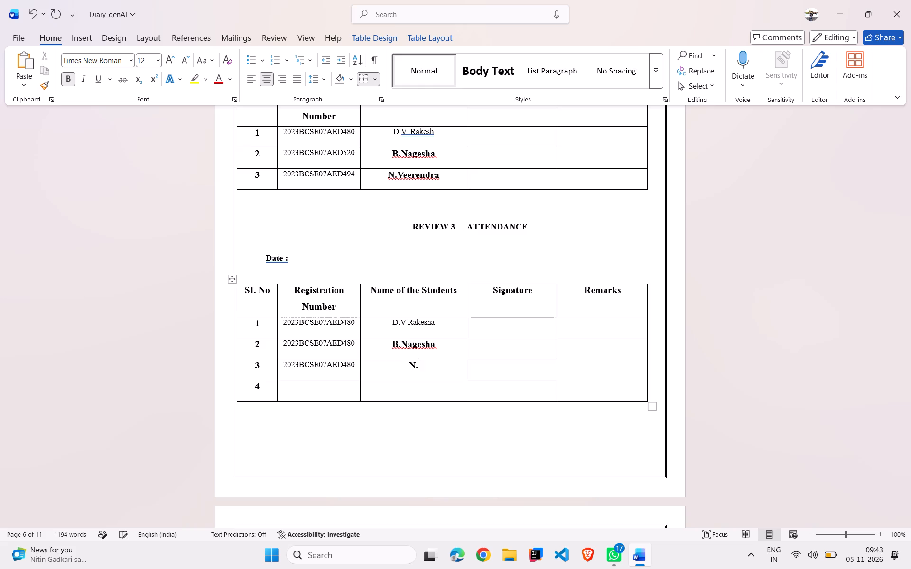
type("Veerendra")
Delete row 4 from the Review 3 attendance table.
left_click(261, 400)
left_click_drag(265, 392, 513, 404)
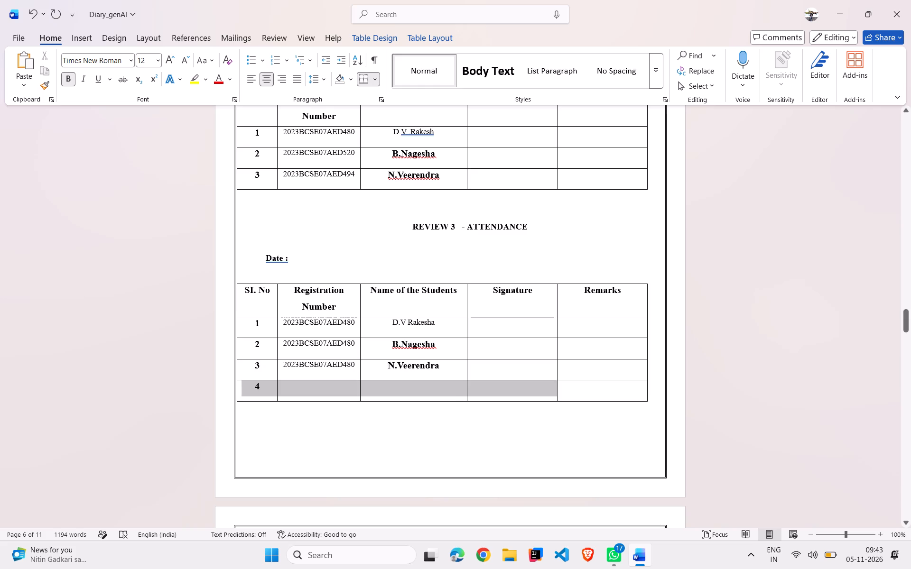
left_click_drag(513, 404, 581, 390)
key("BackSpace")
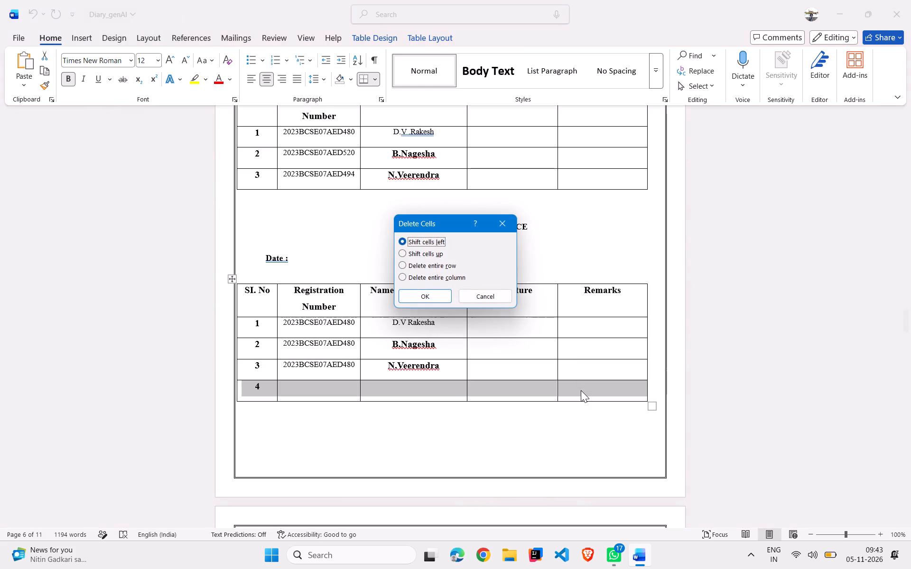
left_click(422, 296)
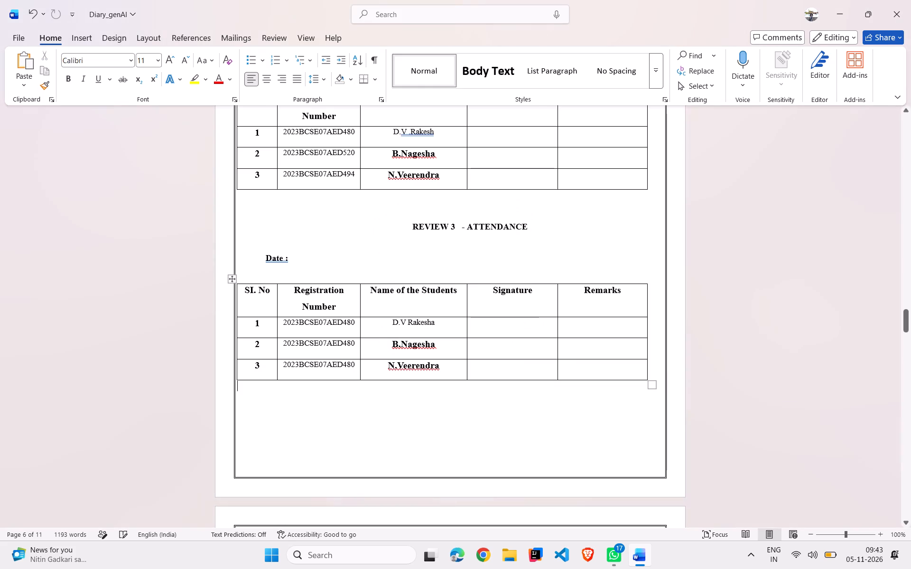
Make the first team member's name in row 1 of the Review 2 attendance table bold.
scroll(437, 393, "down", 2)
scroll(437, 393, "up", 3)
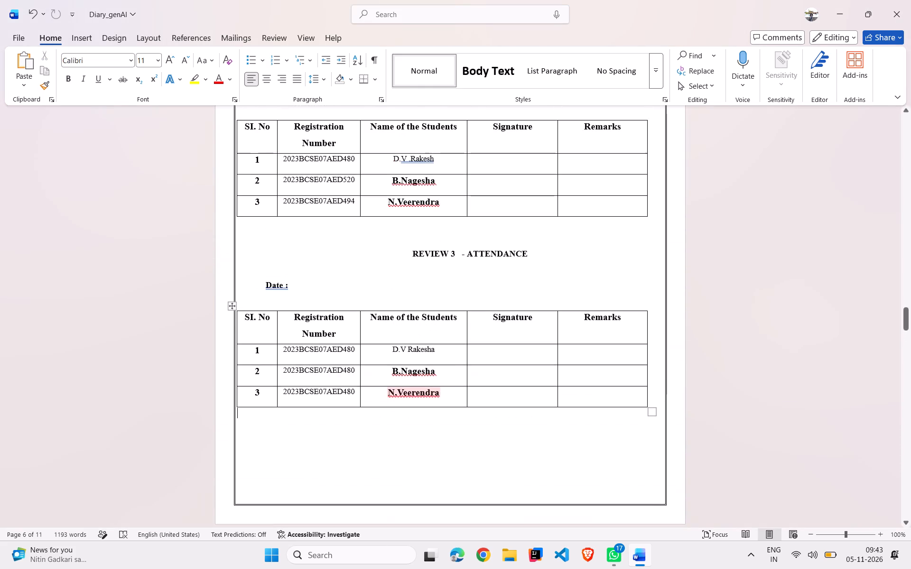
scroll(437, 393, "up", 2)
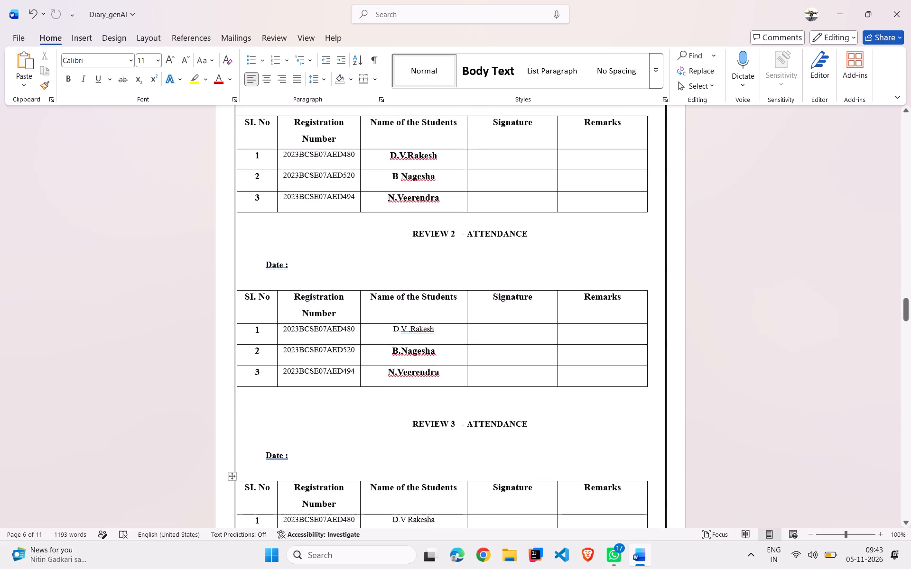
scroll(437, 393, "up", 1)
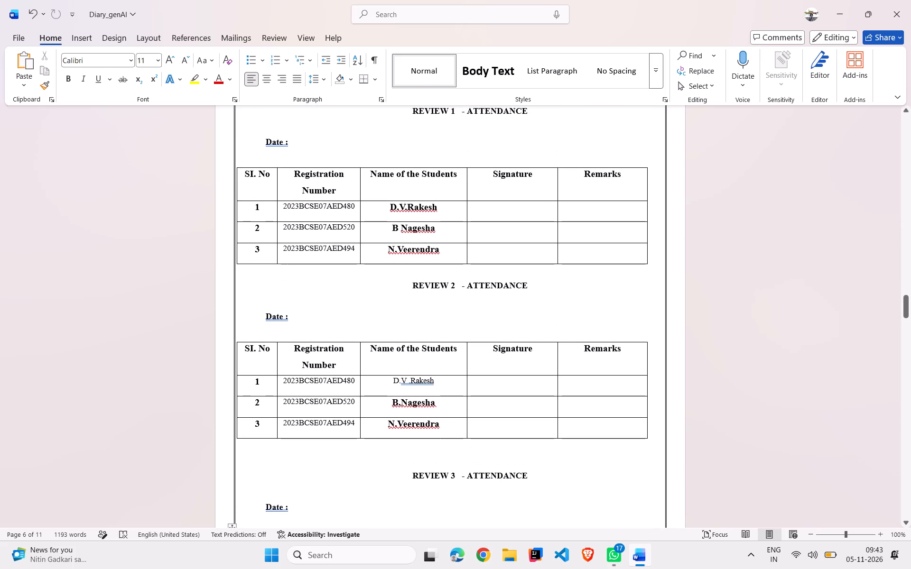
scroll(437, 393, "up", 2)
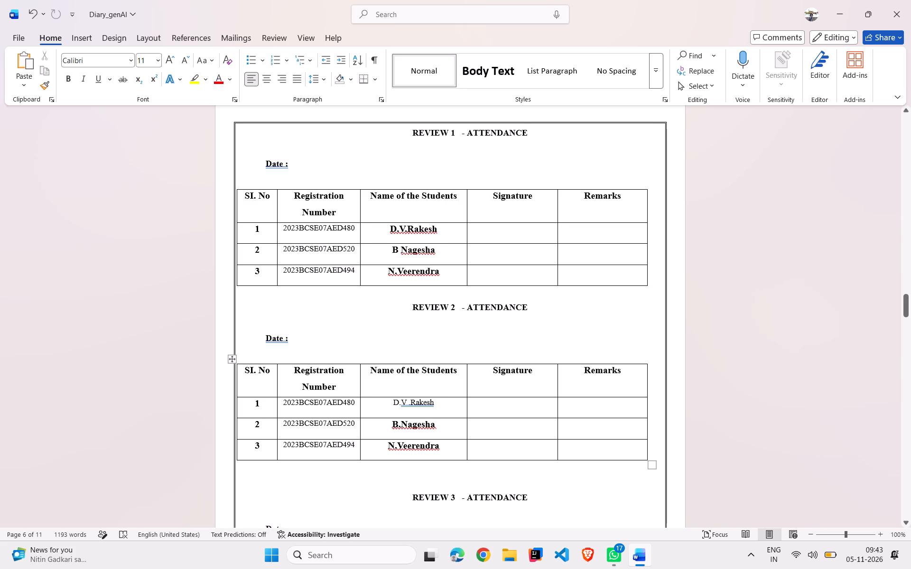
left_click_drag(442, 407, 382, 403)
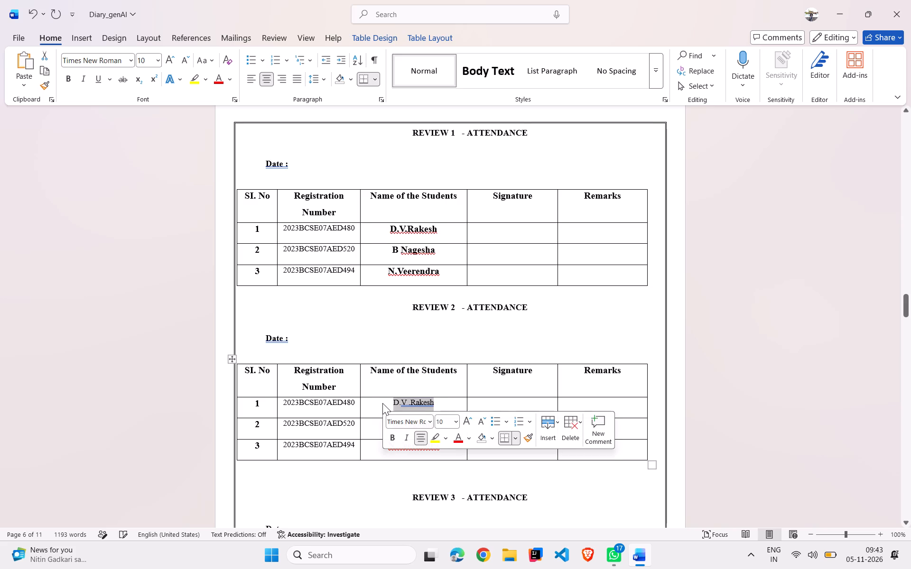
left_click(394, 437)
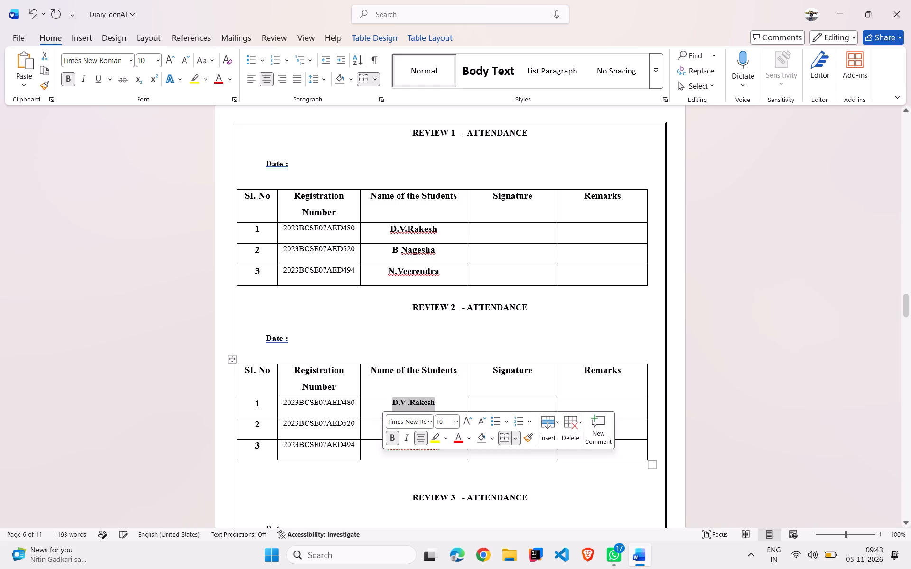
left_click(388, 478)
scroll(388, 478, "down", 1)
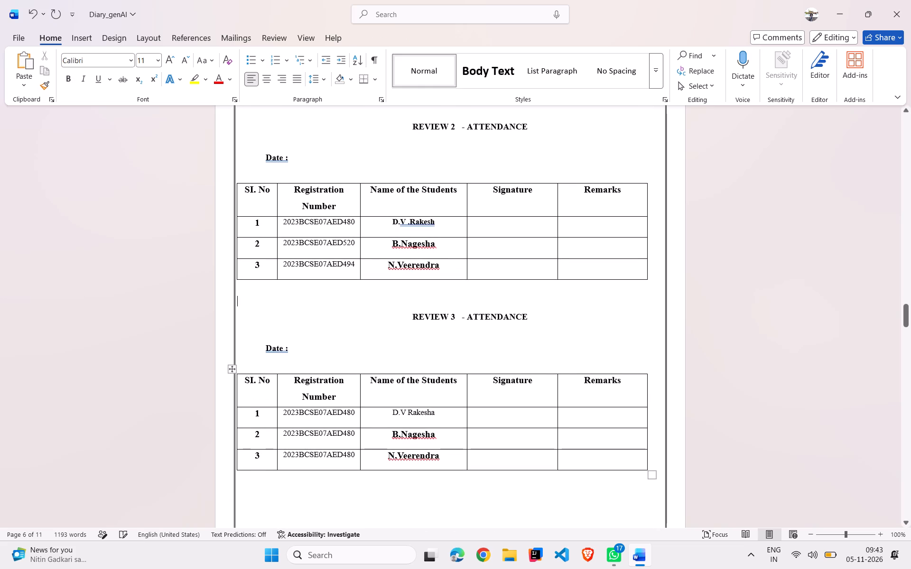
Make the first team member's name in row 1 of the Review 3 attendance table bold.
left_click_drag(440, 412, 389, 412)
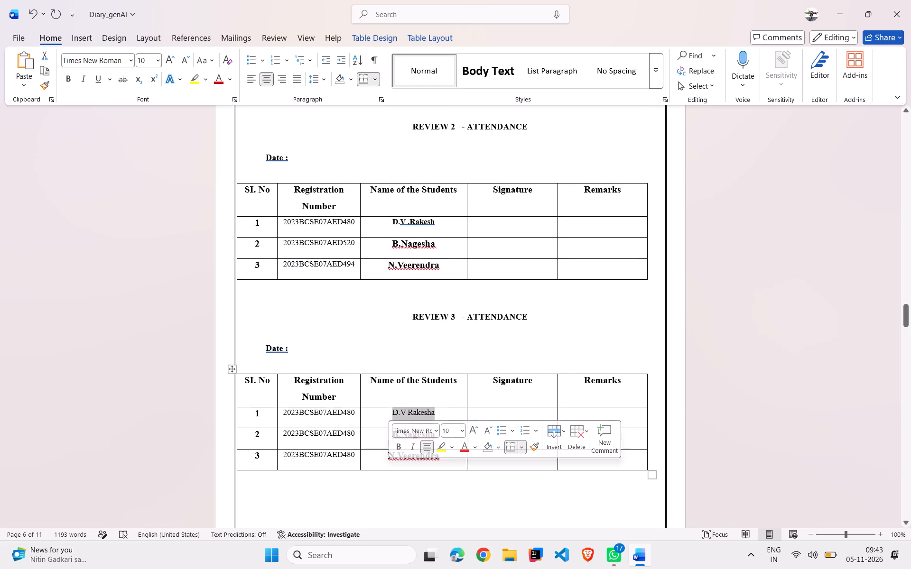
left_click(396, 446)
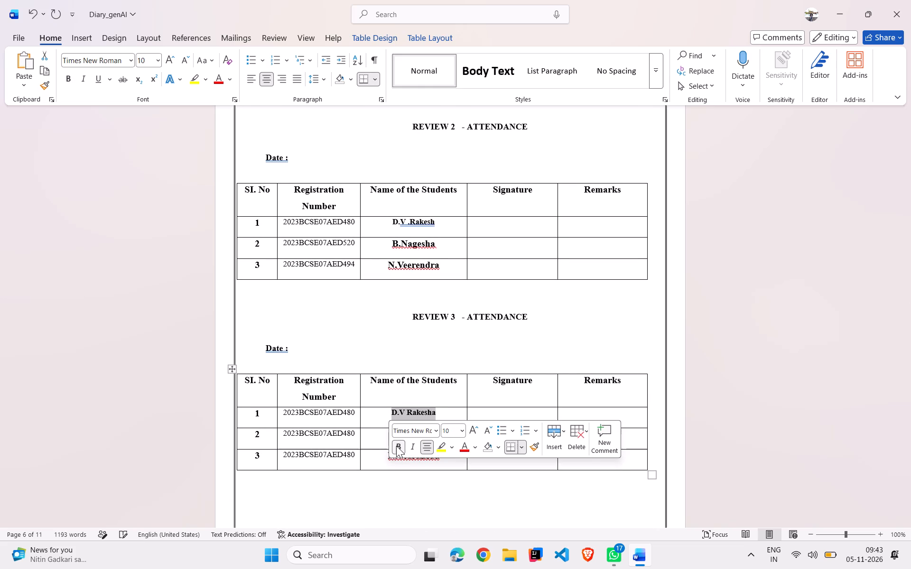
left_click(509, 273)
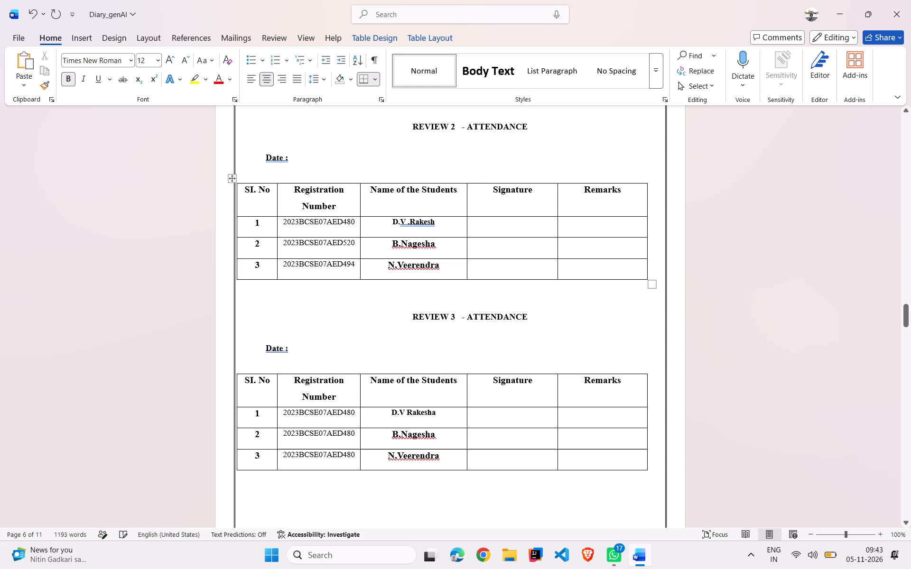
Review the attendance tables and the Review 1, Review 2 and Review 3 evaluation sheets for remaining fields to fill in.
scroll(574, 221, "up", 2)
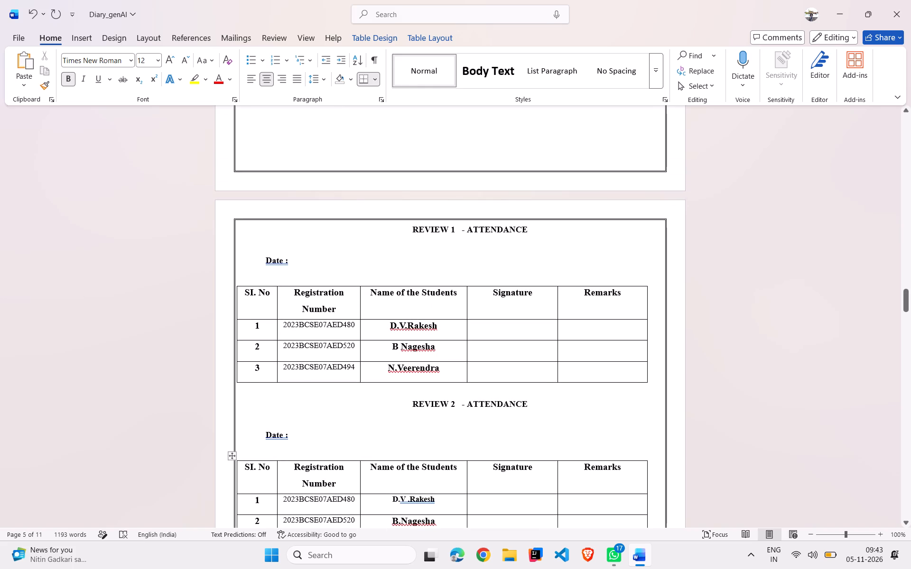
scroll(573, 331, "down", 4)
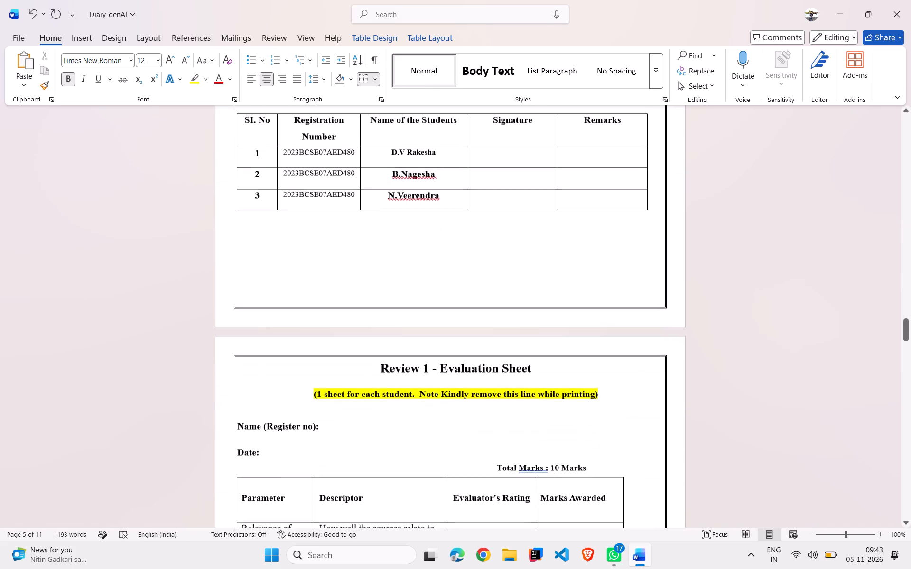
scroll(573, 331, "down", 2)
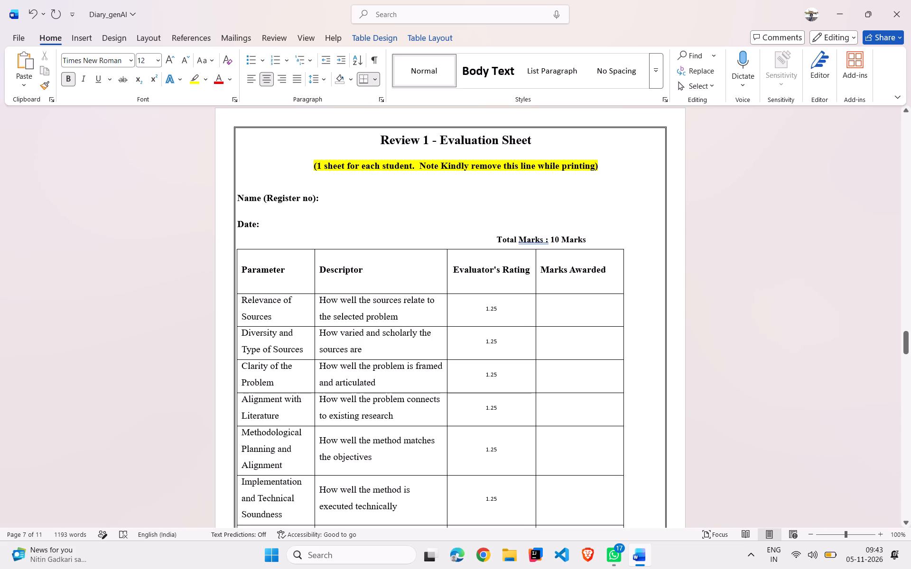
scroll(511, 317, "down", 4)
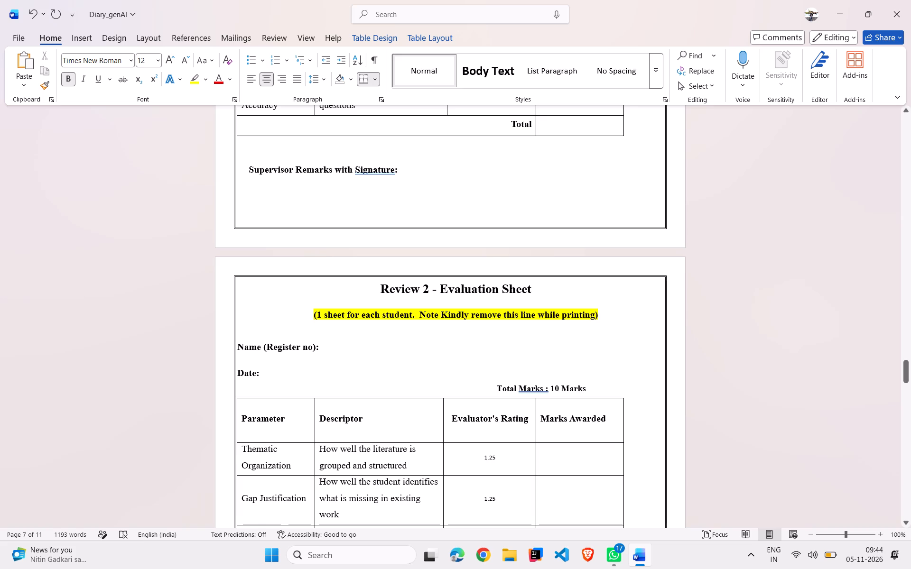
scroll(511, 317, "down", 2)
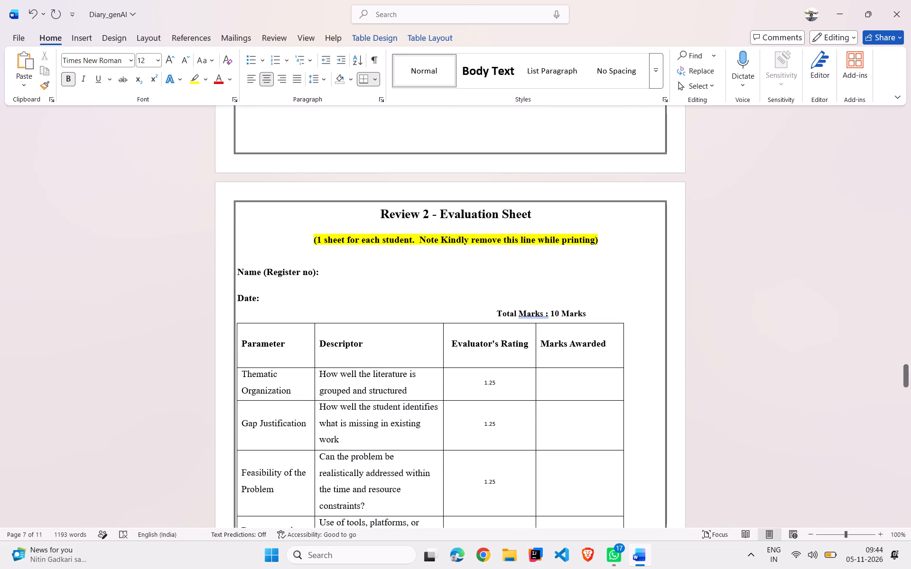
scroll(511, 317, "down", 3)
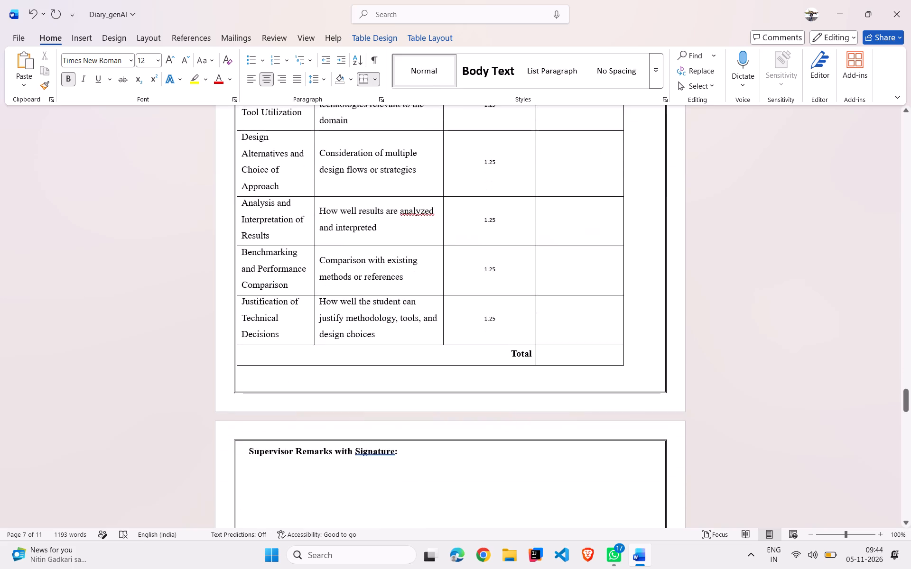
scroll(511, 317, "down", 4)
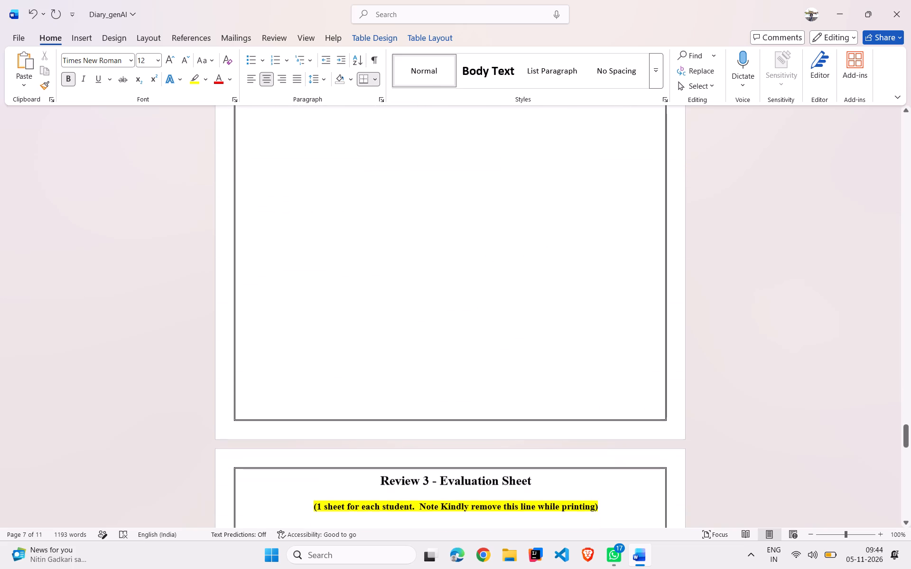
scroll(511, 317, "down", 2)
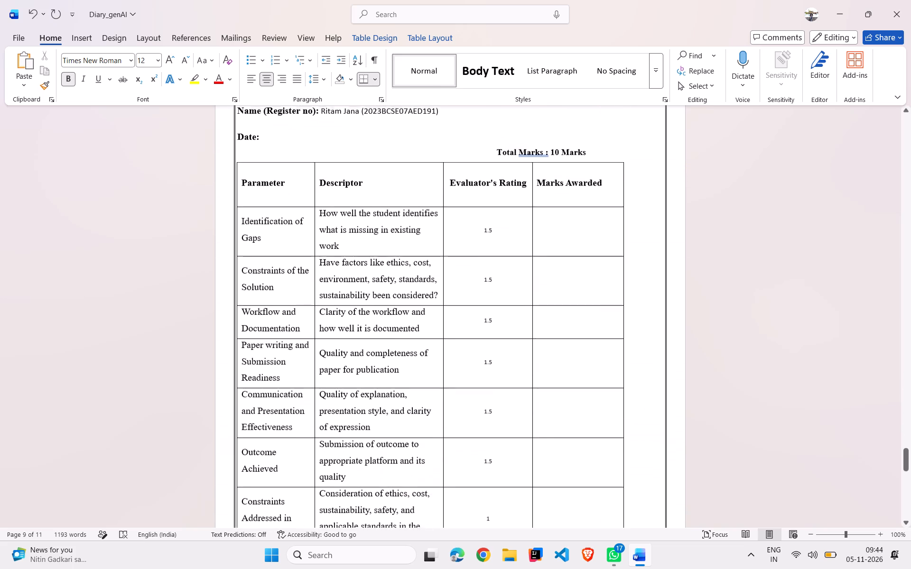
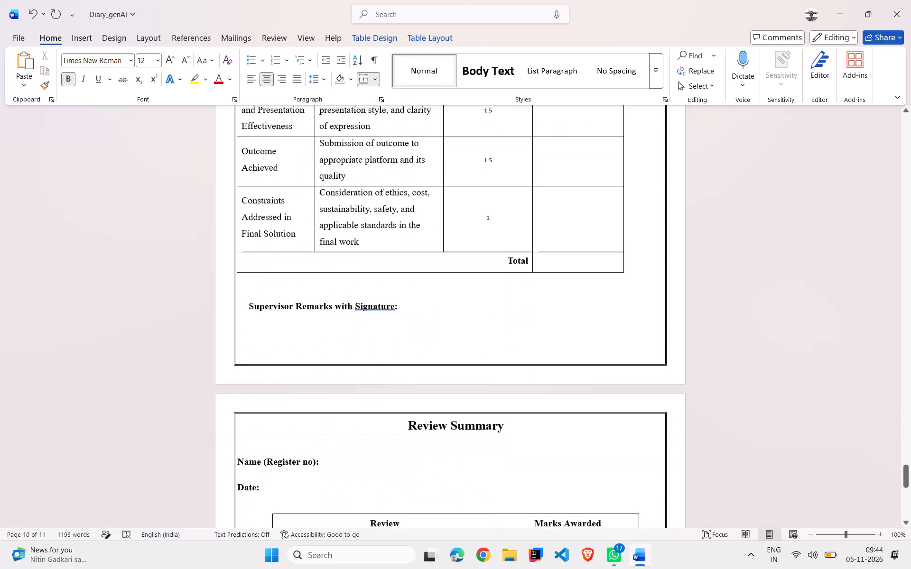
Look through the Review Summary page, the evaluation sheets and the attendance tables for fields still left blank.
scroll(511, 317, "down", 2)
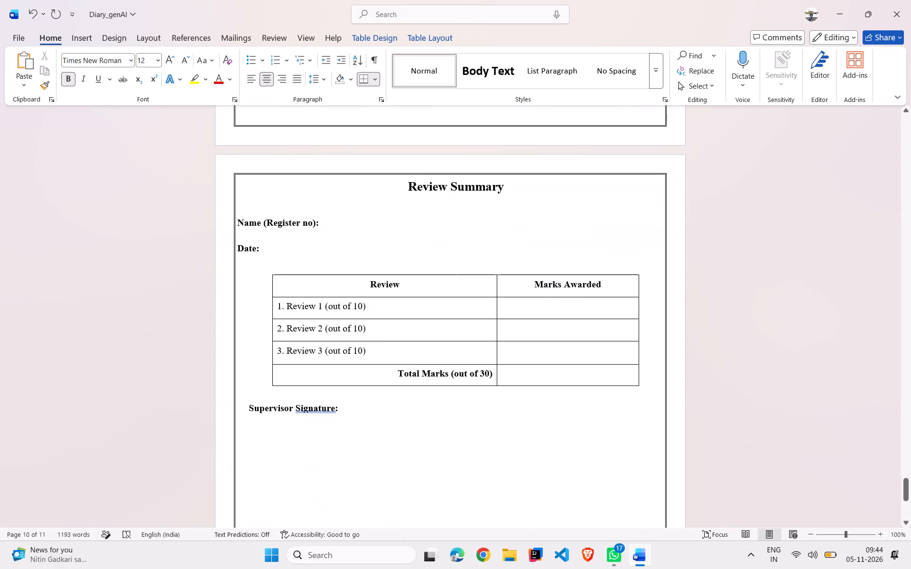
scroll(511, 317, "down", 1)
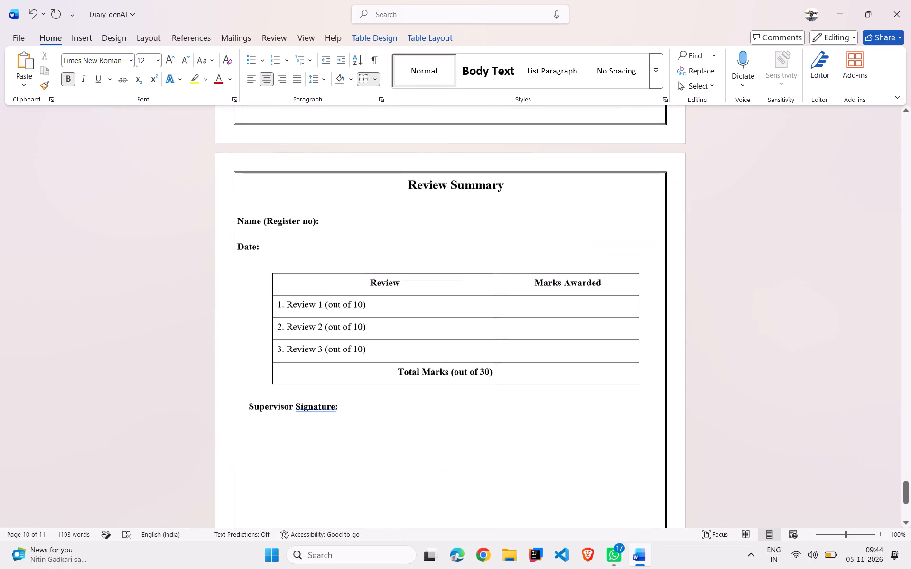
scroll(511, 317, "down", 3)
scroll(511, 317, "up", 1)
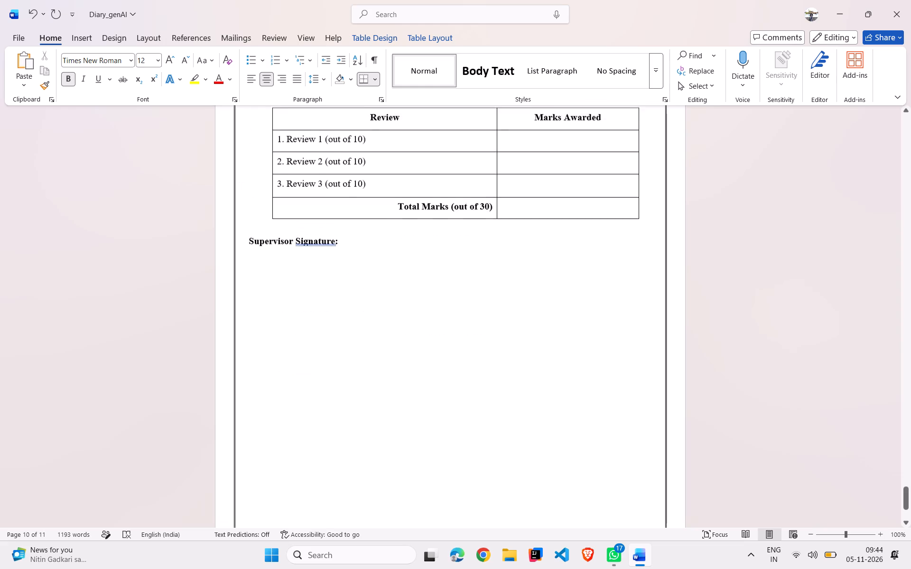
scroll(511, 317, "up", 1)
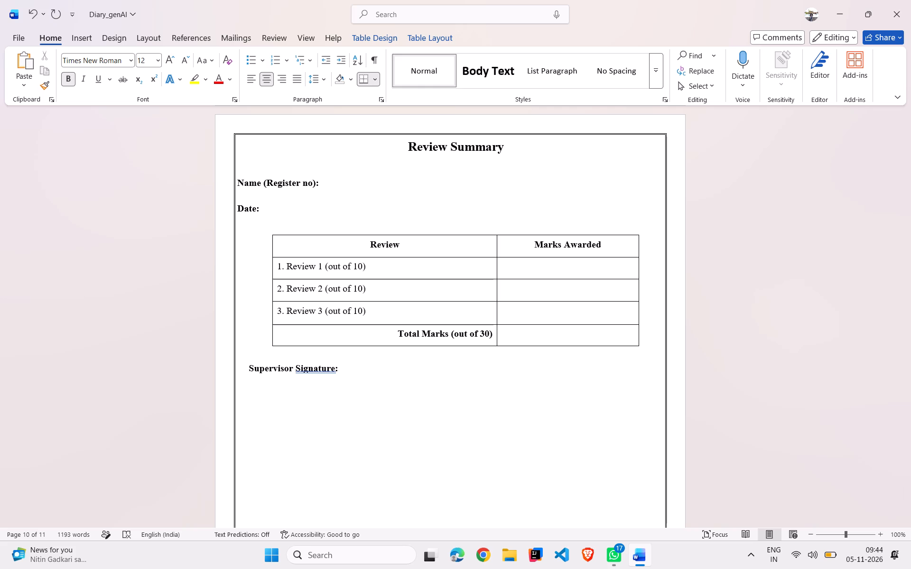
scroll(512, 395, "up", 1)
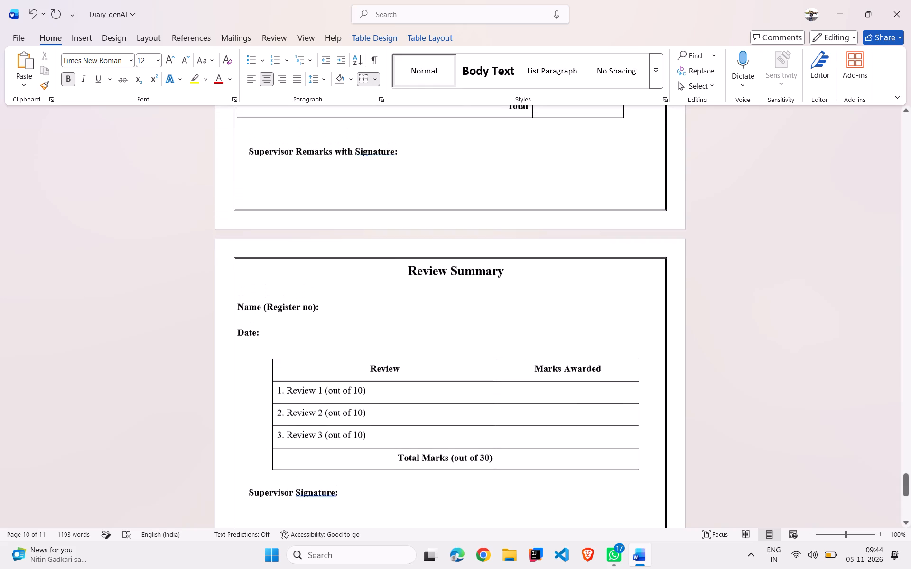
scroll(512, 395, "up", 2)
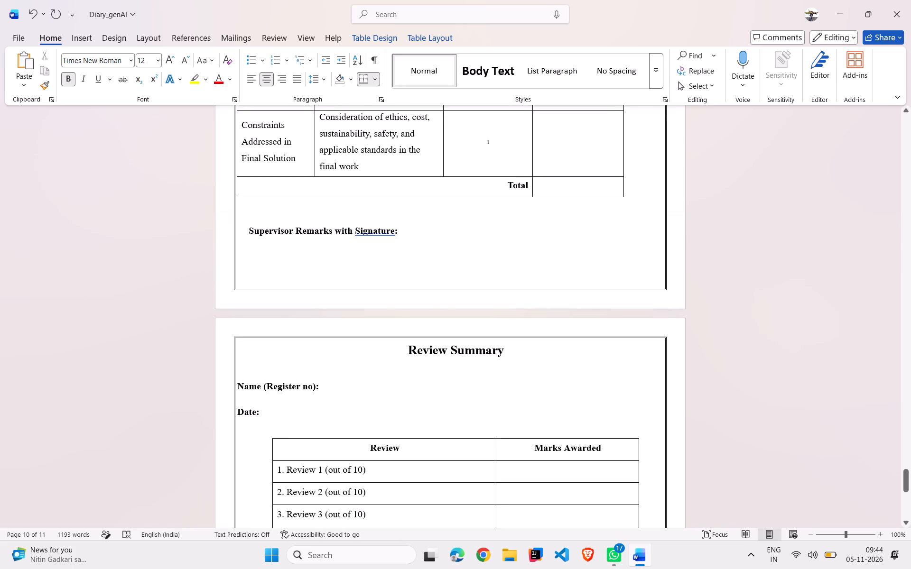
scroll(512, 395, "up", 1)
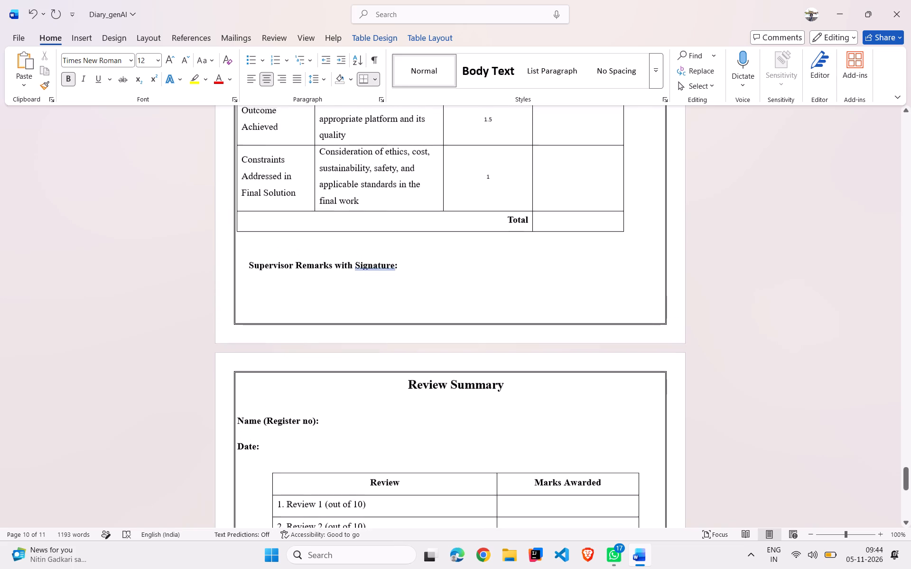
scroll(512, 395, "up", 2)
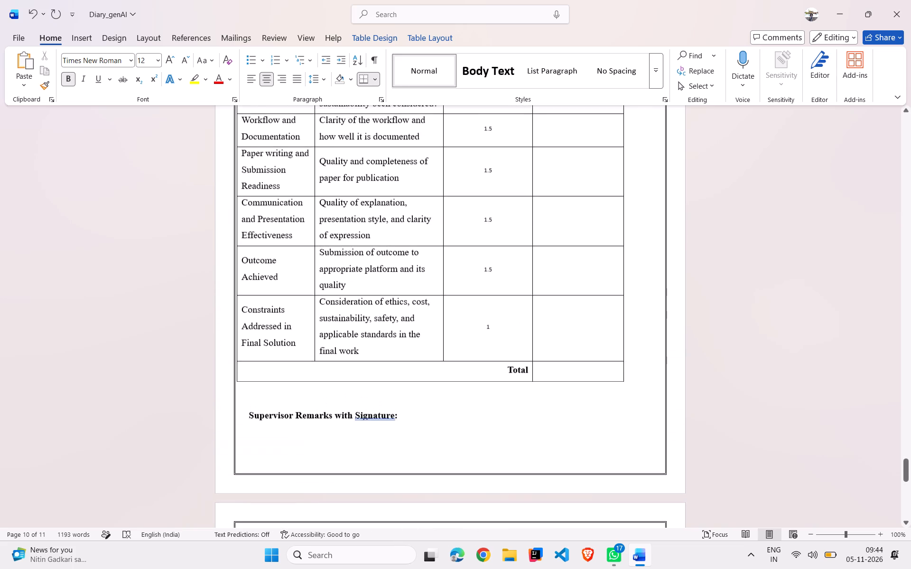
scroll(512, 395, "up", 2)
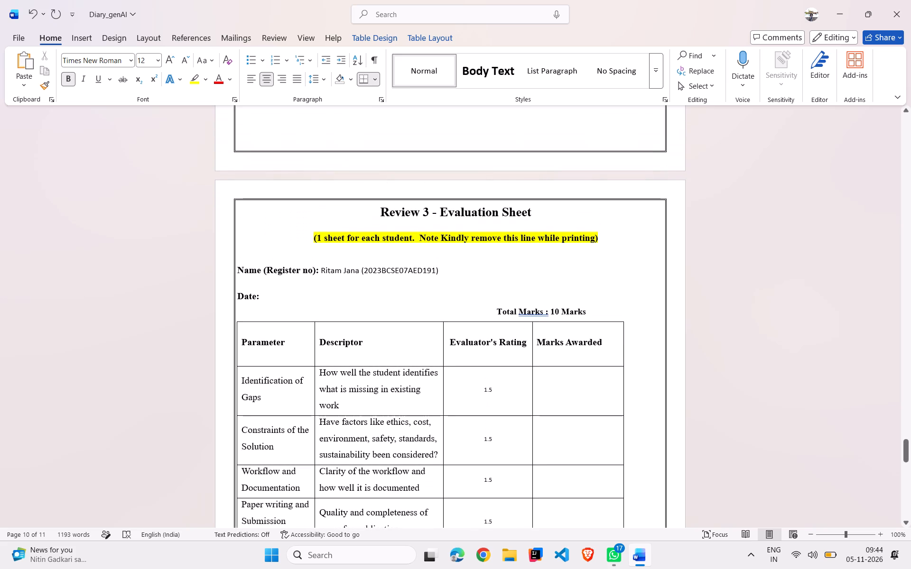
scroll(512, 395, "up", 1)
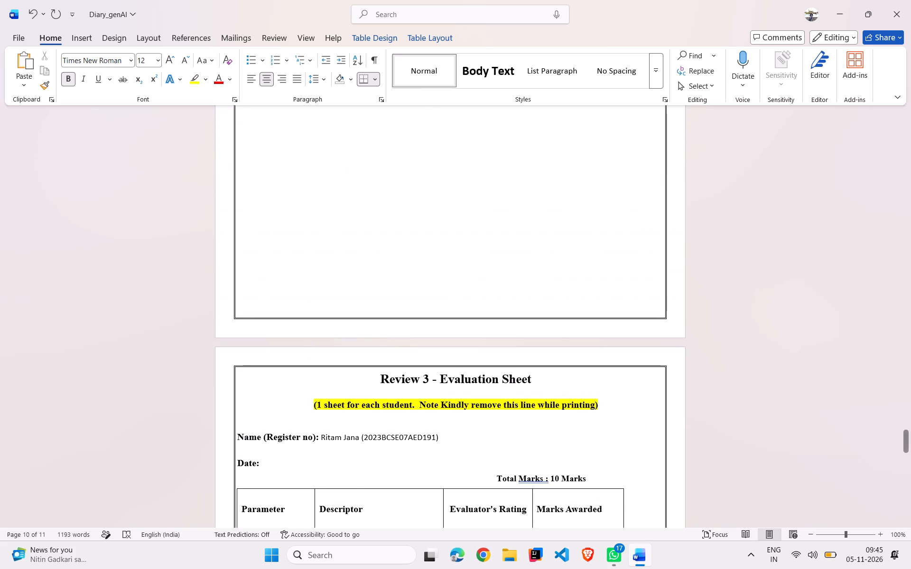
left_click(512, 395)
scroll(512, 395, "up", 2)
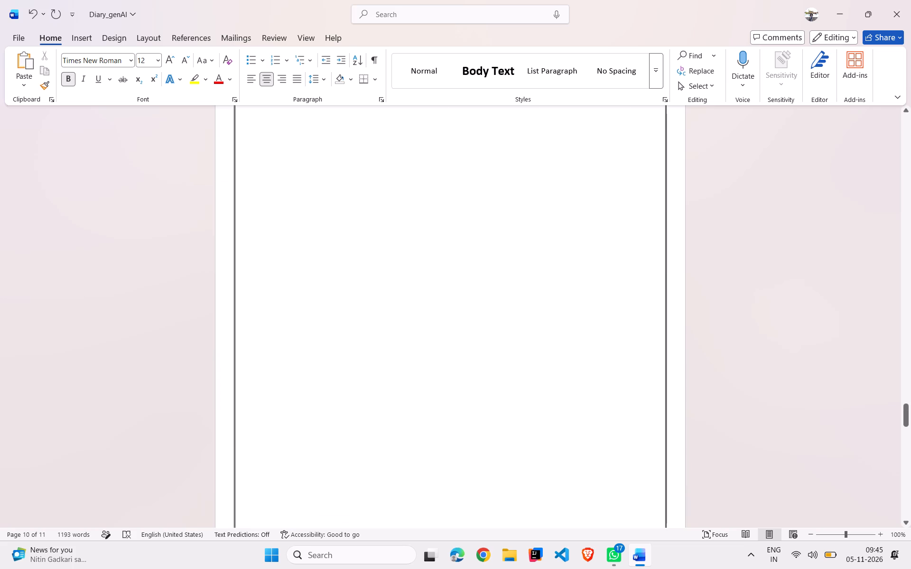
scroll(512, 395, "up", 3)
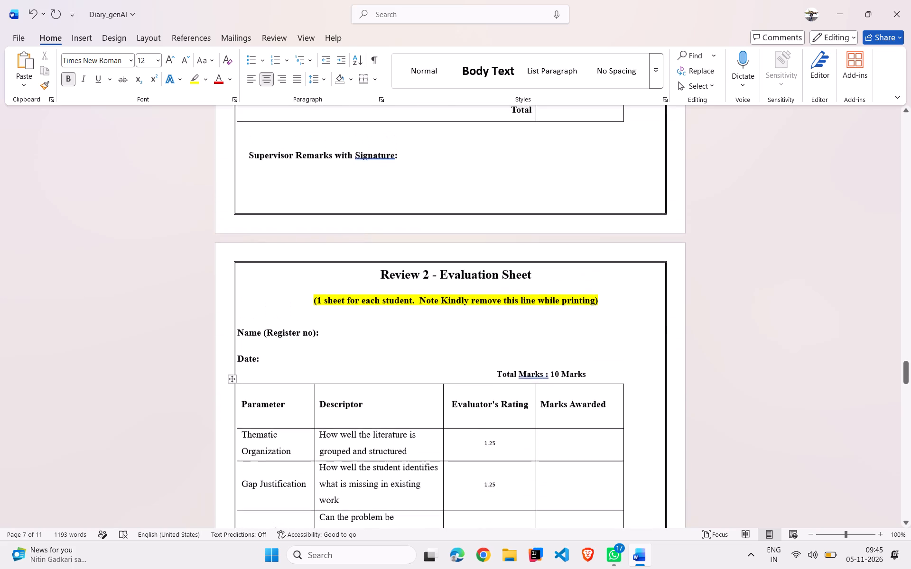
scroll(512, 395, "up", 3)
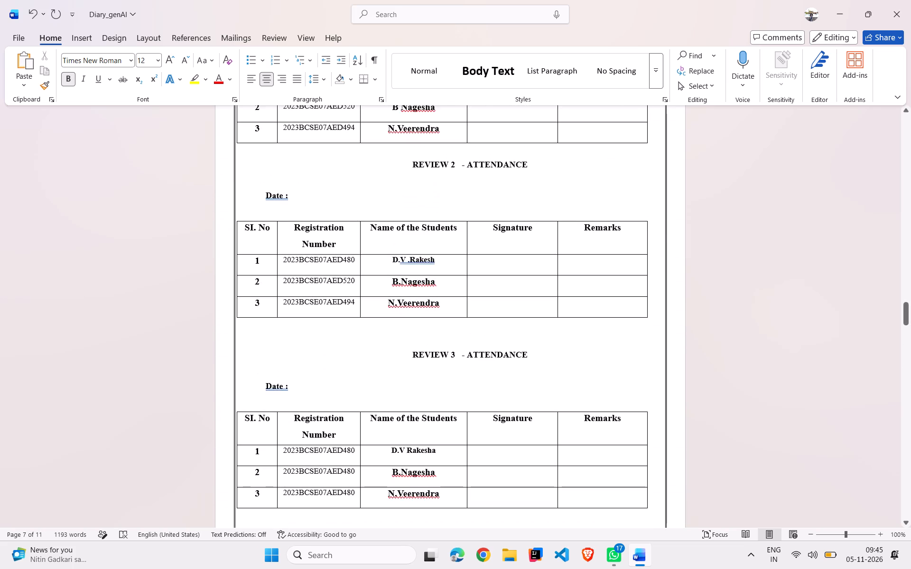
scroll(512, 395, "up", 2)
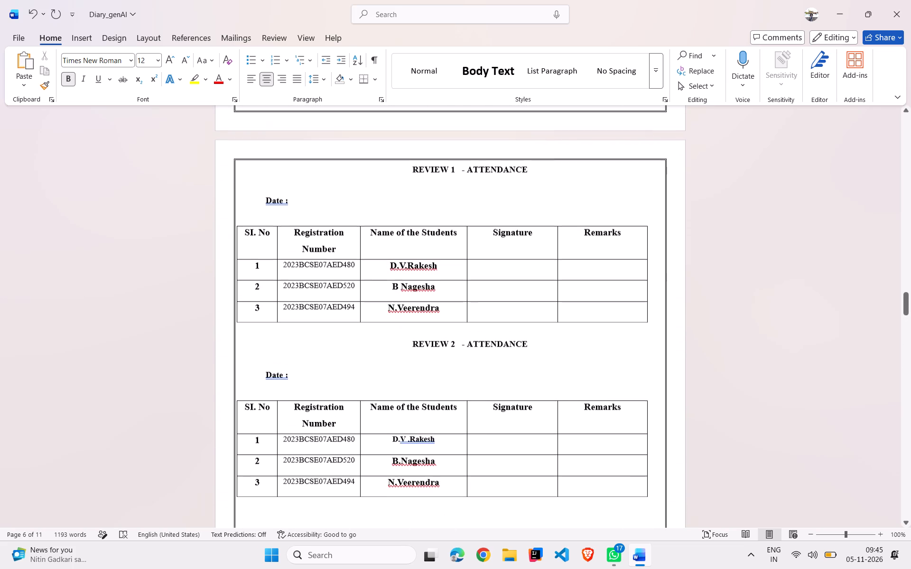
scroll(512, 395, "up", 1)
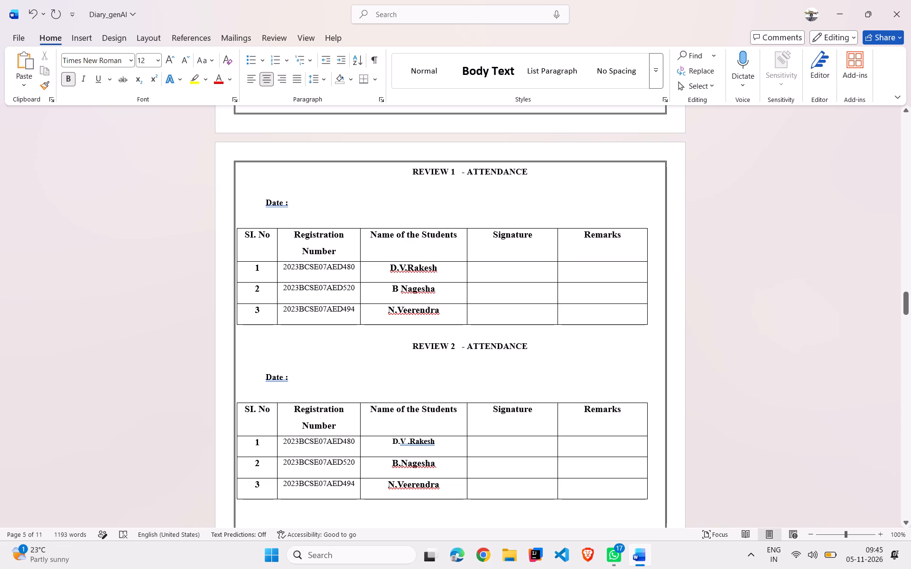
scroll(512, 397, "up", 1)
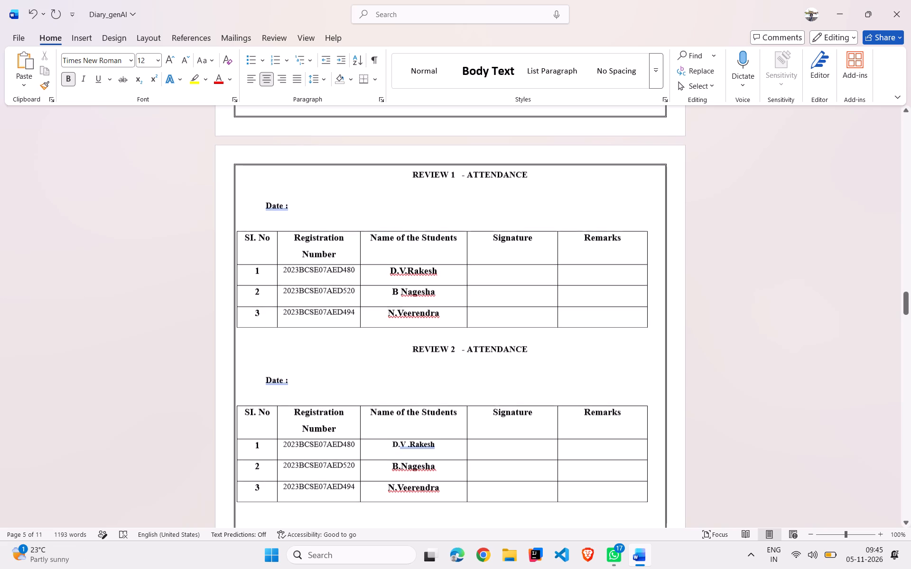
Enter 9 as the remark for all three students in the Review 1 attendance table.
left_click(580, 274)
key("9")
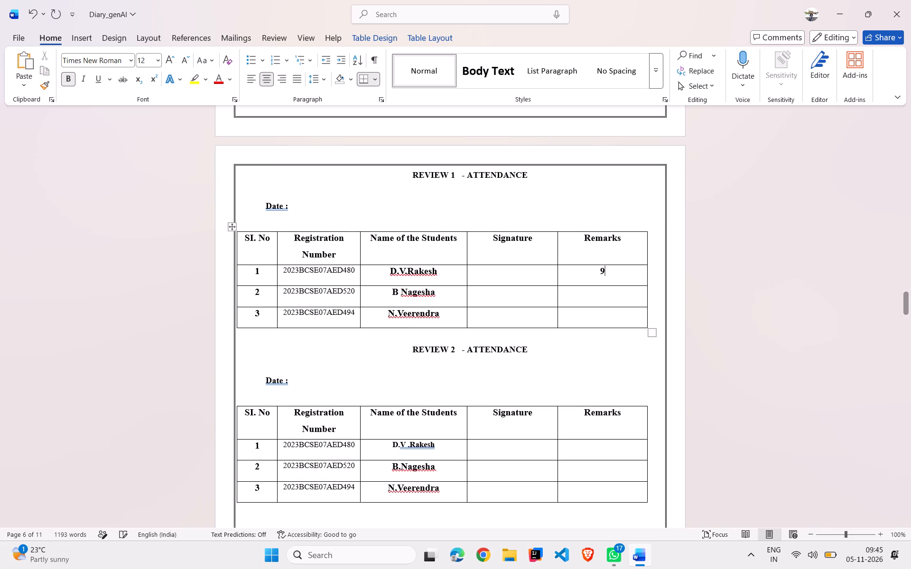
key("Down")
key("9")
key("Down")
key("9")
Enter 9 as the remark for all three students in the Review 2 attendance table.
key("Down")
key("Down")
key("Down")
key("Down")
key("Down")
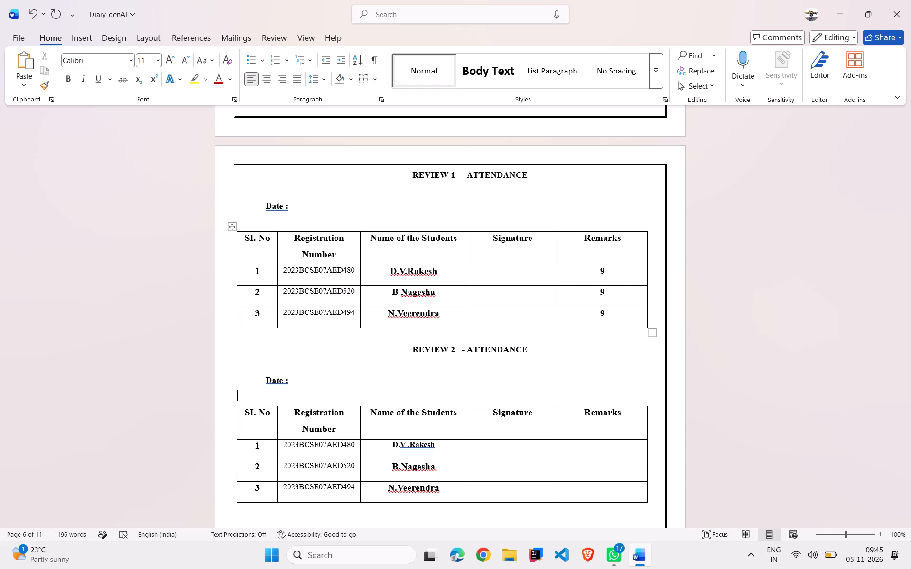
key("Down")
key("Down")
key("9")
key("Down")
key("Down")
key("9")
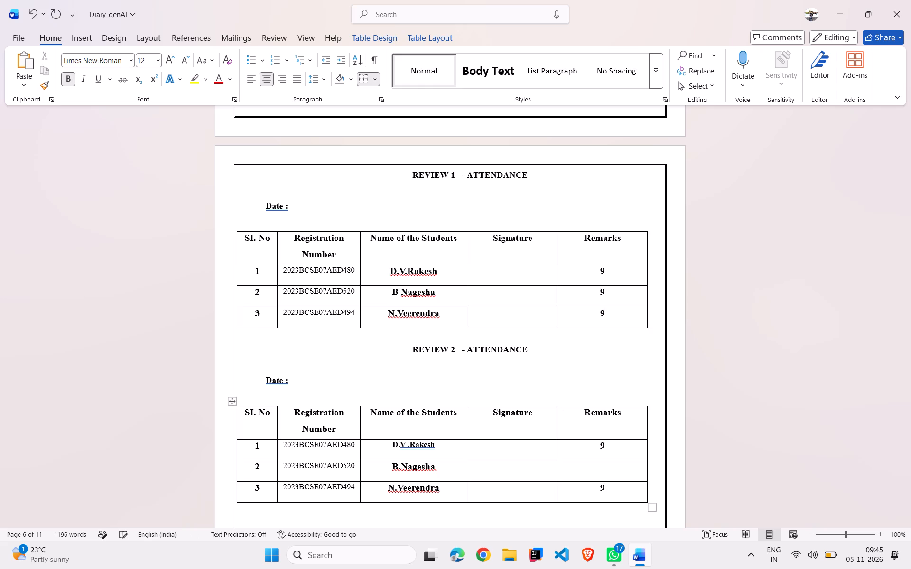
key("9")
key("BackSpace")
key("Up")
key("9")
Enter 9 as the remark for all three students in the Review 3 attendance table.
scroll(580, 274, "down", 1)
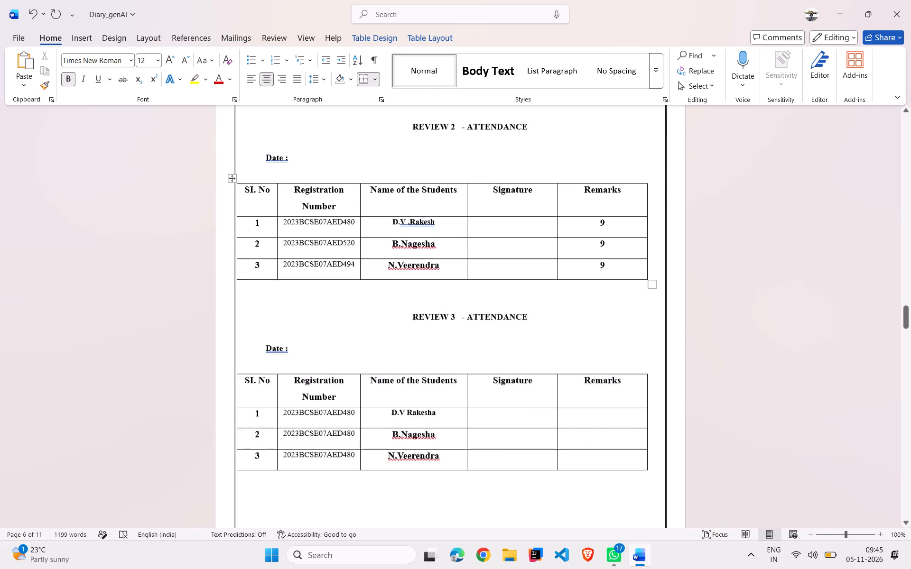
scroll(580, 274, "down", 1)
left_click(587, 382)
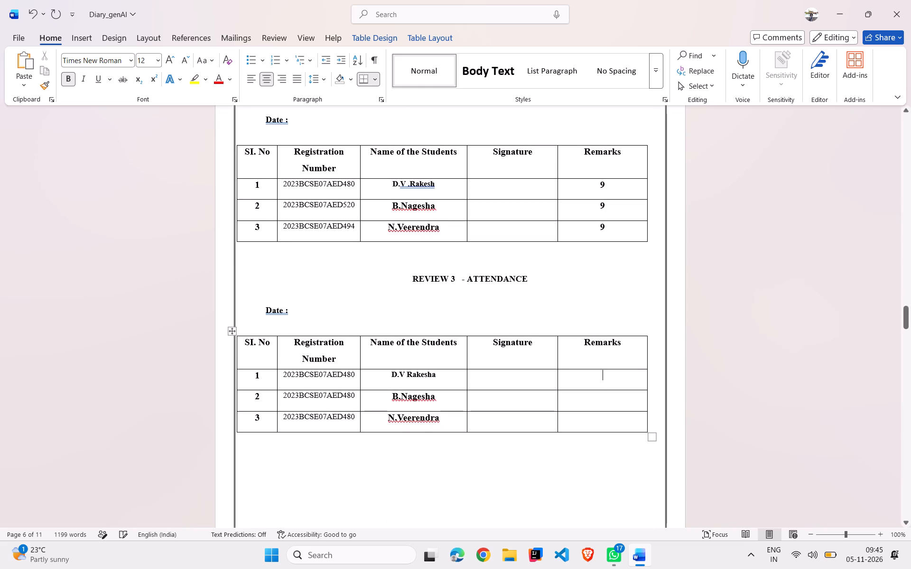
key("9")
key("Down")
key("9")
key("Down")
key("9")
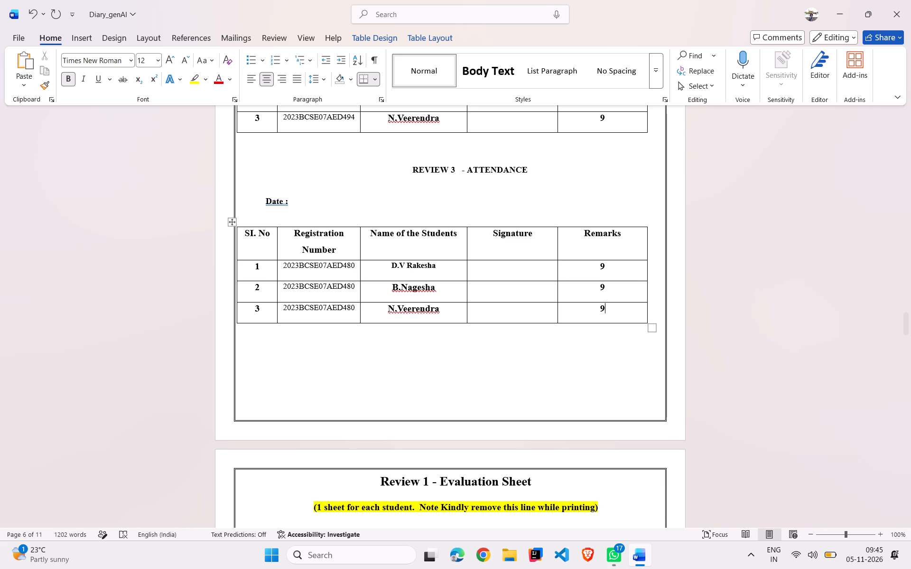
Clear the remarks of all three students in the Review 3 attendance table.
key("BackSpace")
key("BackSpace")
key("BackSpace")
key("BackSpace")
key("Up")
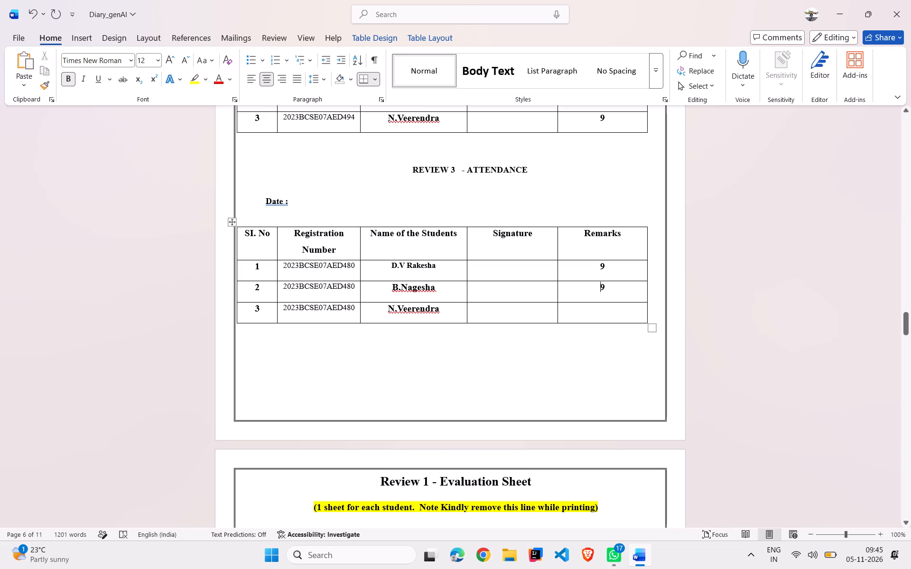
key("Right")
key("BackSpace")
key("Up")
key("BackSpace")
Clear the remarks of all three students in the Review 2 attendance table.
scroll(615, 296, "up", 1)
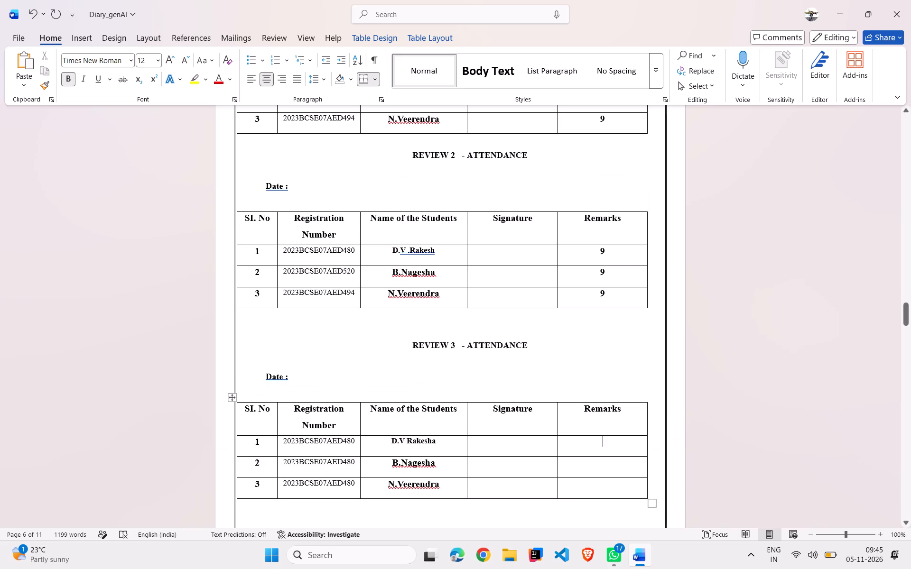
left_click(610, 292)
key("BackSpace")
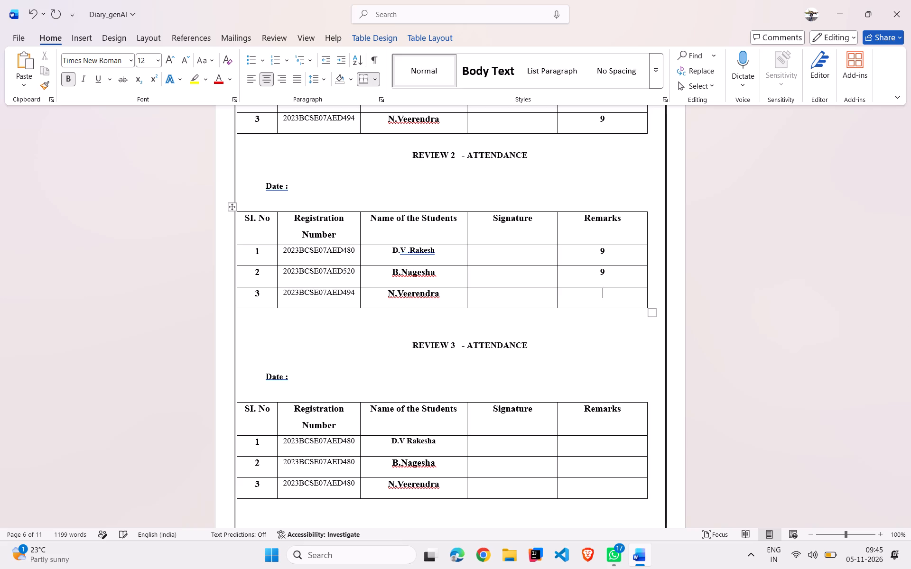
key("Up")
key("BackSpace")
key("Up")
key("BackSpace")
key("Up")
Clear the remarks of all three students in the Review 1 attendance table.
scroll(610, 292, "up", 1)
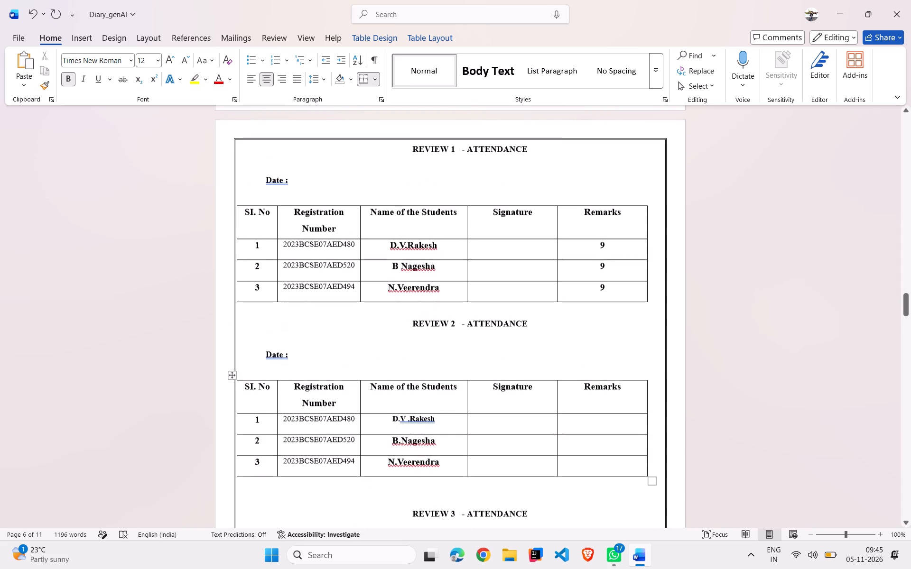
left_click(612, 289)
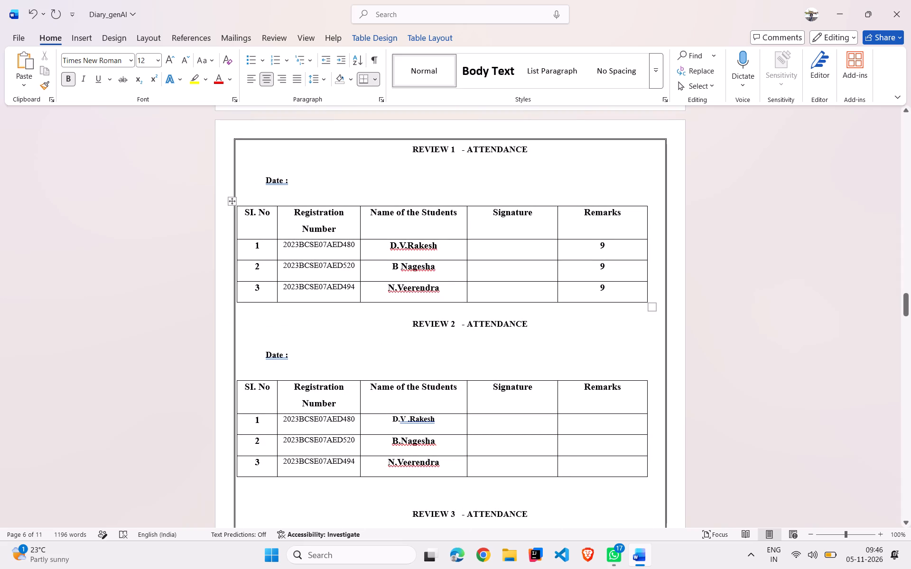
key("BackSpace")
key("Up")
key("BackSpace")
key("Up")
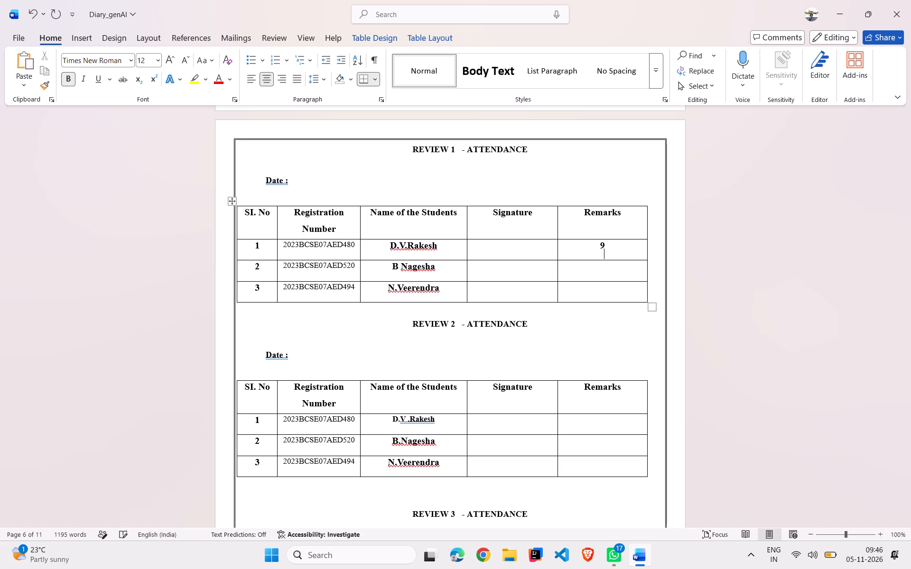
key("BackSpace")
Enter Present as the remark for all three students in the Review 1 attendance table.
type("presss")
key("BackSpace")
key("BackSpace")
type("ent")
key("Down")
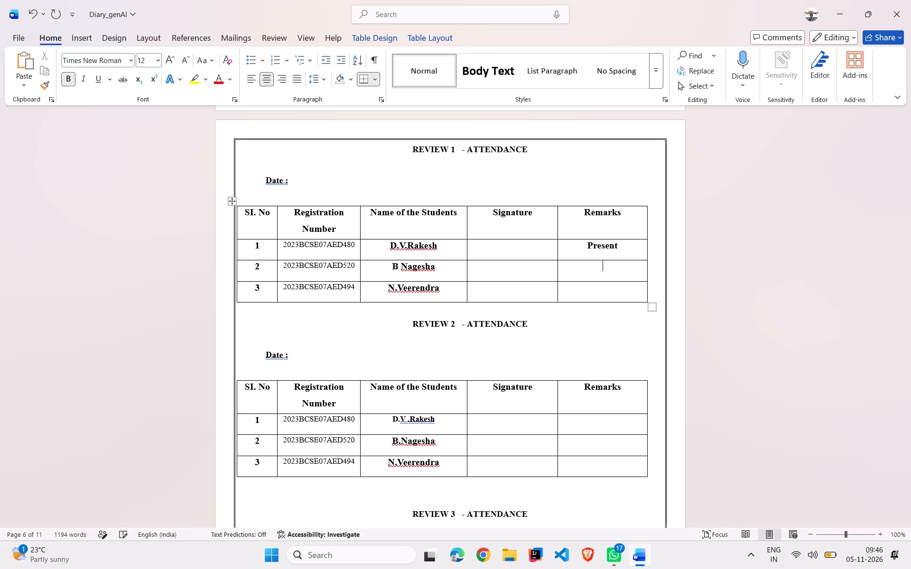
type("present")
key("Down")
type("present")
key("Down")
key("Down")
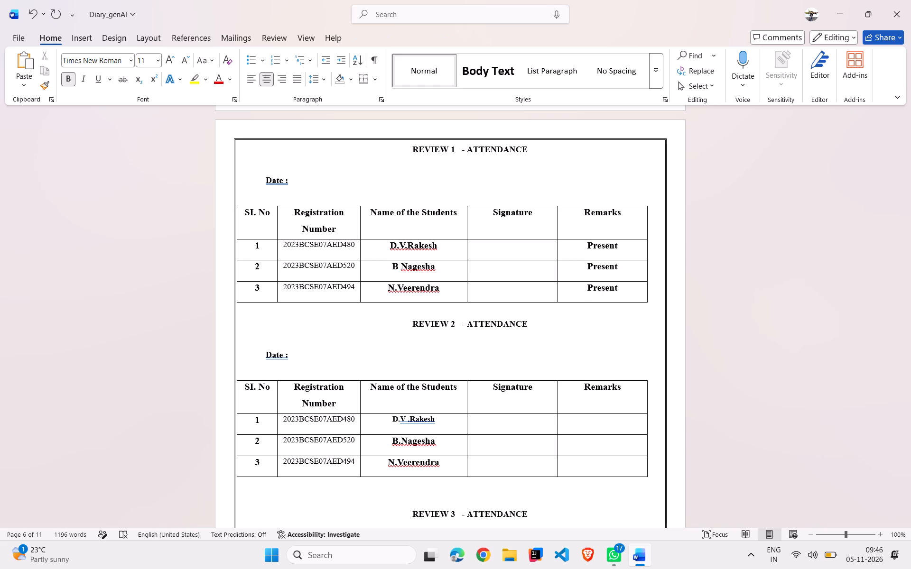
Enter P as the remark for all three students in the Review 2 attendance table.
scroll(612, 289, "down", 2)
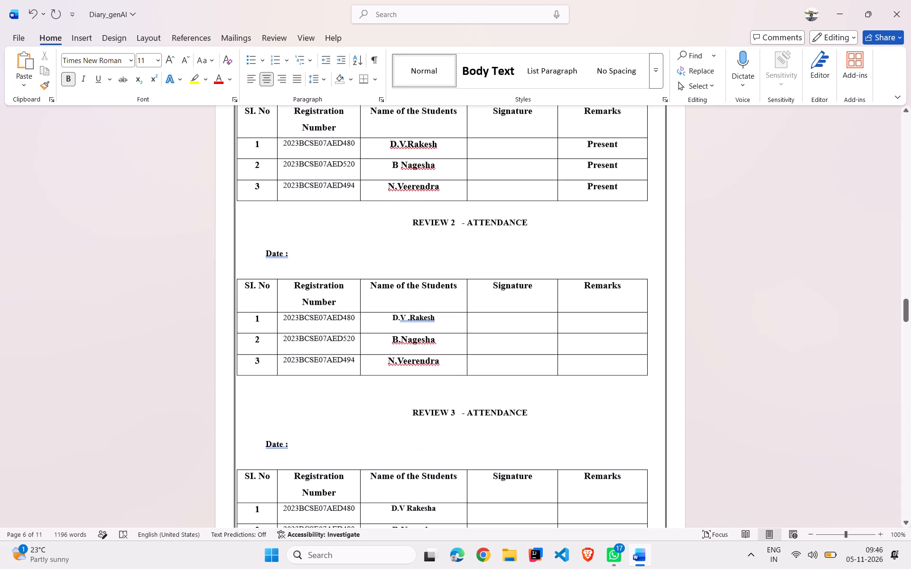
left_click(581, 322)
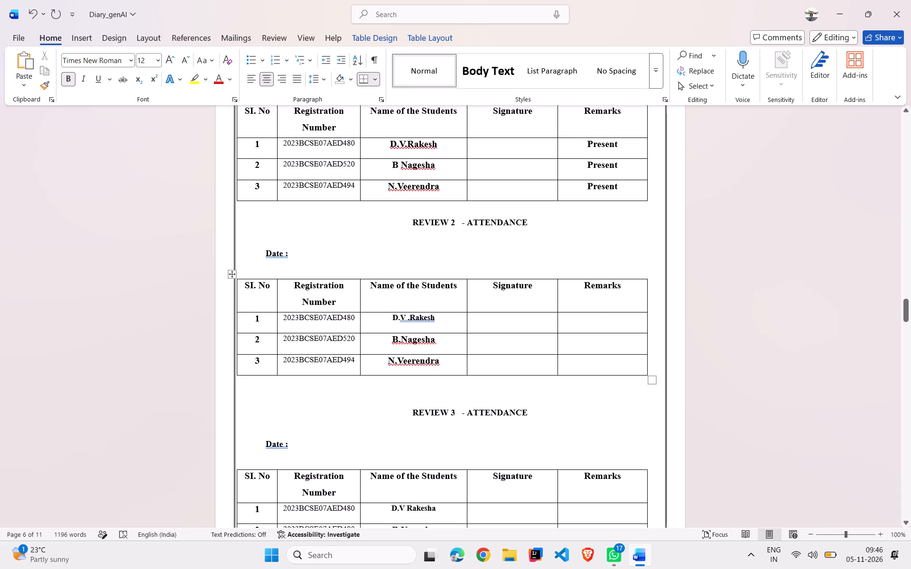
key("p")
key("Down")
key("Down")
key("p")
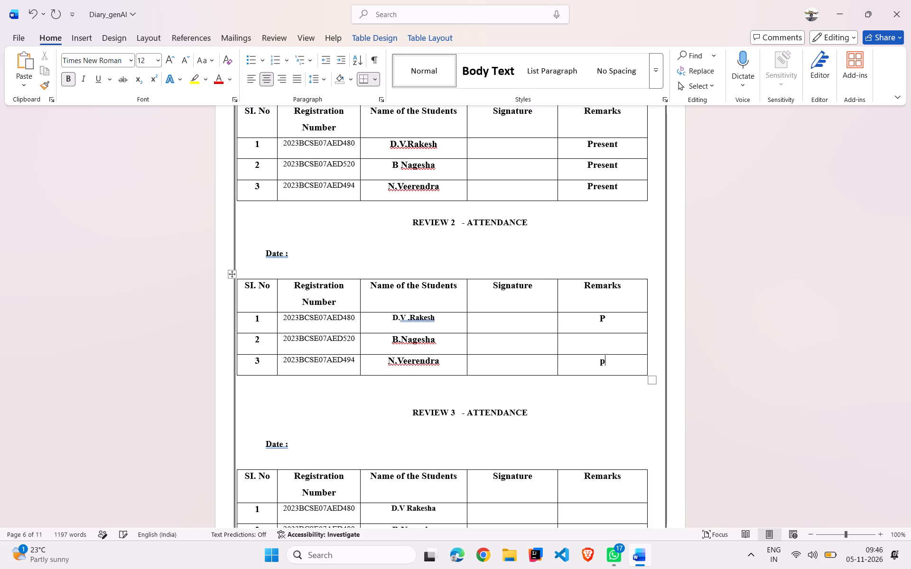
key("Up")
key("p")
Shorten the remarks of all three students in the Review 1 attendance table to P.
scroll(580, 326, "up", 1)
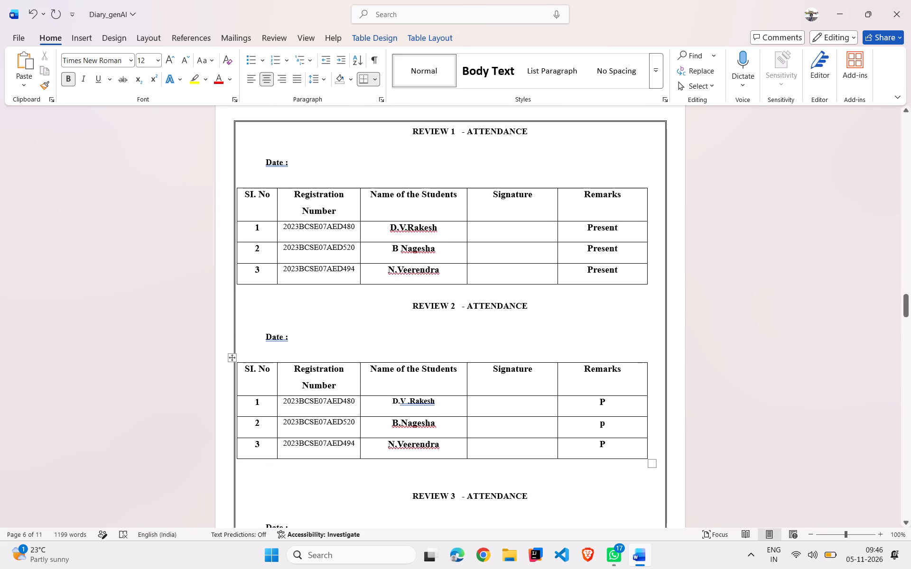
left_click(621, 273)
key("BackSpace")
key("BackSpace")
key("BackSpace")
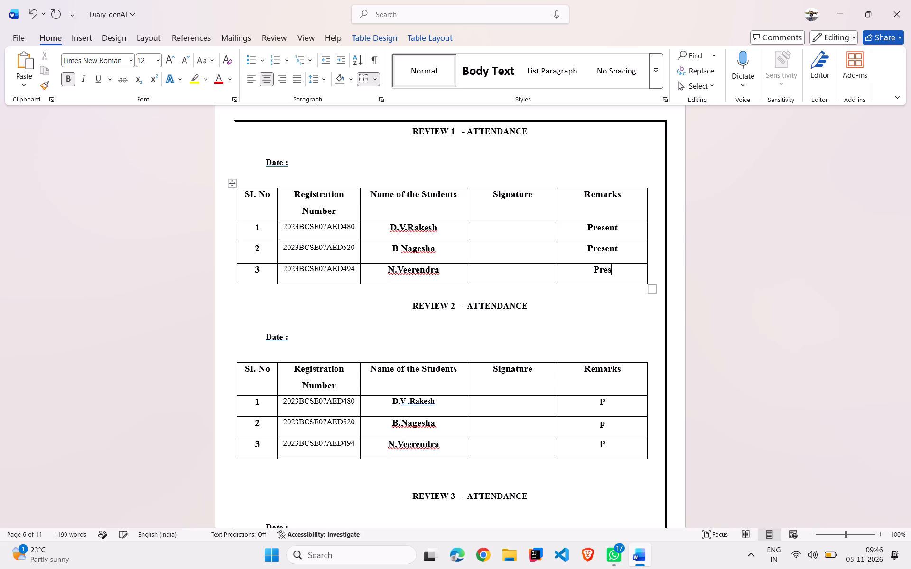
key("BackSpace")
key("BackSpace")
key("BackSpace")
key("Up")
key("Right")
key("Right")
key("Right")
key("BackSpace")
key("BackSpace")
key("BackSpace")
key("BackSpace")
key("BackSpace")
key("BackSpace")
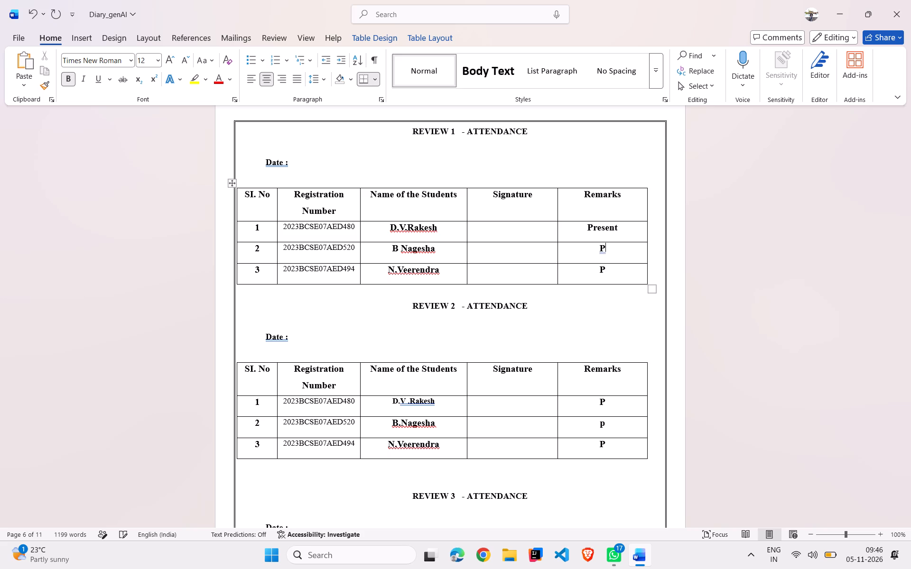
key("Up")
key("Right")
key("Right")
key("Right")
key("BackSpace")
key("BackSpace")
key("BackSpace")
key("BackSpace")
key("BackSpace")
key("BackSpace")
Enter P as the remark for all three students in the Review 3 attendance table.
scroll(621, 273, "down", 1)
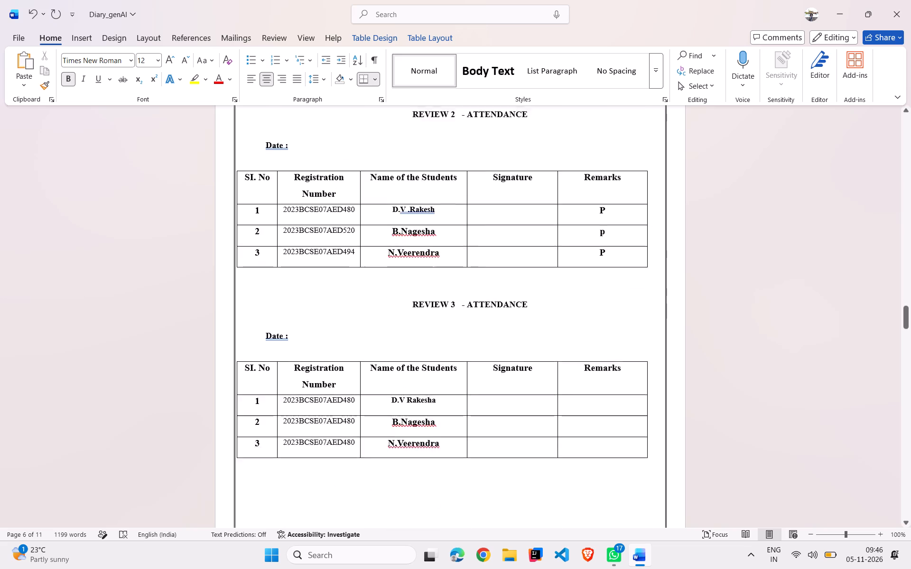
scroll(621, 273, "down", 1)
left_click(584, 373)
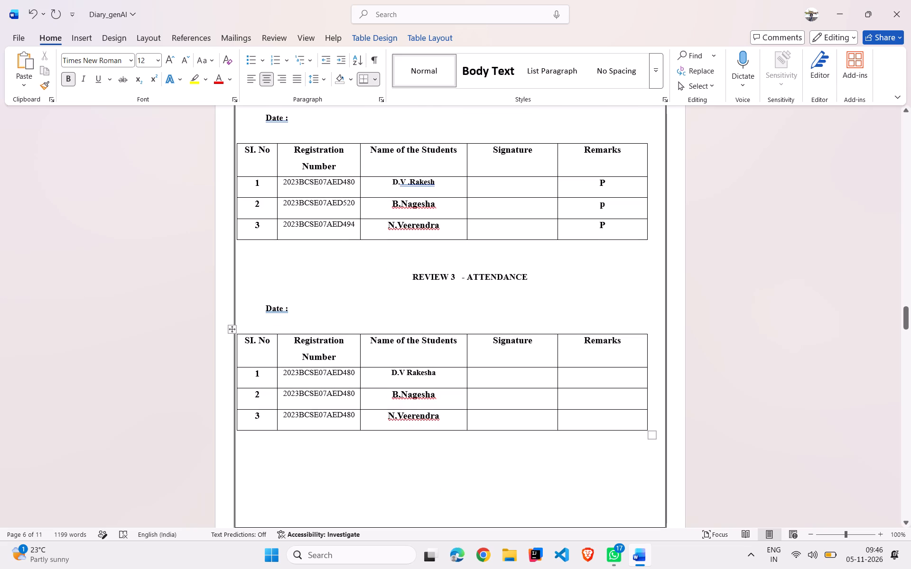
key("p")
key("Down")
key("p")
key("Down")
key("p")
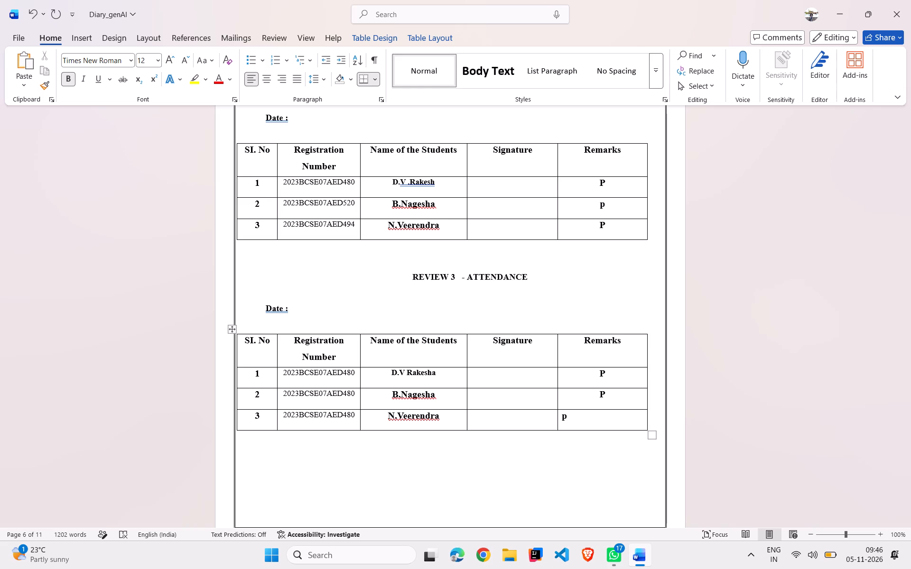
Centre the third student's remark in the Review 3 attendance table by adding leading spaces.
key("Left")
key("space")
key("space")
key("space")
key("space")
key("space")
Examine the Review 1 Evaluation Sheet's name, date and marks fields and compare them with the attendance tables above.
scroll(584, 373, "down", 1)
left_click(578, 430)
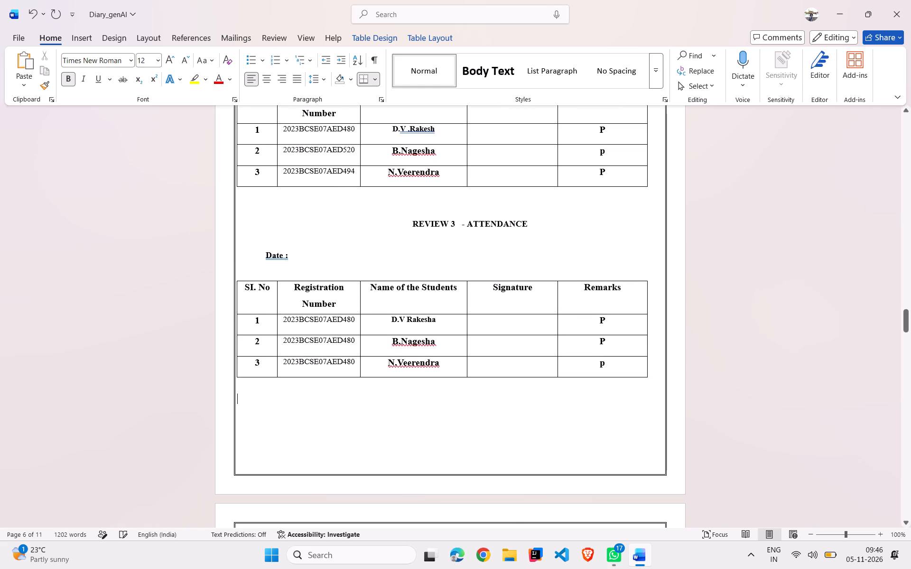
scroll(578, 430, "down", 1)
left_click(553, 442)
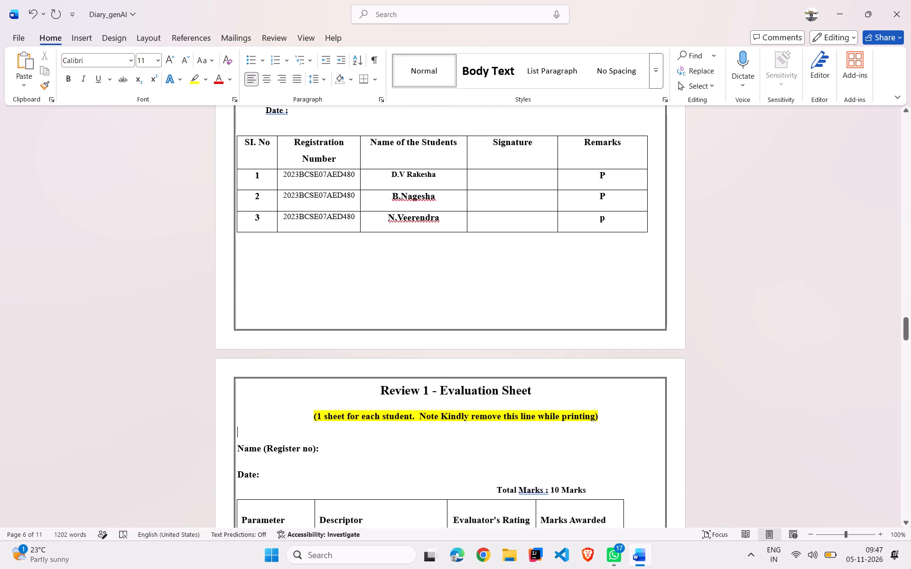
left_click(509, 415)
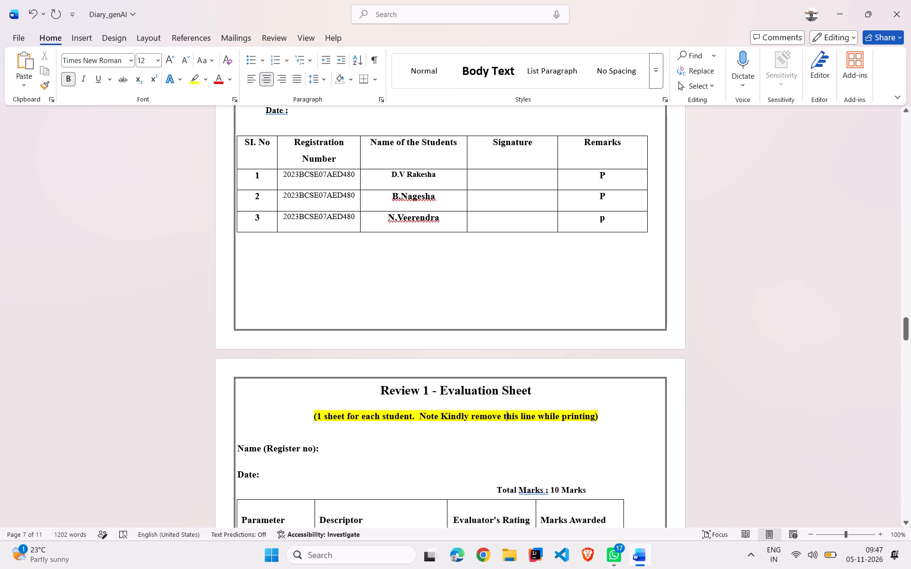
scroll(509, 415, "down", 2)
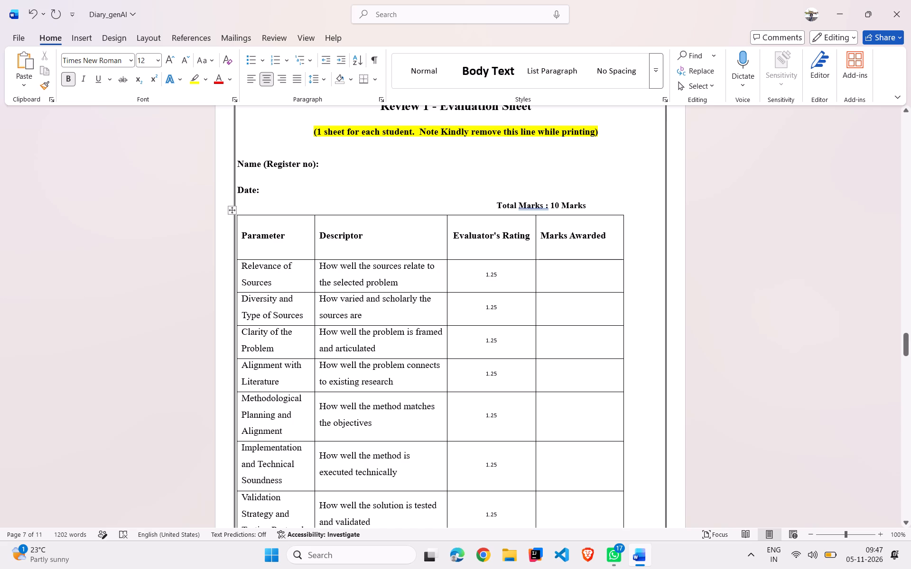
left_click(324, 167)
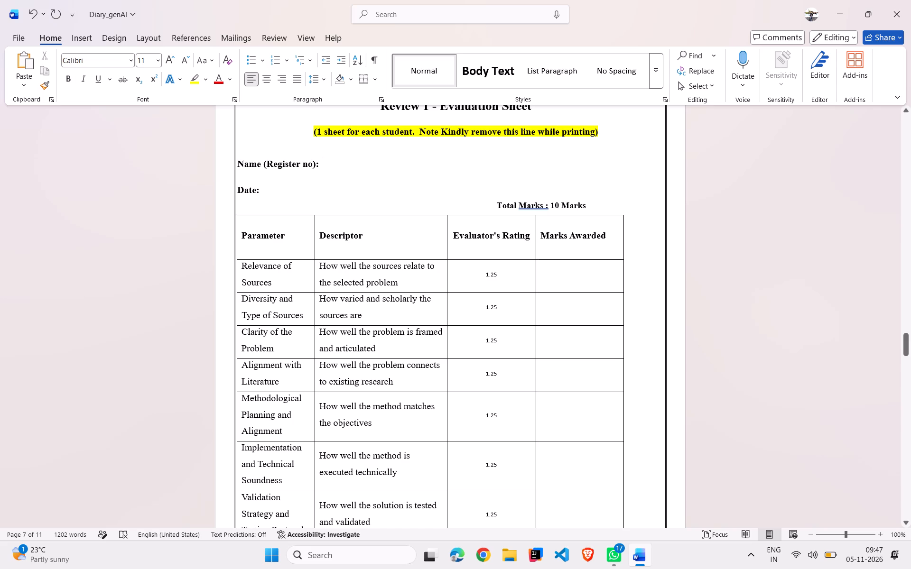
scroll(324, 167, "up", 3)
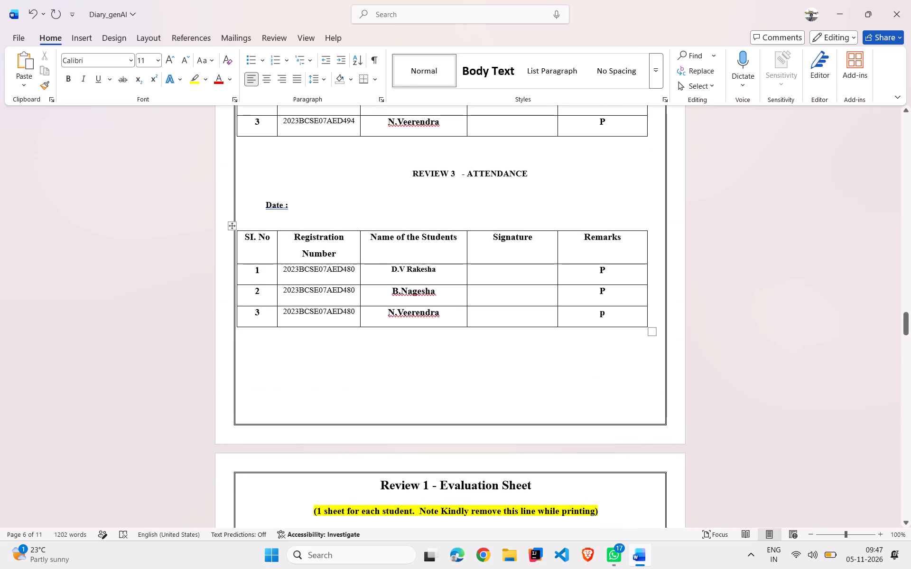
scroll(348, 257, "down", 2)
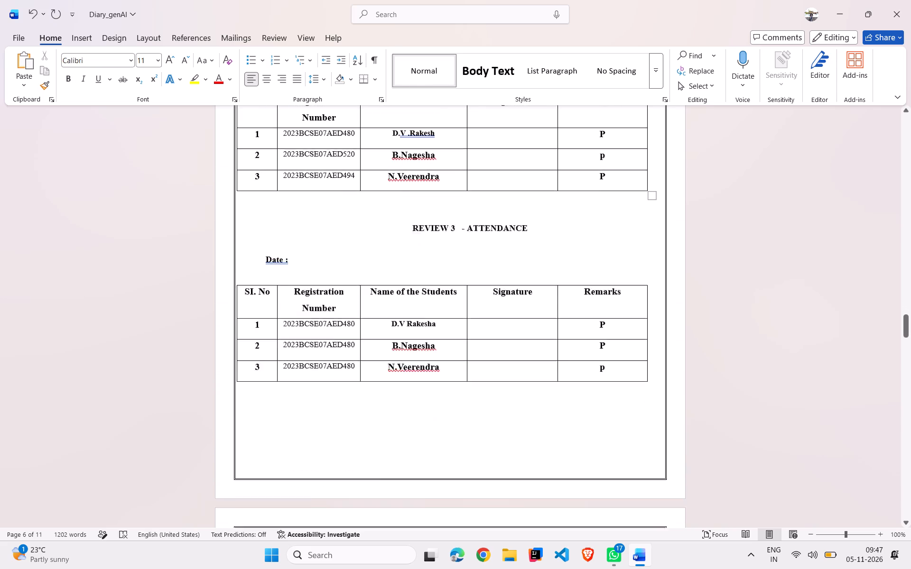
scroll(348, 257, "down", 1)
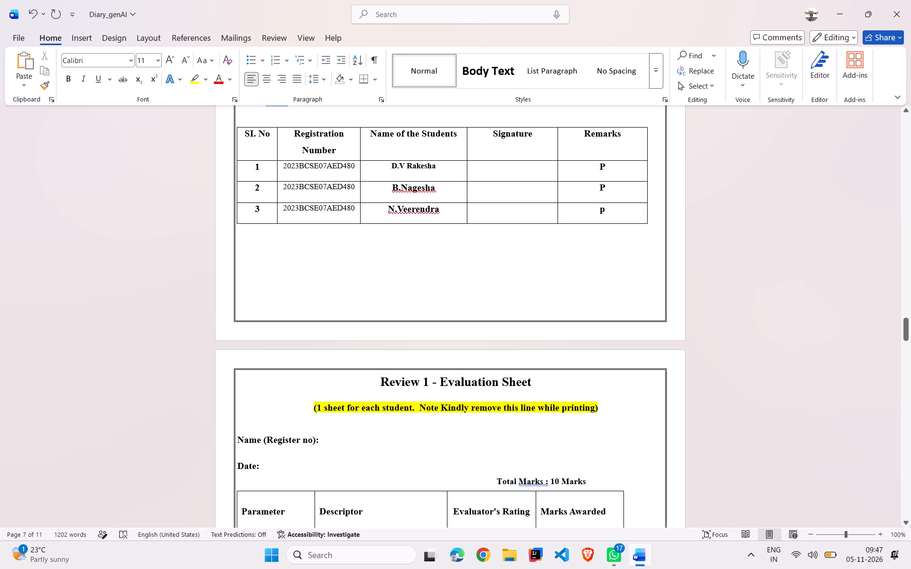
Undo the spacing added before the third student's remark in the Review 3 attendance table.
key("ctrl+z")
Add leading spaces before the third student's remark in the Review 3 attendance table to align it with the remarks above.
key("space")
key("space")
key("space")
key("space")
key("space")
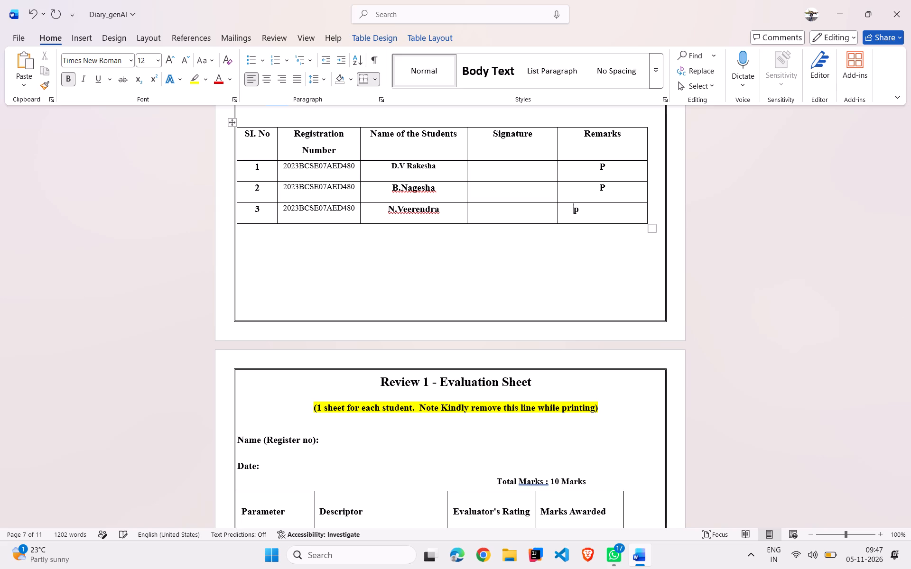
key("space")
key("space")
key("space")
key("space")
key("space")
key("space")
key("space")
key("space")
key("space")
key("space")
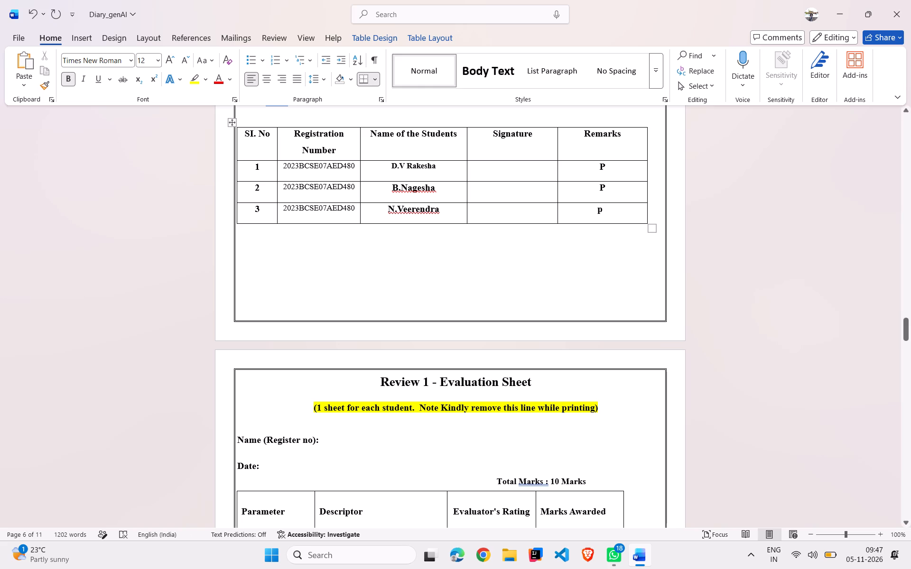
Open the sharing options for the diary document.
left_click(873, 33)
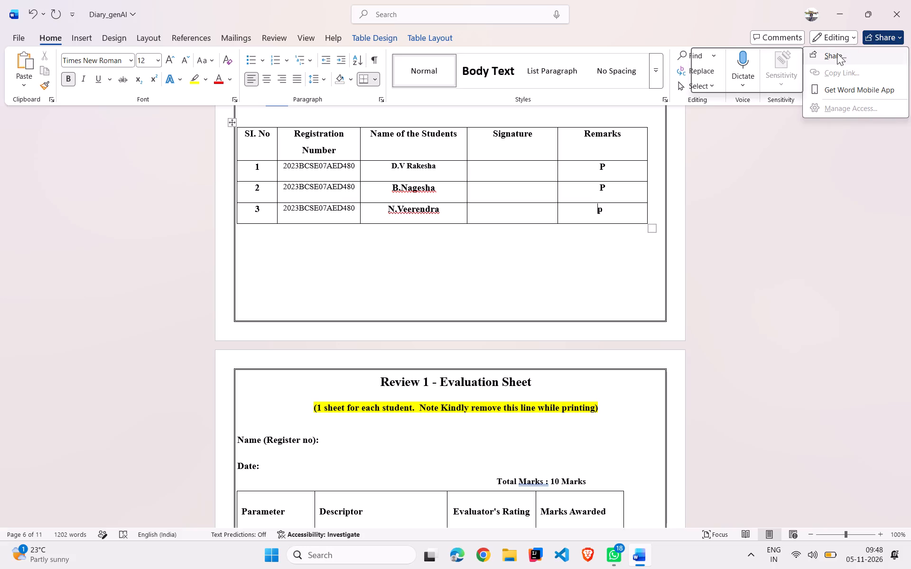
left_click(837, 53)
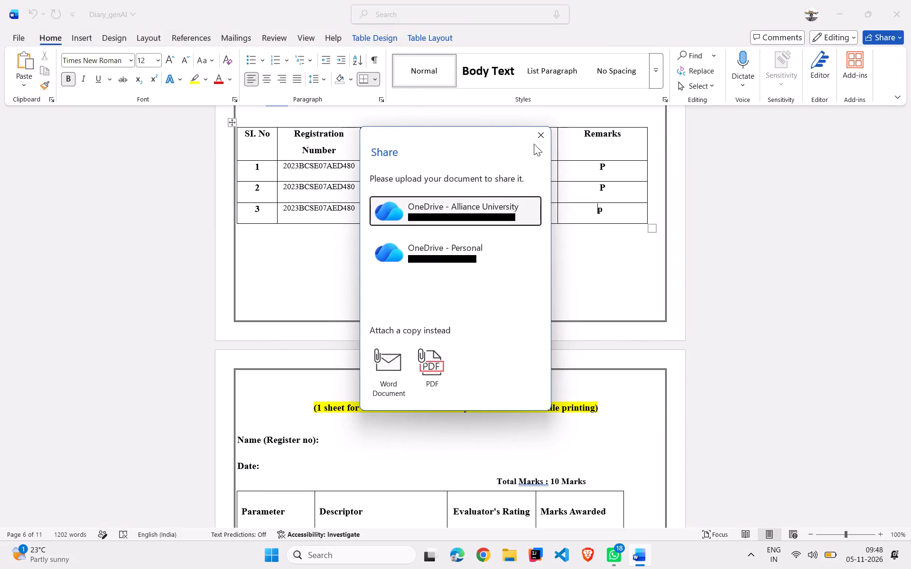
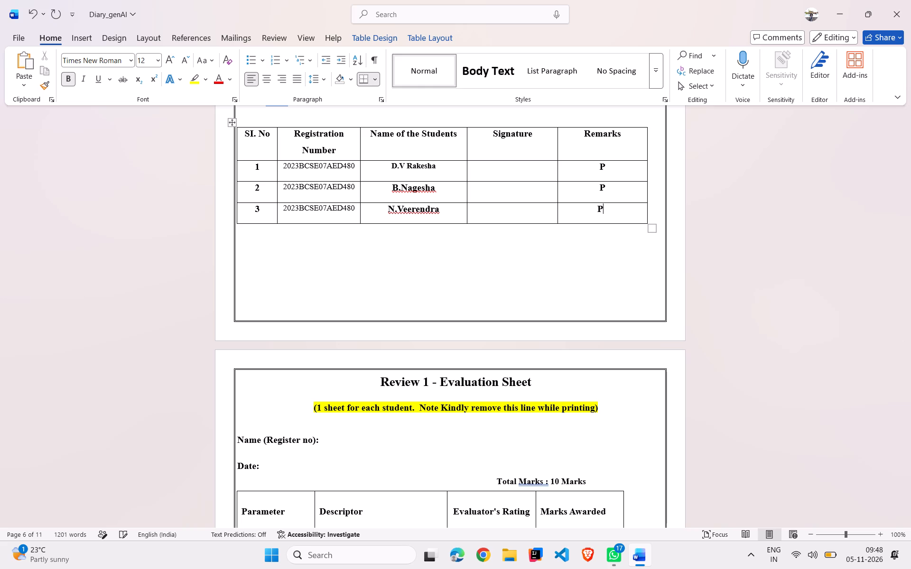
Open the sharing options for the Diary_genAI document.
scroll(562, 406, "down", 1)
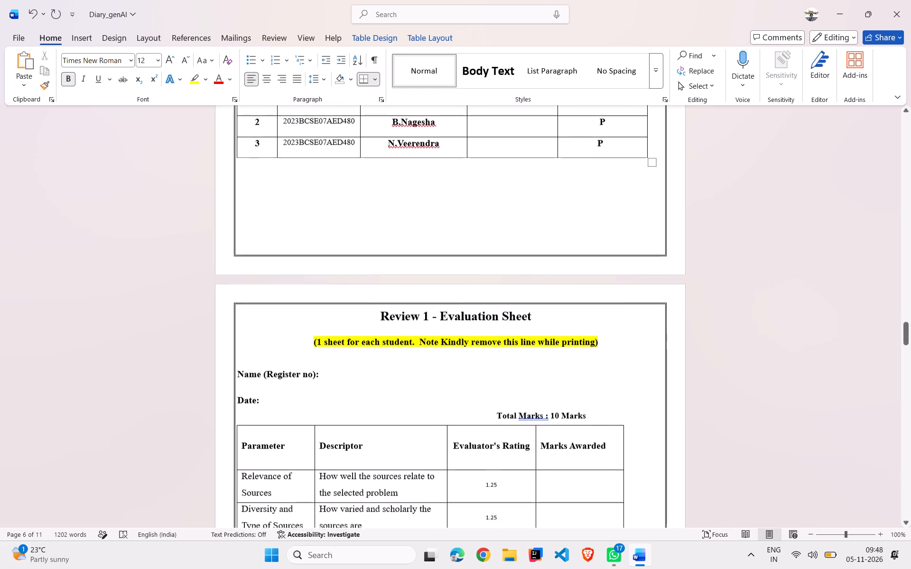
scroll(562, 406, "down", 1)
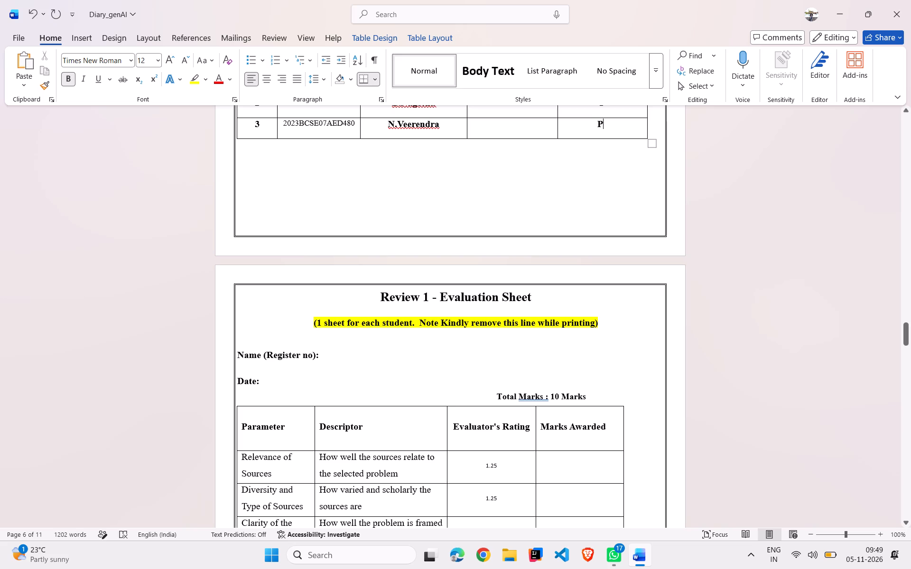
left_click(869, 36)
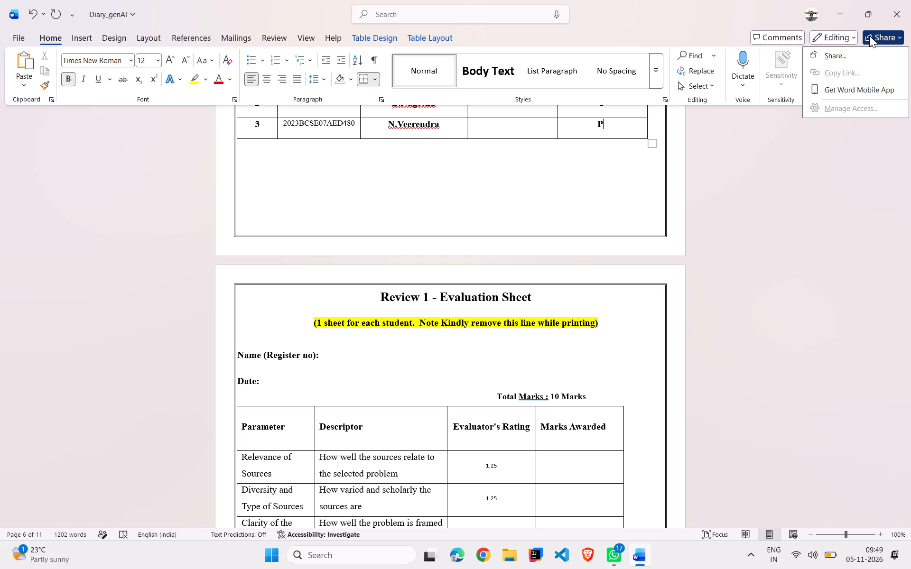
Start sharing the Diary_genAI document by bringing up the choices for uploading it or attaching a copy.
left_click(837, 53)
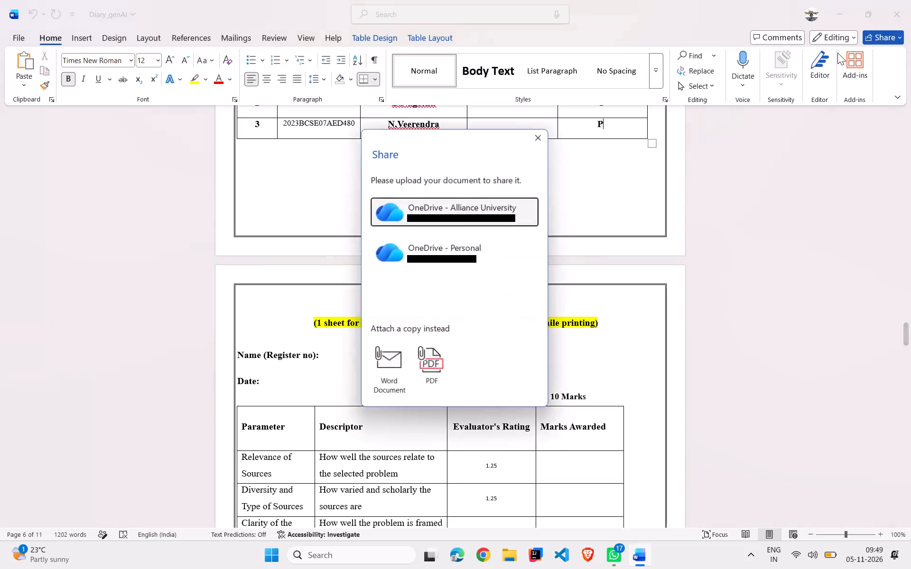
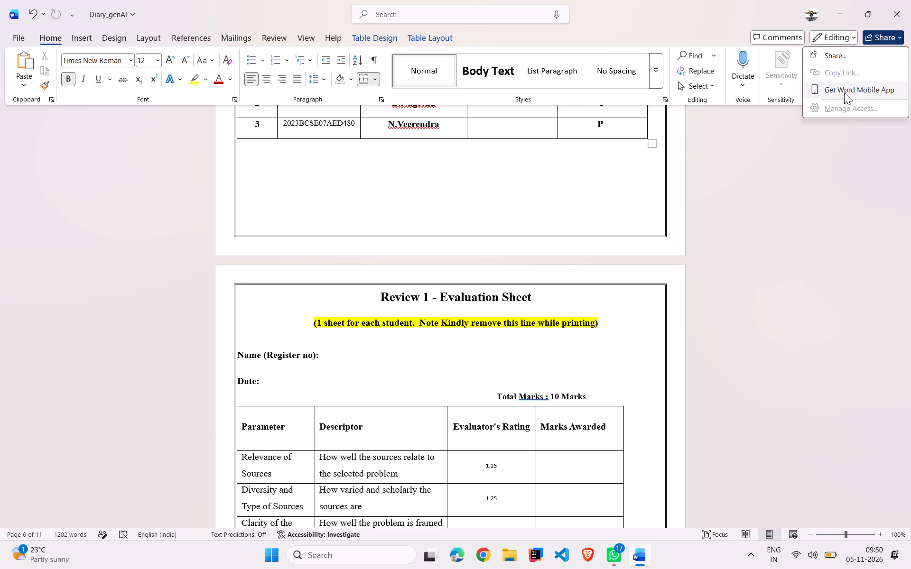
Upload the Diary_genAI document to the OneDrive - Alliance University account for sharing.
left_click(841, 40)
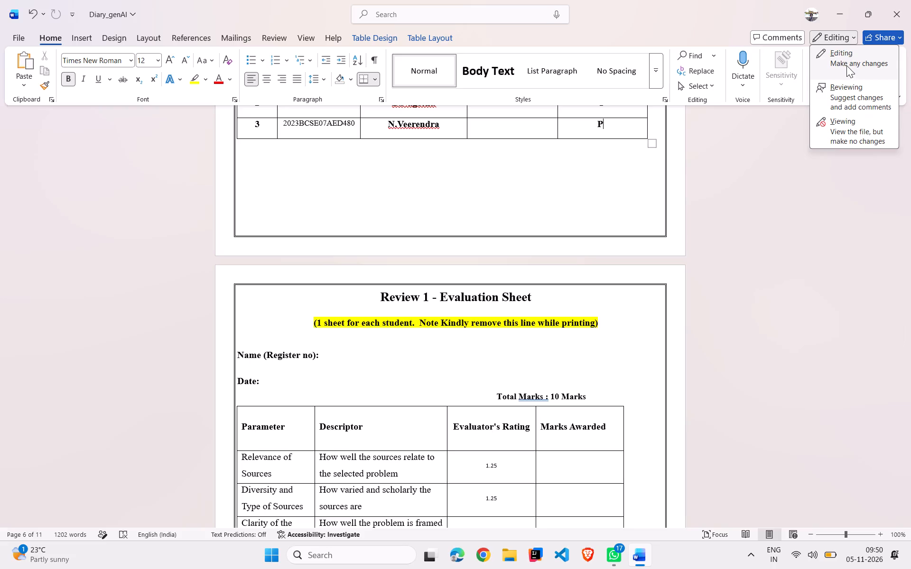
left_click(875, 37)
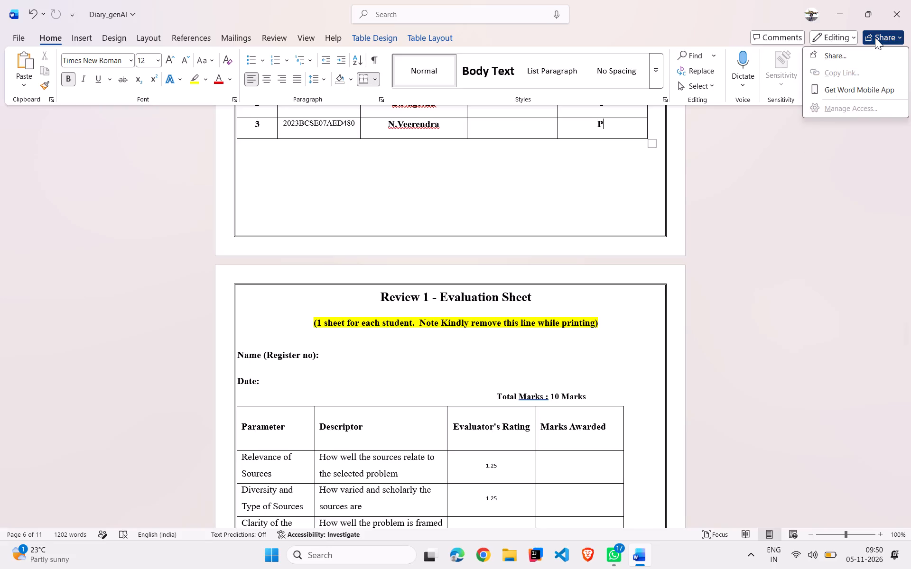
left_click(833, 57)
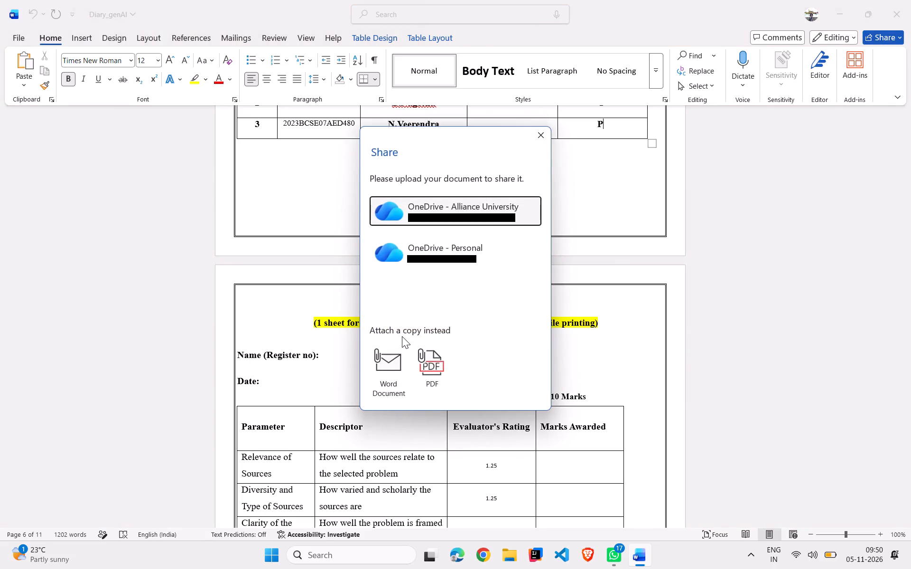
left_click(411, 204)
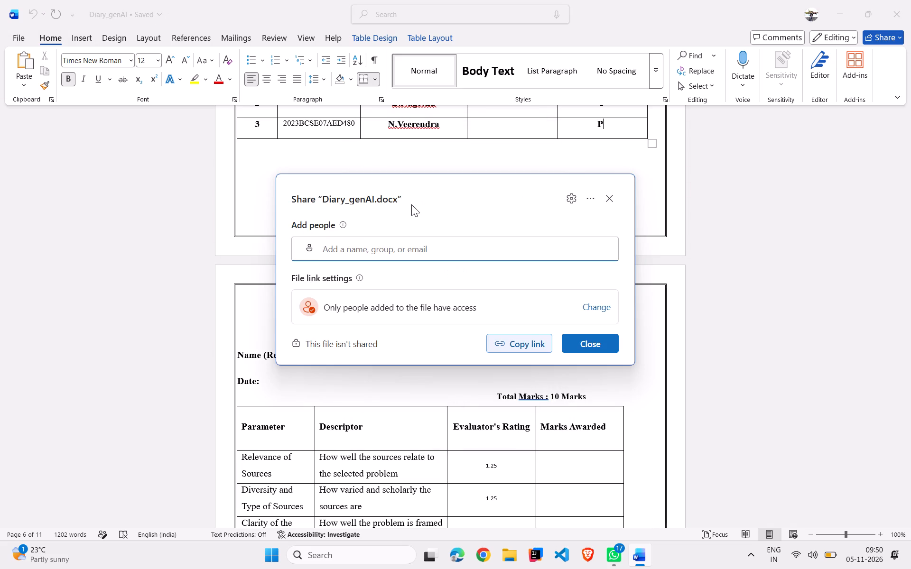
Share Diary_genAI.docx with the second person suggested for "d", keeping Can edit access and the email notification.
left_click(342, 250)
key("d")
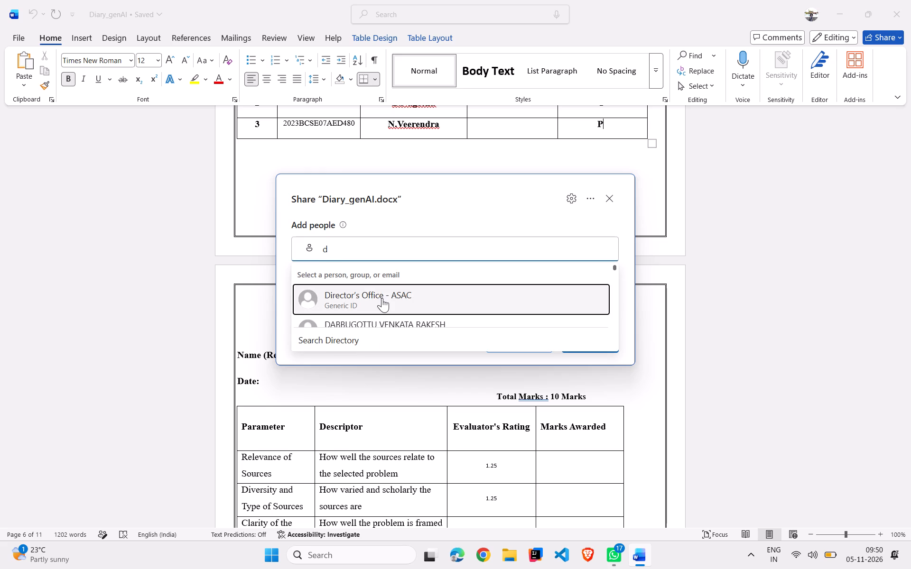
key("Down")
key("Return")
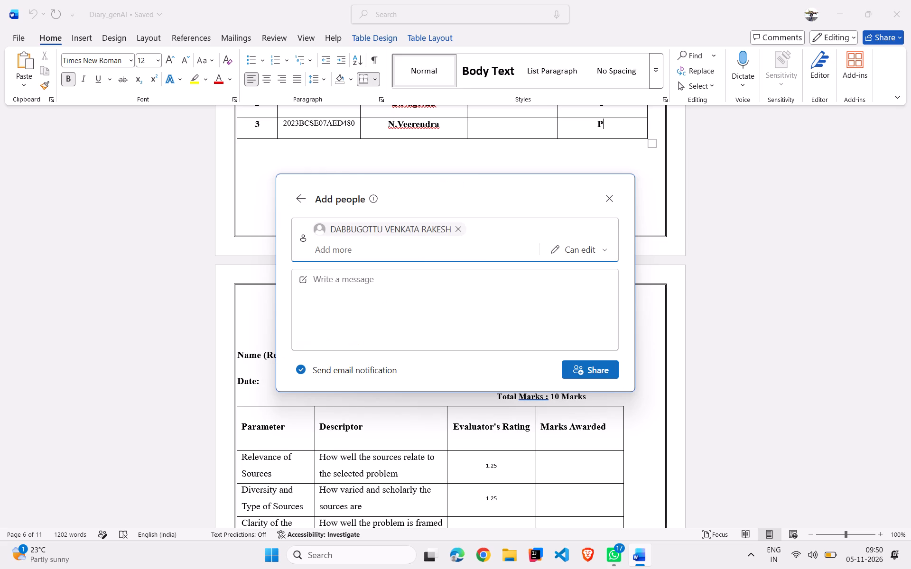
scroll(446, 292, "down", 3)
scroll(446, 292, "up", 1)
left_click(580, 372)
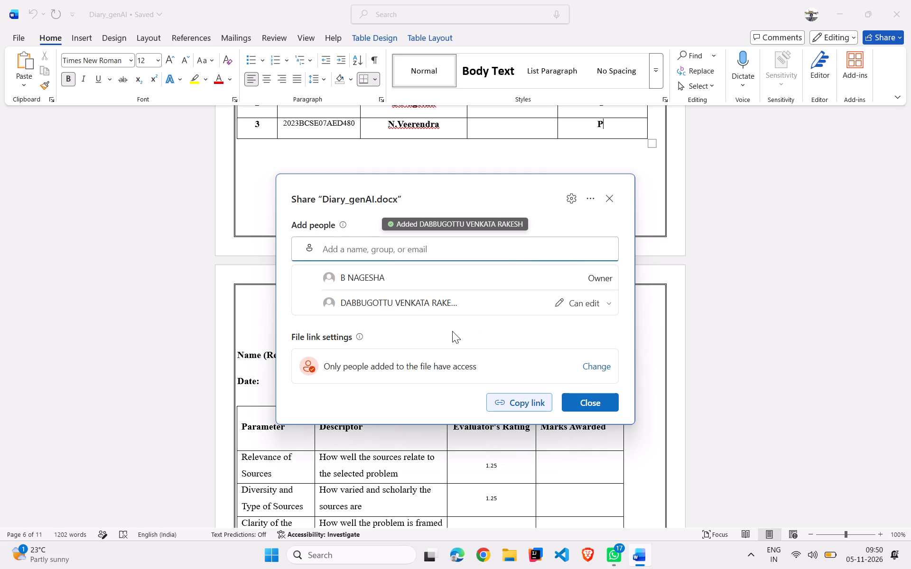
Copy the sharing link of Diary_genAI.docx, keeping access limited to people added to the file.
scroll(499, 340, "down", 1)
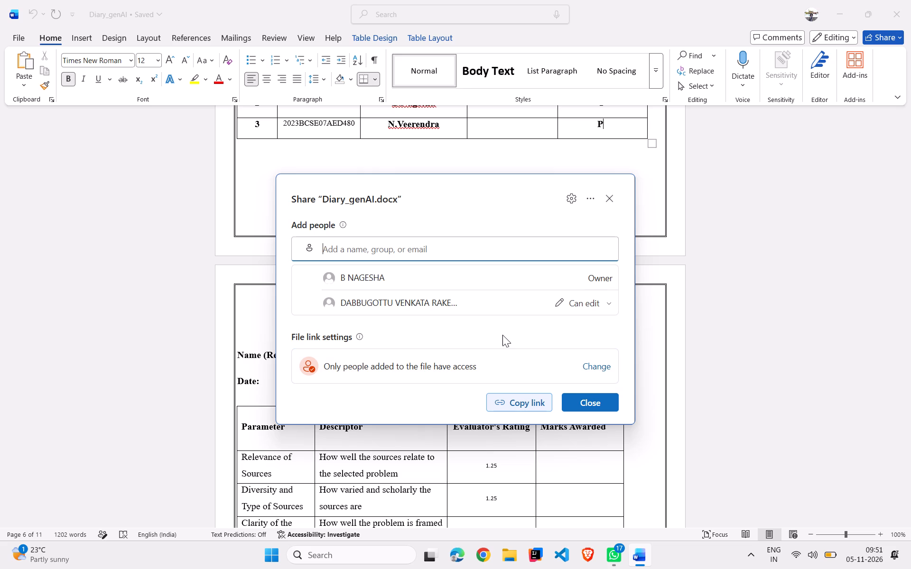
scroll(502, 335, "down", 1)
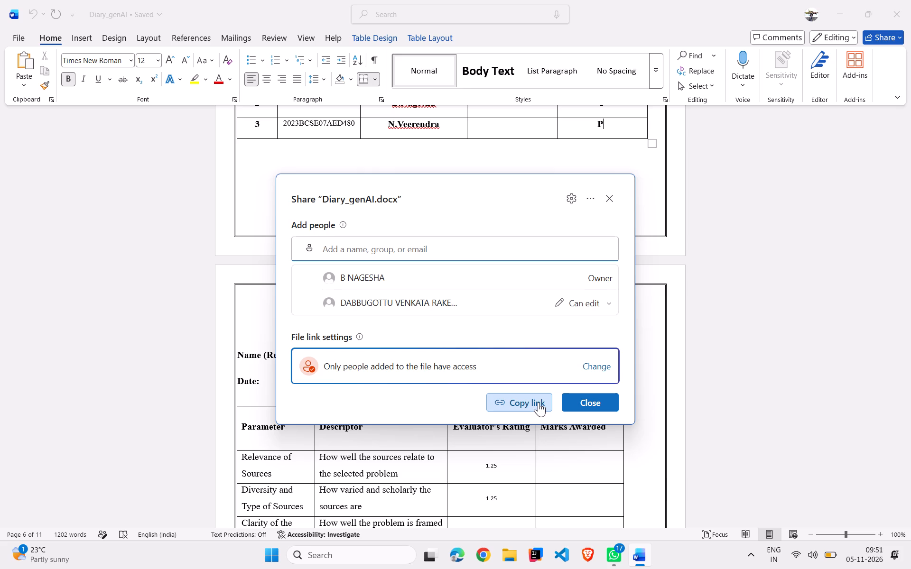
scroll(556, 334, "down", 3)
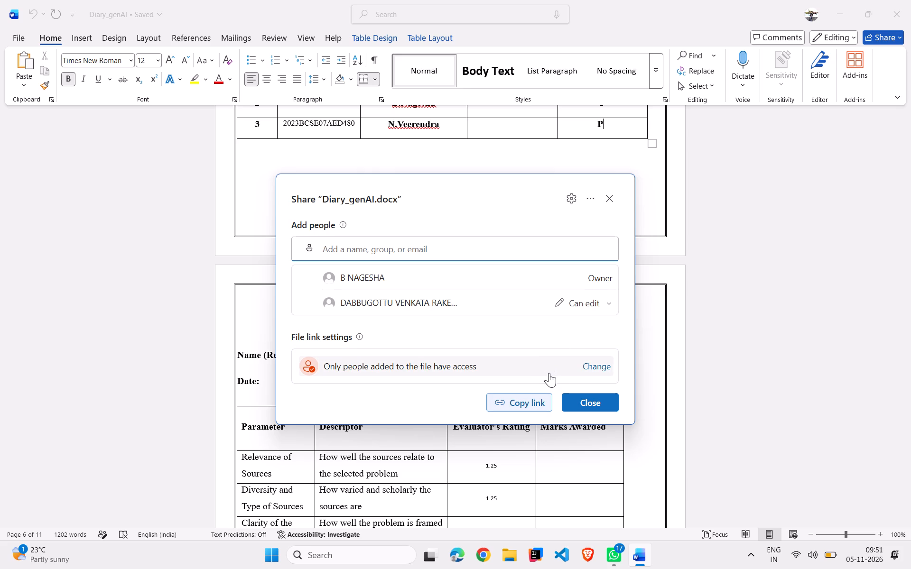
left_click(535, 404)
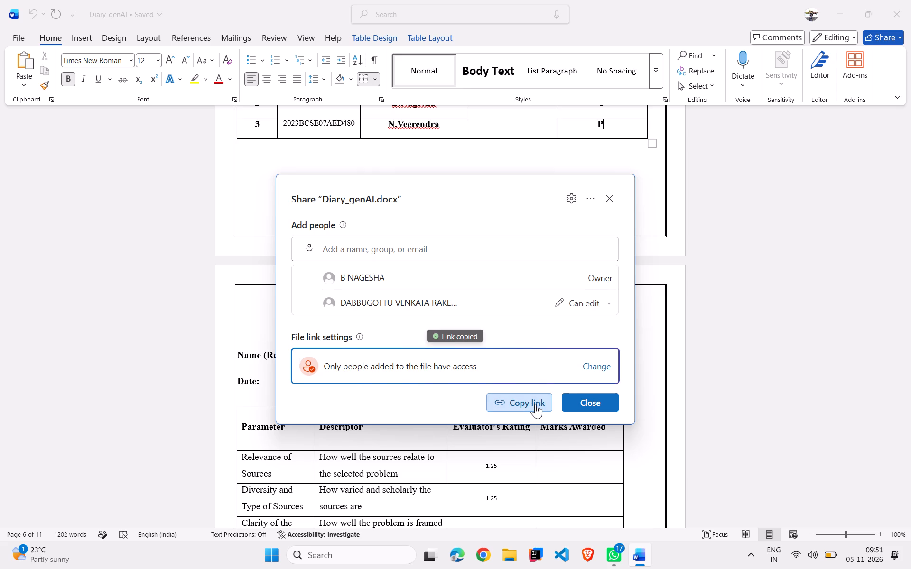
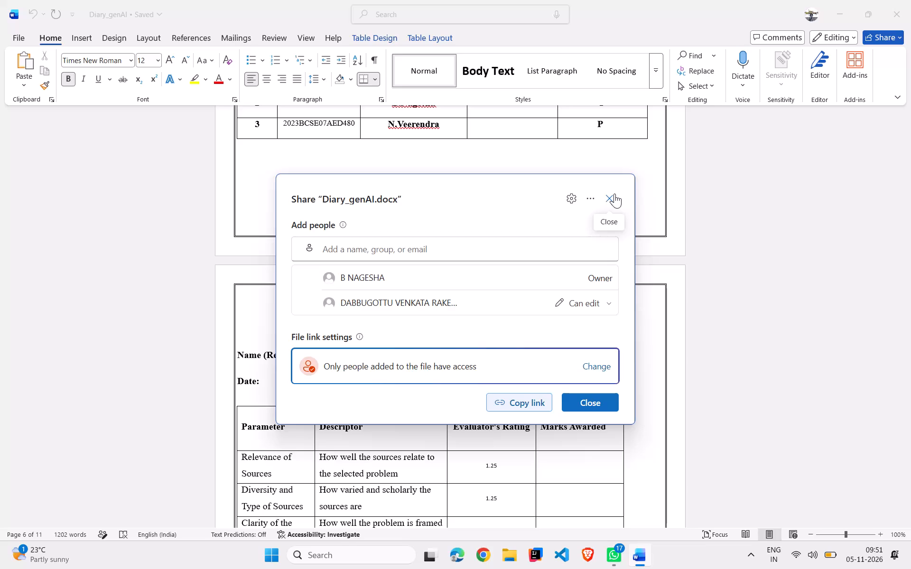
Check the reshare, folder access and link reset settings for sharing Diary_genAI.docx, leave them as they are, and return to the document.
left_click(575, 199)
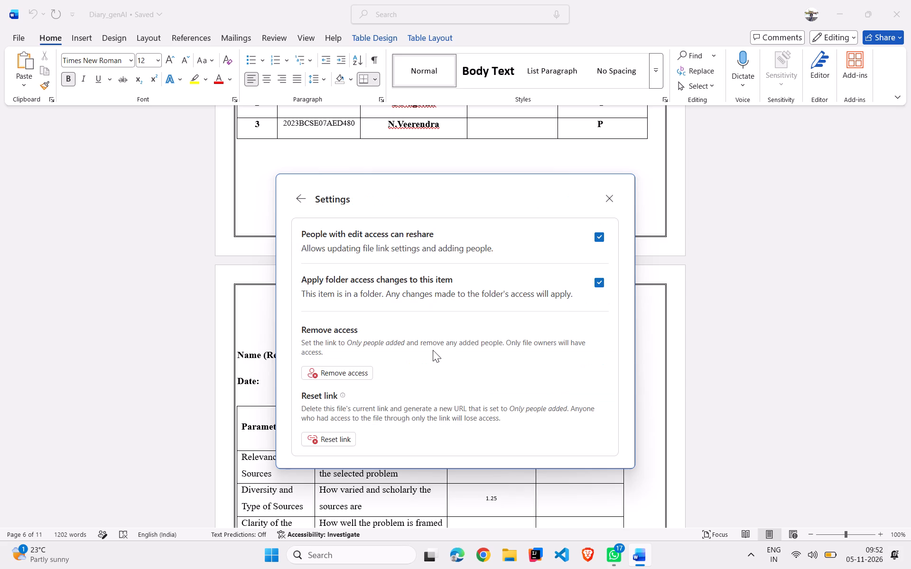
scroll(433, 350, "down", 3)
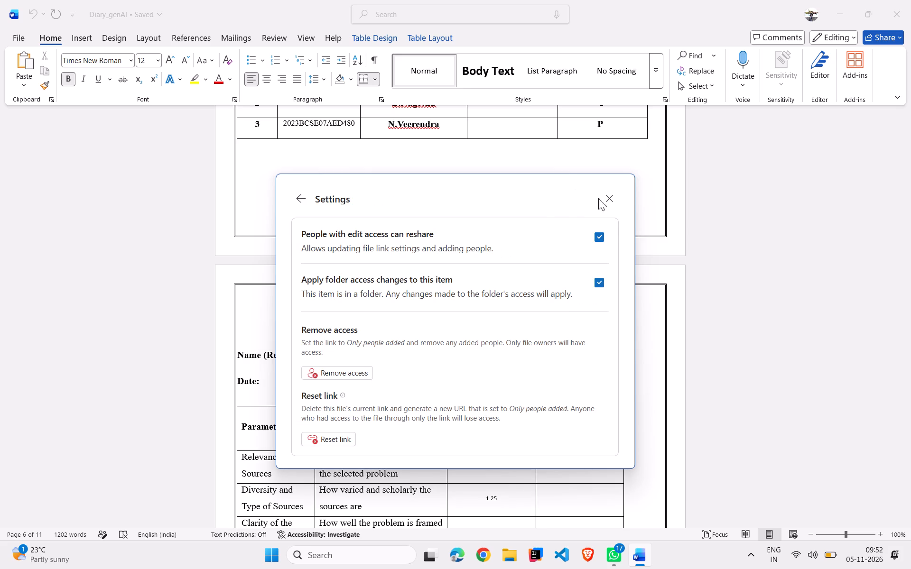
left_click(607, 198)
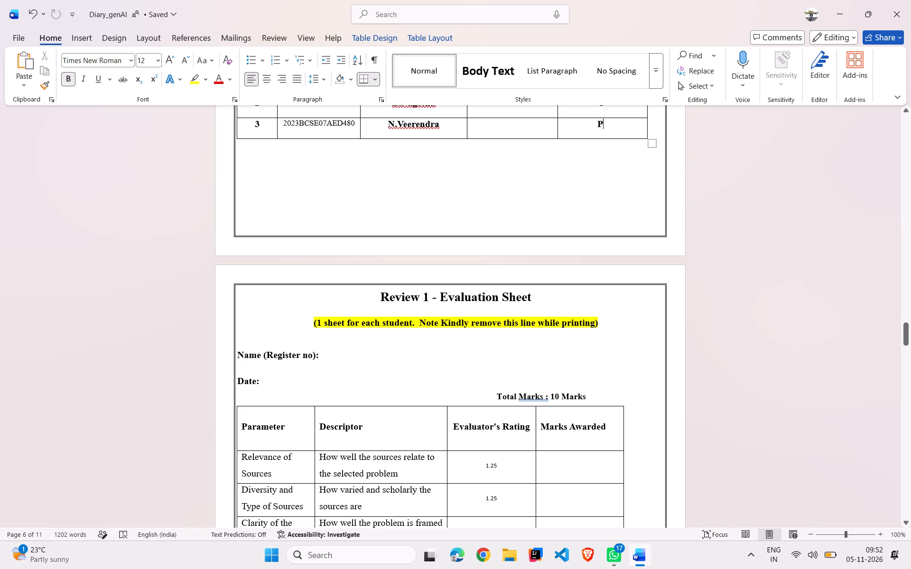
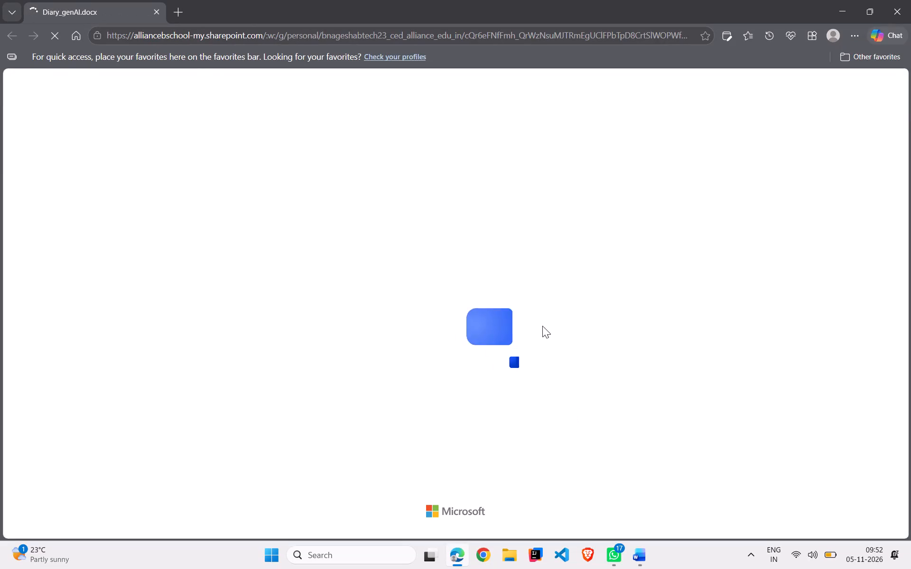
Review the shared Diary_genAI document in the browser, from the project abstract and objective through to the review attendance tables.
scroll(465, 364, "down", 10)
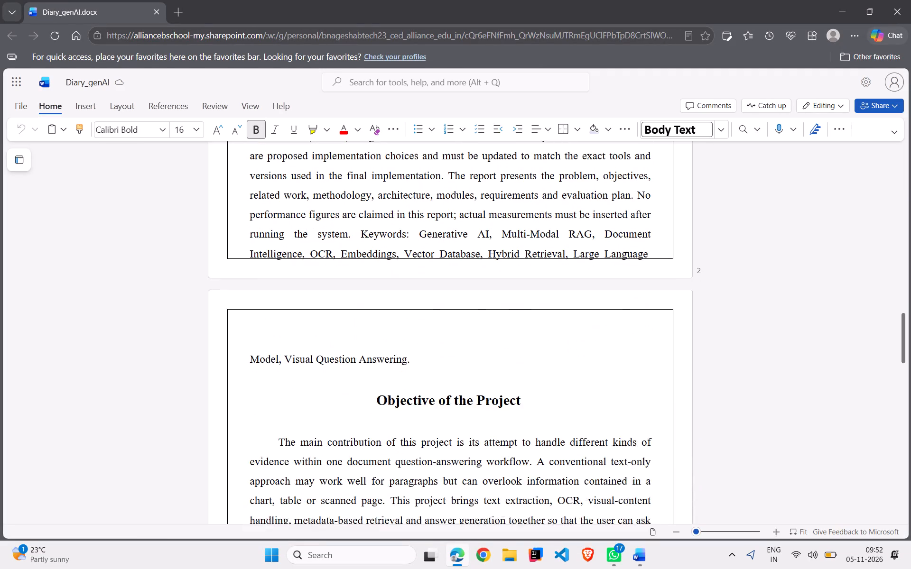
scroll(465, 364, "down", 9)
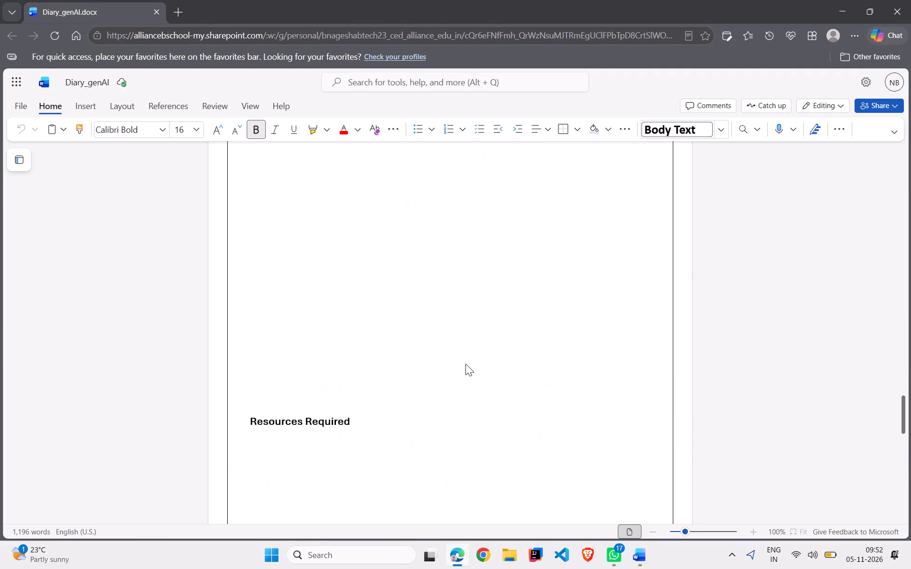
scroll(465, 364, "down", 6)
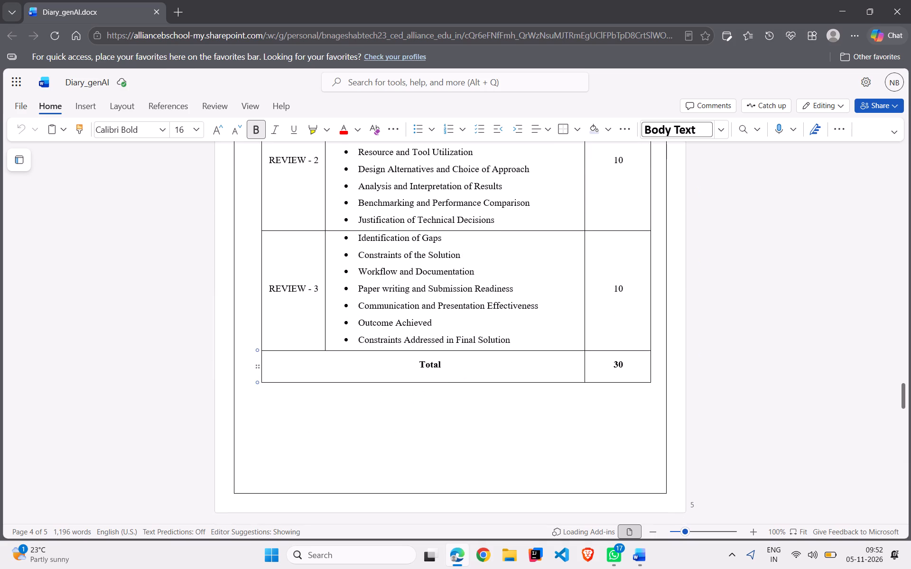
scroll(465, 364, "down", 4)
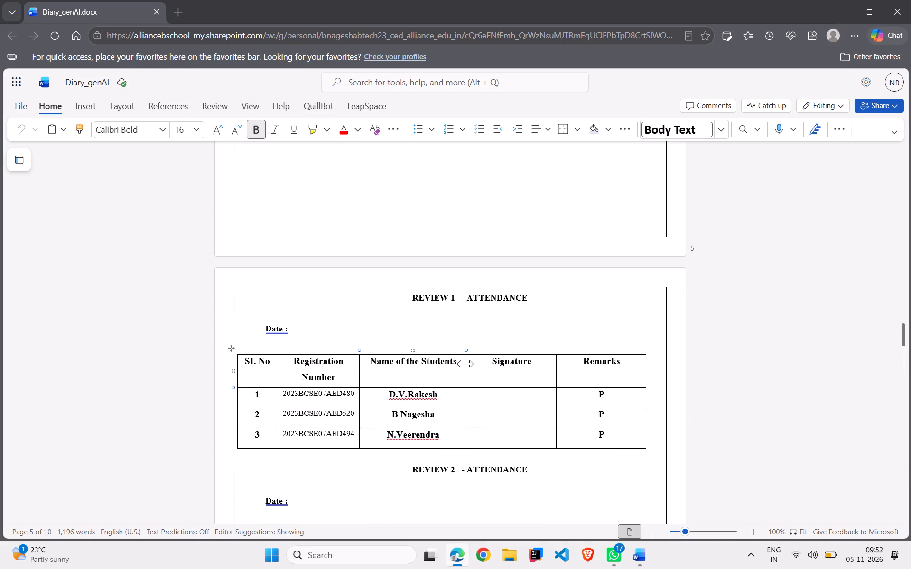
Look through the attendance tables and evaluation sheets in the online copy of Diary_genAI.
scroll(465, 364, "down", 7)
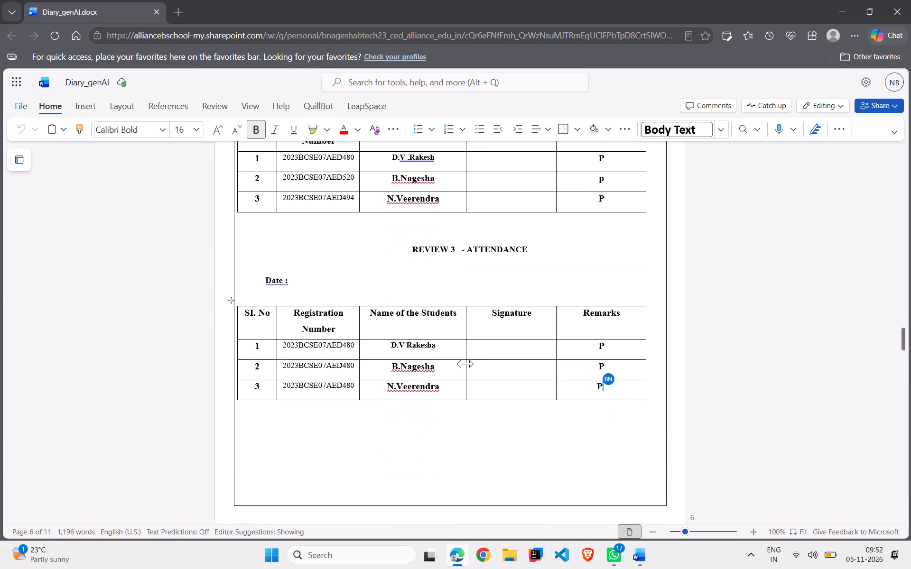
scroll(465, 364, "down", 1)
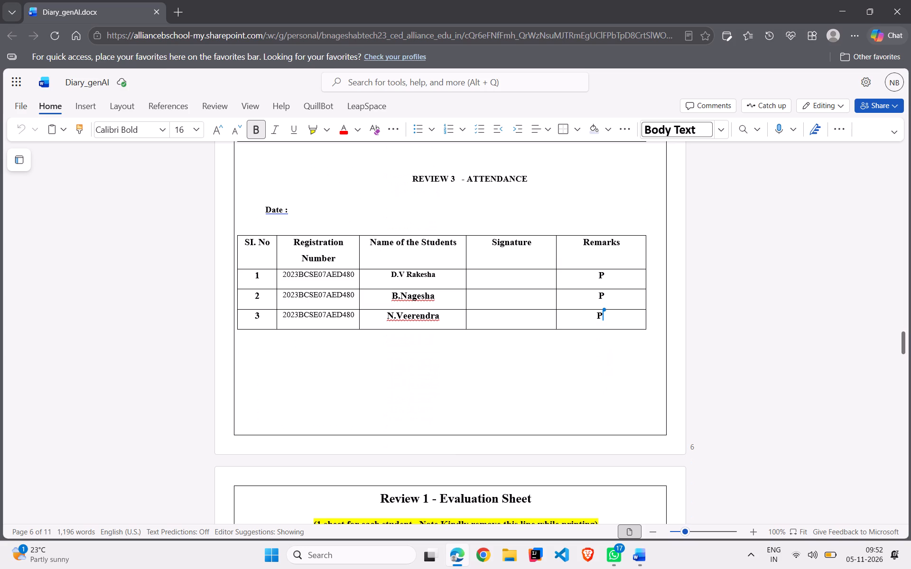
scroll(465, 364, "down", 8)
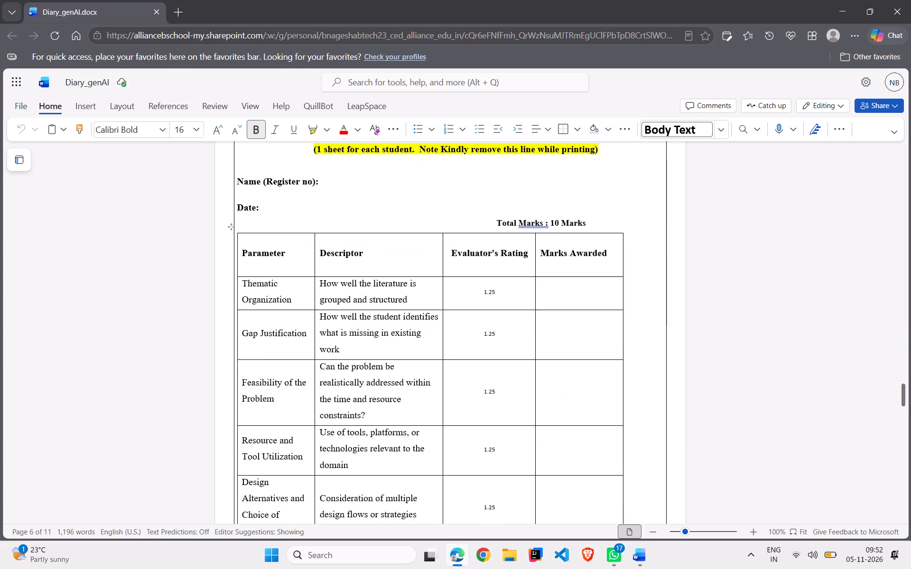
left_click(20, 107)
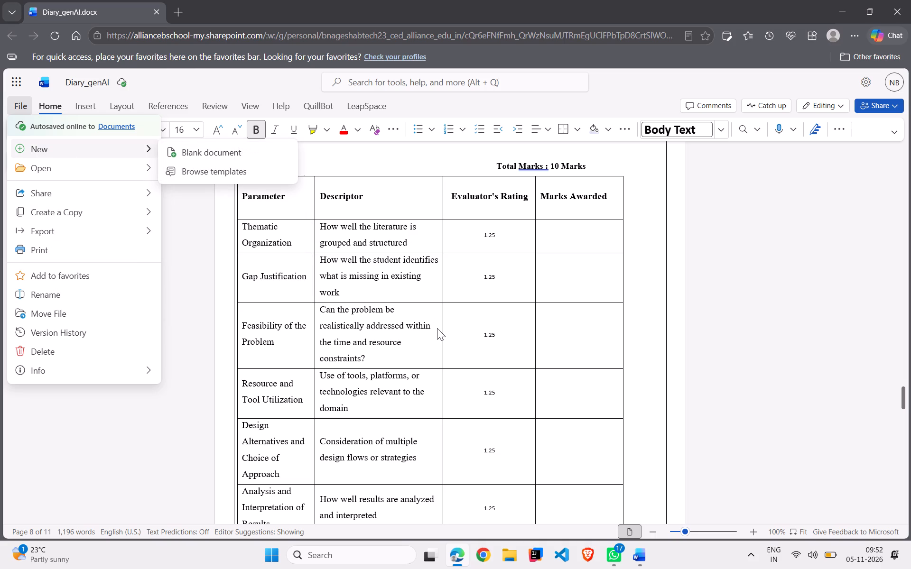
scroll(437, 328, "down", 1)
left_click(541, 297)
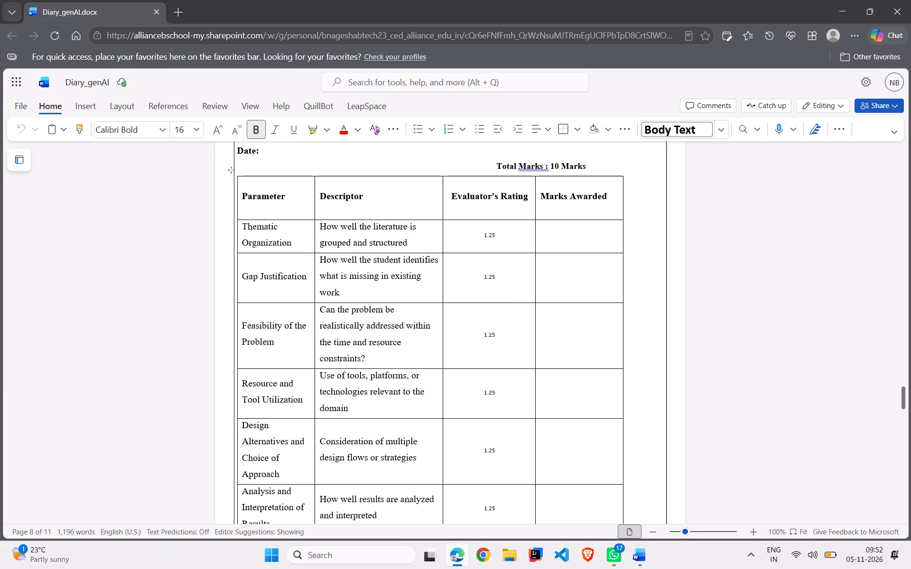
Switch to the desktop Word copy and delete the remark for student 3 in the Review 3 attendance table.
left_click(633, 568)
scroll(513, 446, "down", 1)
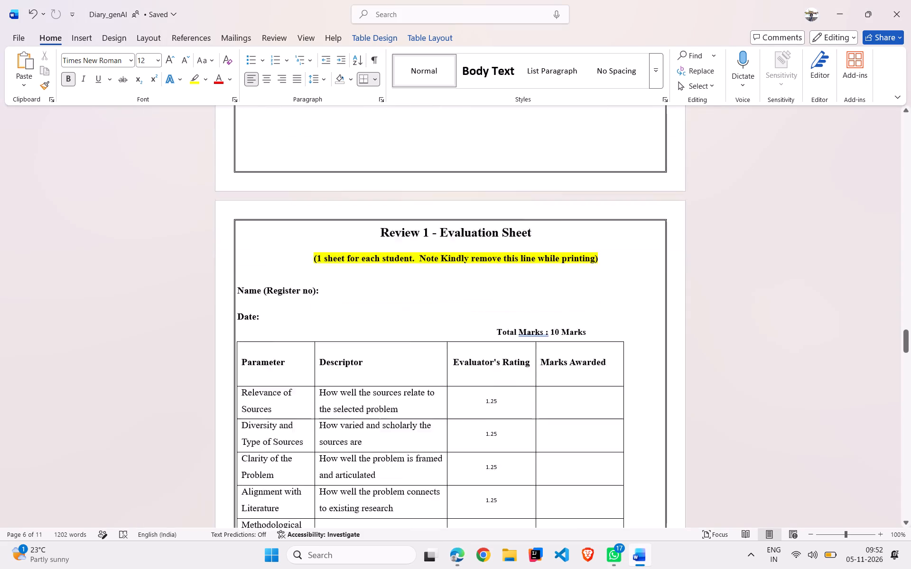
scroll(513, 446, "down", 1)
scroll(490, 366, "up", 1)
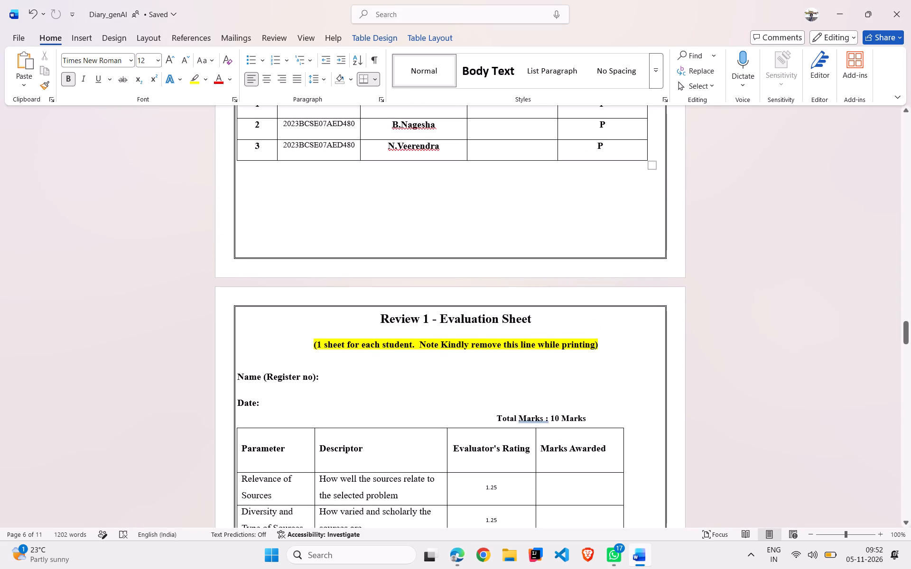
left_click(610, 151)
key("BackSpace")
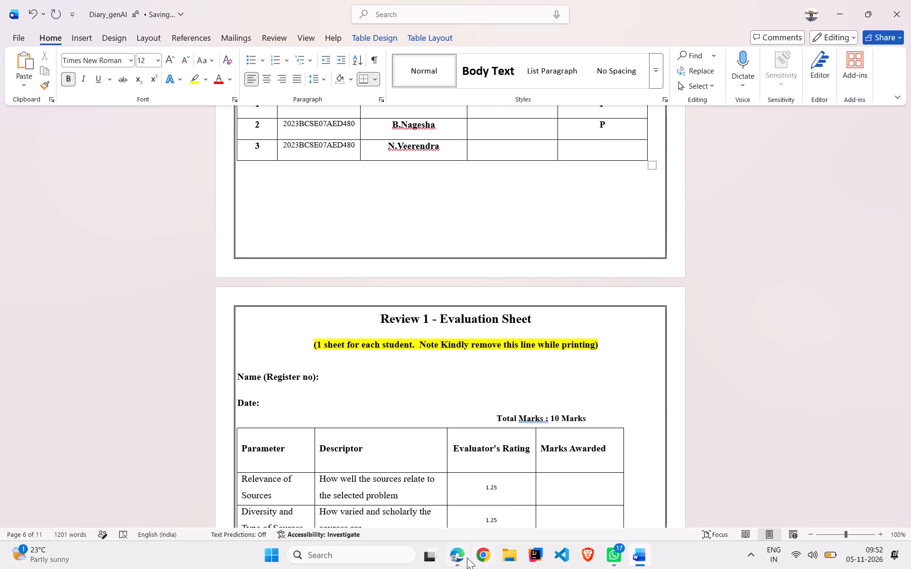
Switch to the online copy in Edge and check student 3's remark in the Review 3 attendance table.
left_click(460, 558)
scroll(462, 406, "up", 1)
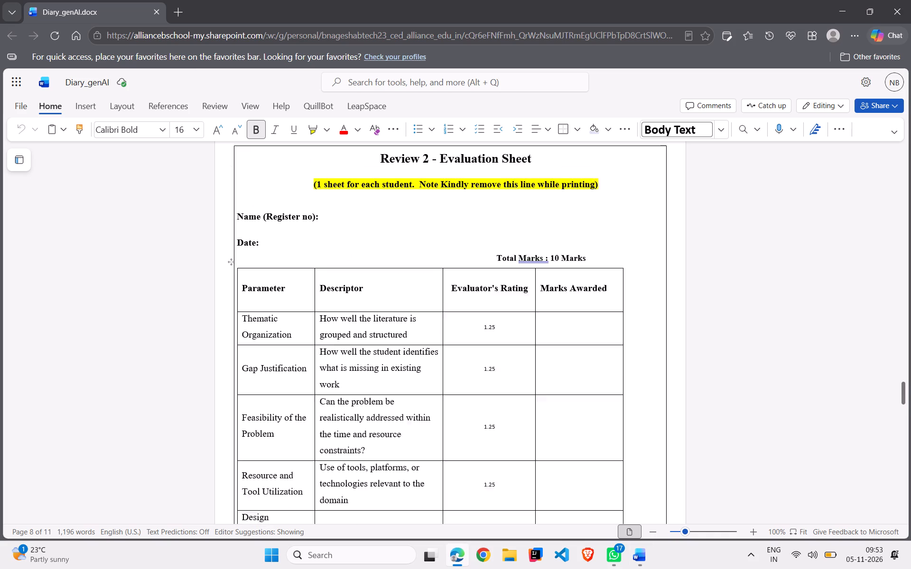
scroll(462, 406, "up", 5)
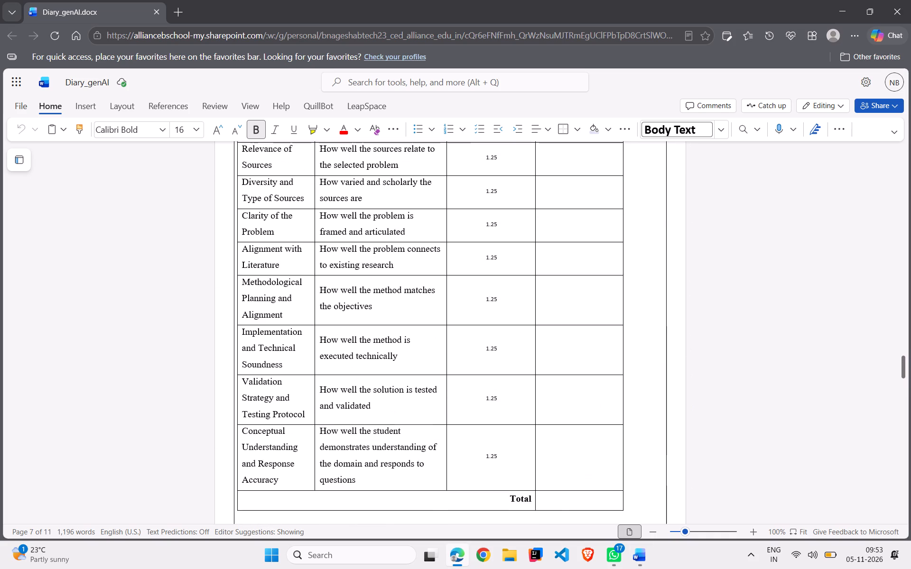
scroll(462, 406, "up", 4)
scroll(462, 406, "down", 1)
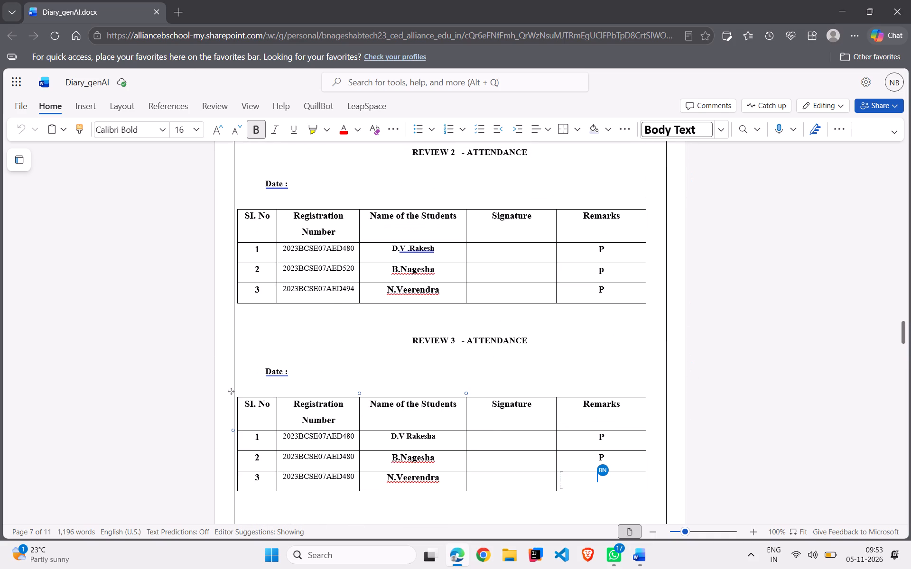
scroll(462, 406, "down", 3)
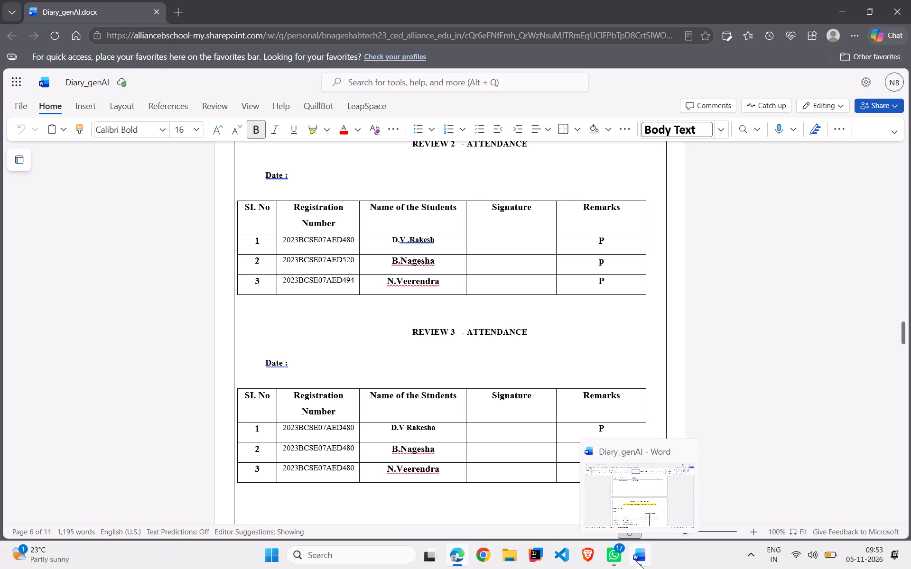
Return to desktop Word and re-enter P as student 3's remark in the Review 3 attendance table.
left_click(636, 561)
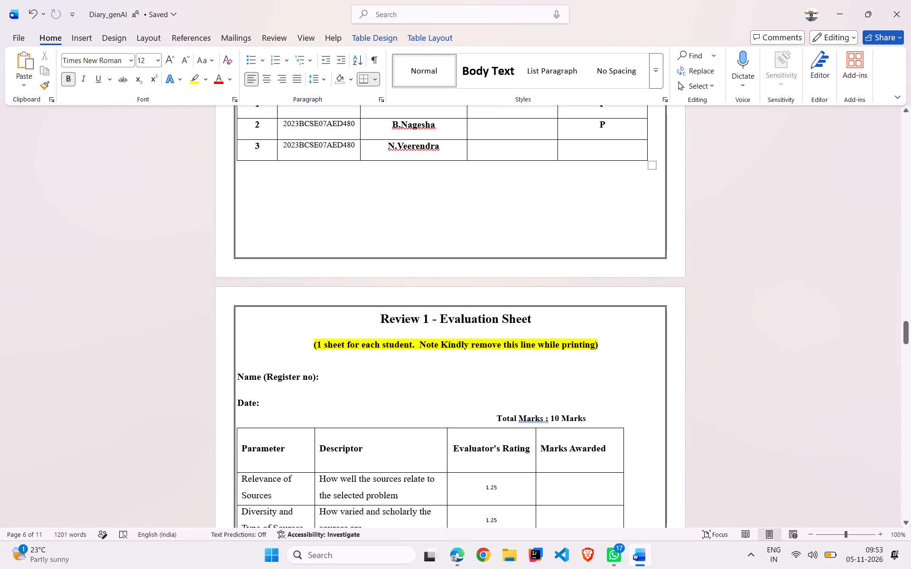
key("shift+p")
Delete the highlighted "1 sheet for each student" note under the Review 1 - Evaluation Sheet heading.
scroll(566, 364, "down", 2)
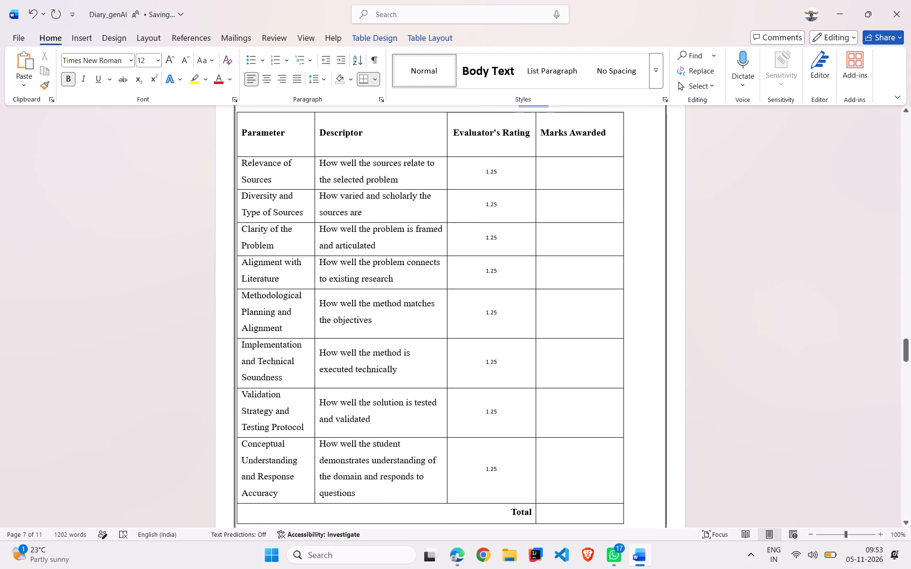
scroll(566, 364, "up", 1)
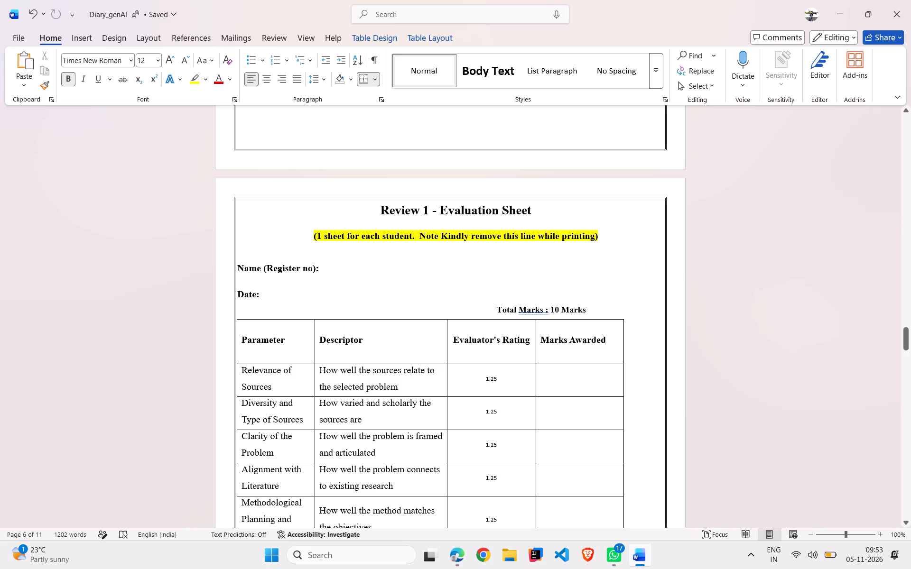
left_click_drag(605, 236, 315, 233)
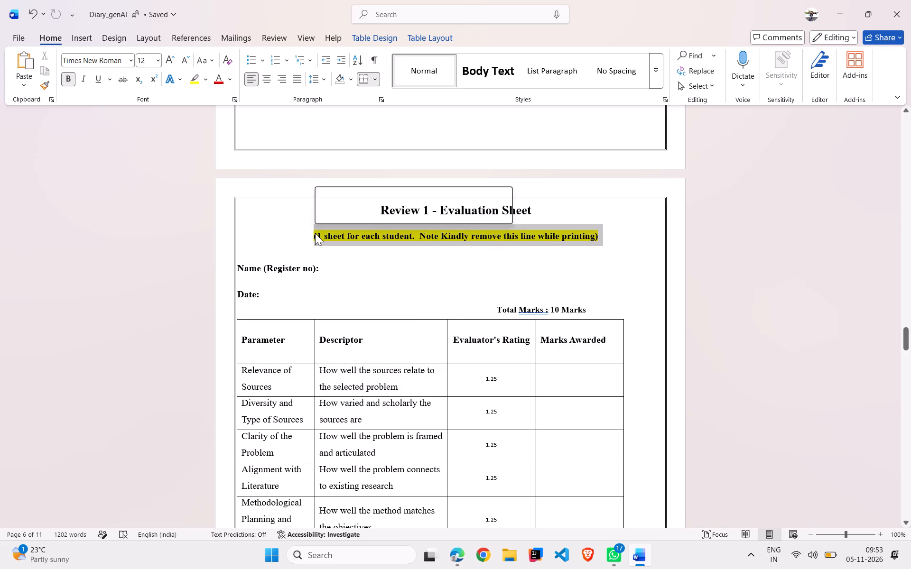
key("BackSpace")
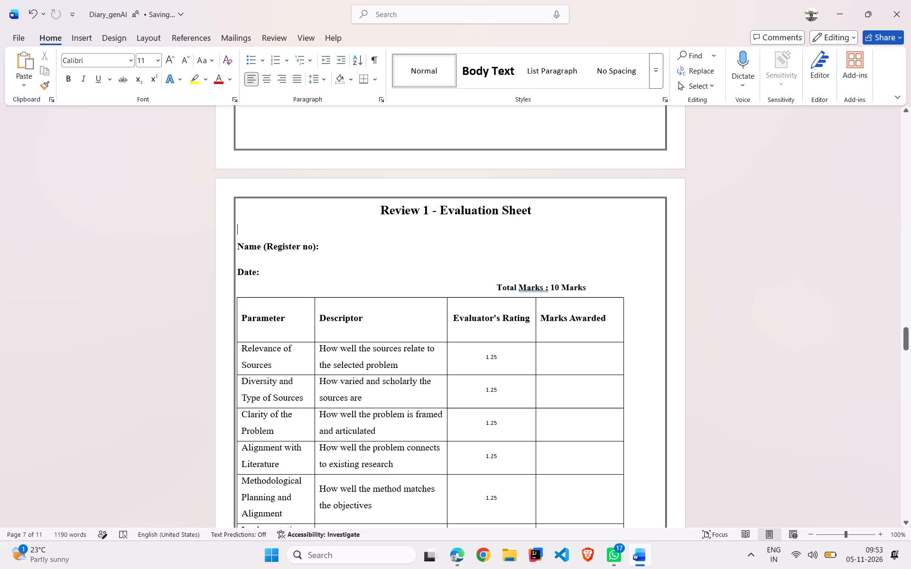
Fill in Name (Register no) on the Review 1 evaluation sheet with the first team member's name and registration number in parentheses.
left_click(324, 246)
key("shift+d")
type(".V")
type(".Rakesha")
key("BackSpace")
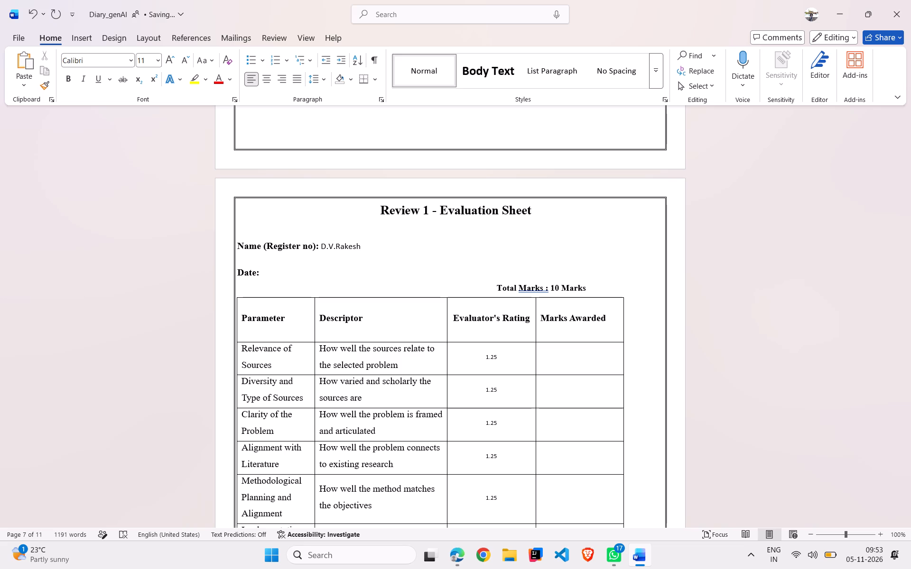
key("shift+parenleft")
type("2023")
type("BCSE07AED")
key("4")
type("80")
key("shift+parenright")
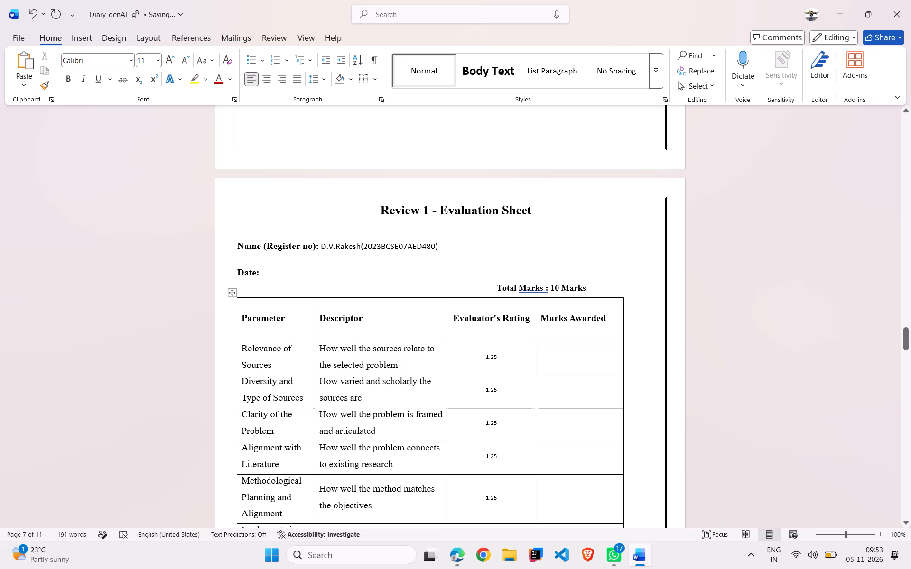
Look through the Review 2 and Review 3 evaluation sheets and the Review Summary page for remaining fields.
scroll(375, 299, "down", 4)
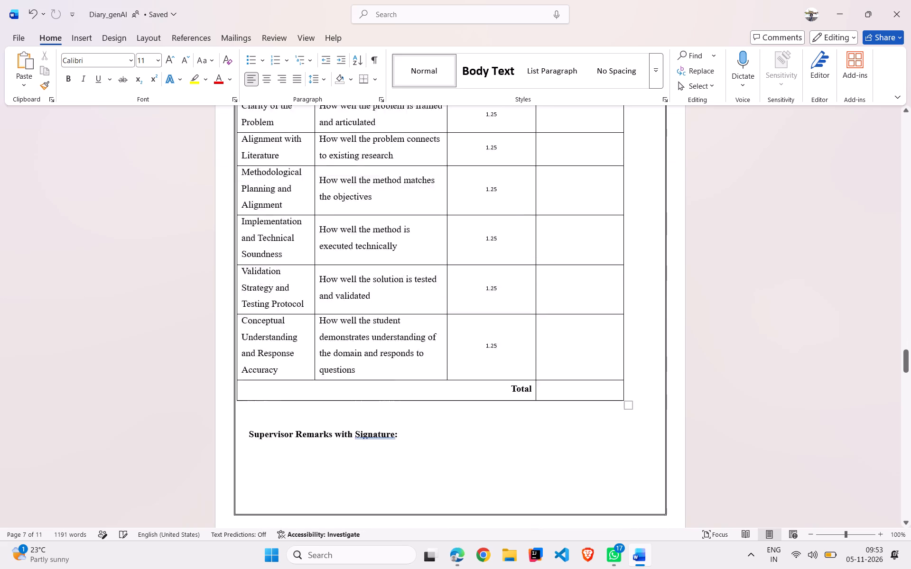
scroll(375, 299, "down", 2)
scroll(375, 299, "up", 1)
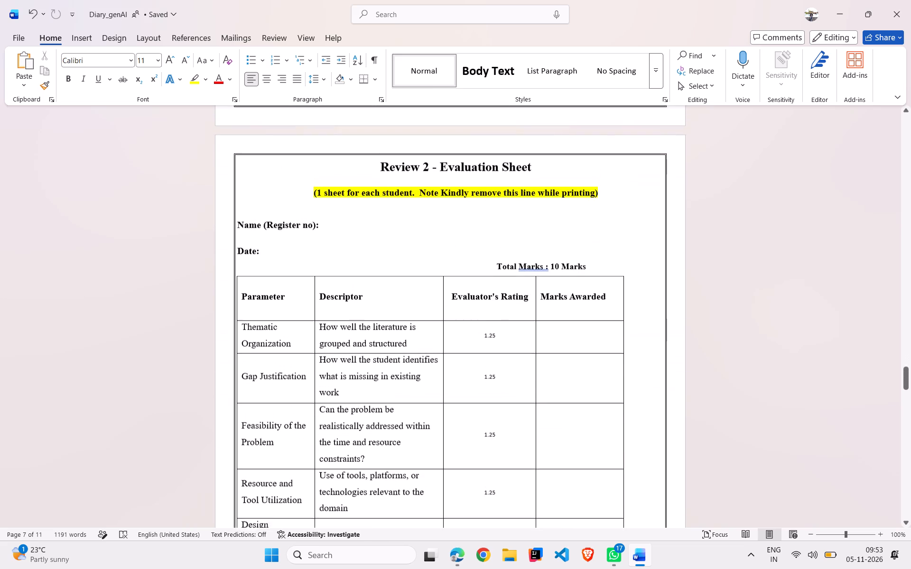
scroll(375, 299, "up", 1)
scroll(375, 299, "down", 1)
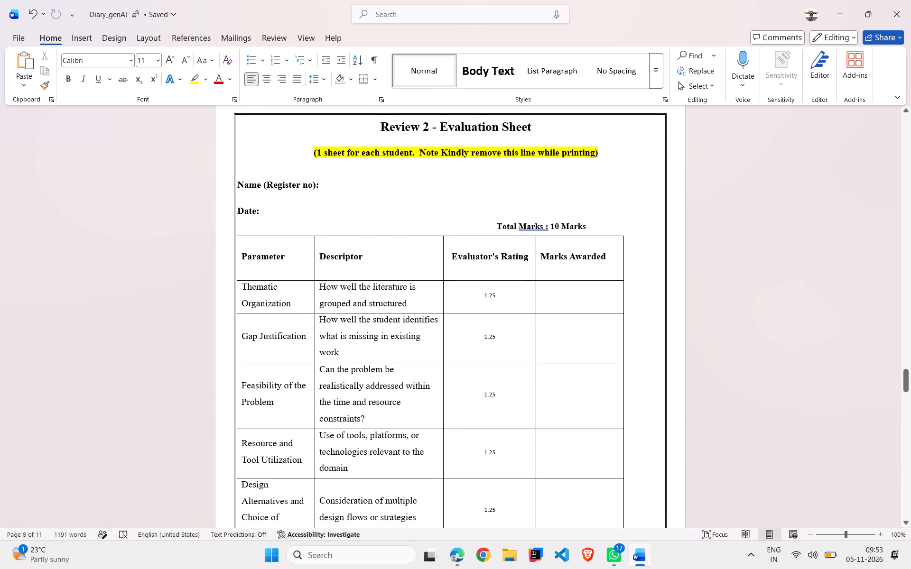
scroll(375, 299, "down", 1)
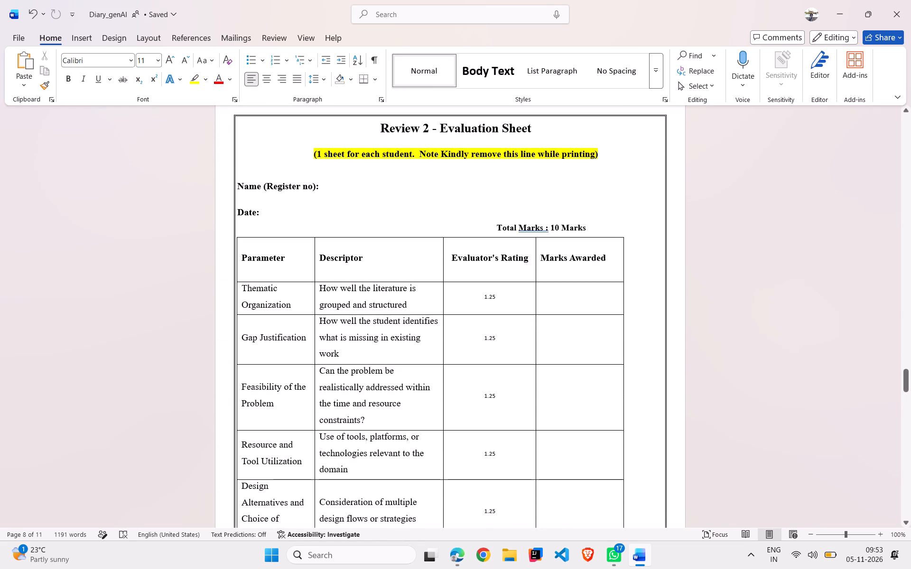
scroll(375, 299, "down", 3)
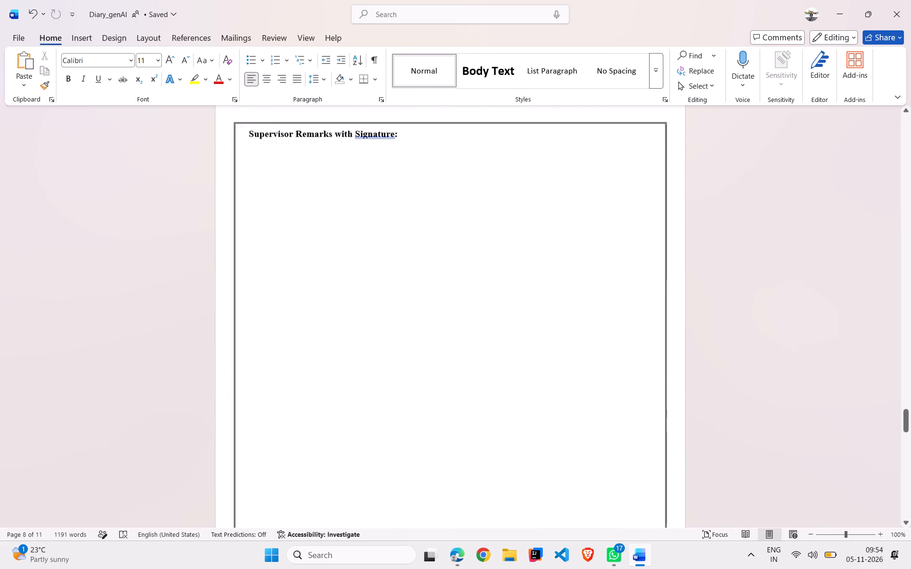
scroll(375, 299, "up", 1)
scroll(375, 299, "down", 2)
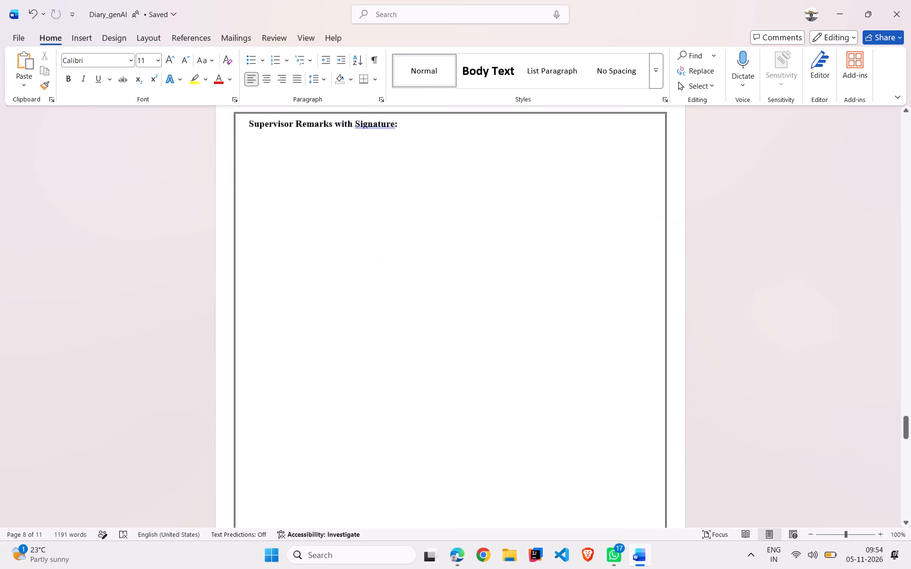
scroll(375, 299, "down", 1)
scroll(375, 299, "up", 1)
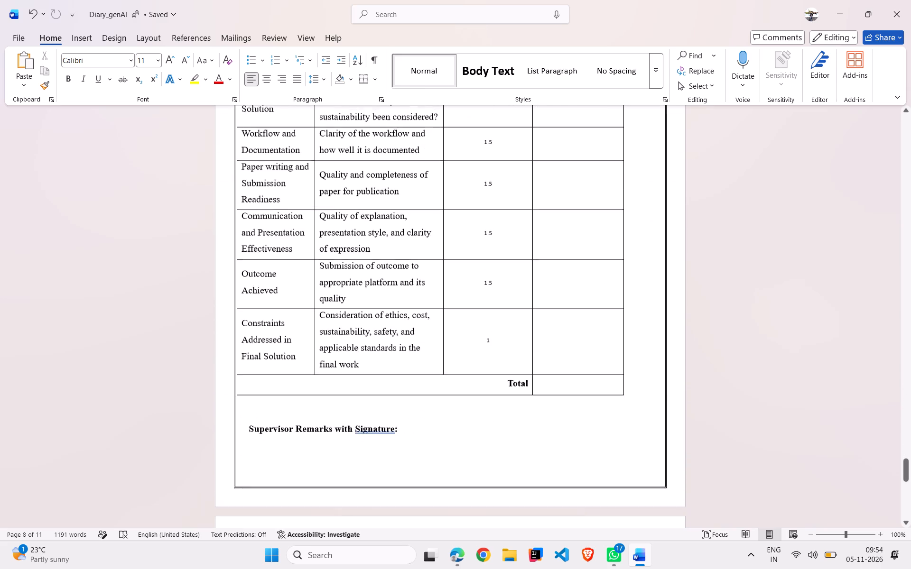
scroll(375, 299, "up", 2)
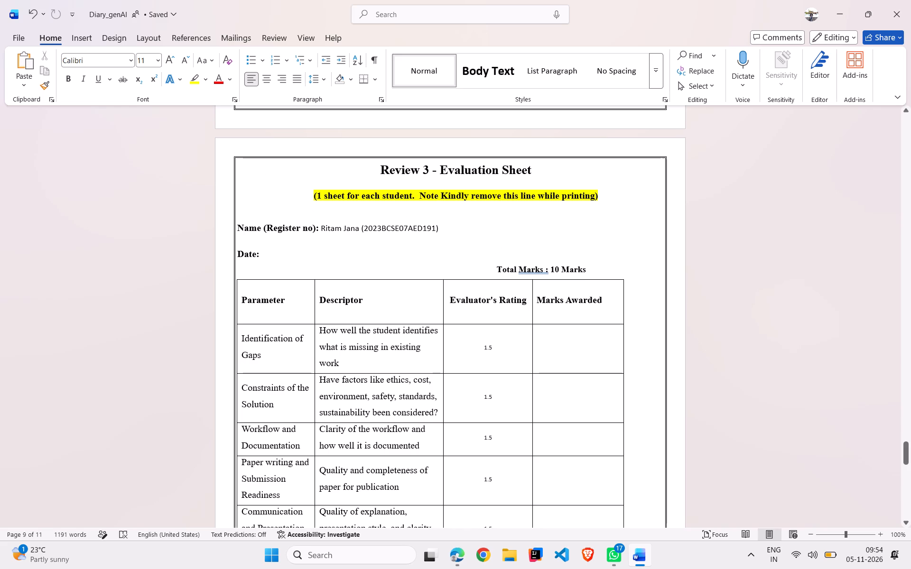
scroll(375, 299, "down", 3)
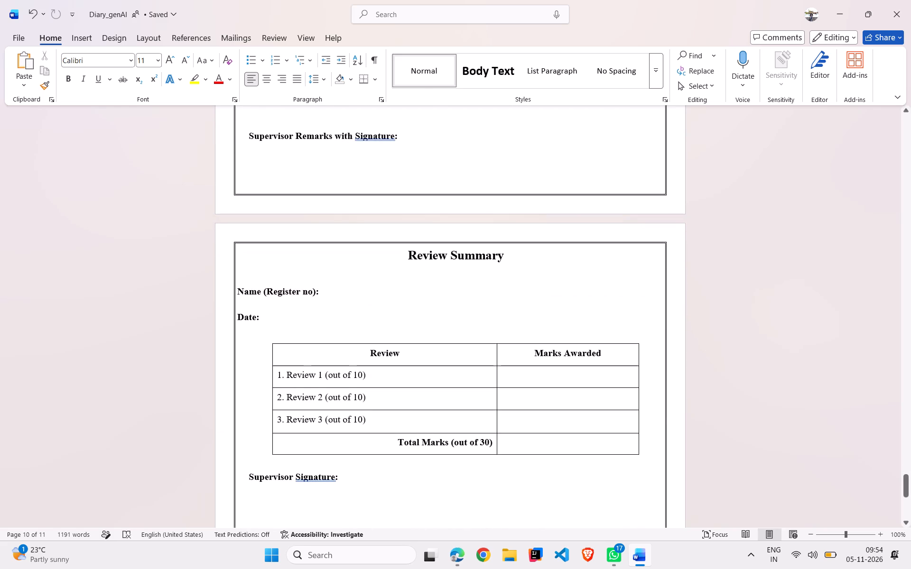
Fill the Review Summary table's Marks Awarded column with 9 for each of the three reviews and 27 for Total Marks.
left_click(550, 380)
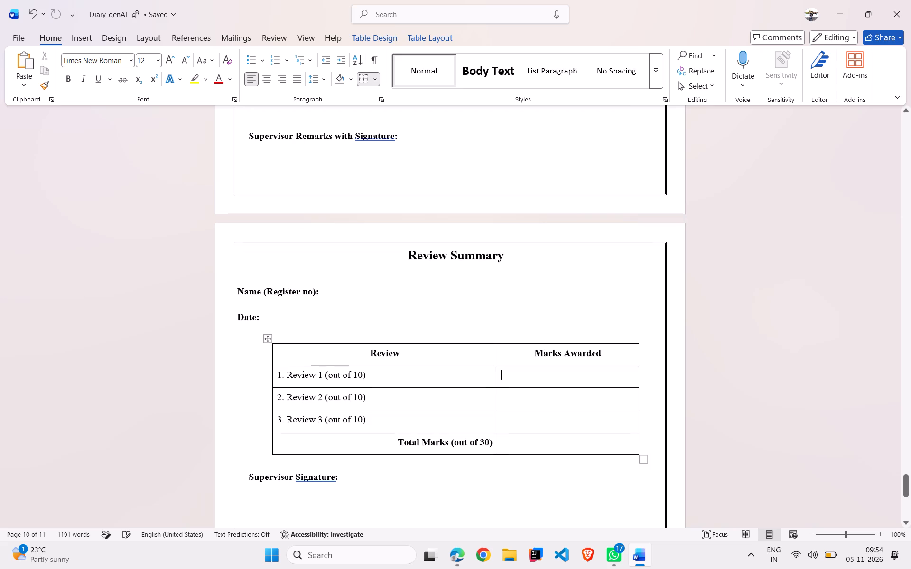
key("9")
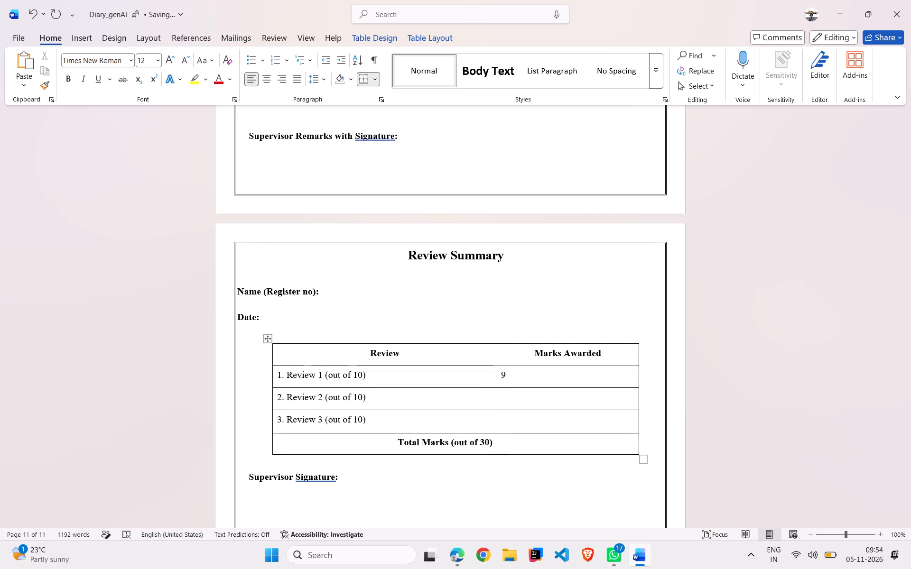
key("Down")
key("Up")
key("Down")
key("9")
key("Down")
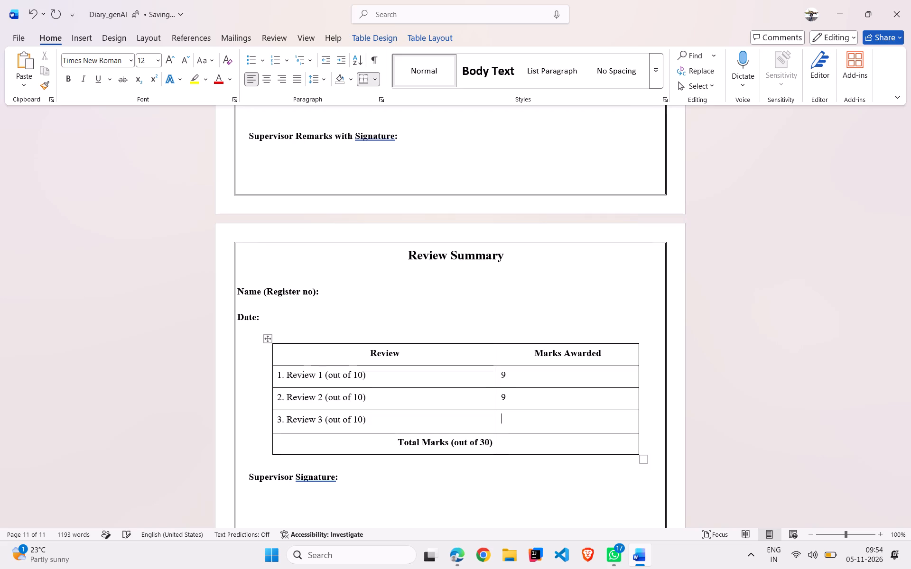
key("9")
key("Down")
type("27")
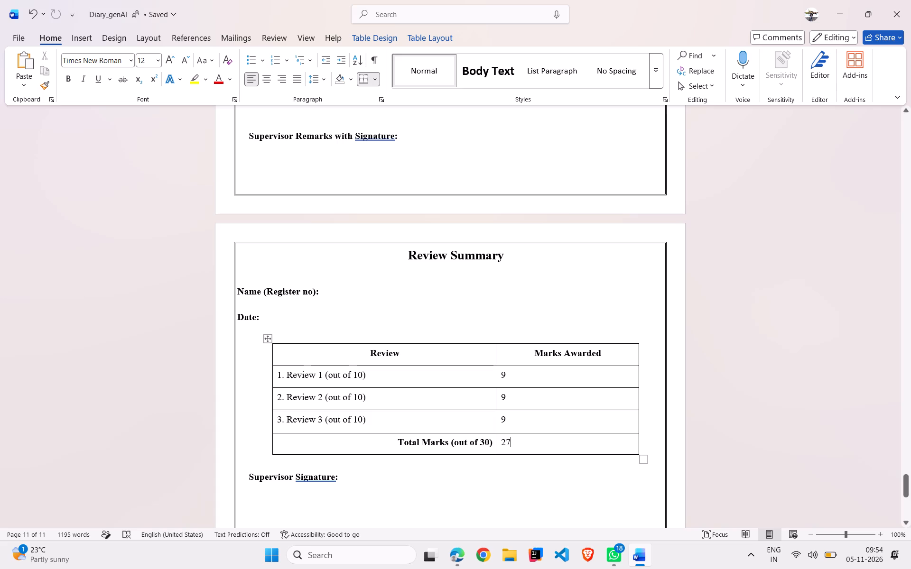
Center the three review marks and the total in the Marks Awarded column of the Review Summary table.
left_click_drag(511, 378, 505, 376)
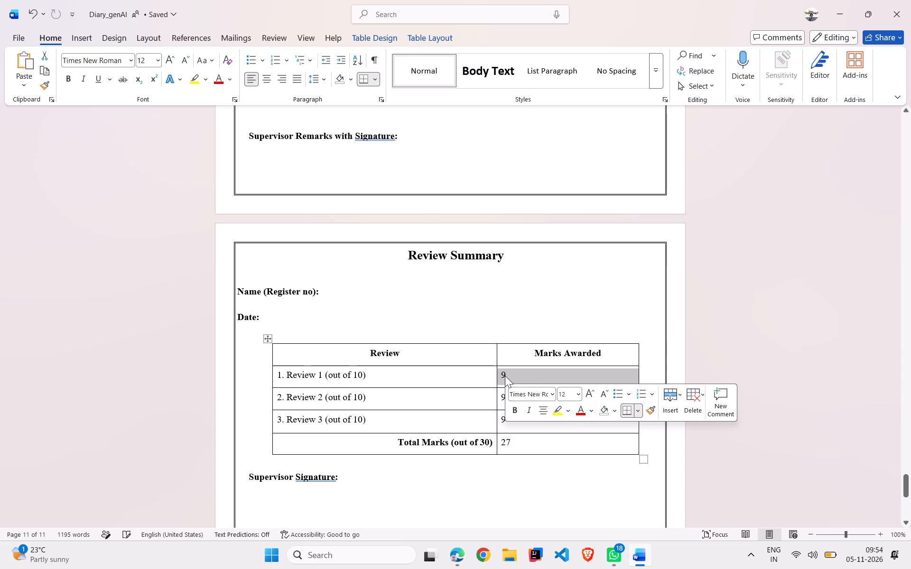
left_click(267, 79)
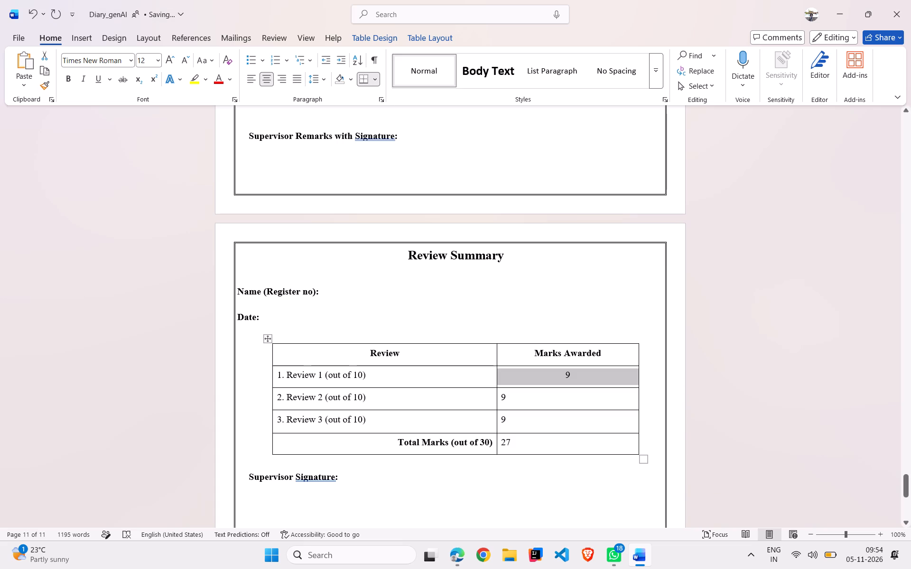
left_click_drag(525, 403, 502, 399)
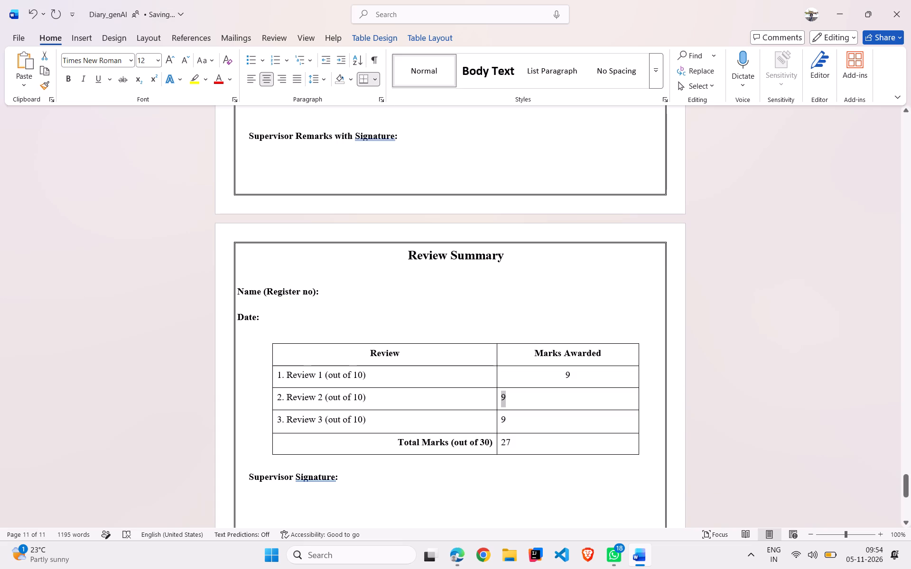
left_click_drag(502, 399, 501, 399)
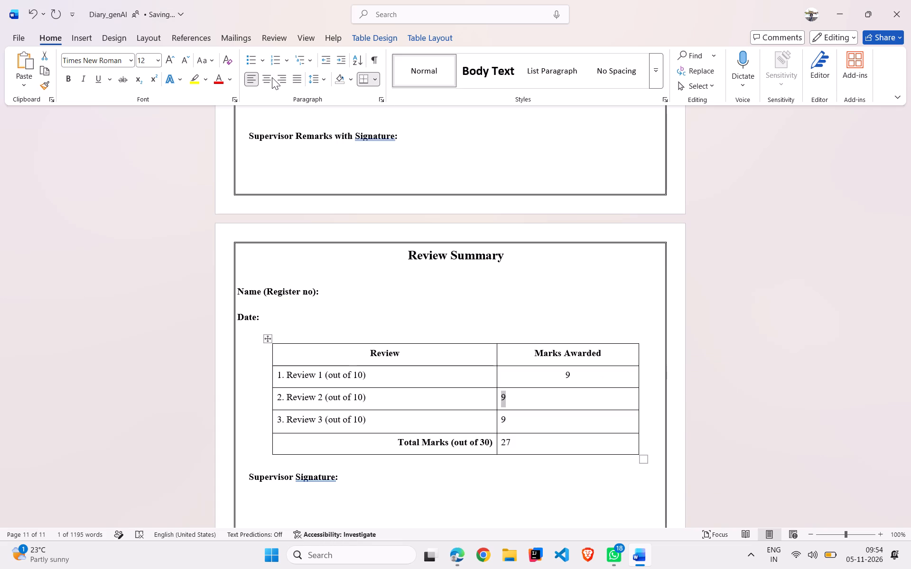
left_click(268, 78)
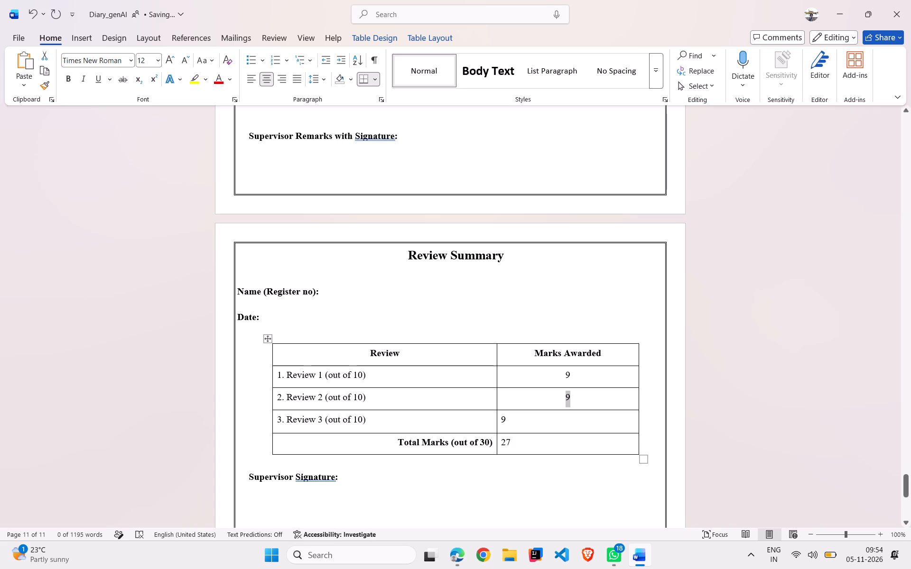
left_click_drag(519, 420, 502, 420)
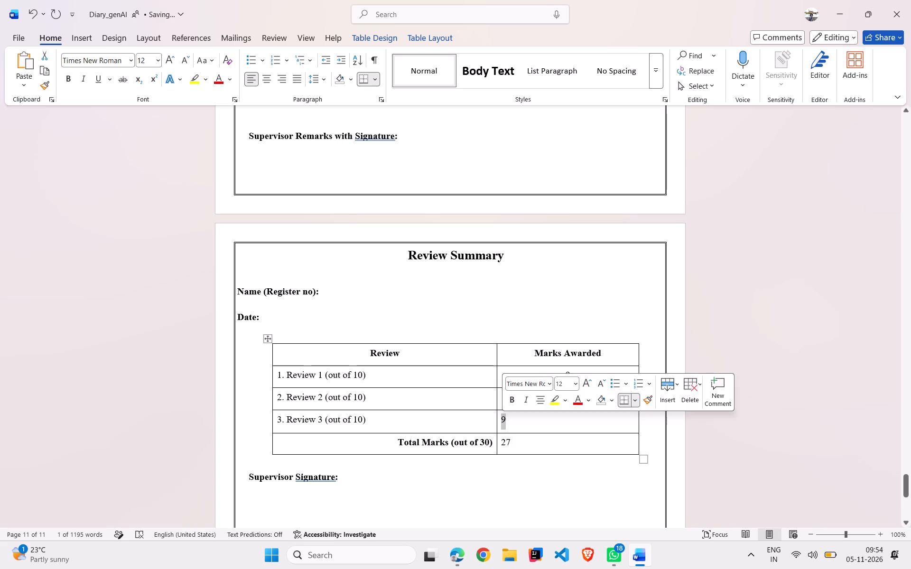
left_click(265, 82)
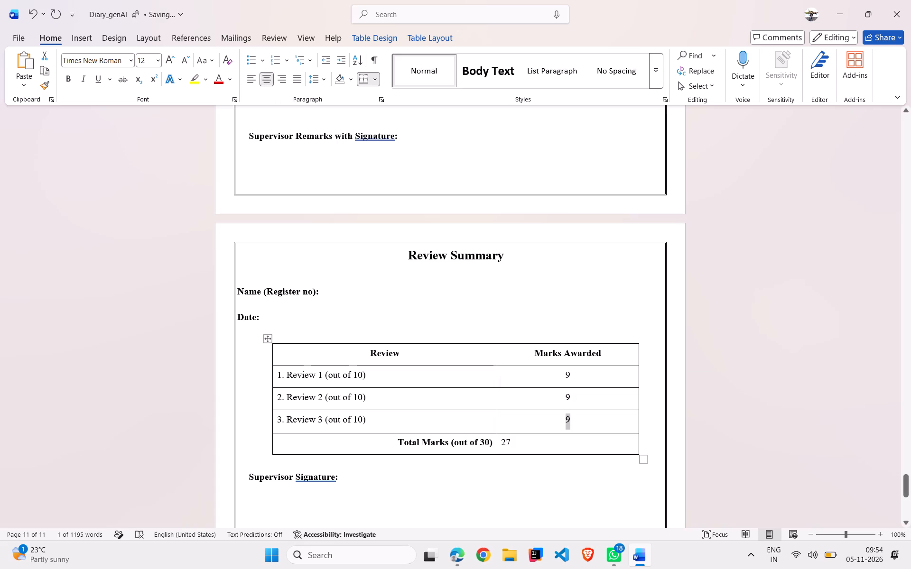
left_click_drag(521, 445, 501, 441)
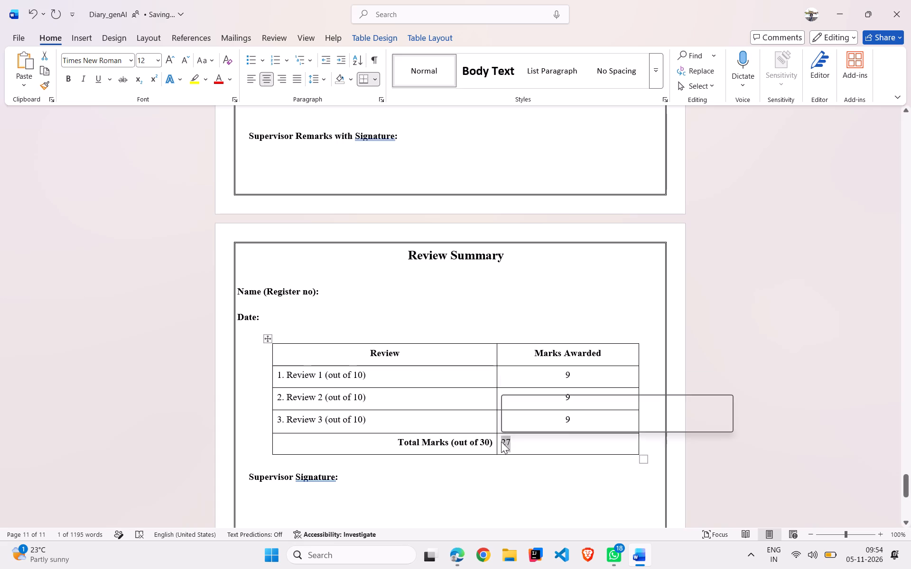
left_click(267, 76)
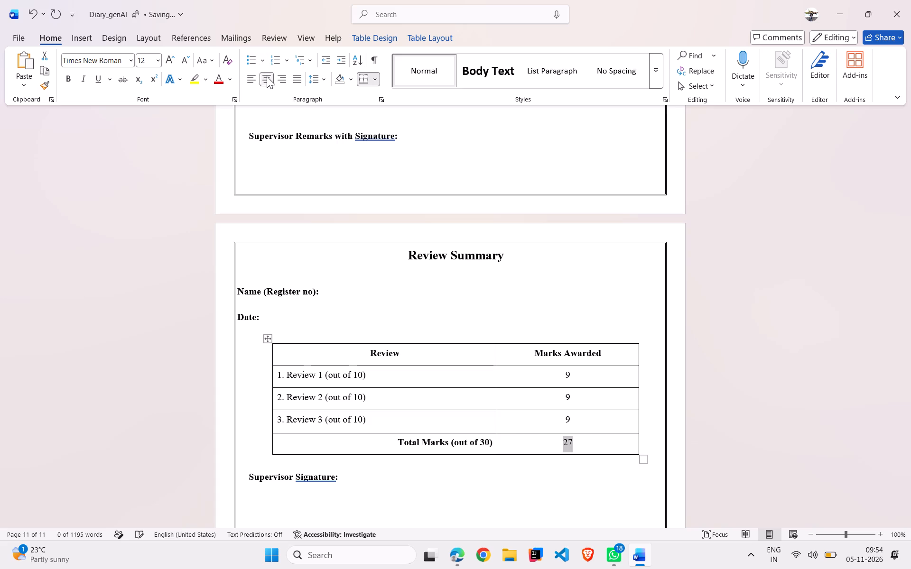
left_click(741, 246)
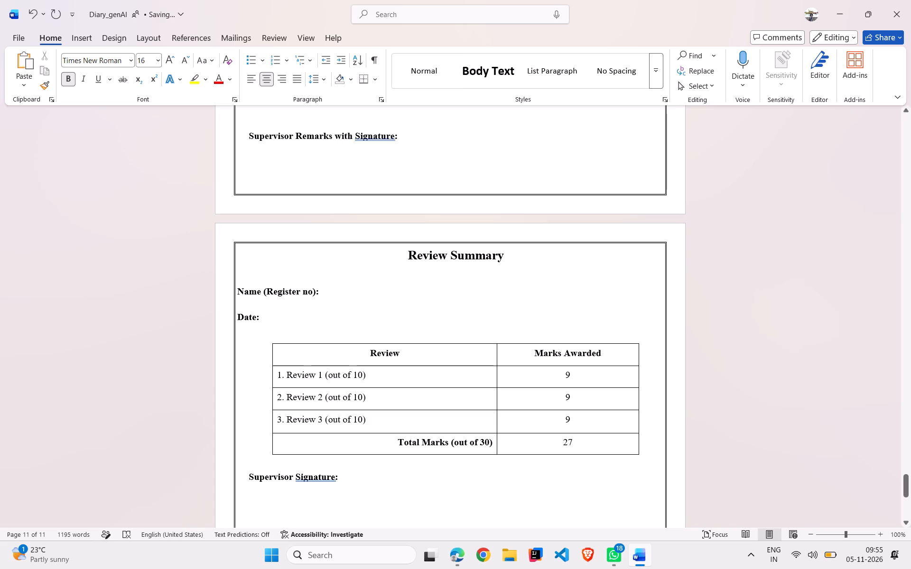
Look back through the Review 3 evaluation sheet and its neighbouring pages for fields still to fill in.
scroll(574, 300, "down", 2)
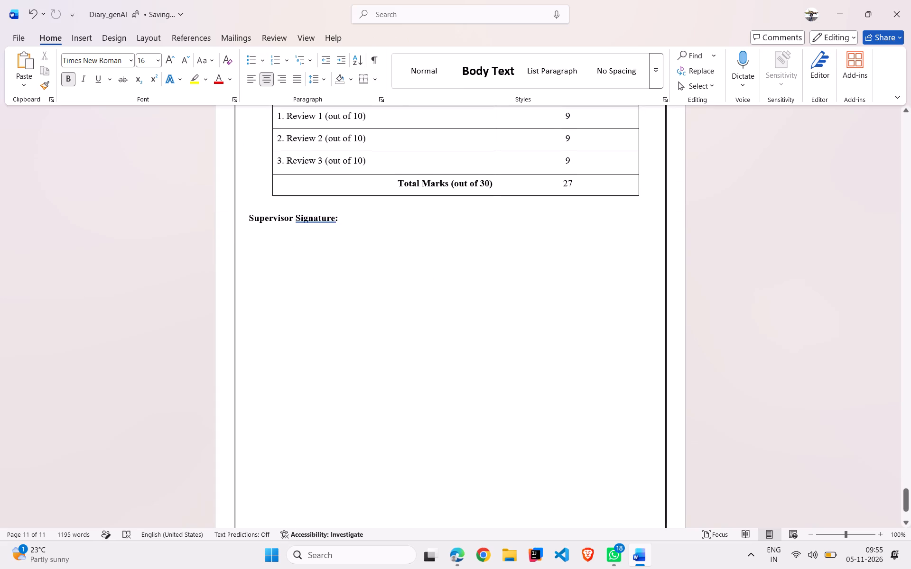
scroll(574, 300, "up", 2)
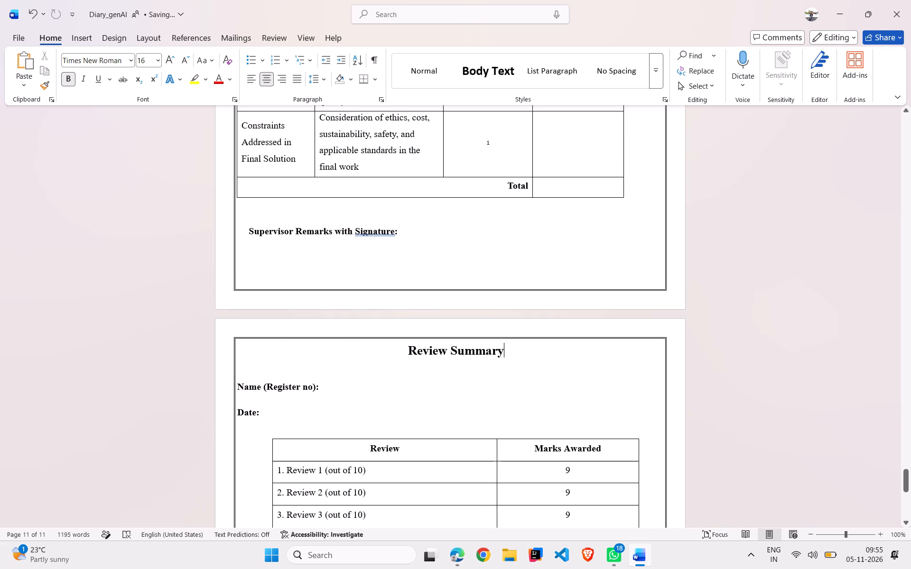
scroll(574, 300, "up", 2)
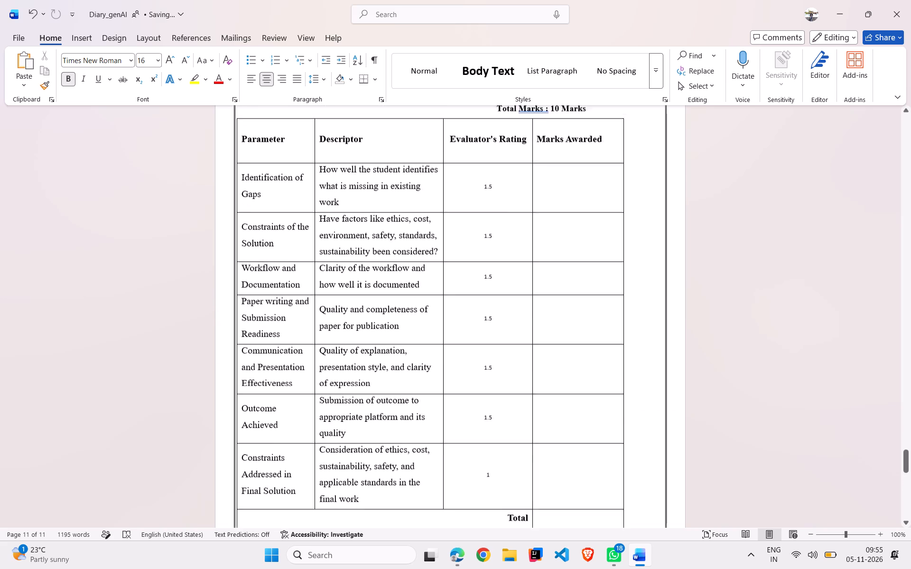
scroll(574, 300, "up", 1)
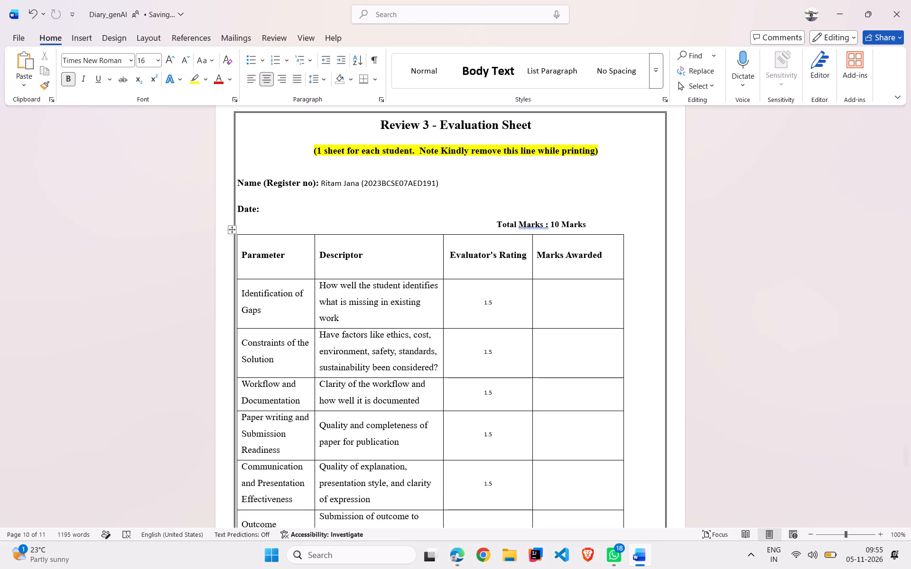
scroll(574, 300, "up", 5)
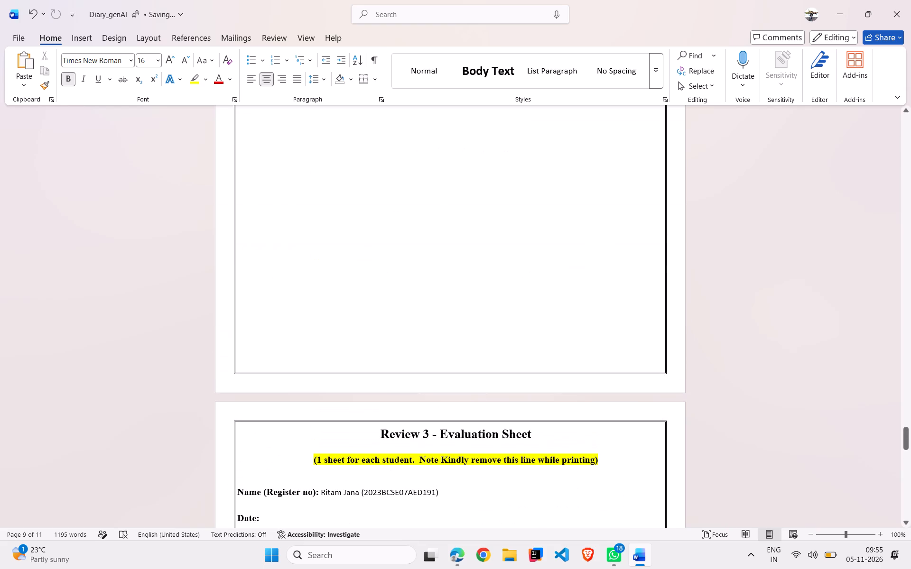
scroll(574, 300, "down", 1)
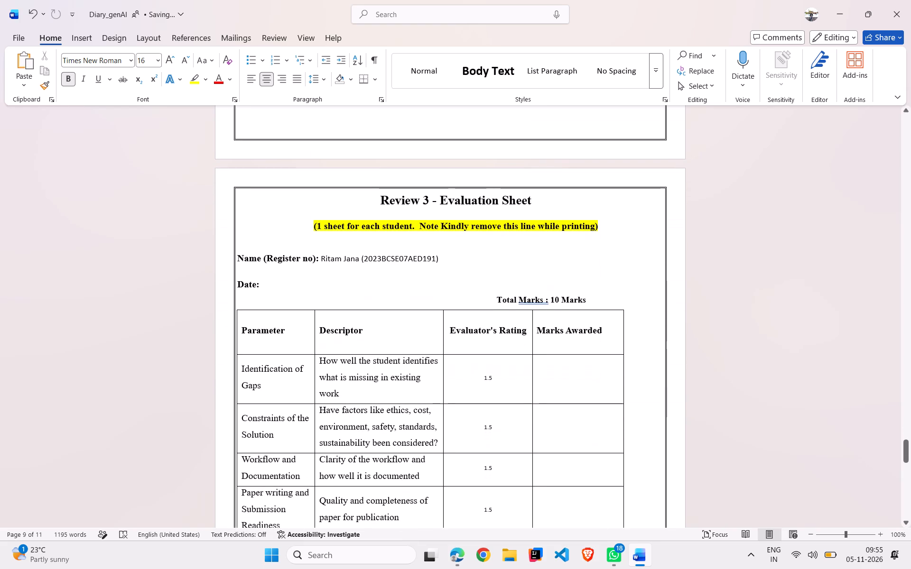
scroll(574, 300, "down", 1)
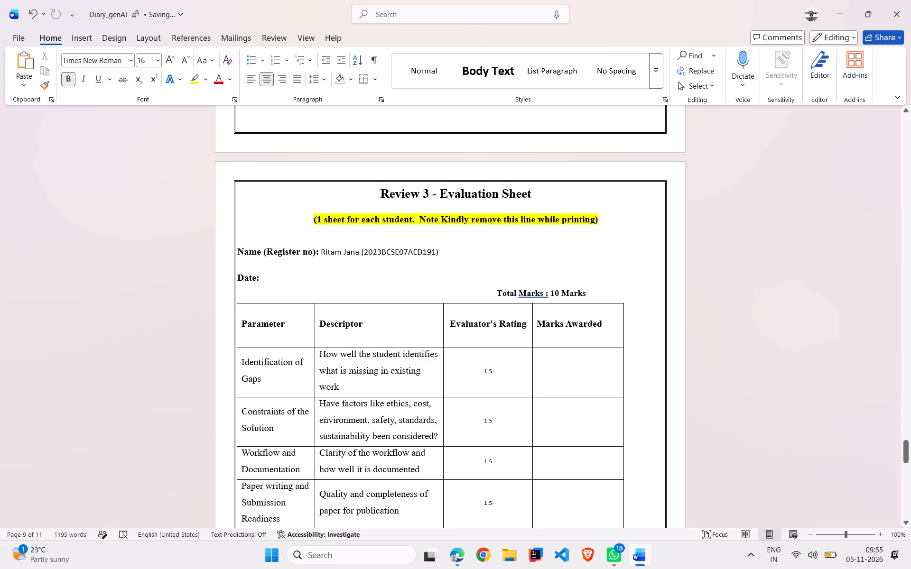
scroll(574, 300, "down", 1)
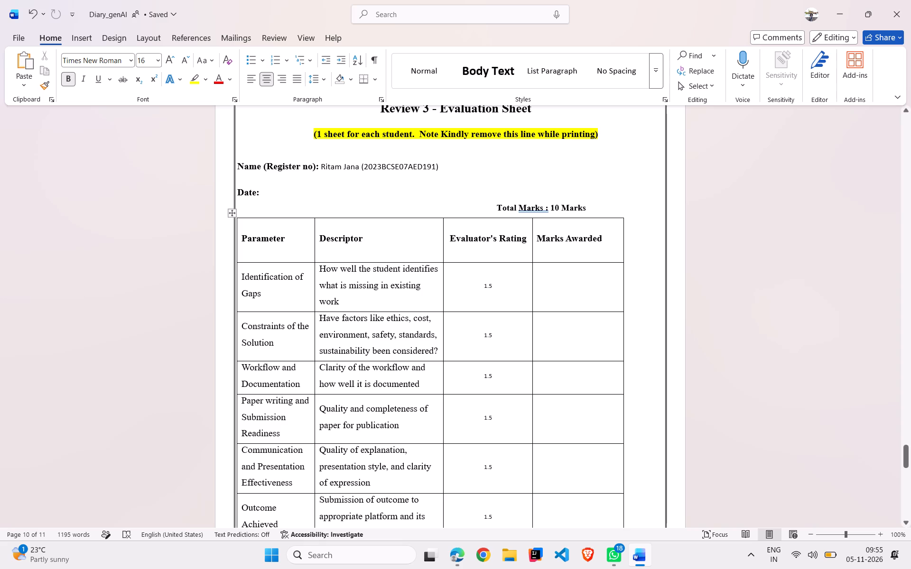
Switch to the online copy in Edge and check the evaluation sheets and Review Summary marks for syncing.
left_click(459, 557)
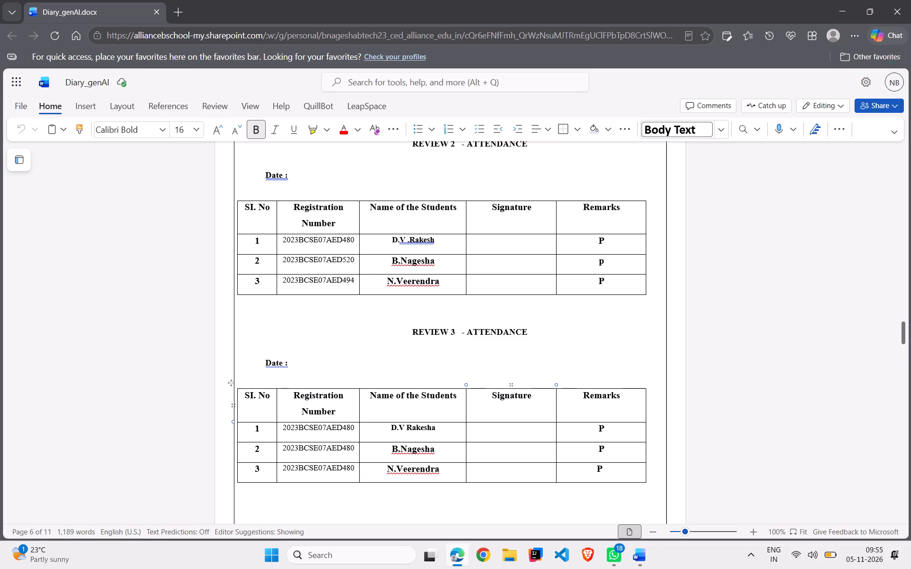
scroll(535, 387, "down", 7)
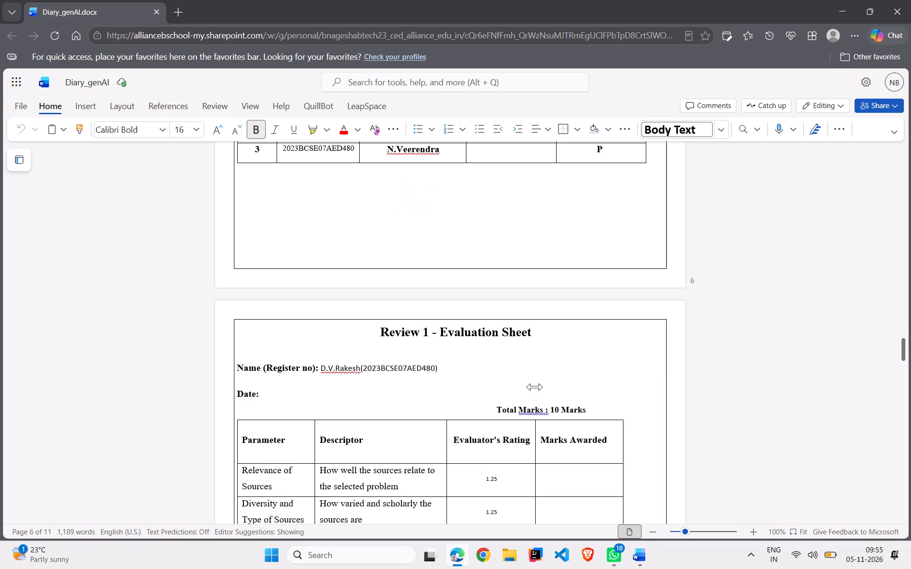
scroll(535, 387, "down", 3)
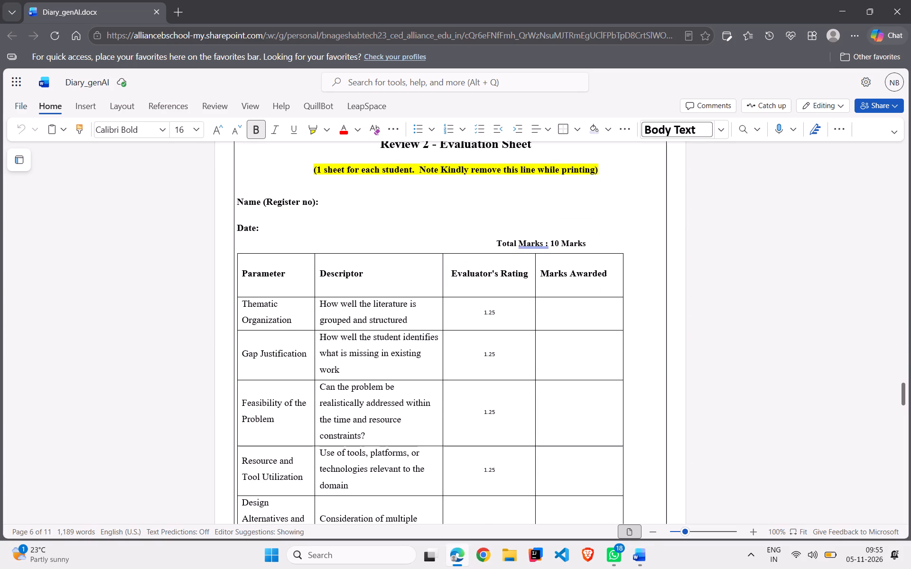
scroll(535, 387, "down", 4)
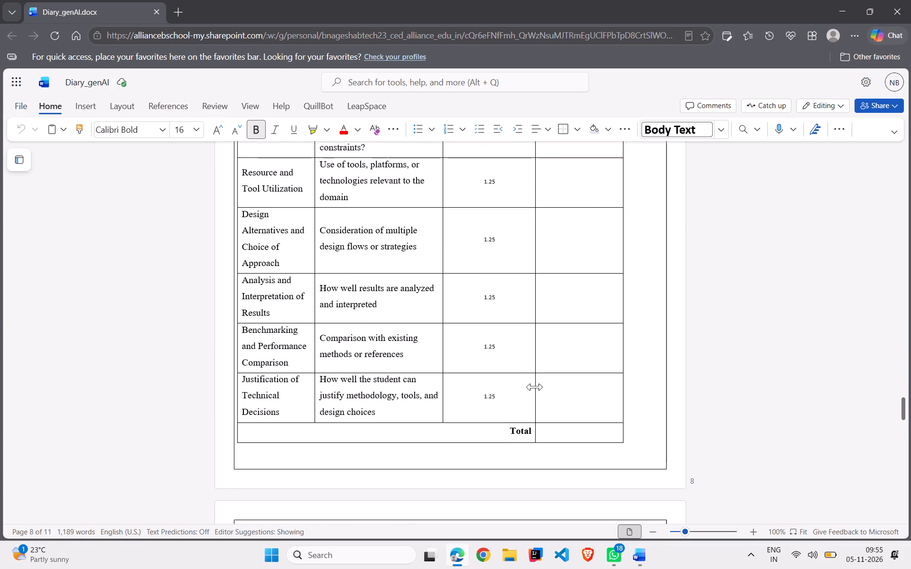
scroll(535, 387, "down", 9)
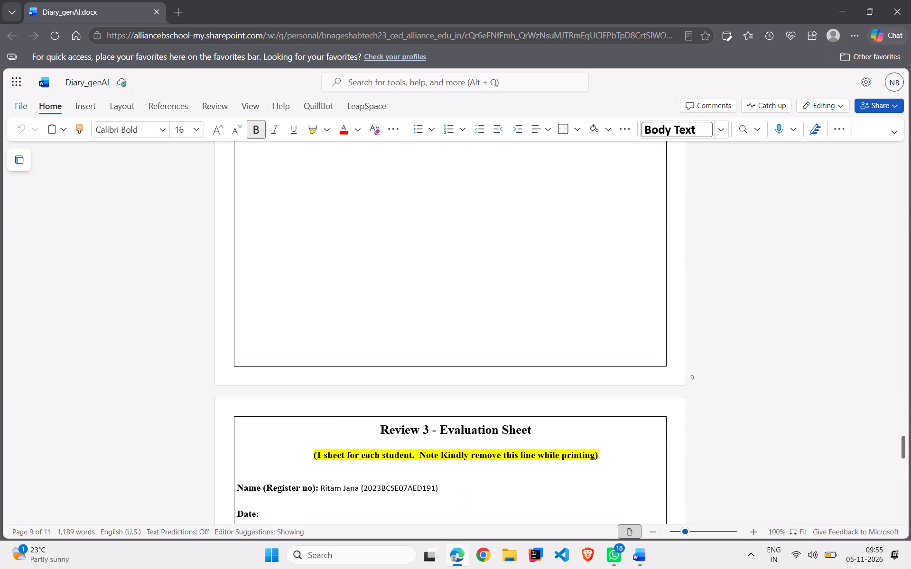
scroll(535, 387, "down", 10)
scroll(535, 387, "up", 3)
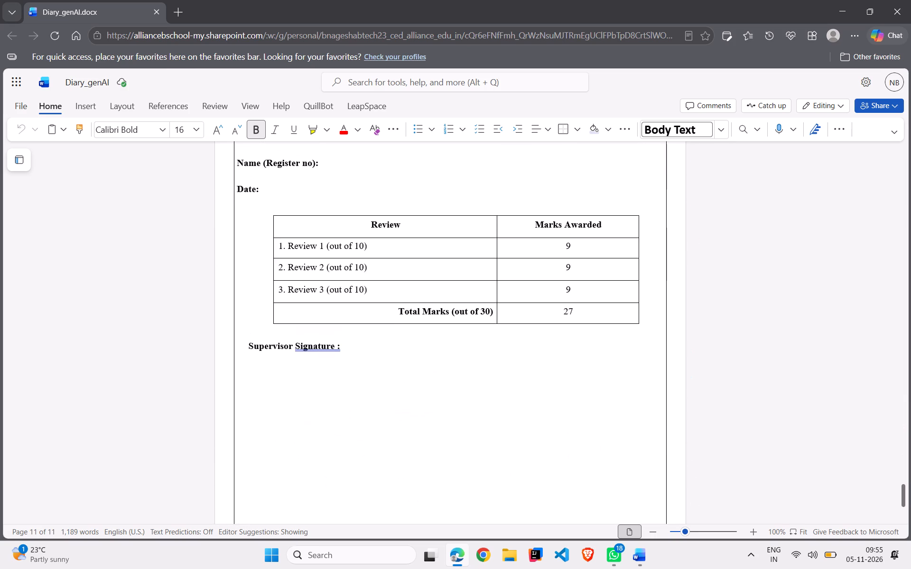
scroll(535, 387, "up", 3)
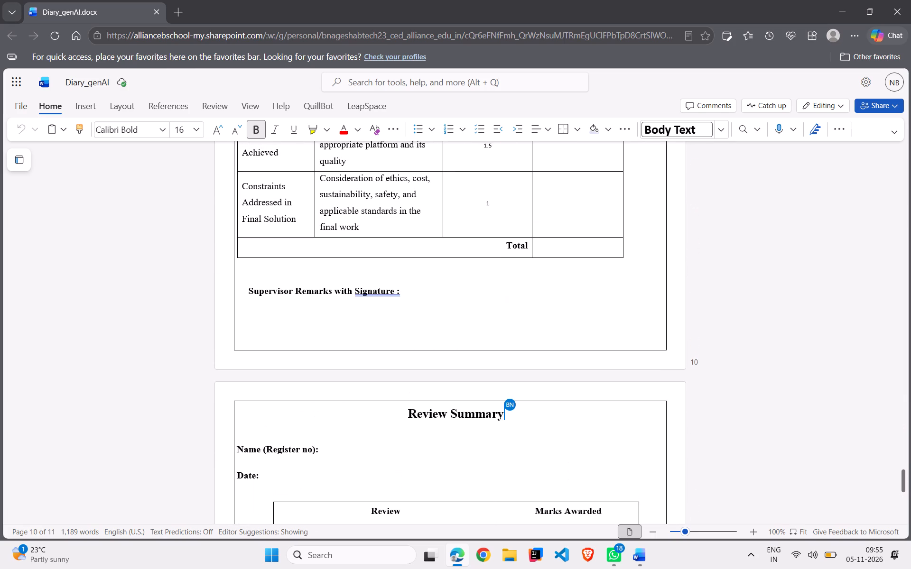
left_click(543, 247)
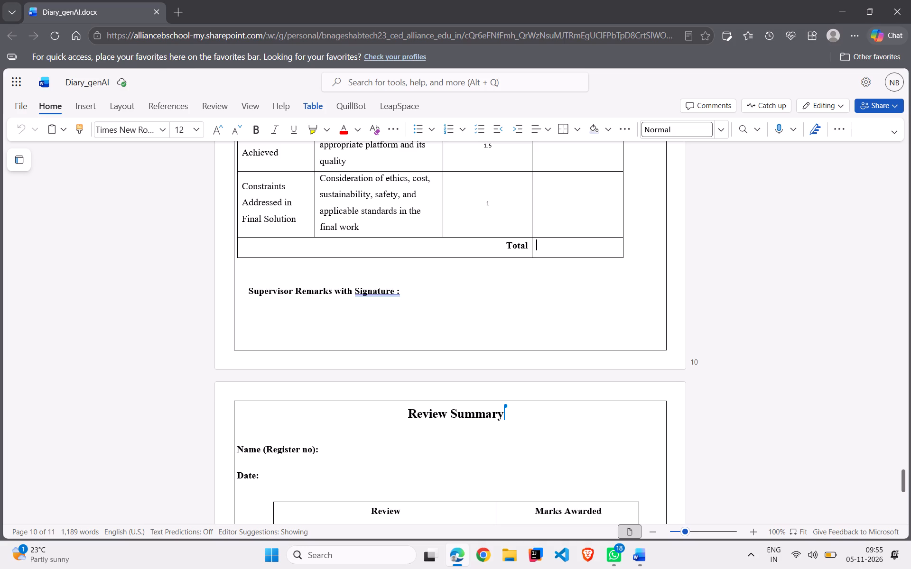
left_click(496, 414)
scroll(546, 281, "up", 1)
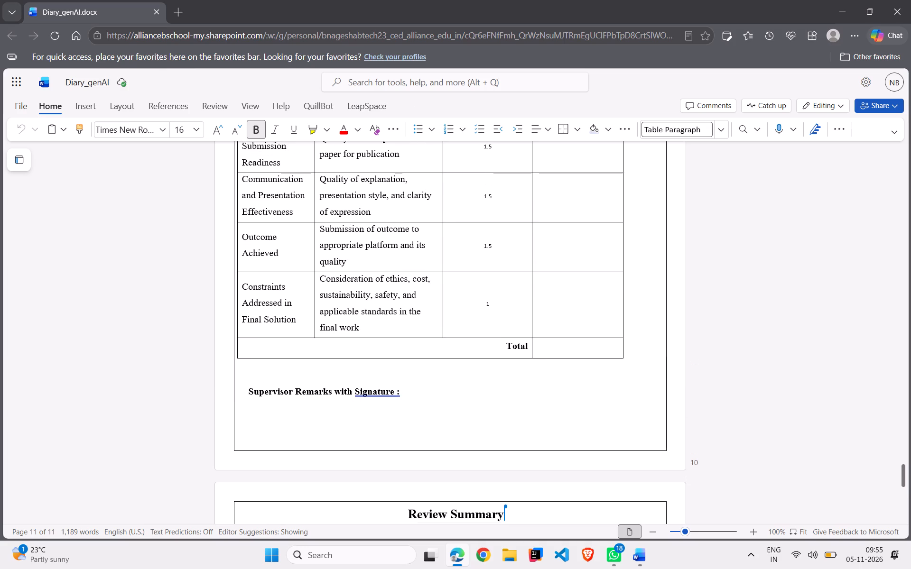
Look back through the Review 3, Review 2 and Review 1 evaluation sheets, checking their name, date and marks fields.
scroll(560, 315, "up", 4)
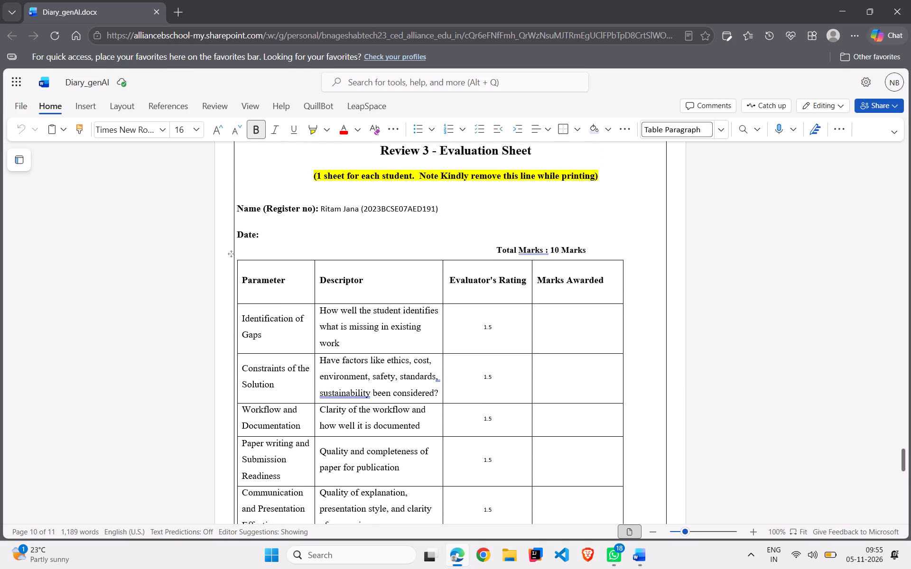
scroll(560, 315, "up", 5)
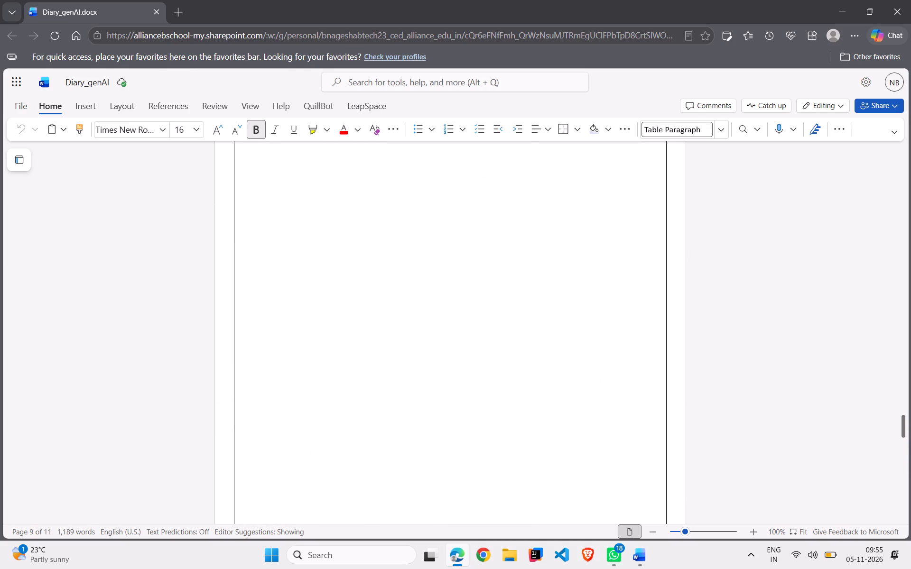
scroll(560, 315, "up", 2)
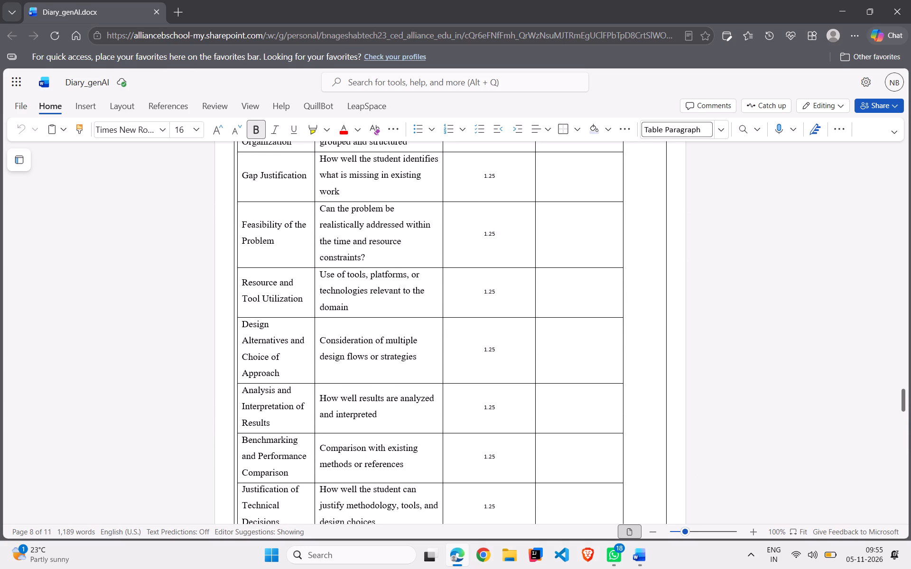
scroll(560, 315, "up", 4)
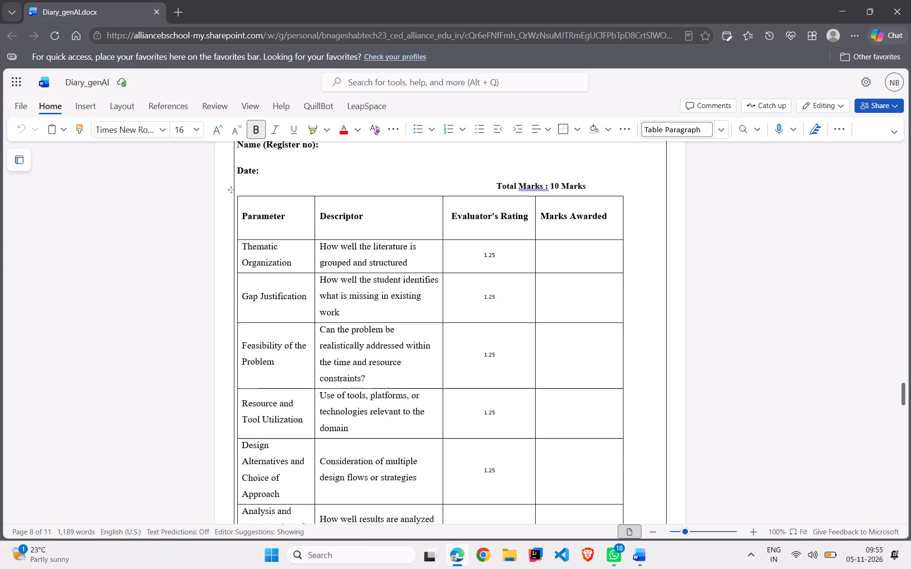
scroll(560, 315, "up", 6)
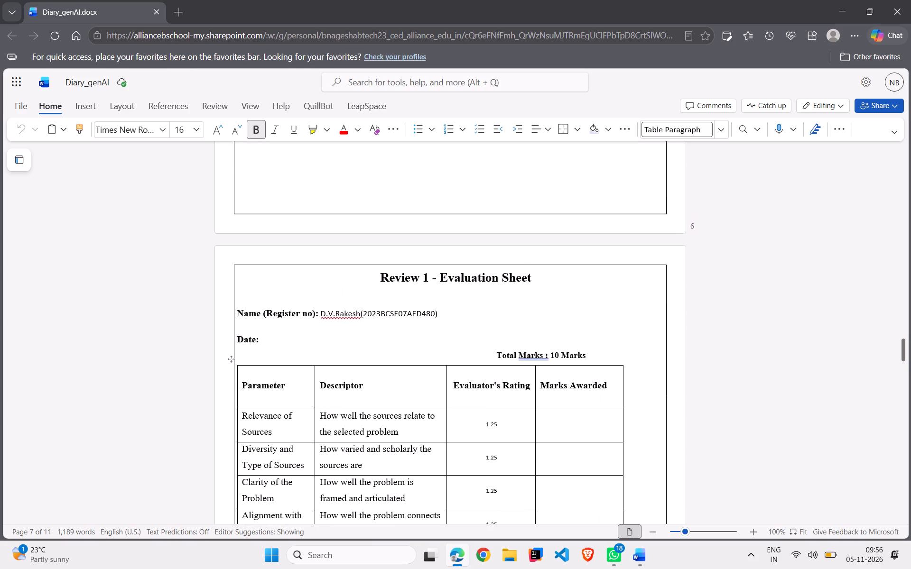
Examine the Review 1, 2 and 3 attendance tables, comparing student names, registration numbers and remarks.
scroll(560, 315, "up", 3)
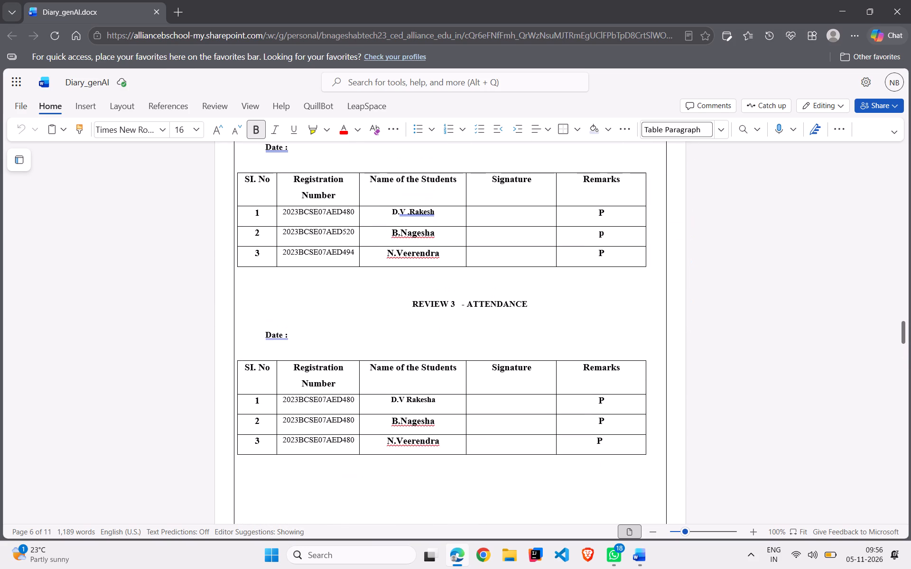
left_click(402, 424)
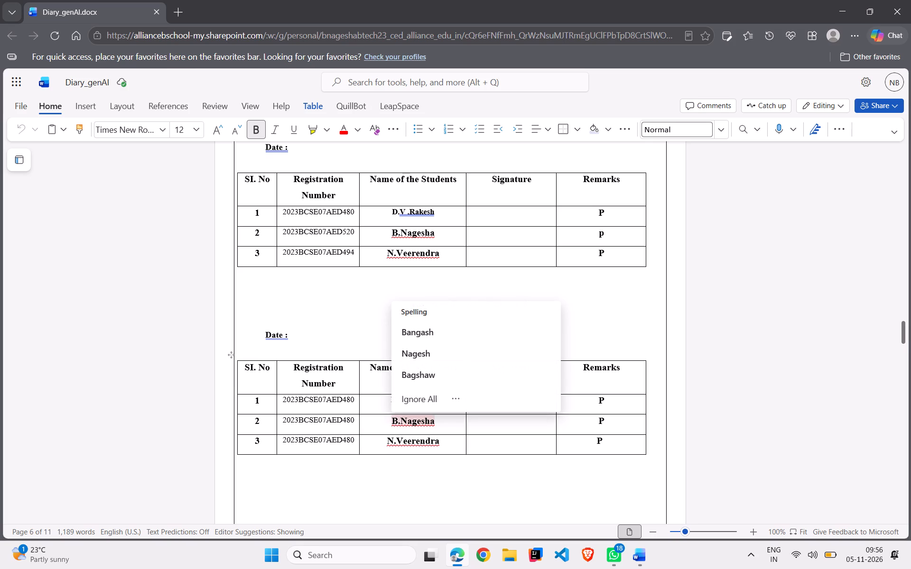
left_click(619, 278)
scroll(582, 317, "up", 2)
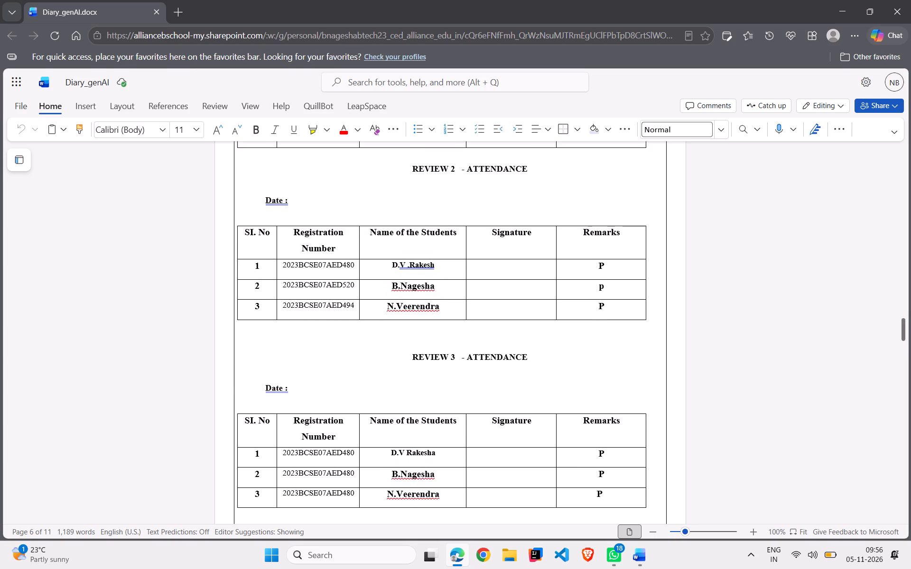
scroll(582, 317, "up", 1)
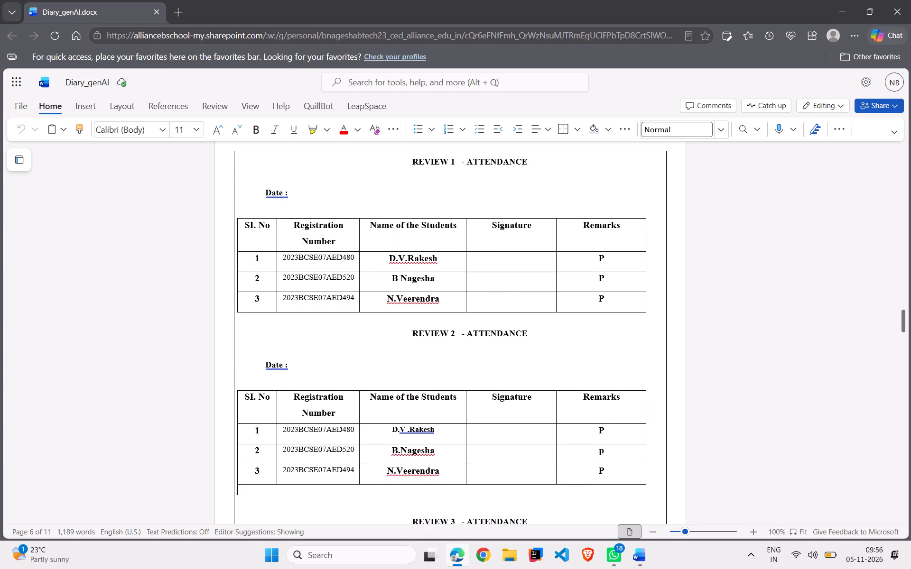
scroll(582, 317, "down", 2)
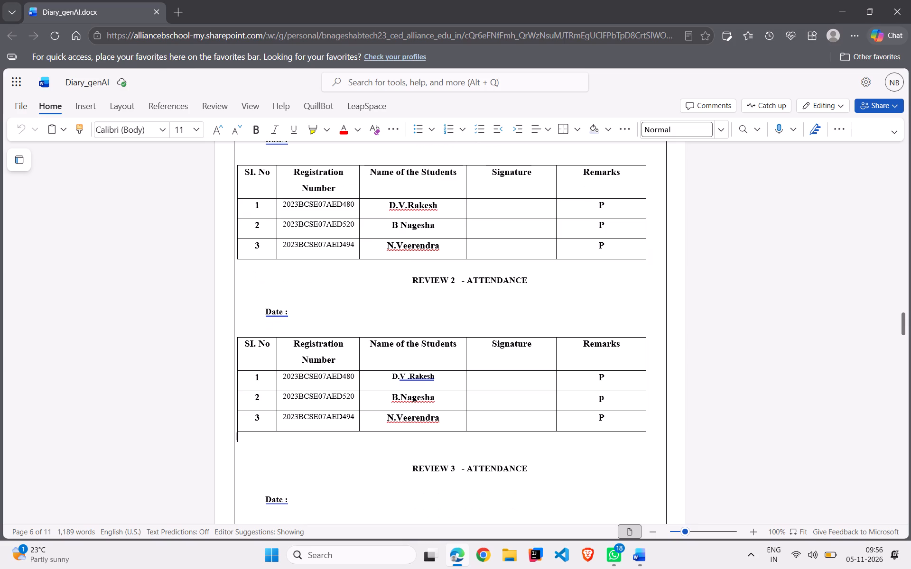
scroll(582, 316, "down", 3)
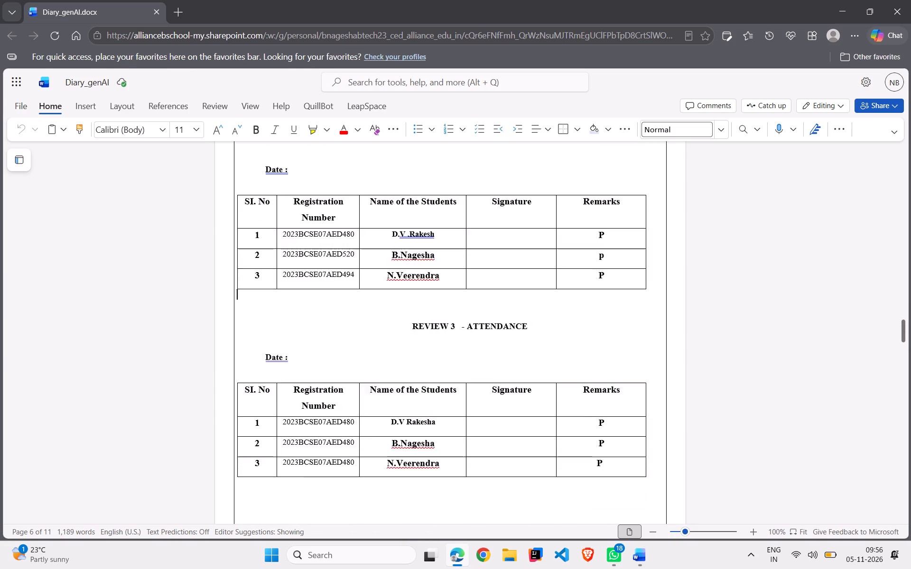
scroll(582, 316, "down", 2)
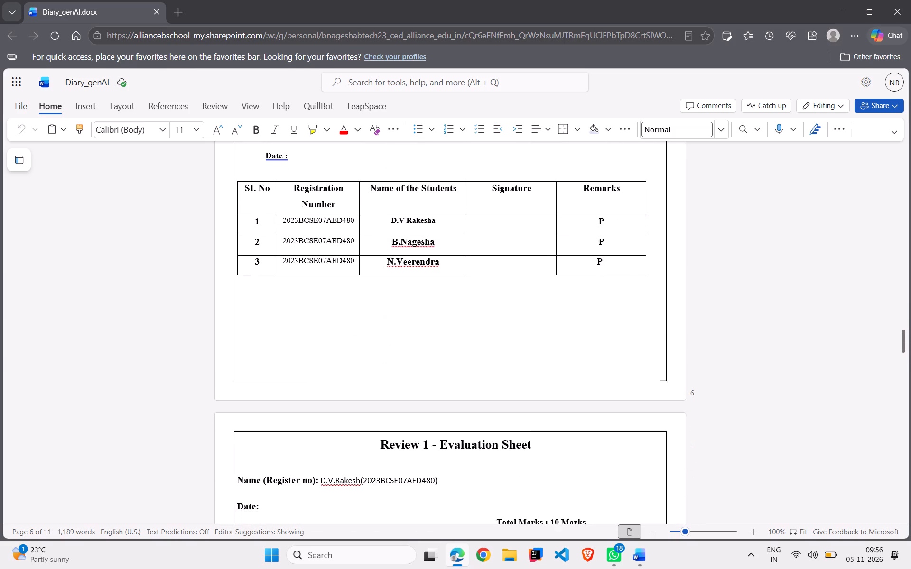
Examine the Review 1 and Review 2 evaluation sheets for blank fields and leftover printing notes.
scroll(582, 316, "down", 2)
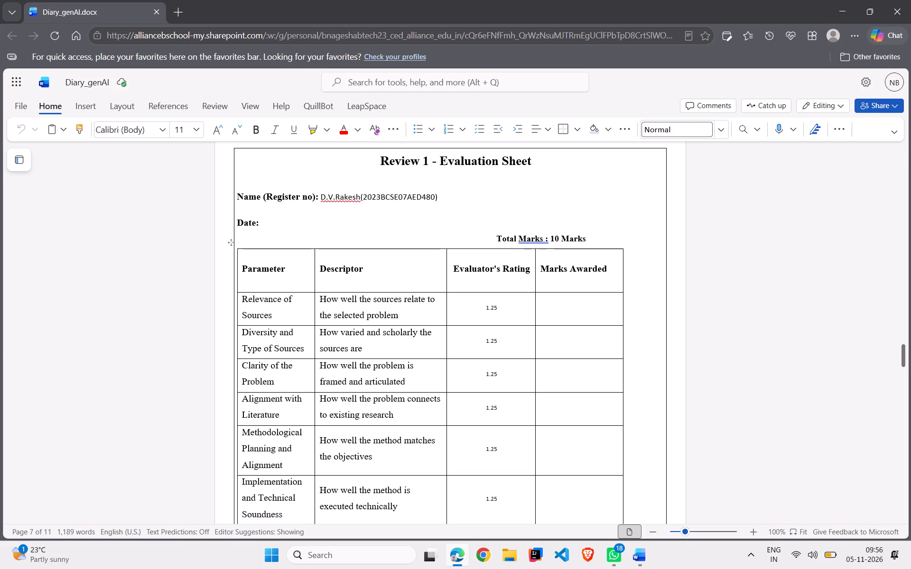
scroll(582, 316, "down", 3)
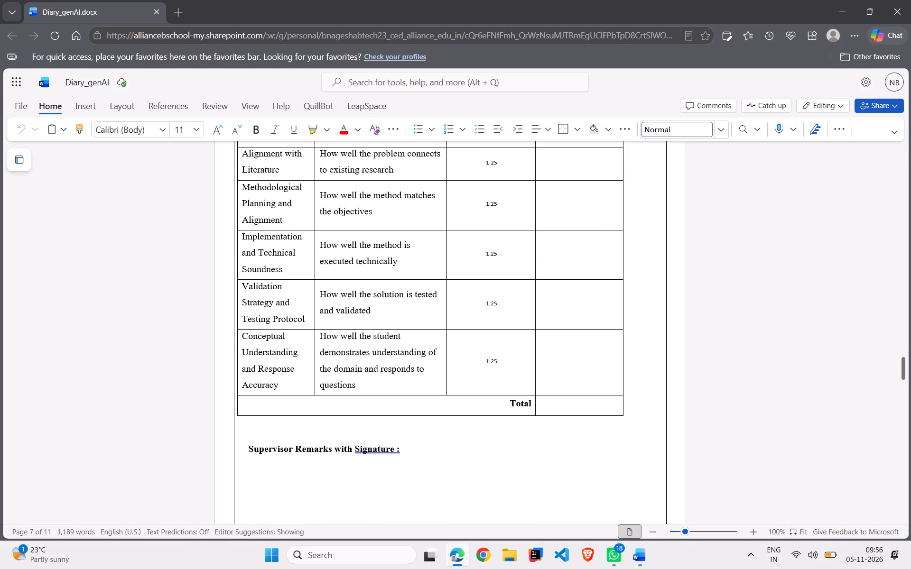
scroll(582, 316, "down", 4)
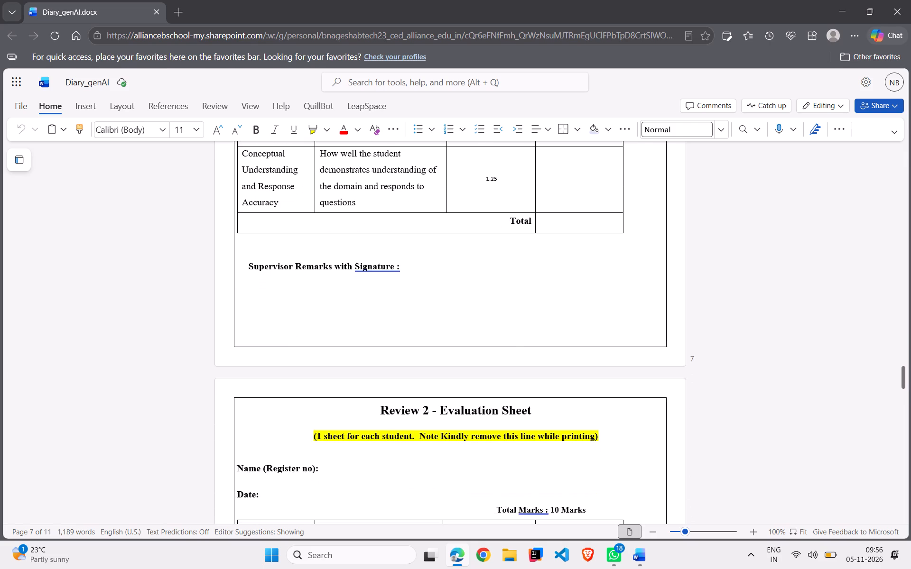
scroll(582, 316, "down", 3)
scroll(582, 316, "up", 1)
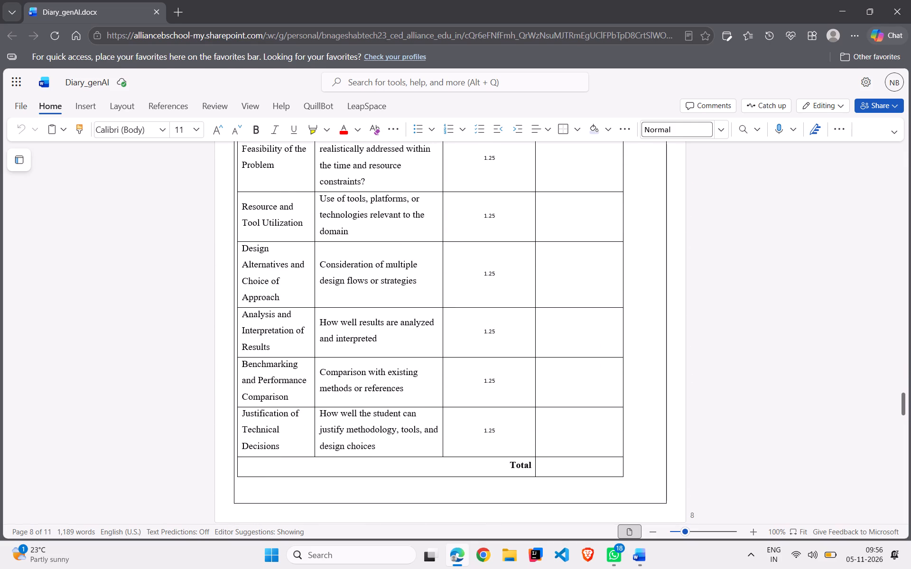
scroll(582, 316, "up", 4)
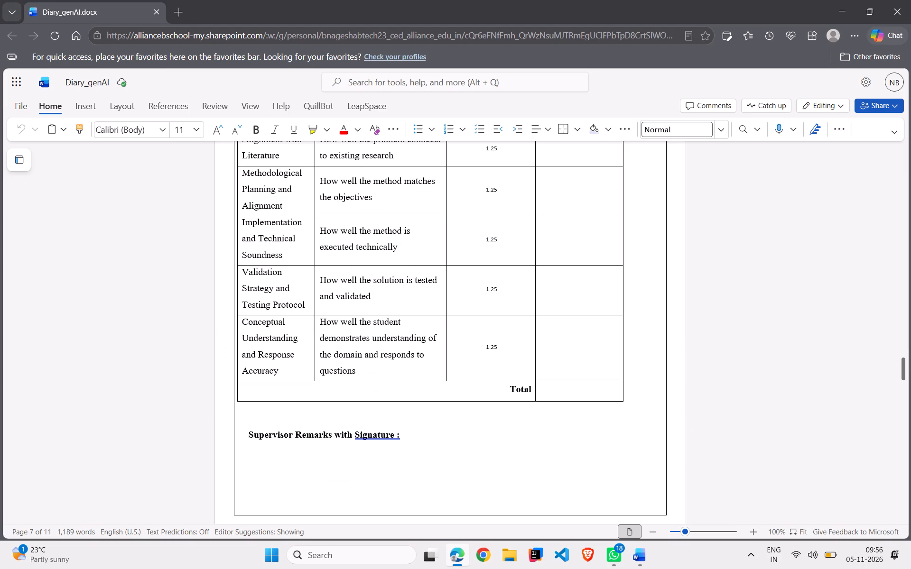
Change "Signature :" to "Signatur:" in the Supervisor Remarks line below the Review 1 evaluation table.
left_click(397, 432)
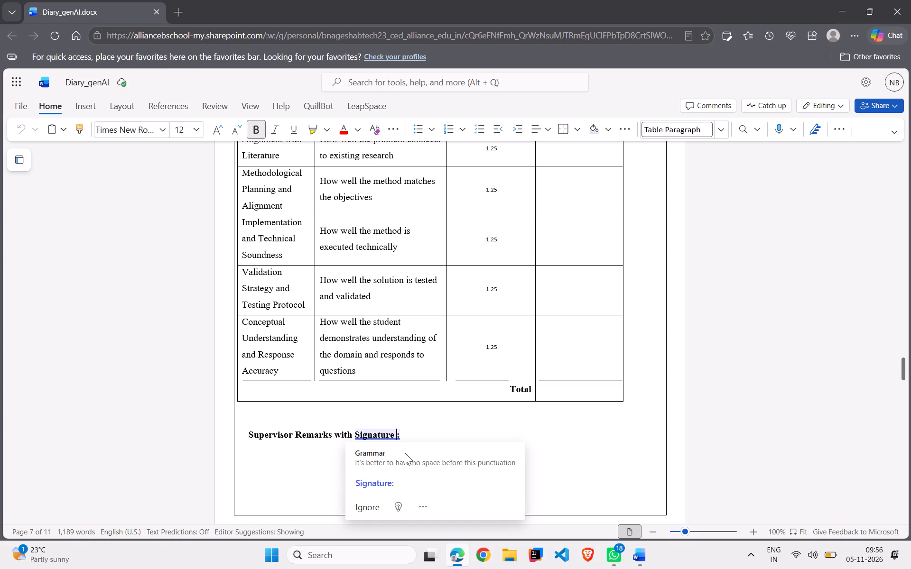
key("BackSpace")
key("BackSpace")
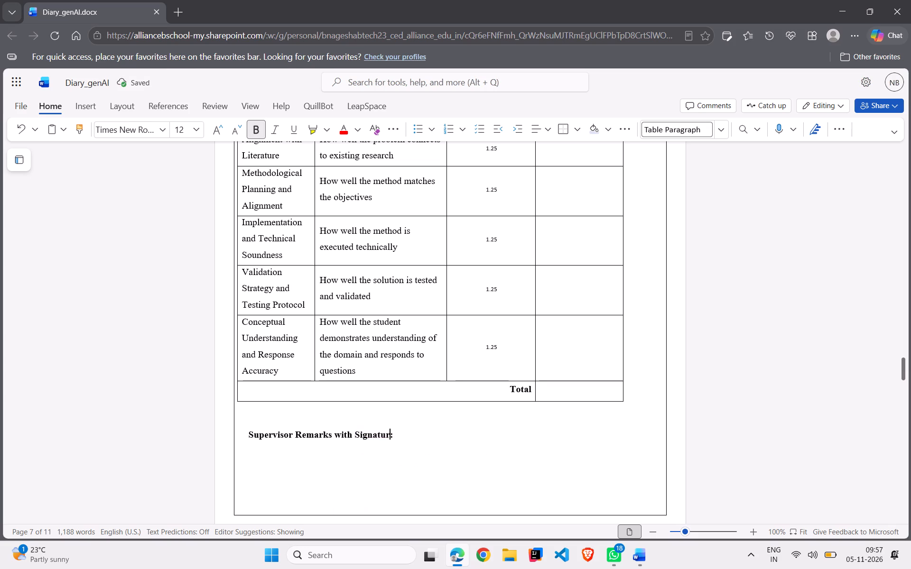
Look through the diary's opening pages, checking the student details, abstract, objective and expected outcome sections.
scroll(454, 466, "down", 2)
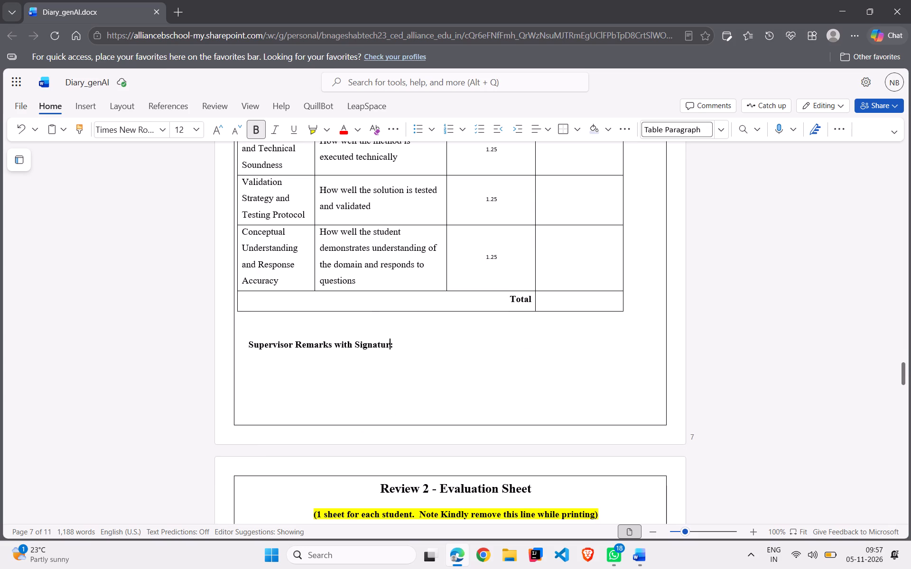
scroll(454, 466, "up", 10)
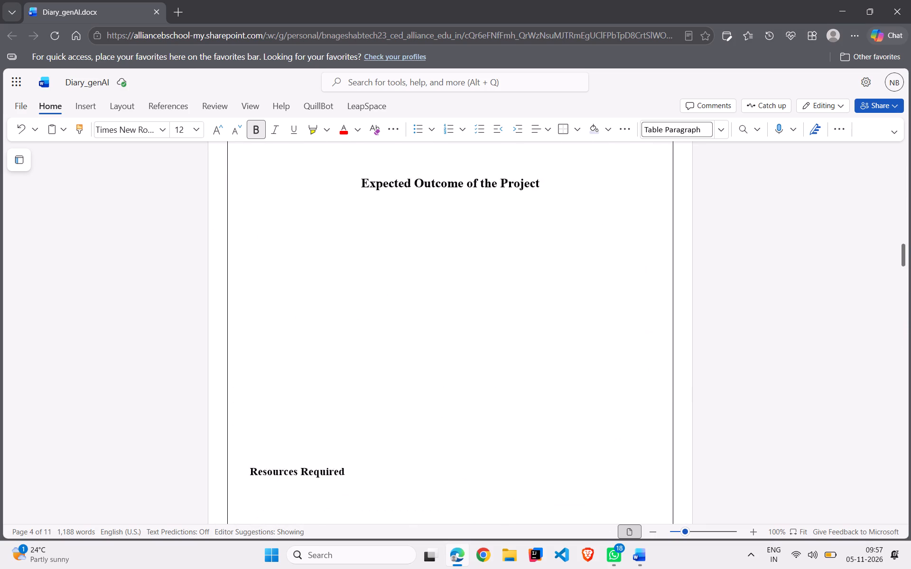
scroll(454, 466, "up", 3)
scroll(454, 442, "down", 3)
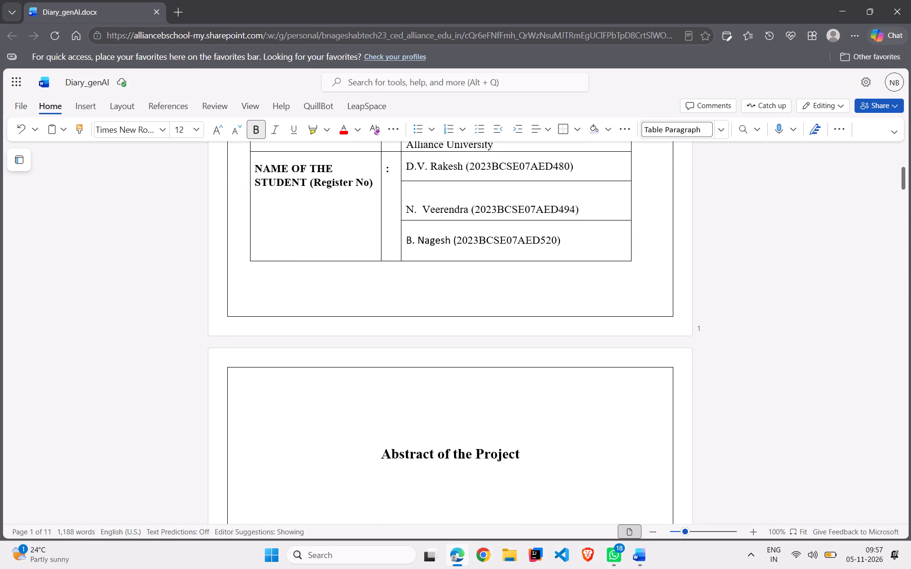
scroll(454, 442, "down", 4)
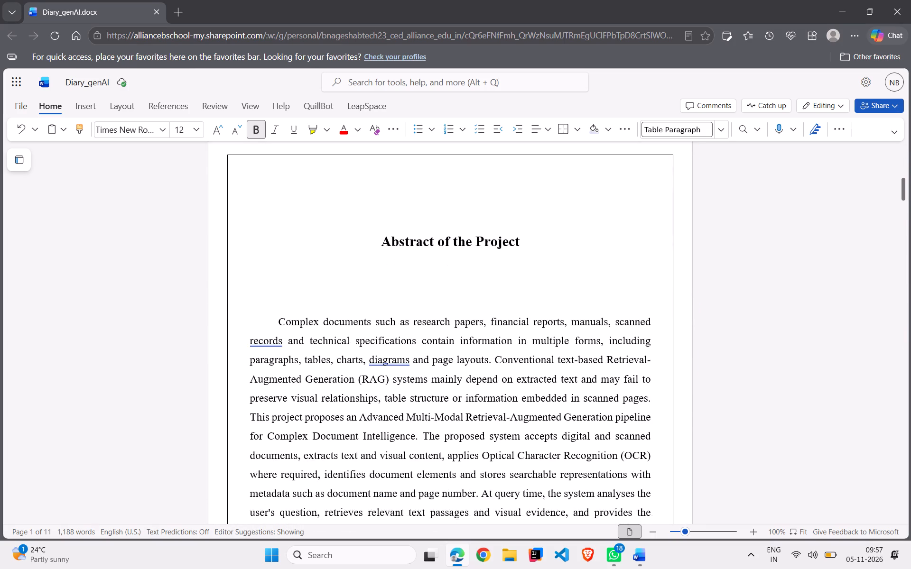
scroll(454, 442, "down", 5)
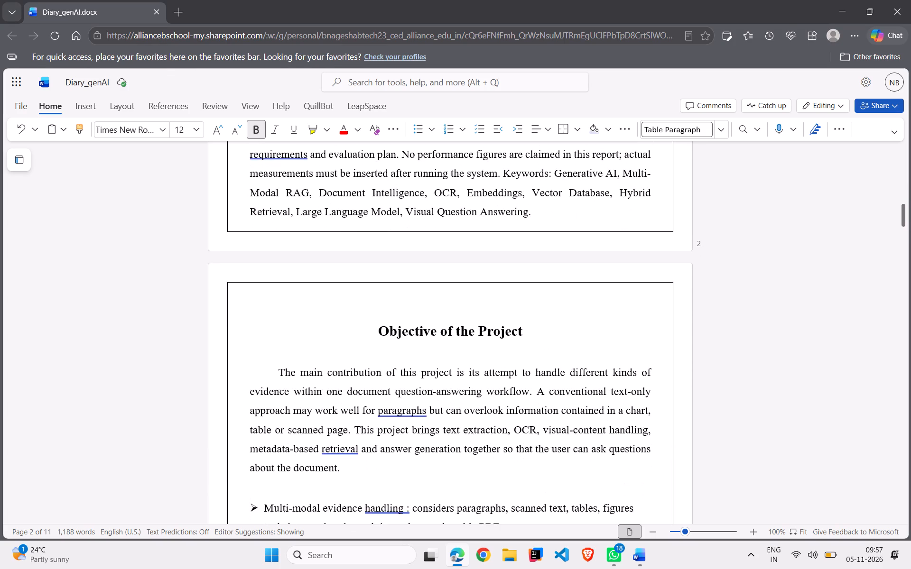
scroll(454, 442, "down", 7)
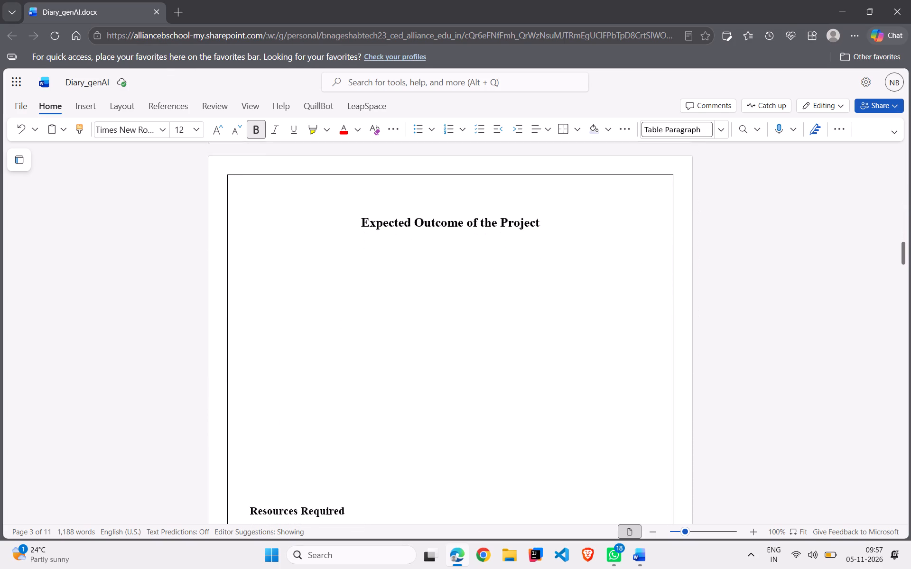
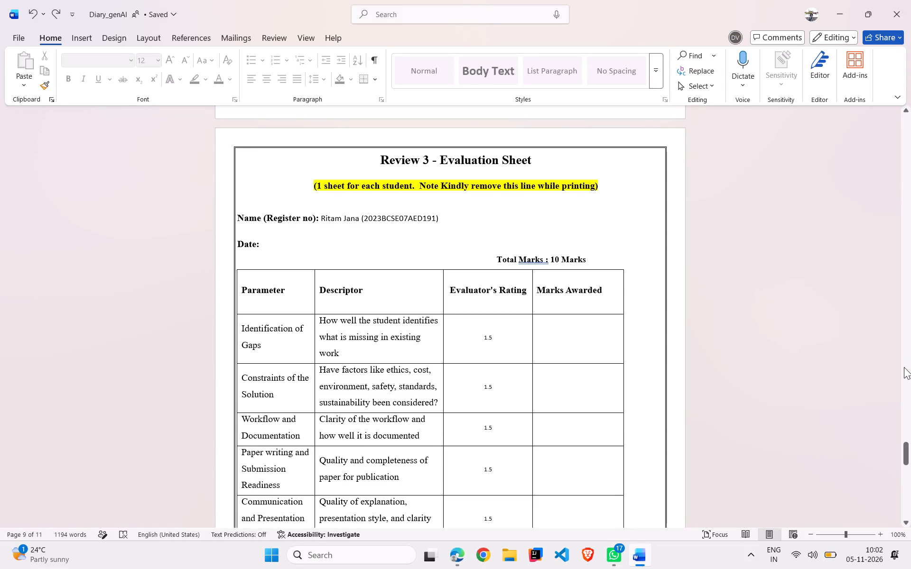
Look back through the diary from the Review 3 evaluation sheet to the objective page, checking the Expected Outcome and Resources Required sections.
scroll(904, 367, "up", 5)
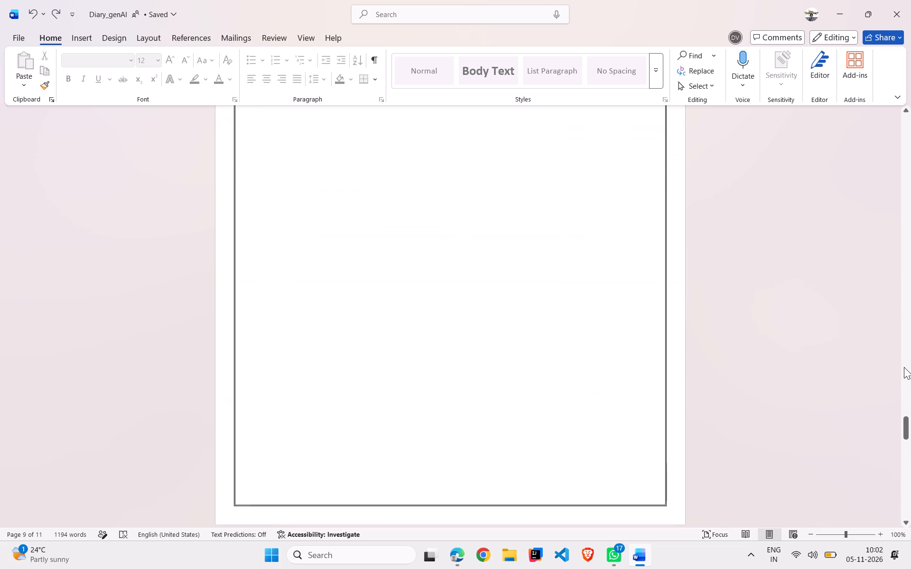
scroll(904, 367, "up", 5)
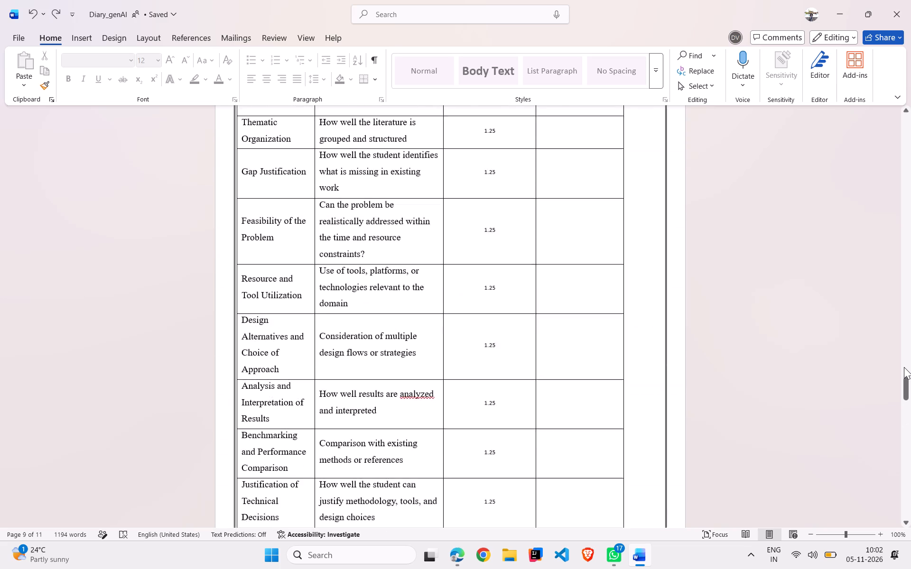
scroll(904, 367, "up", 4)
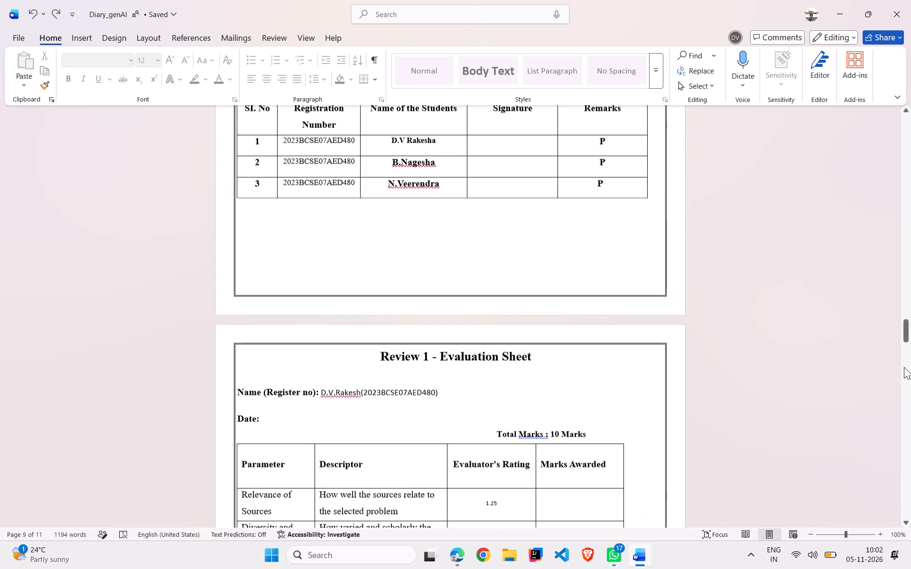
scroll(904, 367, "up", 6)
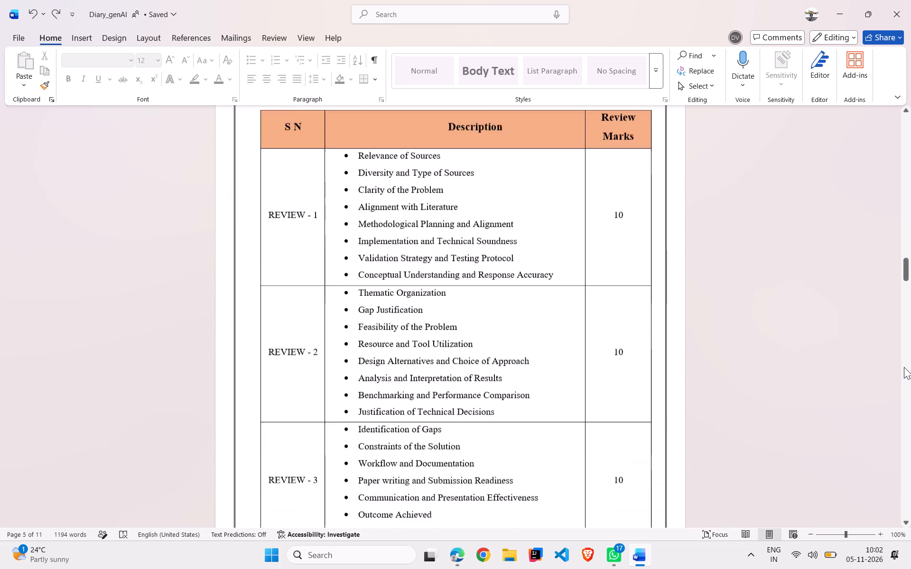
scroll(904, 367, "up", 3)
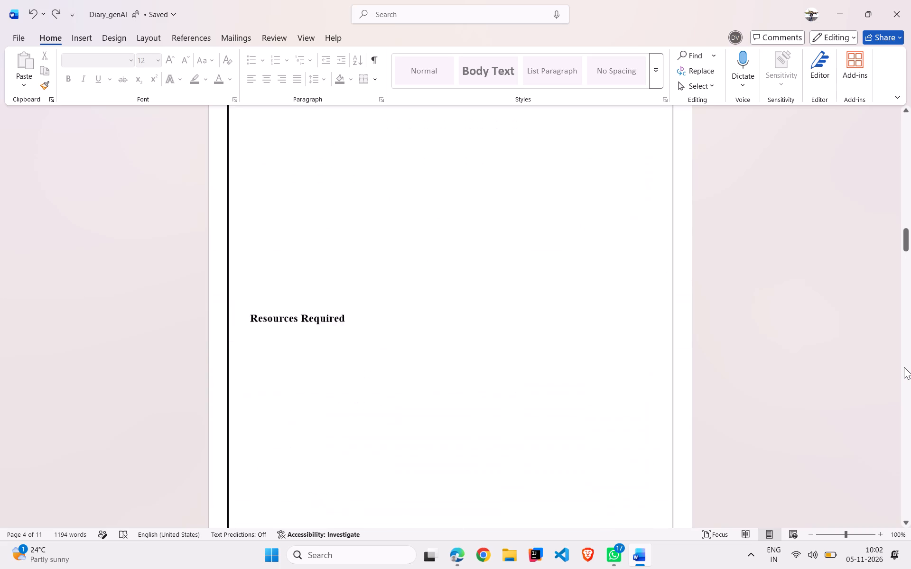
scroll(904, 367, "up", 2)
scroll(904, 367, "down", 1)
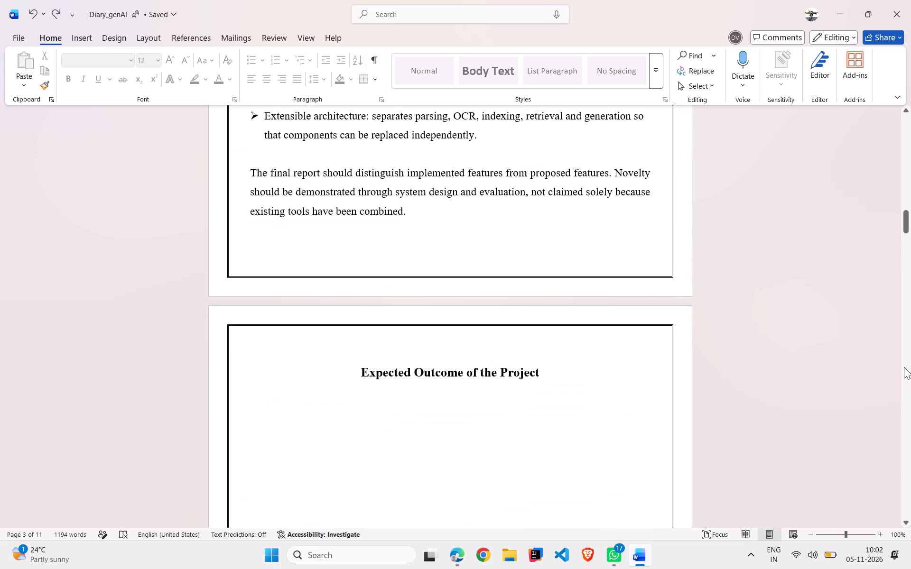
scroll(904, 367, "down", 1)
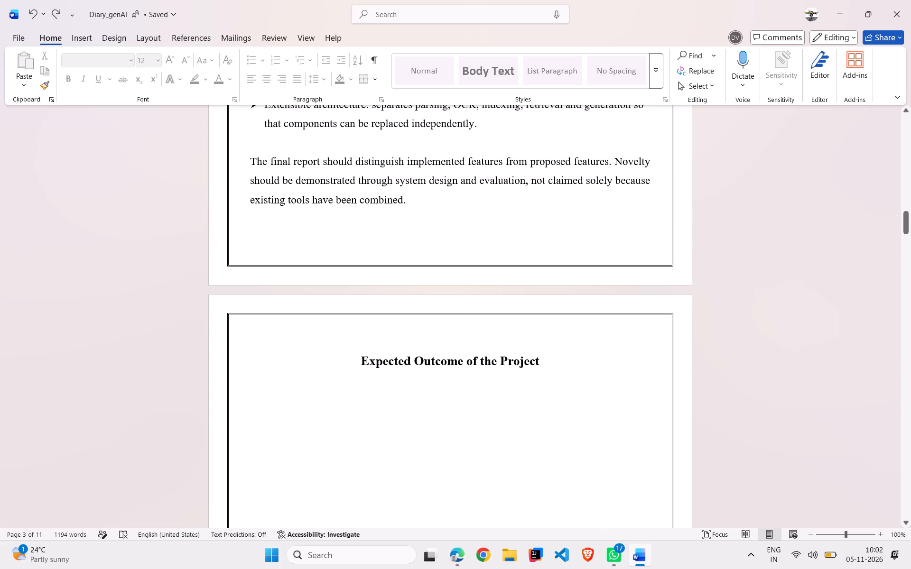
scroll(542, 361, "down", 1)
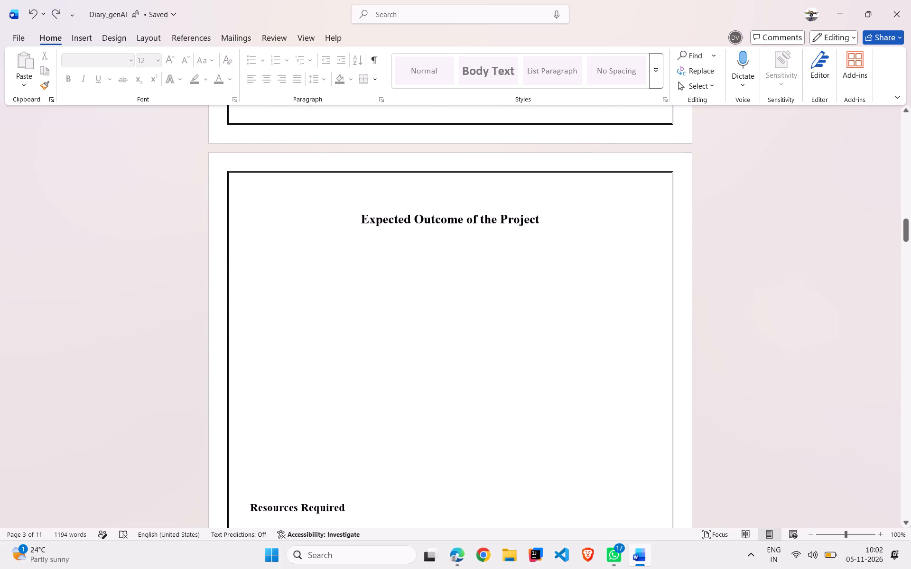
scroll(542, 361, "down", 1)
scroll(542, 361, "up", 1)
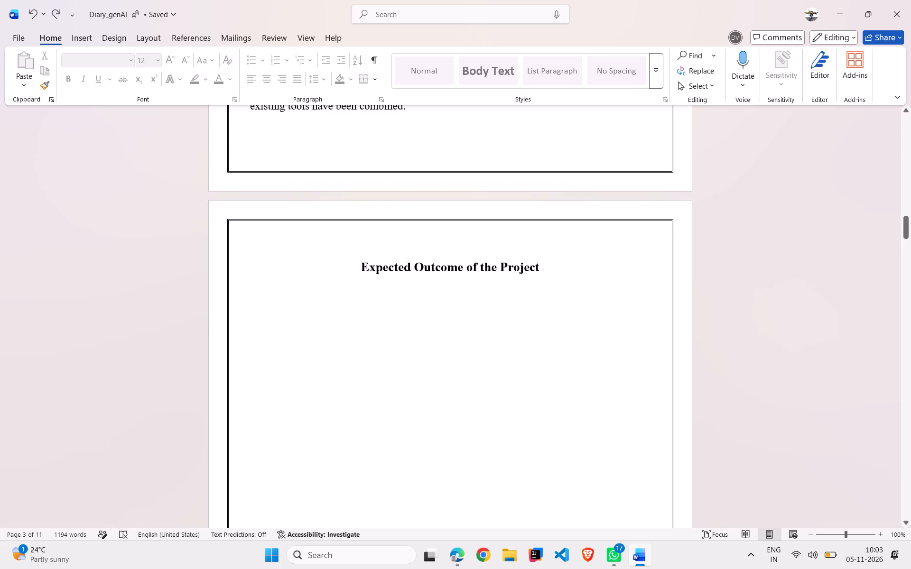
left_click(509, 275)
scroll(493, 296, "up", 1)
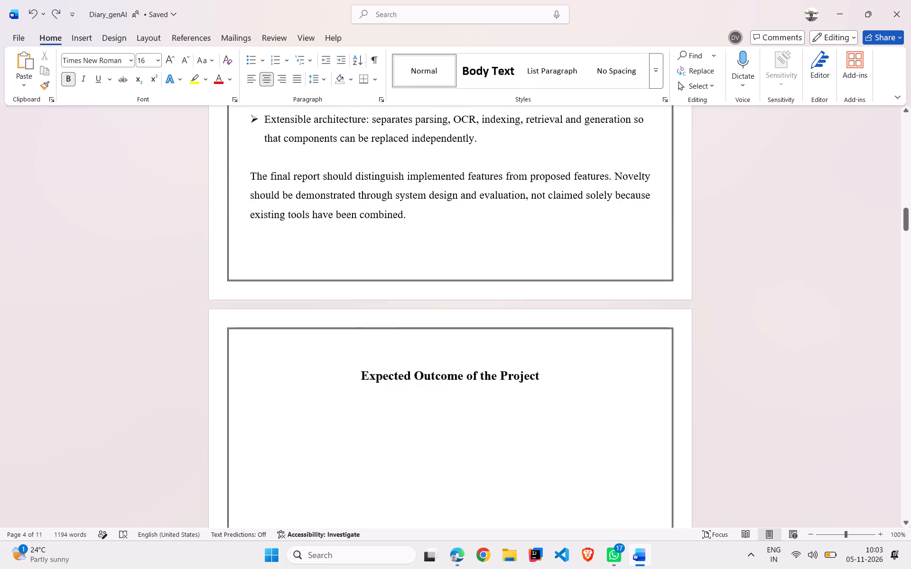
scroll(493, 296, "up", 1)
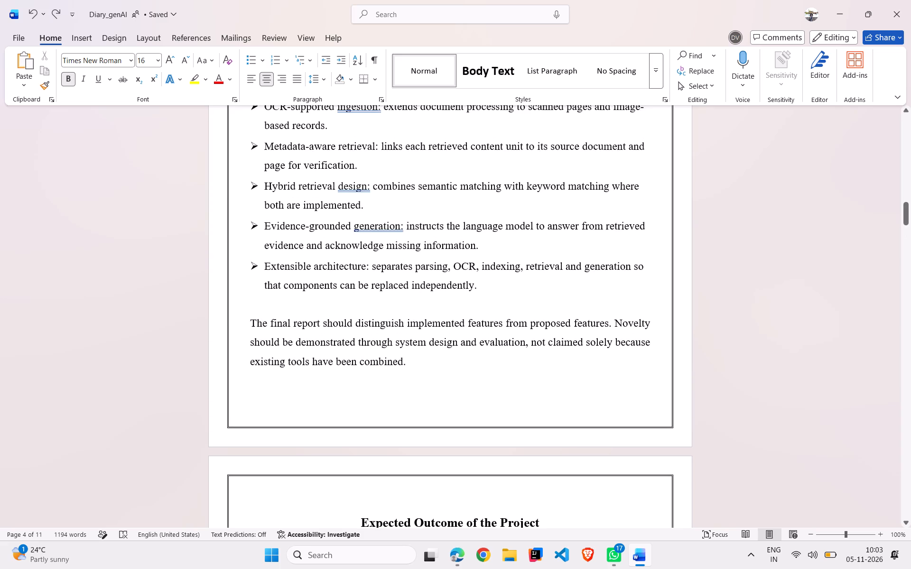
scroll(493, 296, "up", 1)
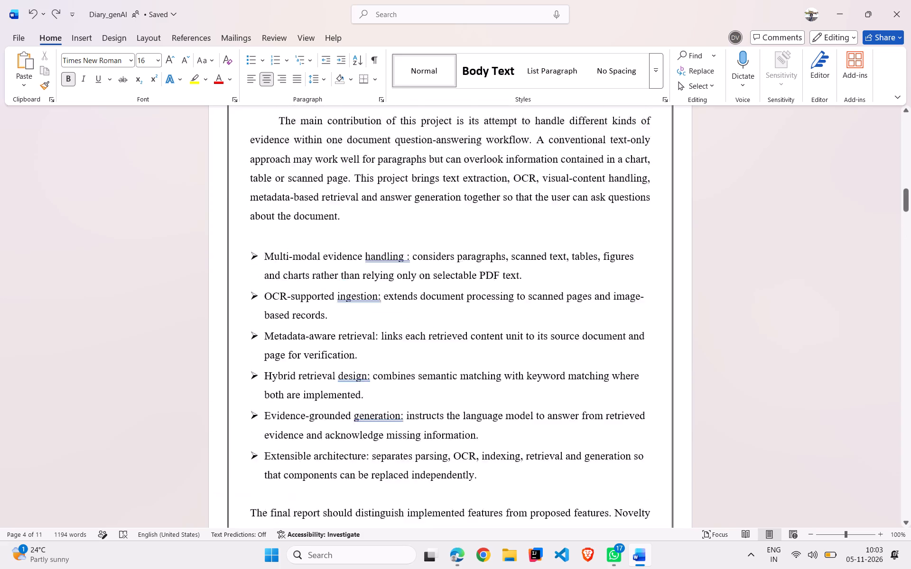
scroll(493, 296, "up", 1)
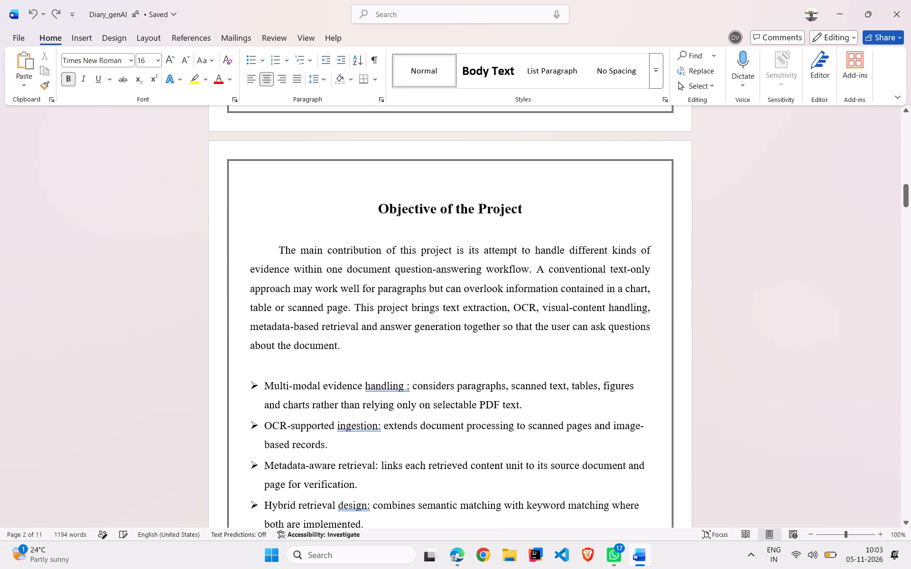
scroll(493, 296, "down", 2)
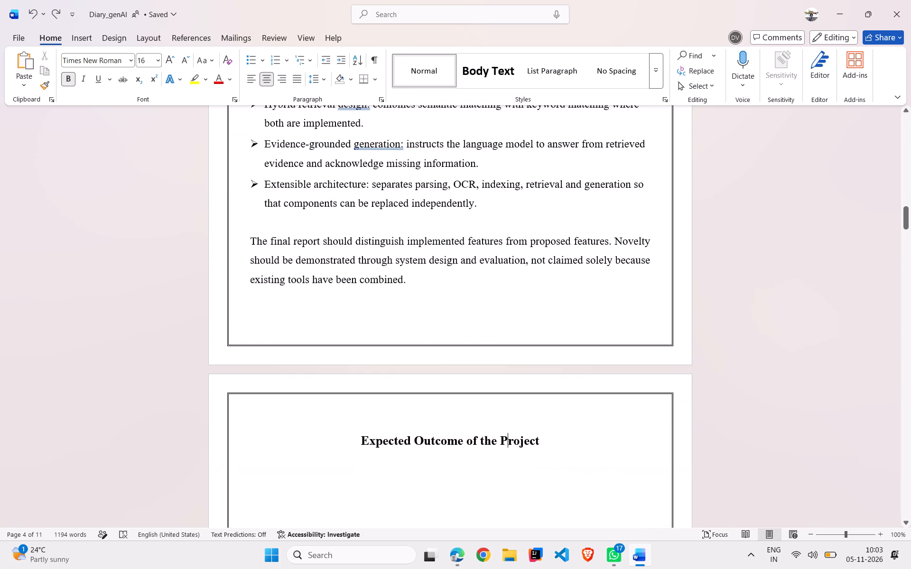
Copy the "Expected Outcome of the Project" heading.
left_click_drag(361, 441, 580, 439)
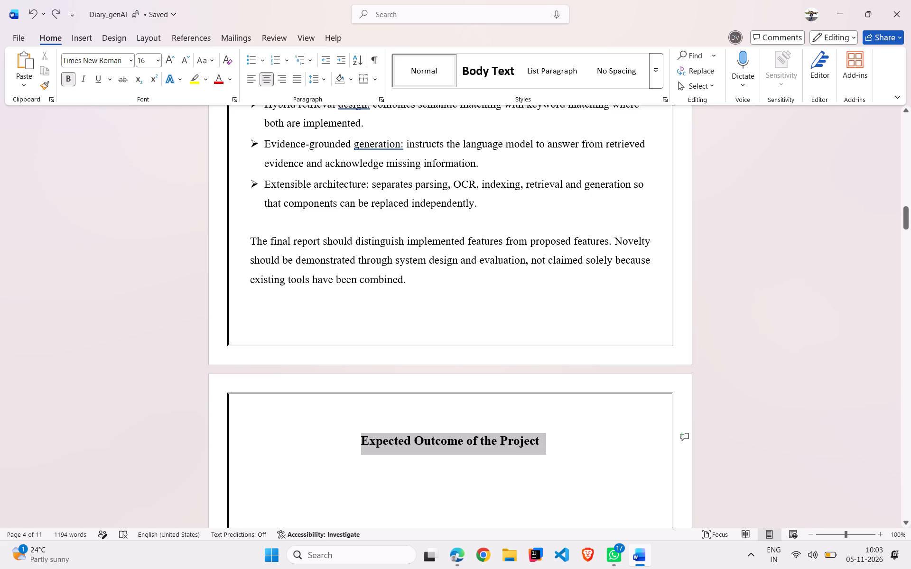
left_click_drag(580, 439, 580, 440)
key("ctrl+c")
scroll(489, 356, "up", 3)
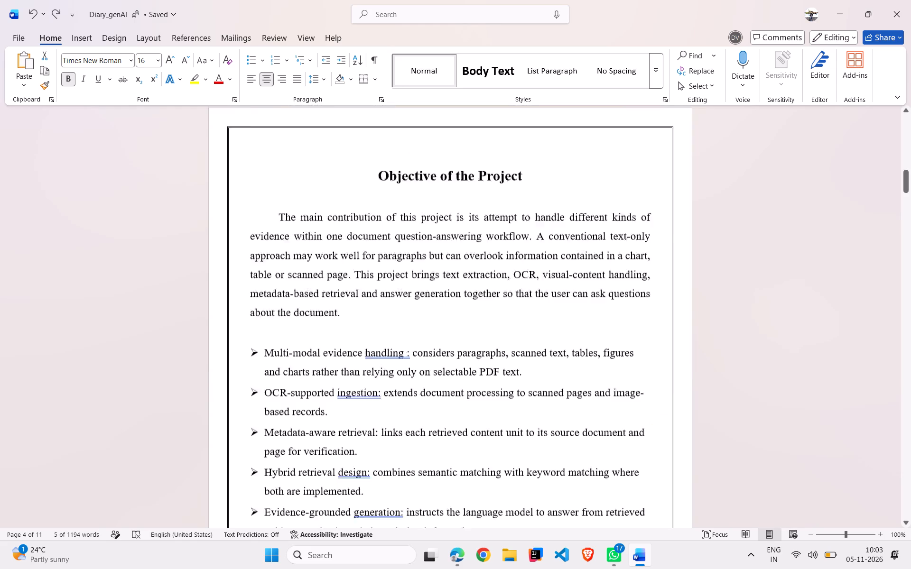
scroll(489, 356, "up", 4)
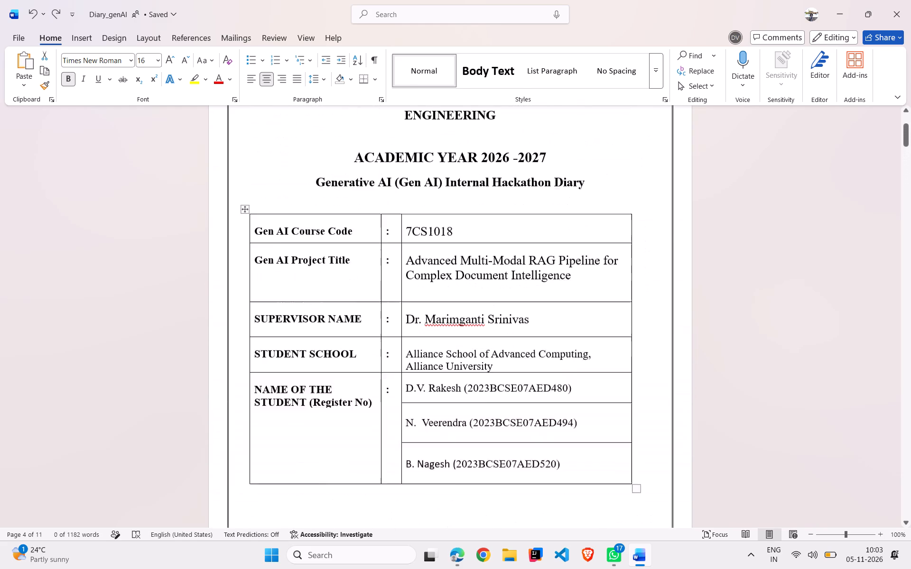
left_click_drag(409, 287, 504, 312)
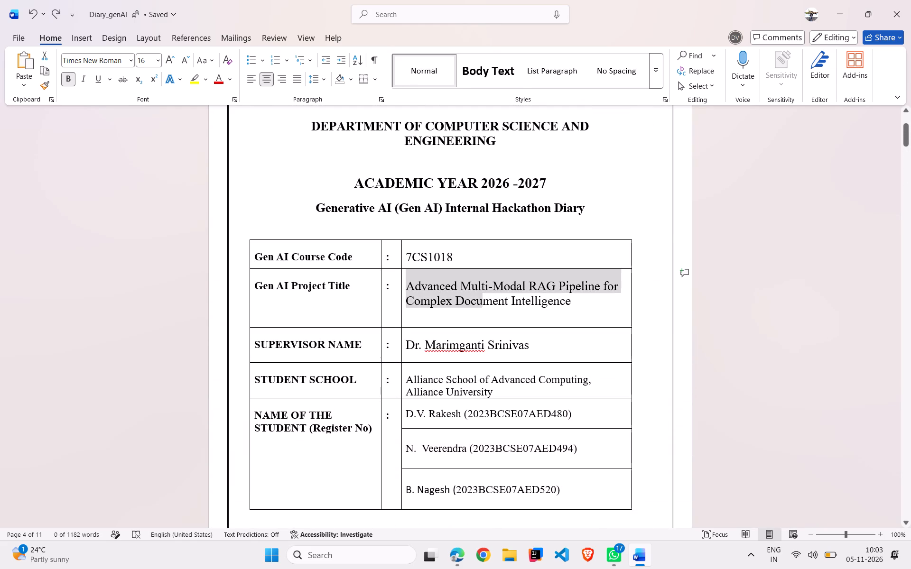
left_click_drag(504, 312, 596, 320)
key("ctrl+c")
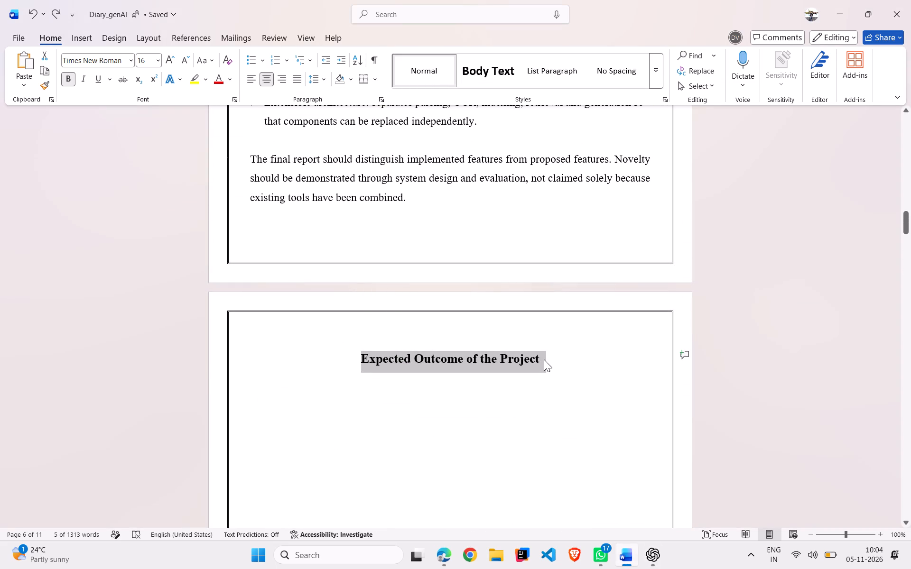
left_click(544, 359)
key("Return")
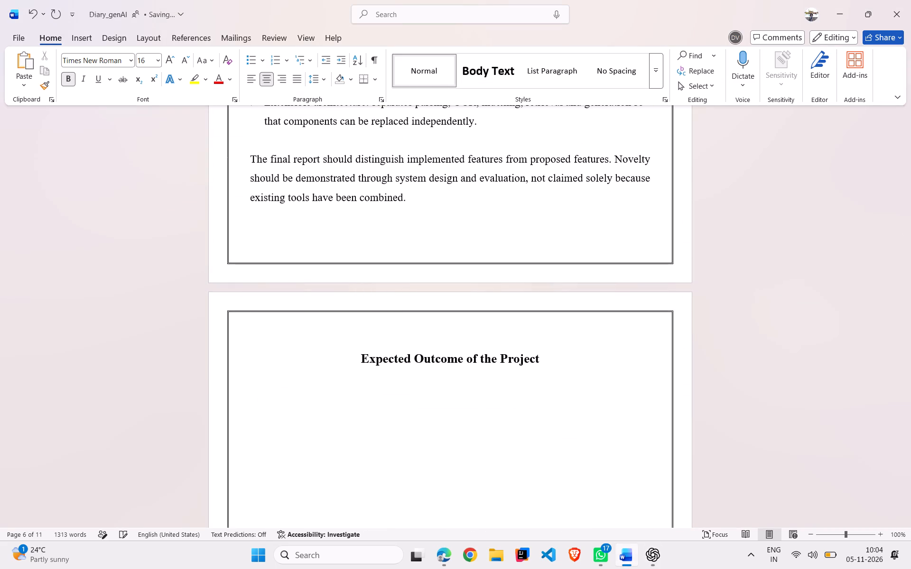
key("BackSpace")
key("ctrl+v")
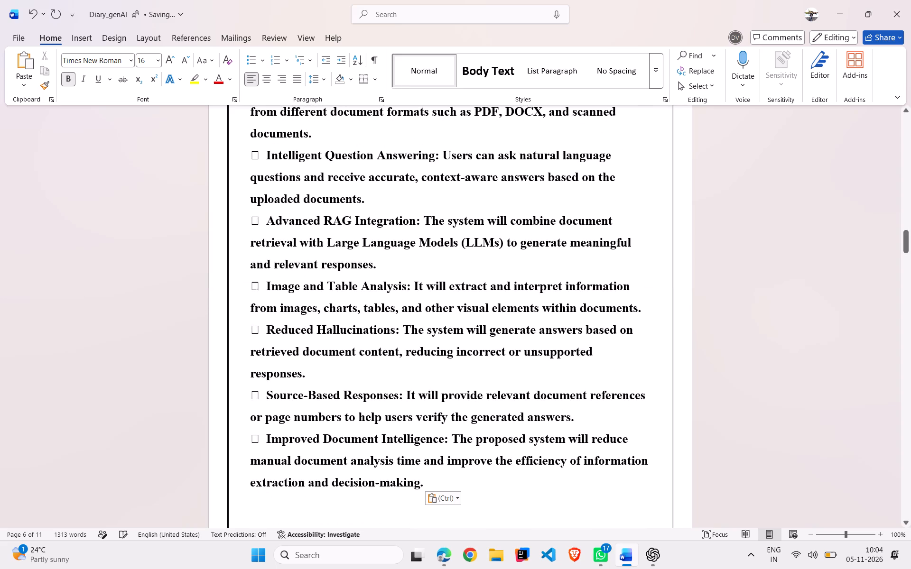
Format all the pasted outcome points as a numbered list in the 1. 2. 3. style.
left_click_drag(424, 484, 414, 480)
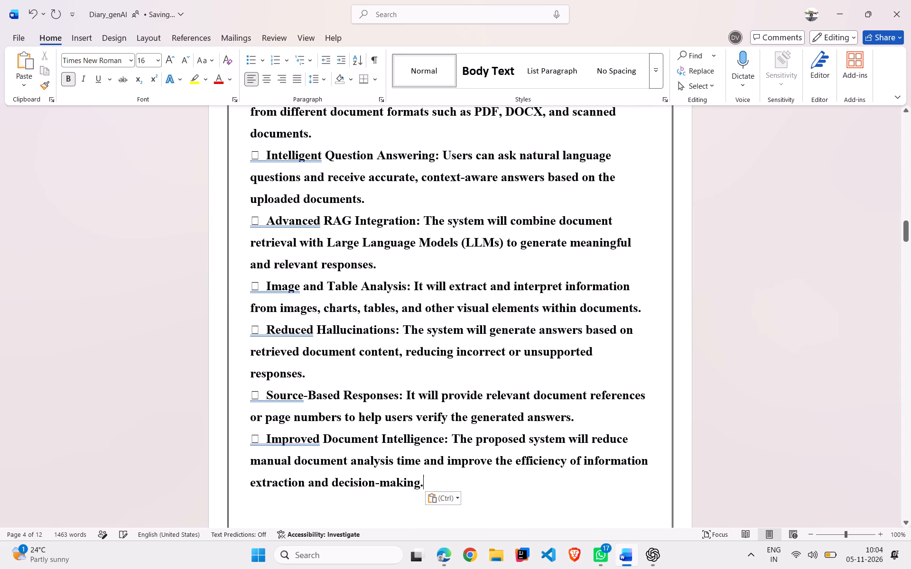
left_click_drag(414, 480, 291, 333)
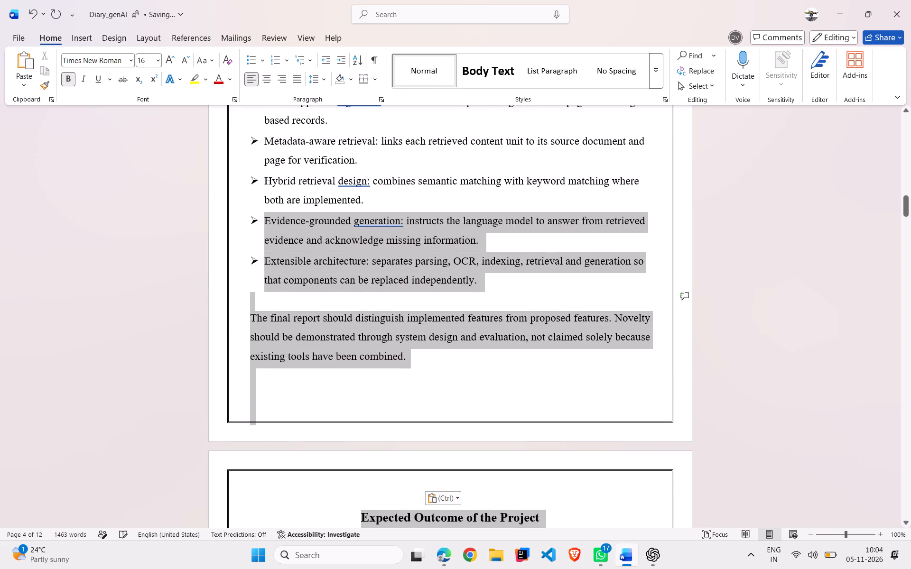
left_click_drag(291, 333, 237, 474)
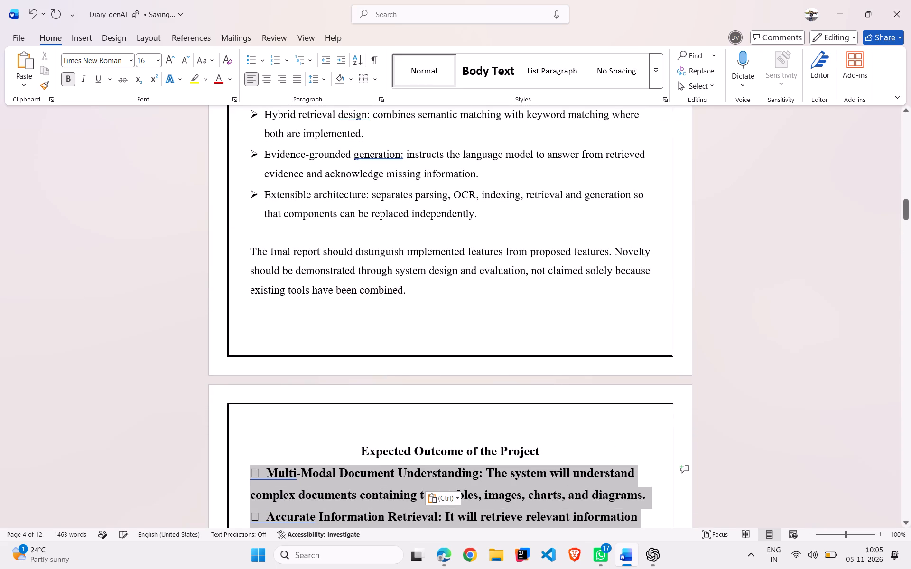
left_click_drag(237, 474, 237, 474)
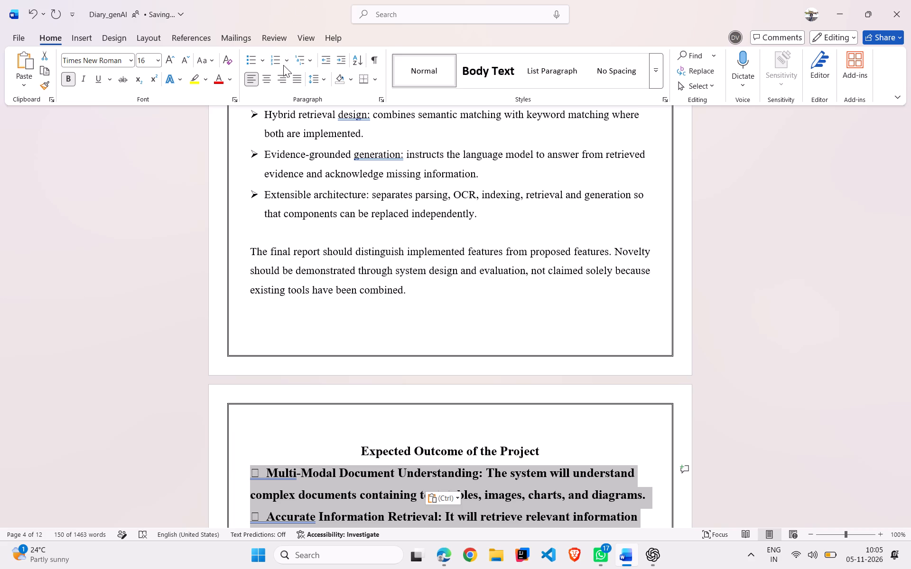
left_click(288, 61)
left_click(343, 106)
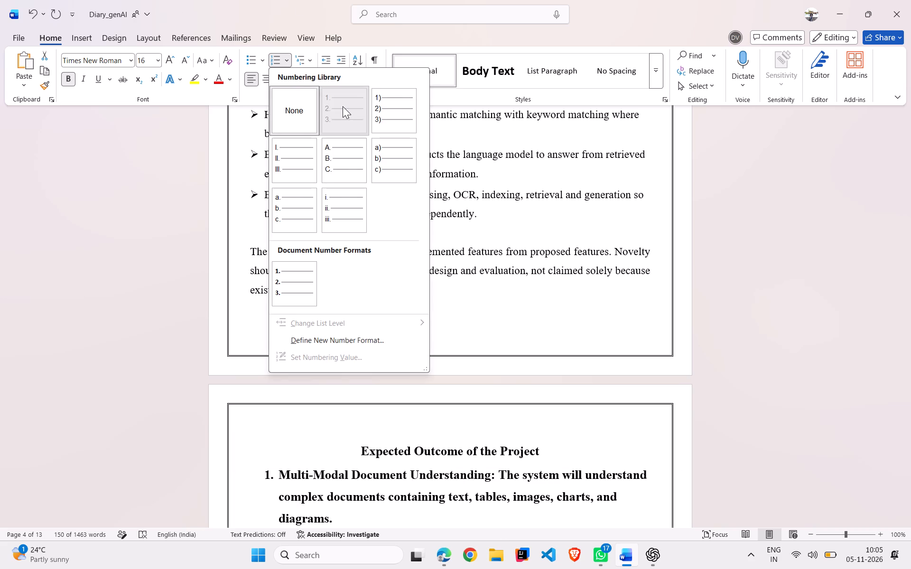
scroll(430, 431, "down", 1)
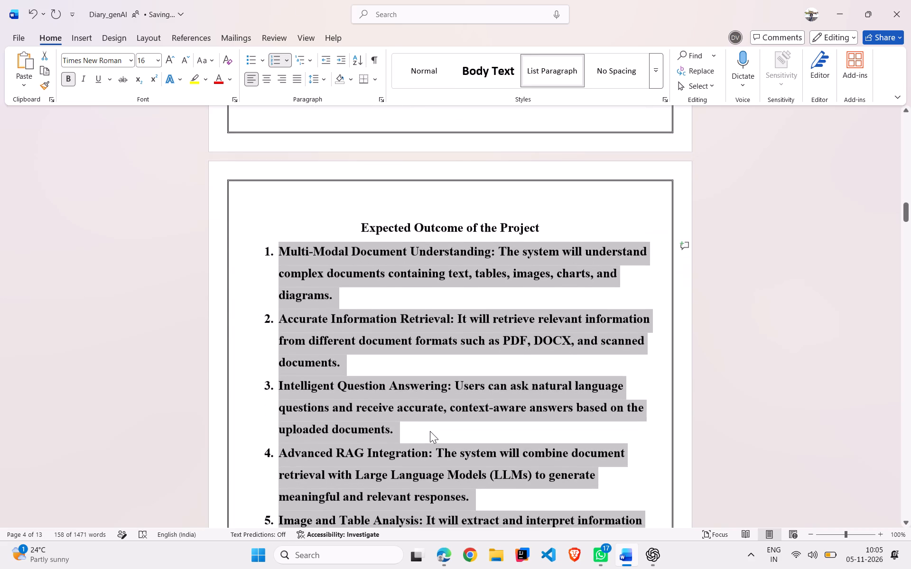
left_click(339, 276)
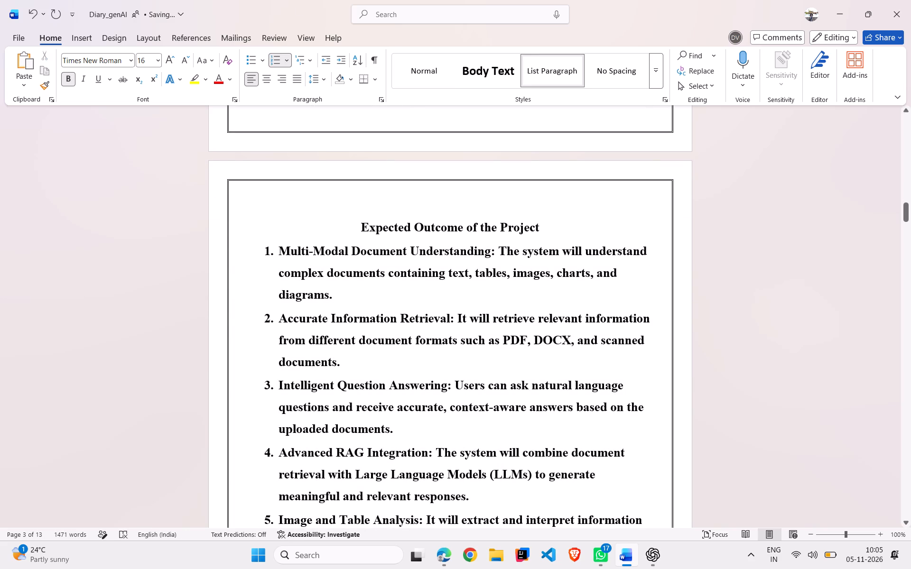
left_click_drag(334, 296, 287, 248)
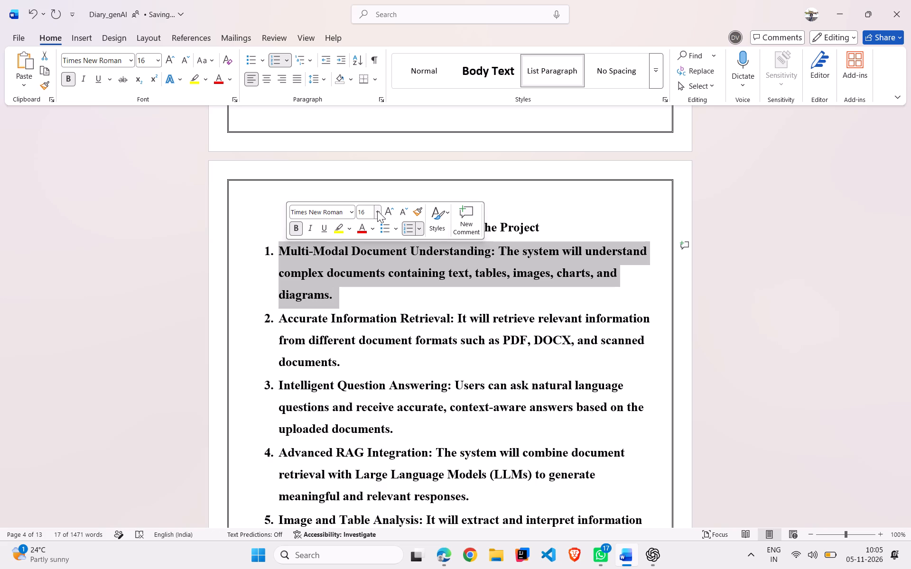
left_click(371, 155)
Set the first list item, Multi-Modal Document Understanding, to 14 pt non-bold, matching the closing paragraph on the preceding page.
scroll(371, 155, "up", 1)
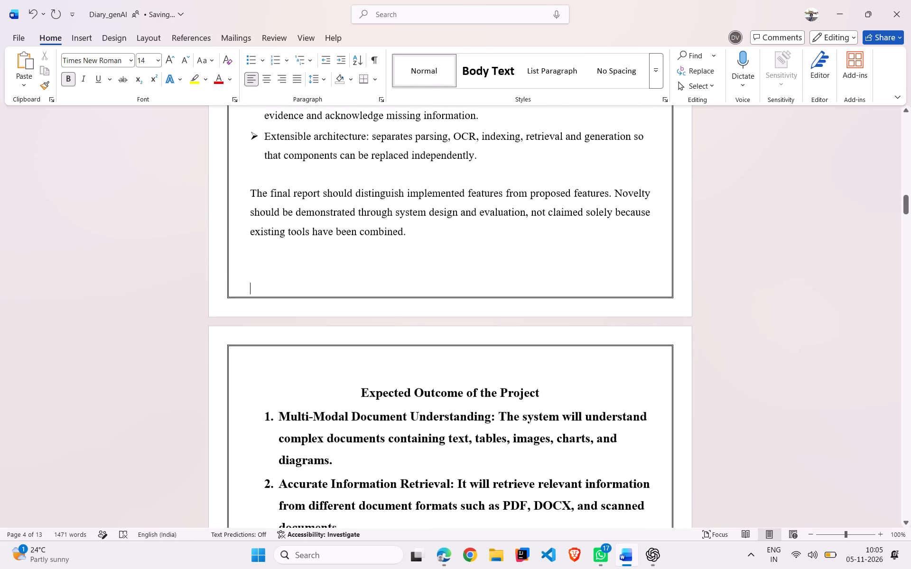
left_click_drag(408, 234, 254, 193)
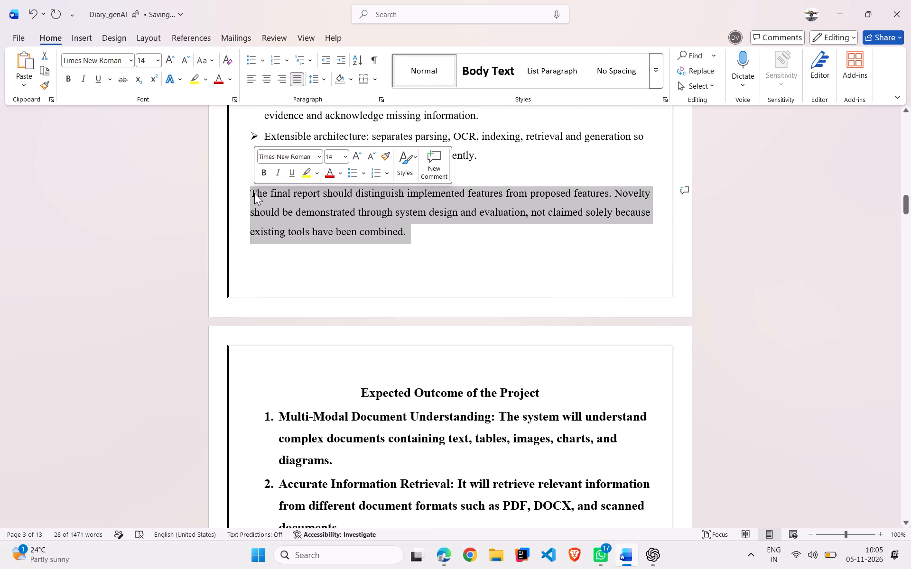
left_click(412, 389)
scroll(412, 389, "down", 1)
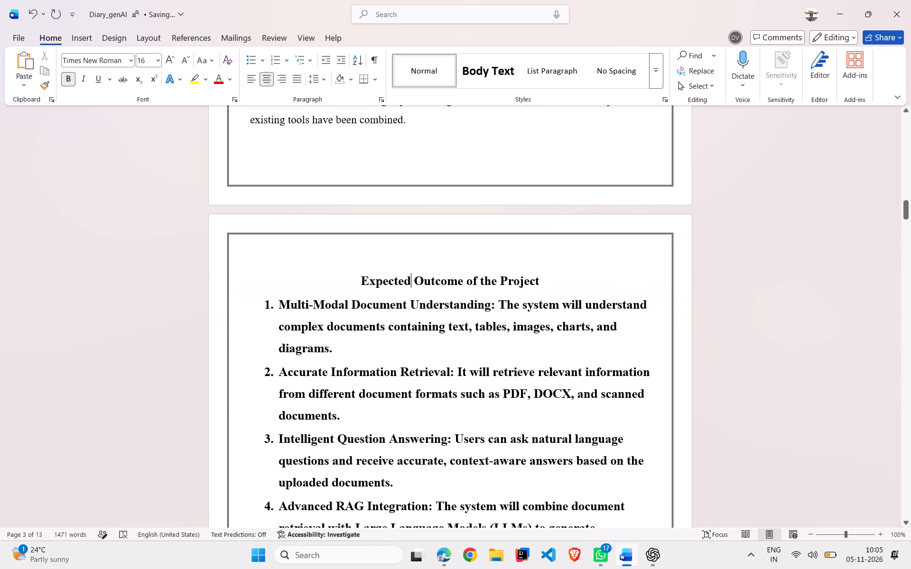
left_click_drag(342, 353, 288, 305)
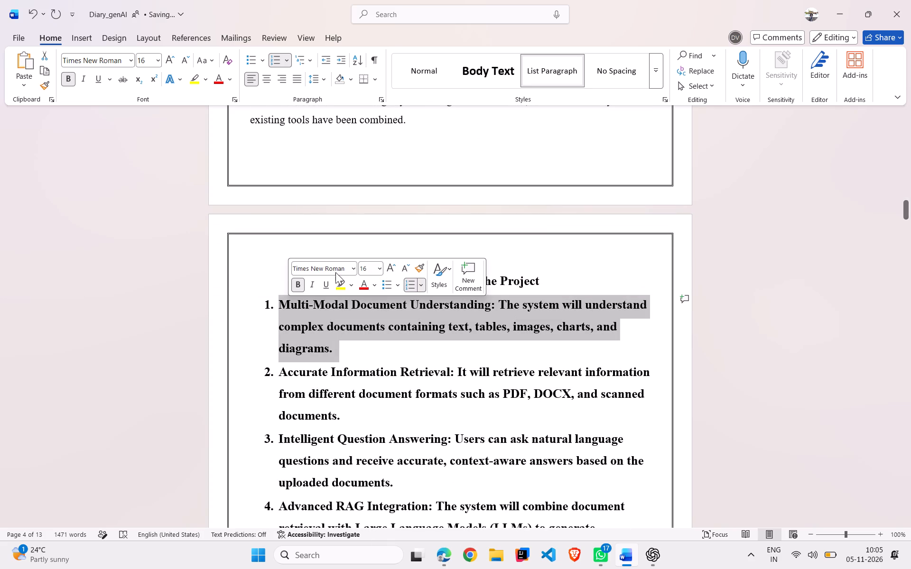
left_click(379, 266)
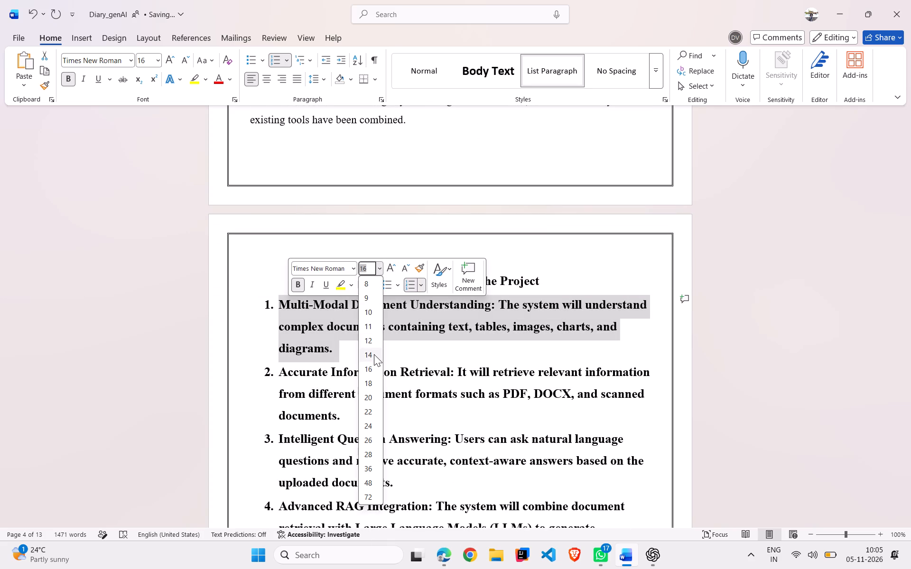
left_click(374, 354)
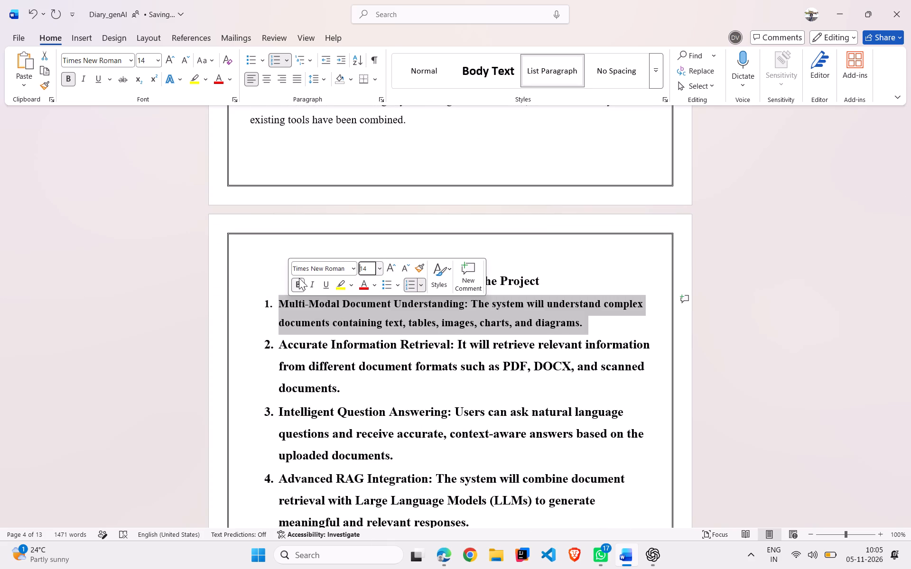
left_click(300, 287)
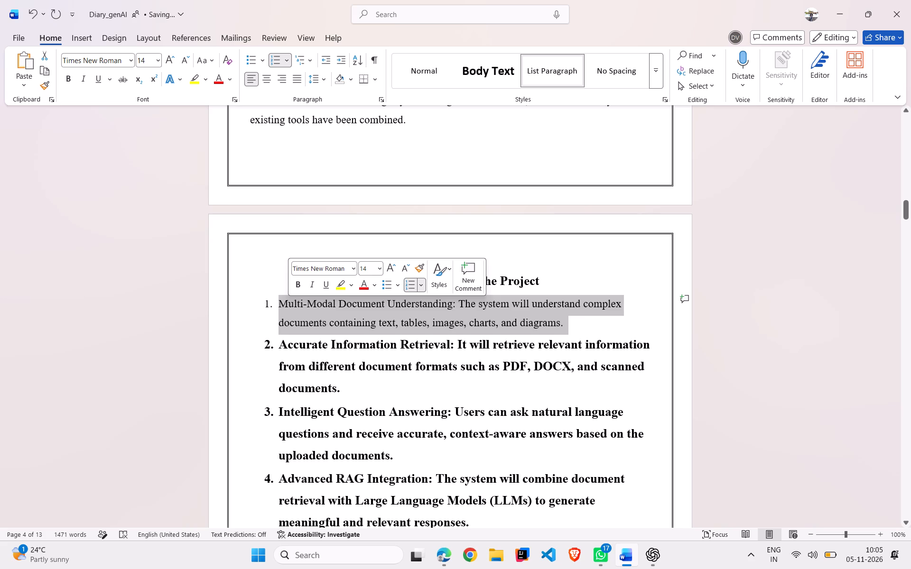
Set the second list item, Accurate Information Retrieval, to 14 pt and remove its bold formatting.
left_click_drag(342, 388, 288, 341)
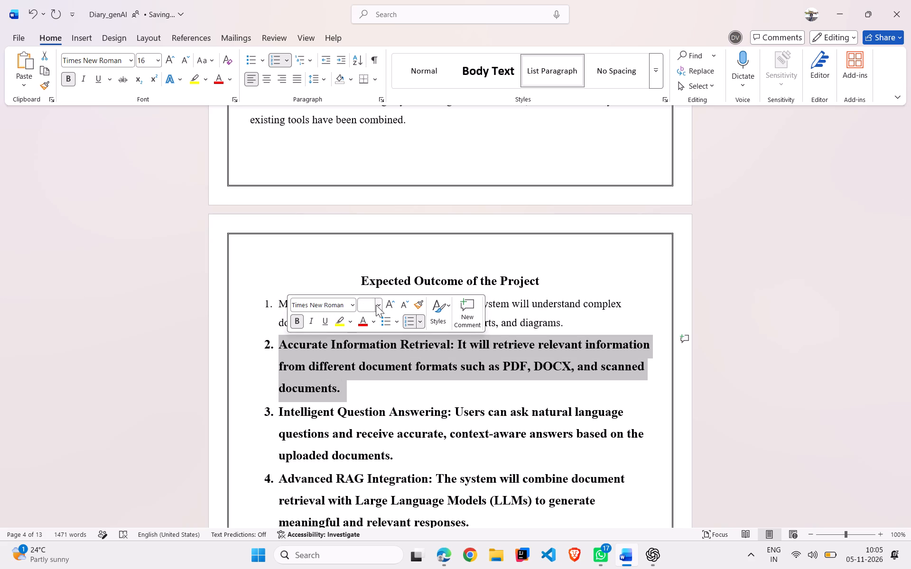
left_click(381, 305)
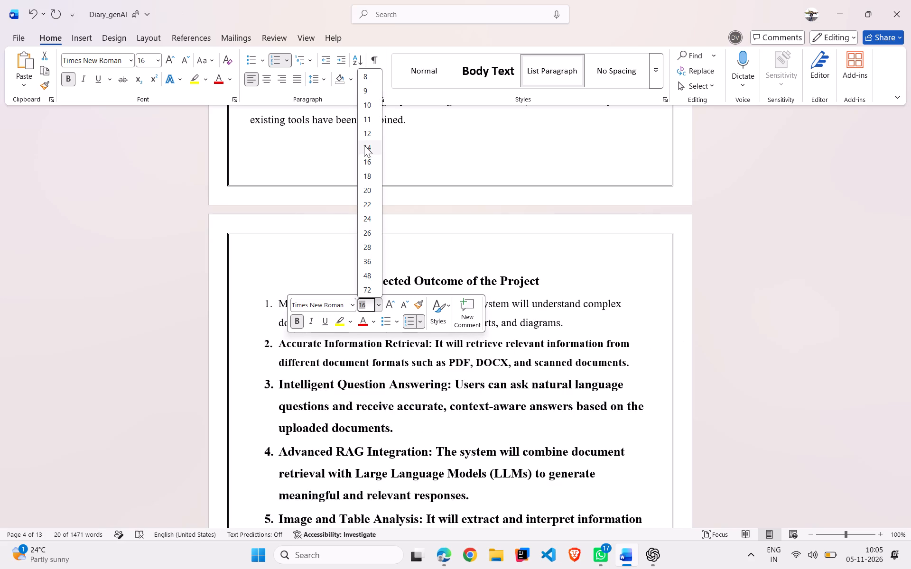
left_click(367, 147)
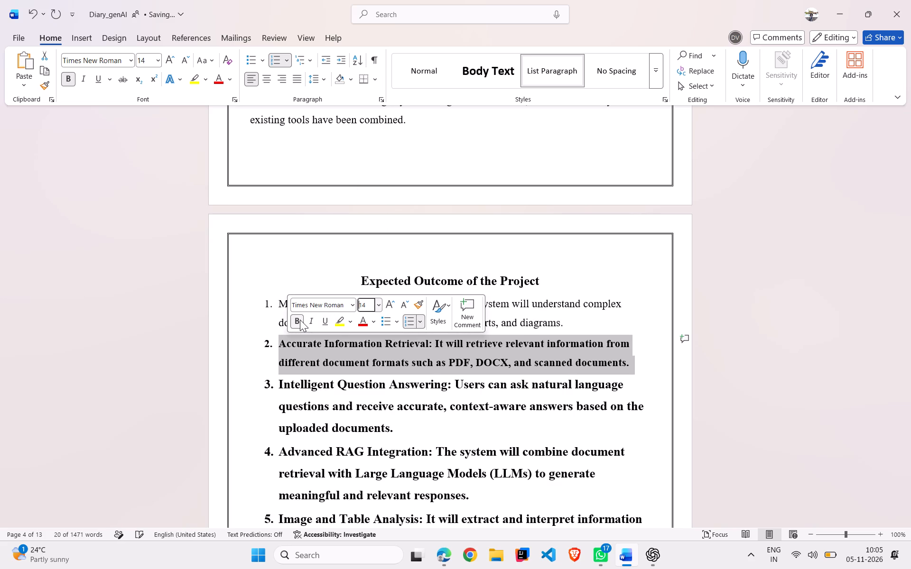
left_click(300, 320)
Set the third list item, Intelligent Question Answering, to 14 pt and remove its bold formatting.
left_click_drag(398, 433, 287, 391)
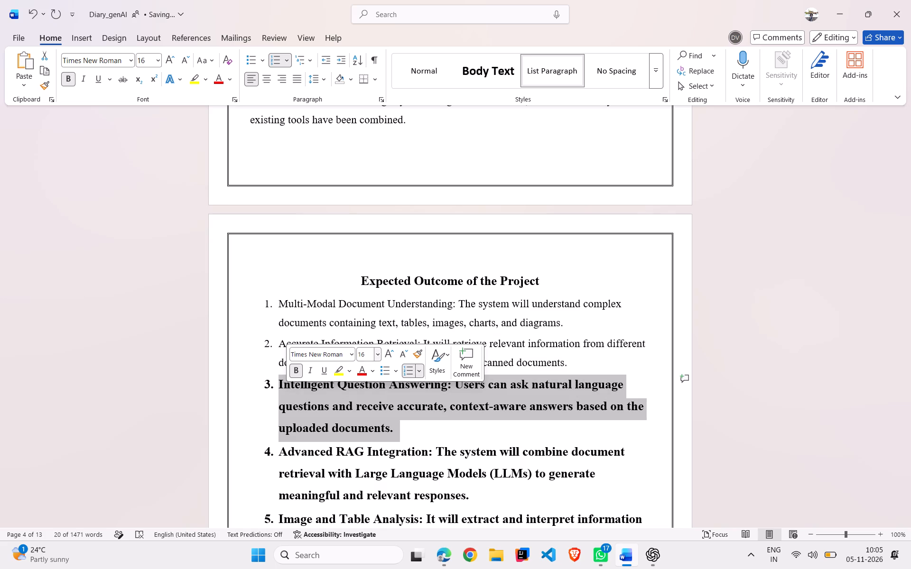
left_click(376, 356)
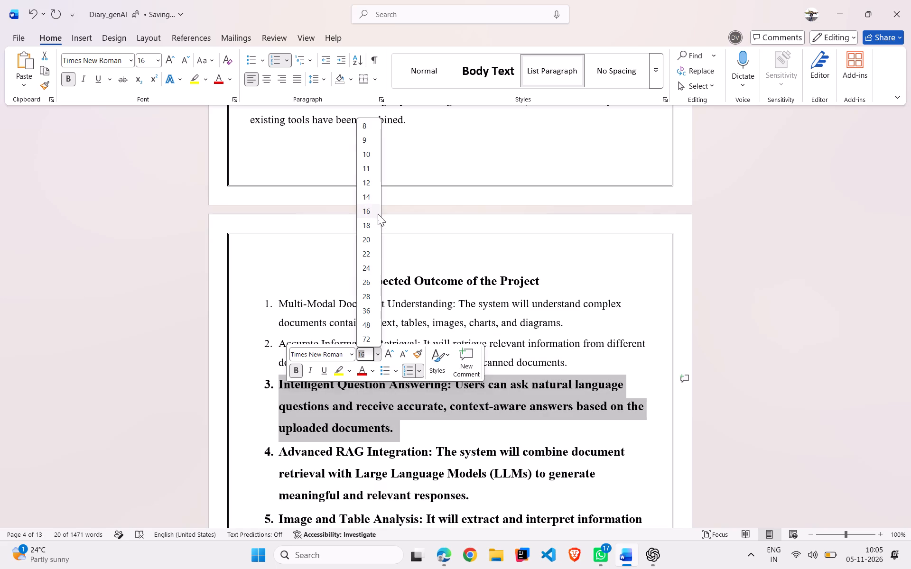
left_click(368, 195)
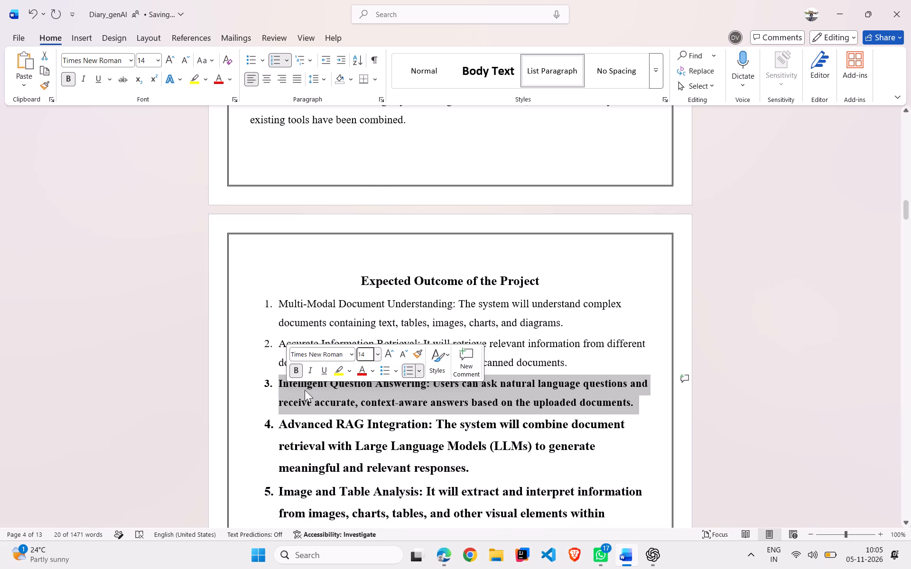
left_click(294, 368)
Set the fourth list item, Advanced RAG Integration, to 14 pt and remove its bold formatting.
scroll(395, 420, "down", 1)
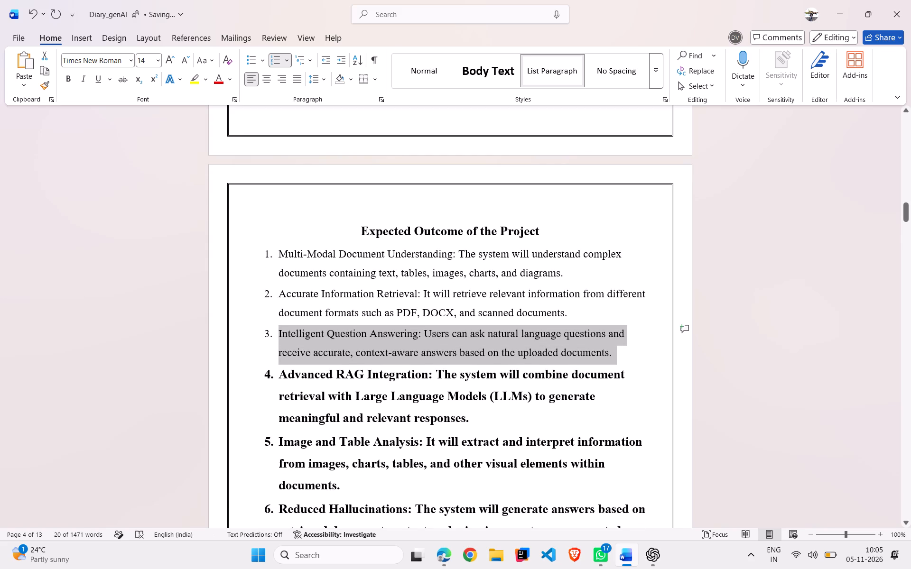
left_click_drag(471, 420, 297, 376)
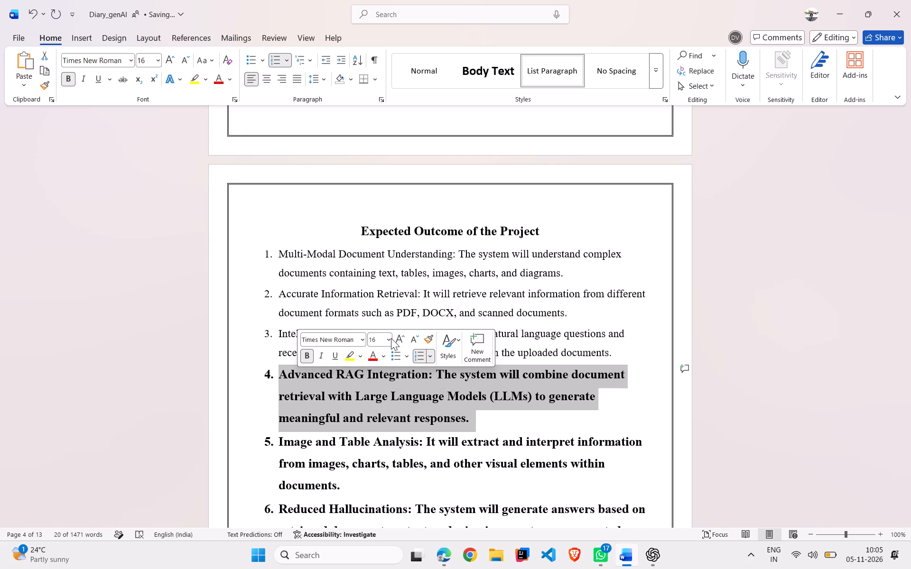
left_click(387, 336)
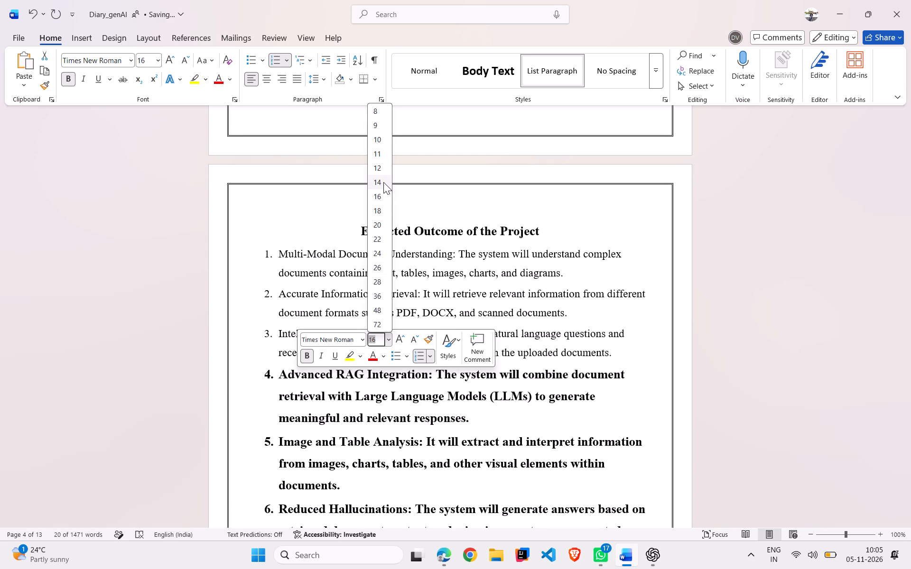
left_click(383, 182)
left_click(305, 355)
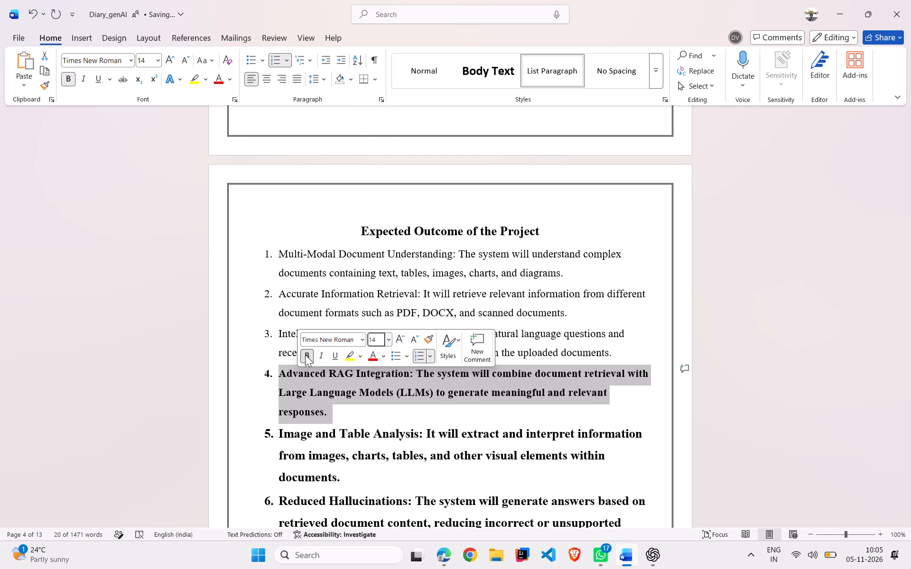
left_click(352, 410)
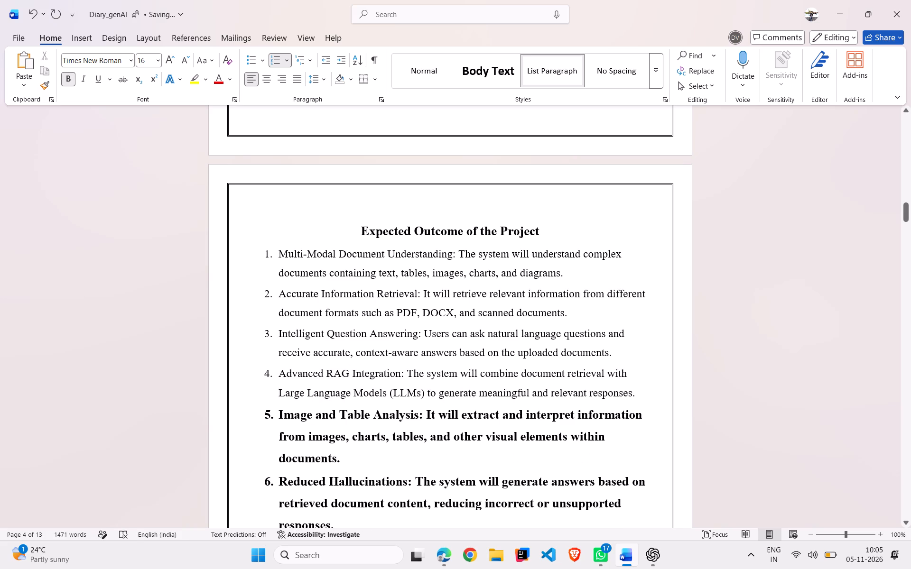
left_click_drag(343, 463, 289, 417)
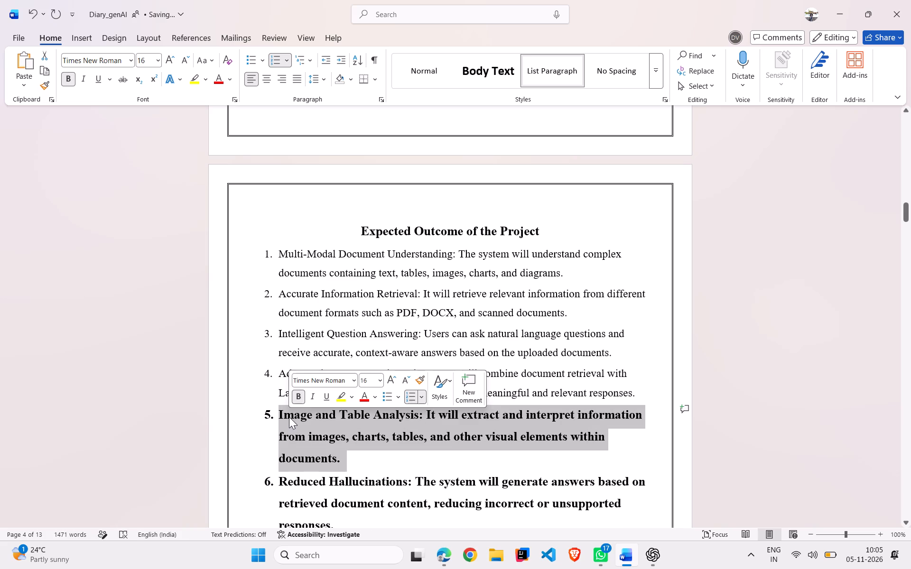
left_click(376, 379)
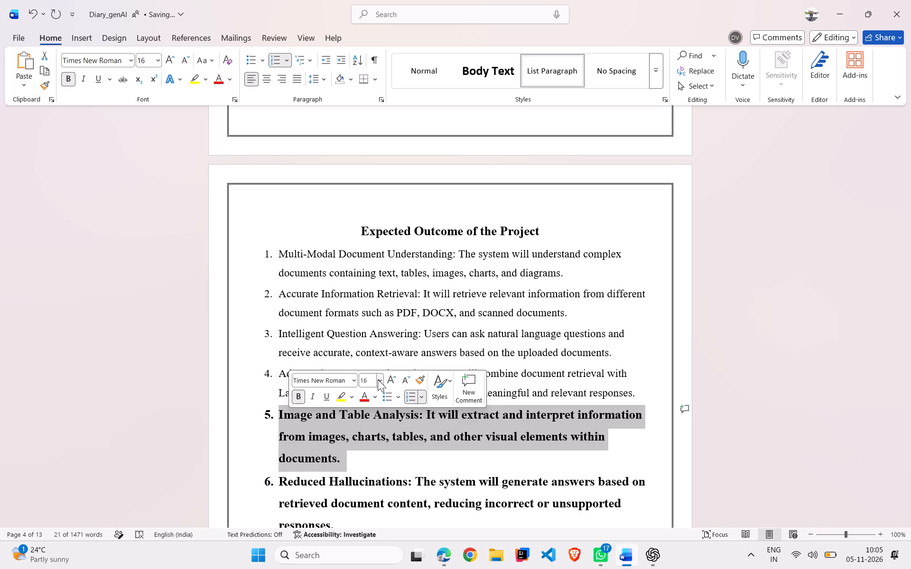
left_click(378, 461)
Set list items 5 to 8, from Image and Table Analysis through Improved Document Intelligence, to 14 pt non-bold together.
left_click_drag(264, 408, 337, 495)
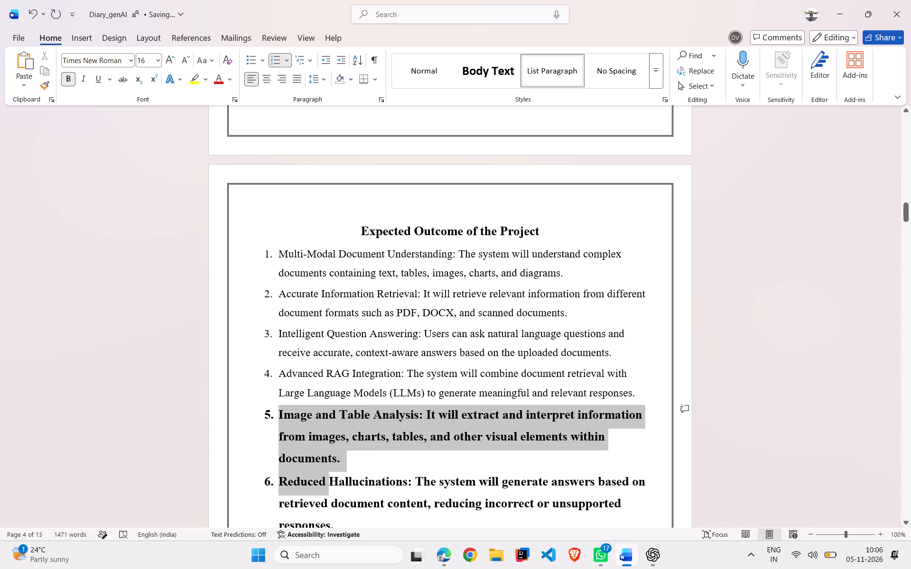
left_click_drag(337, 495, 530, 330)
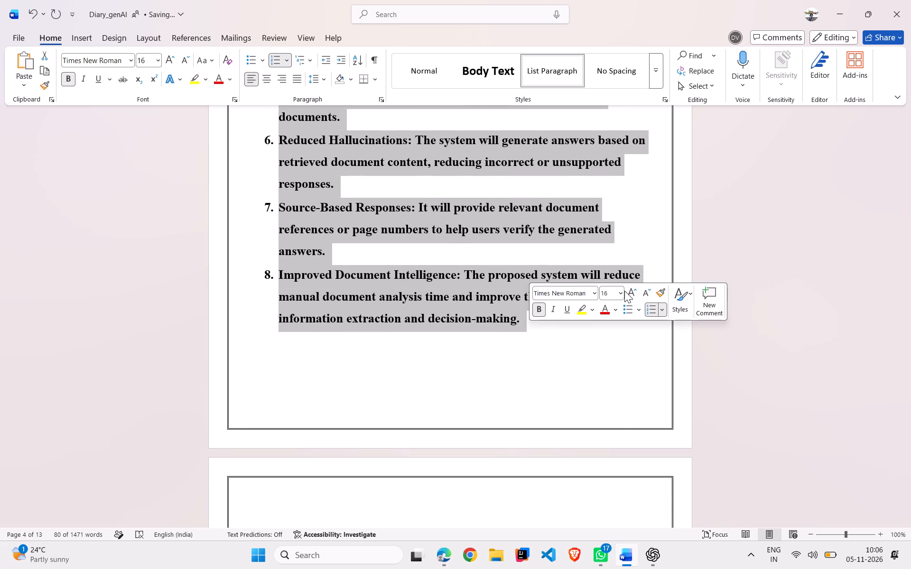
left_click(620, 292)
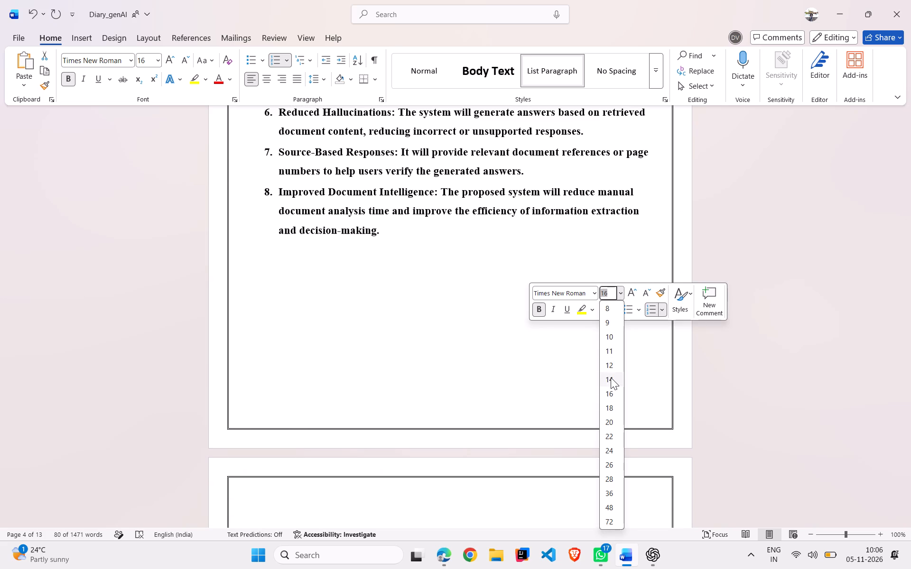
left_click(611, 377)
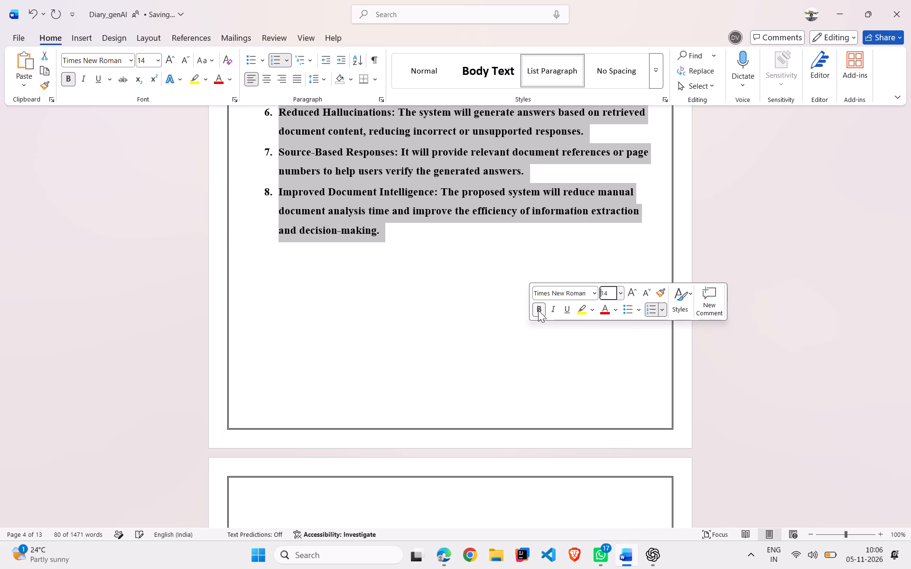
left_click(538, 310)
left_click(461, 305)
Bold only the lead-in titles, up to and including the colon, of list items 1 to 4 under Expected Outcome of the Project.
scroll(461, 305, "up", 1)
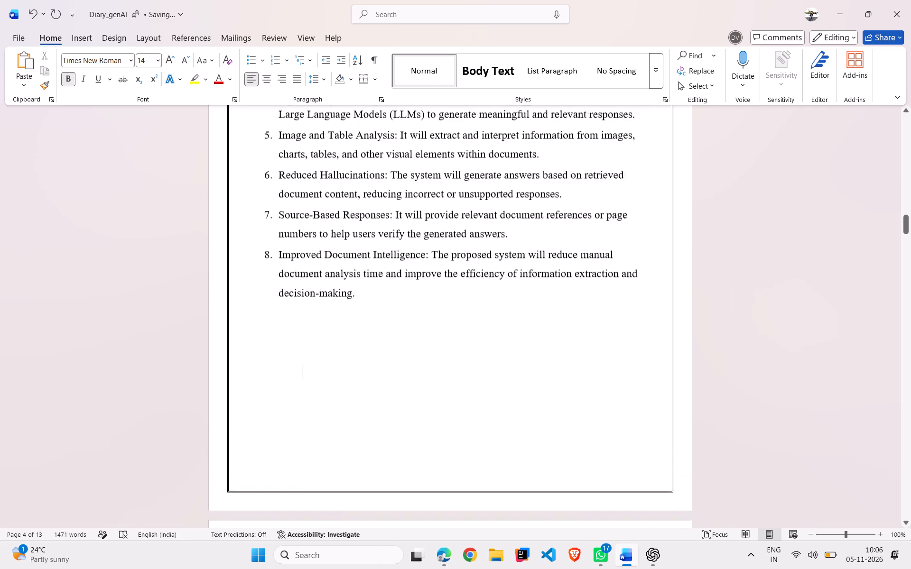
scroll(461, 305, "up", 2)
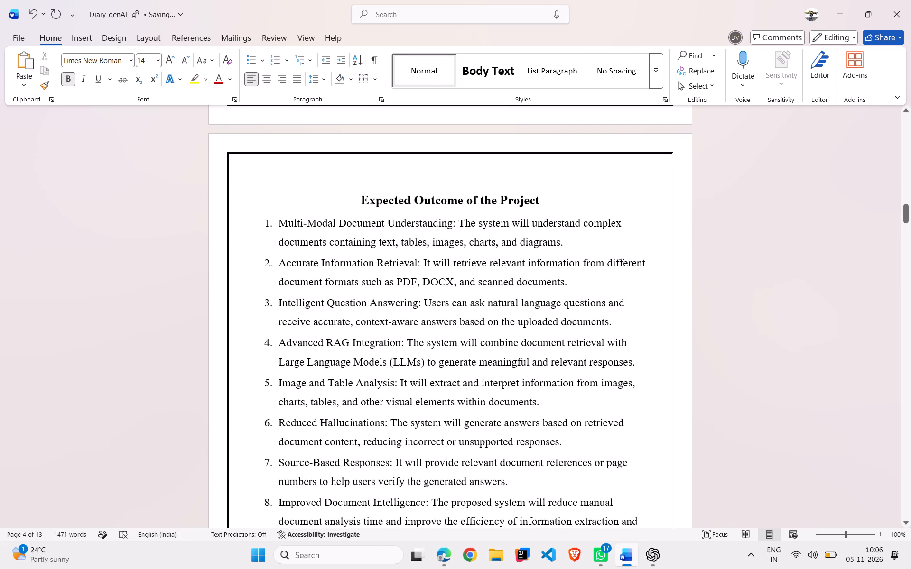
left_click_drag(457, 224, 356, 214)
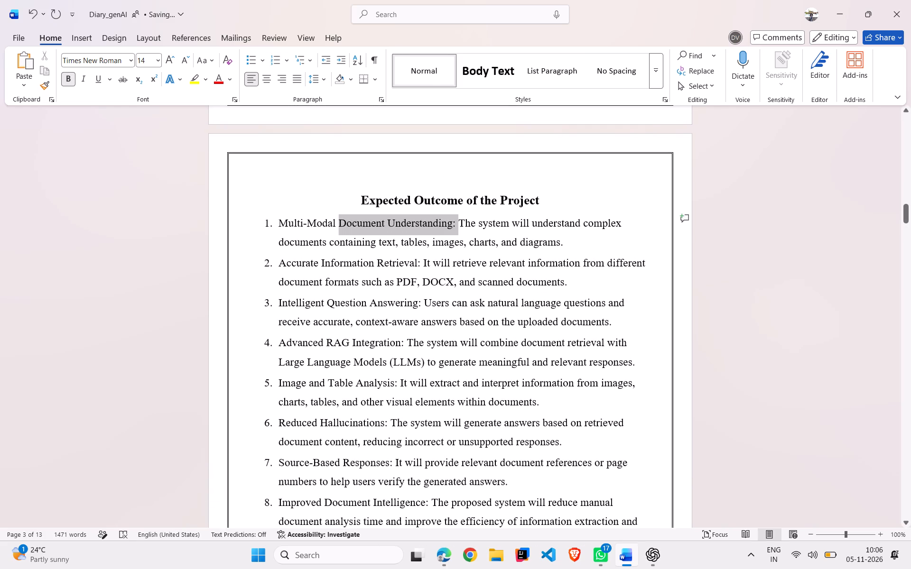
left_click_drag(356, 214, 284, 220)
left_click(293, 197)
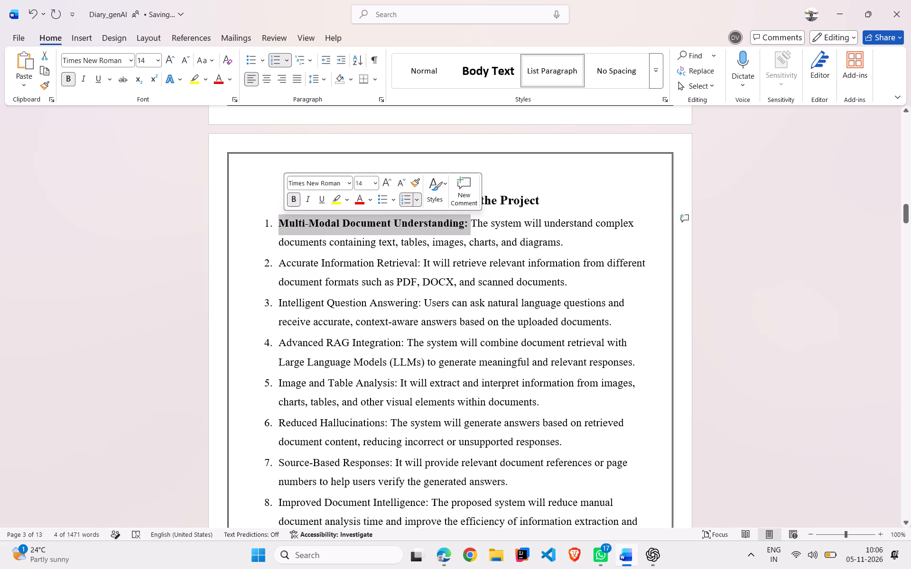
left_click_drag(421, 261, 296, 258)
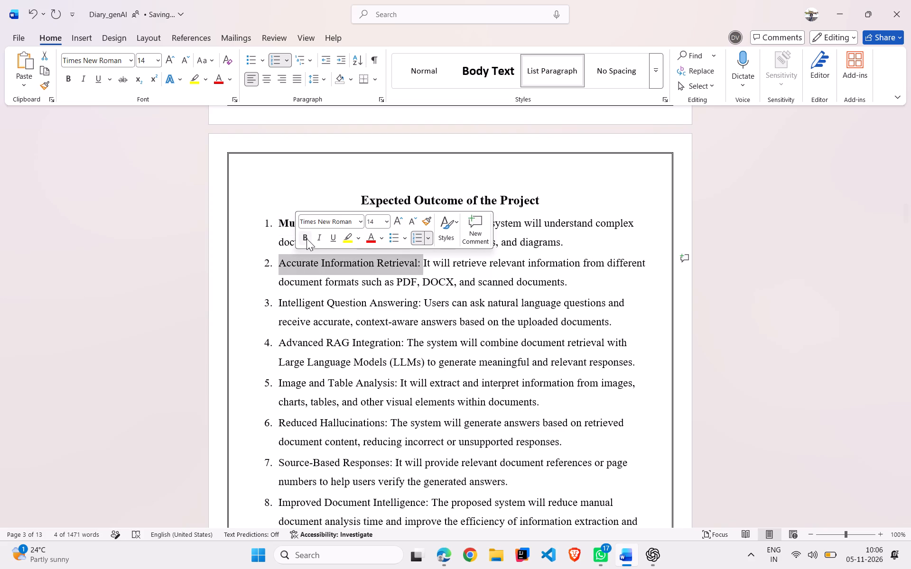
left_click(307, 239)
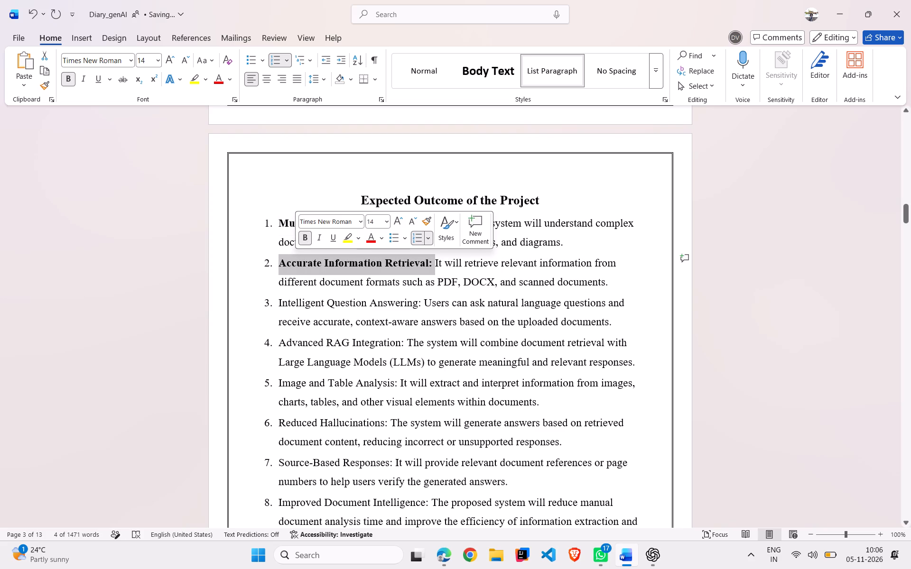
left_click_drag(421, 302, 291, 301)
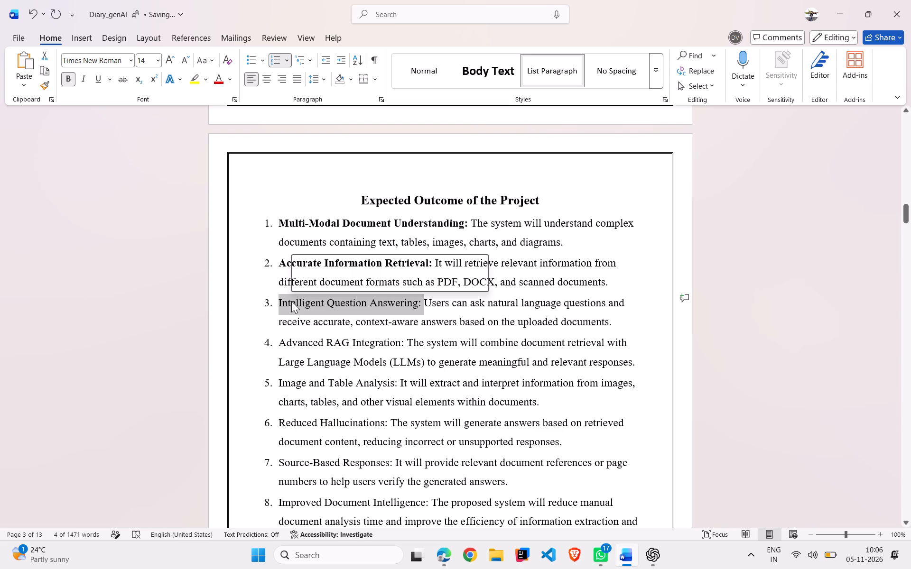
left_click(301, 283)
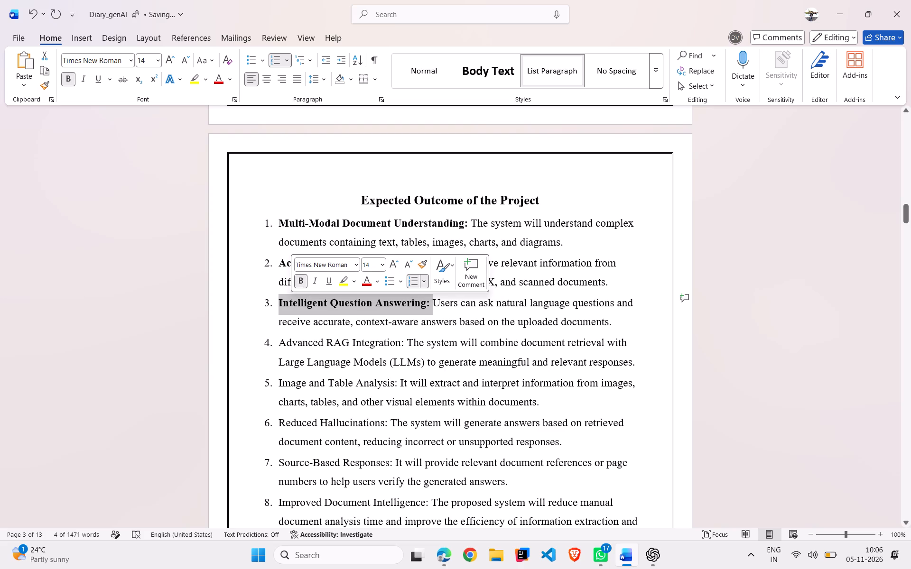
left_click_drag(404, 343, 295, 343)
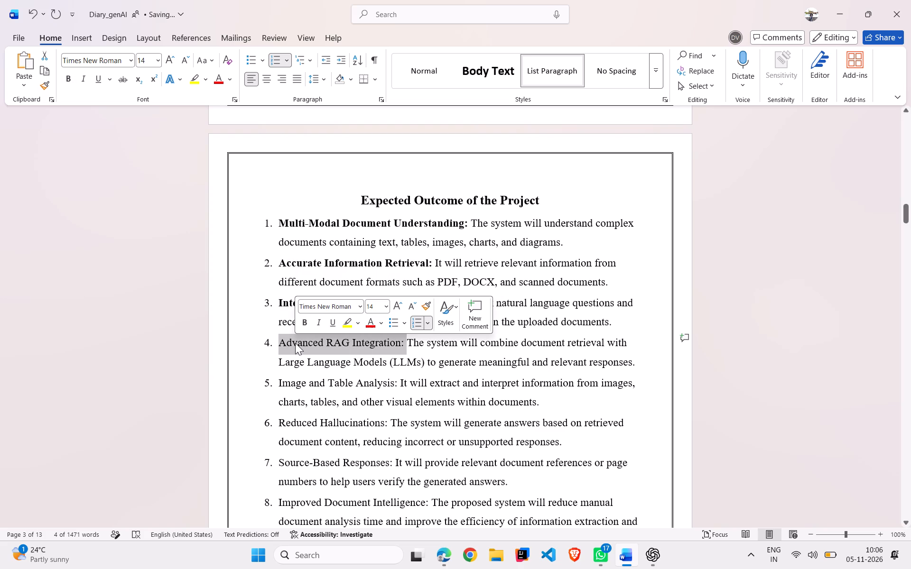
left_click(306, 321)
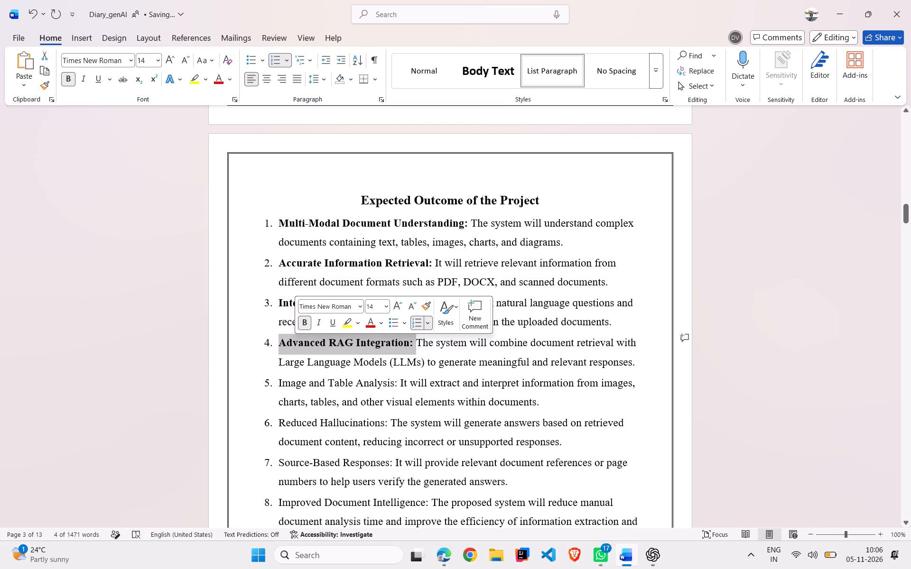
Bold only the lead-in titles, up to and including the colon, of list items 5 to 8, Image and Table Analysis through Improved Document Intelligence.
left_click_drag(399, 383, 284, 375)
left_click(293, 355)
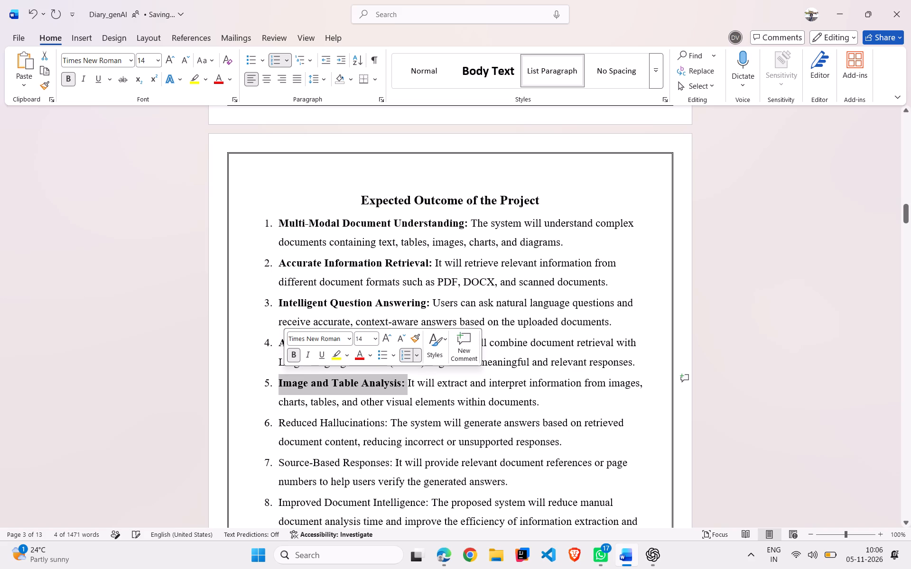
left_click_drag(389, 422, 291, 425)
left_click(299, 404)
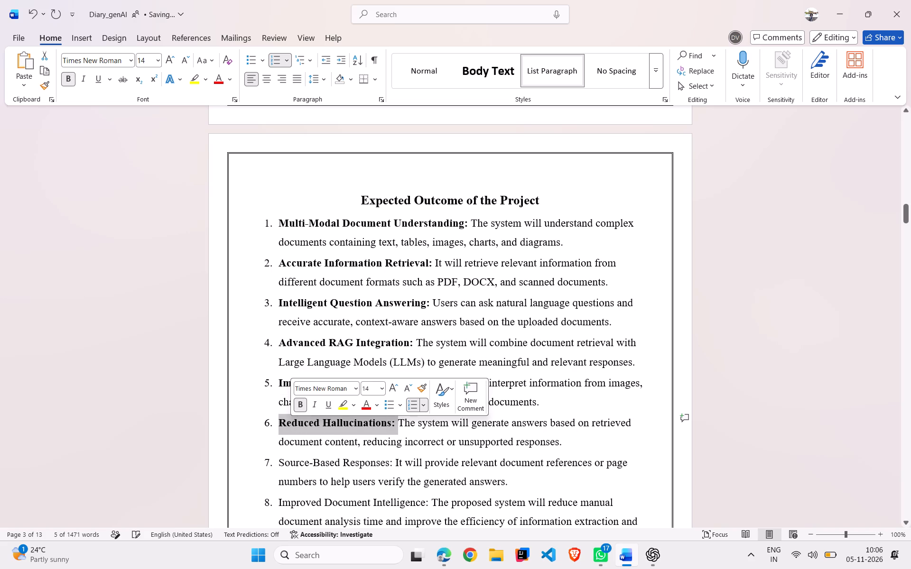
left_click_drag(392, 462, 285, 460)
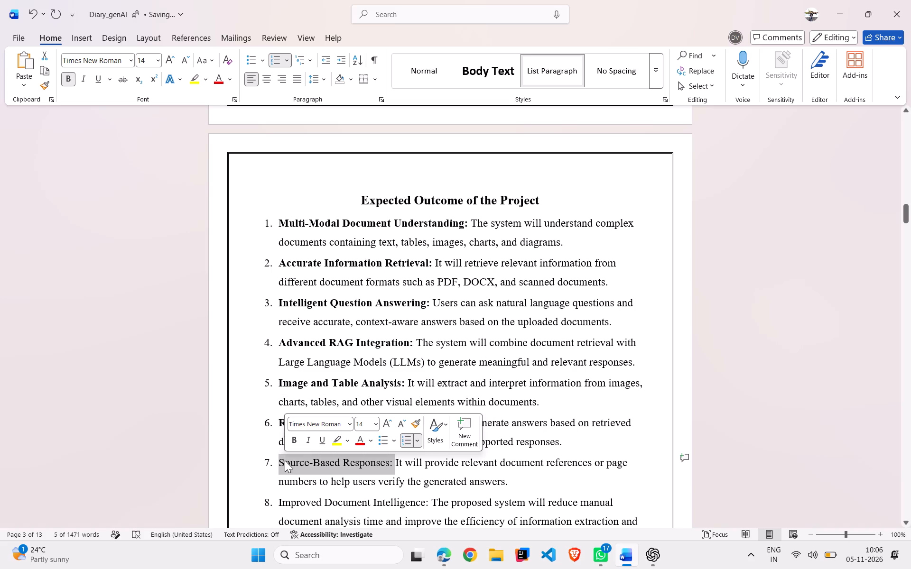
left_click(294, 441)
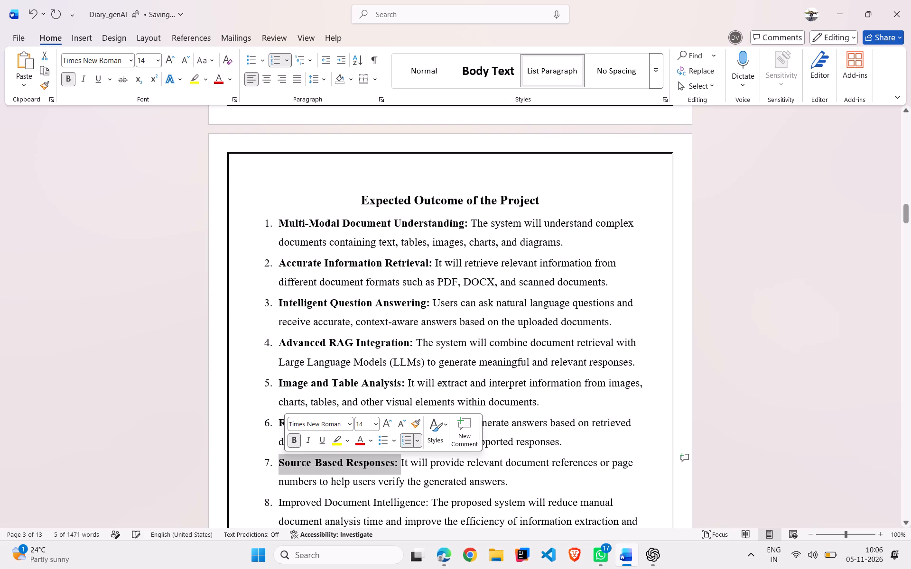
scroll(404, 505, "down", 1)
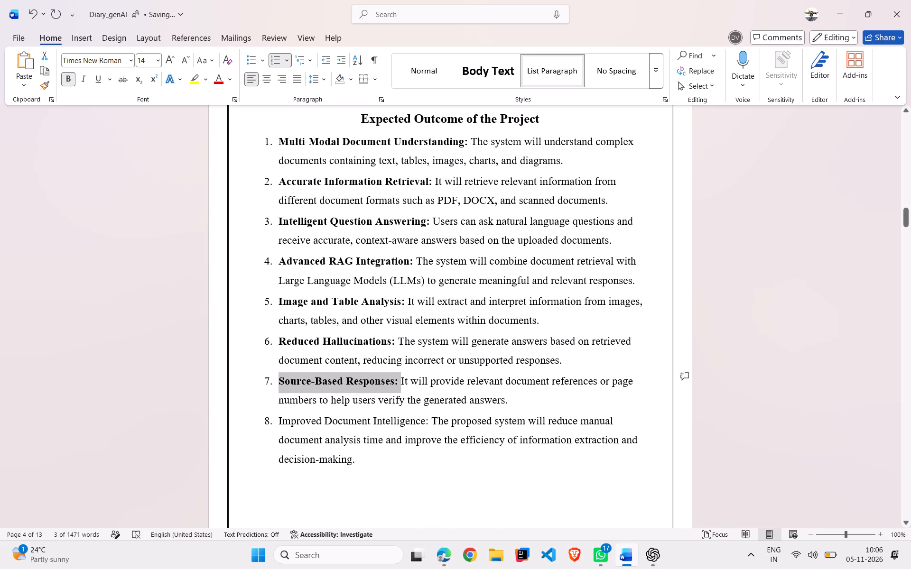
left_click_drag(430, 419, 301, 424)
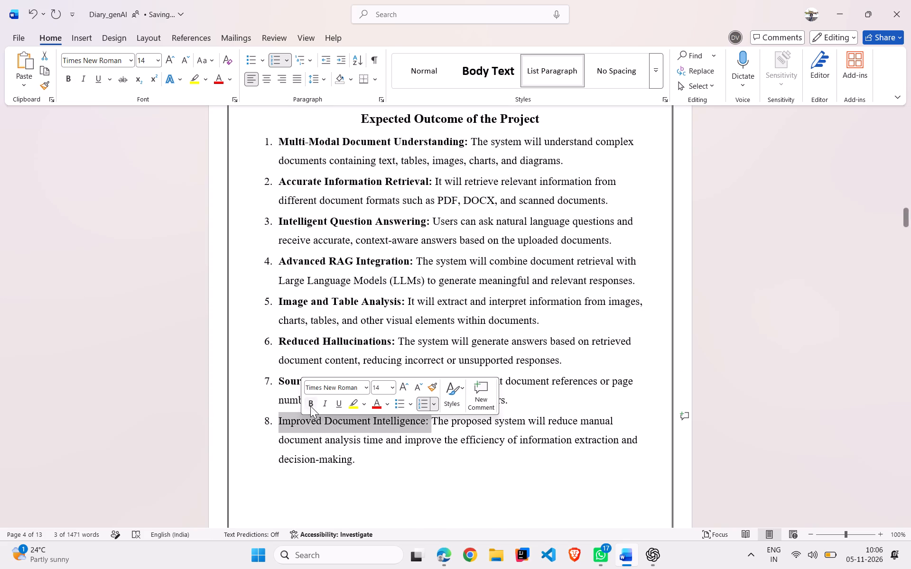
left_click(309, 404)
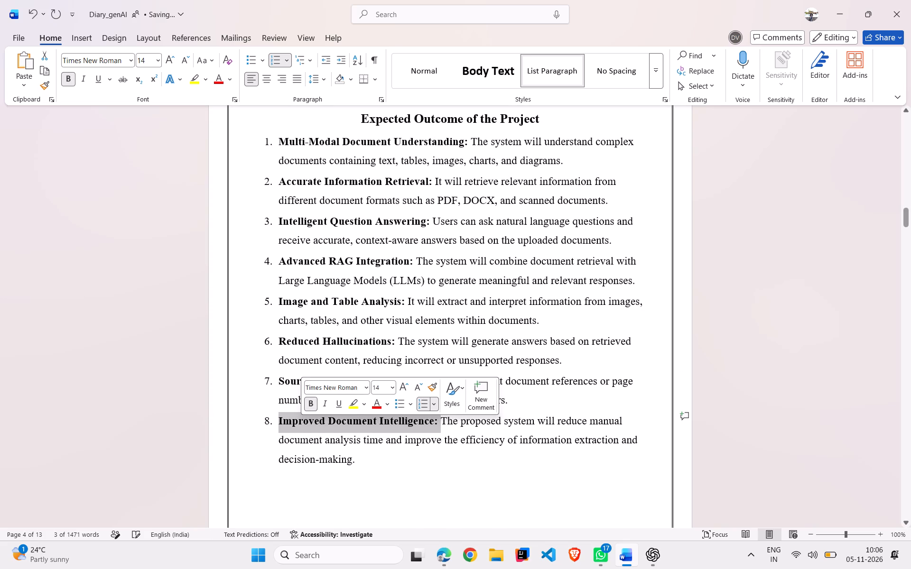
left_click(405, 458)
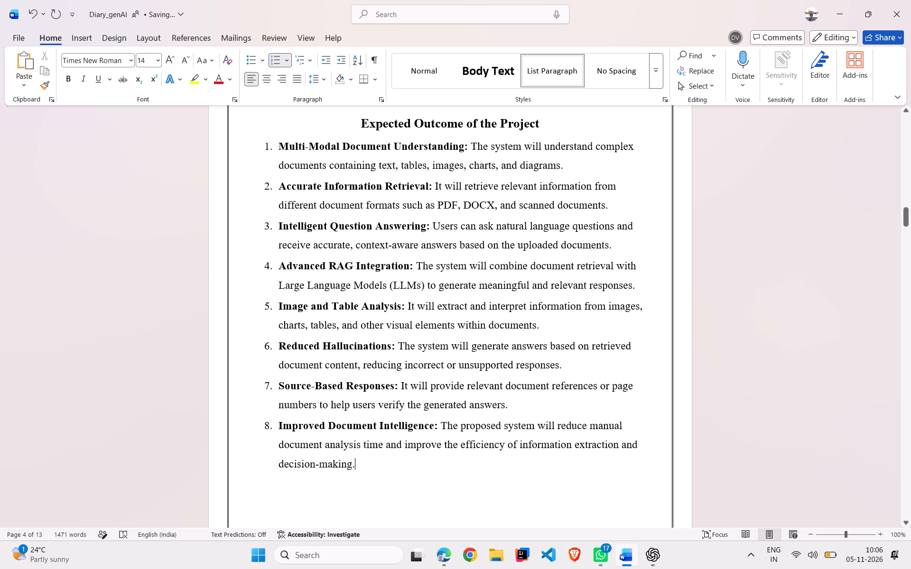
Justify all eight list items under Expected Outcome of the Project and decrease their indent by one level.
left_click_drag(363, 467, 267, 103)
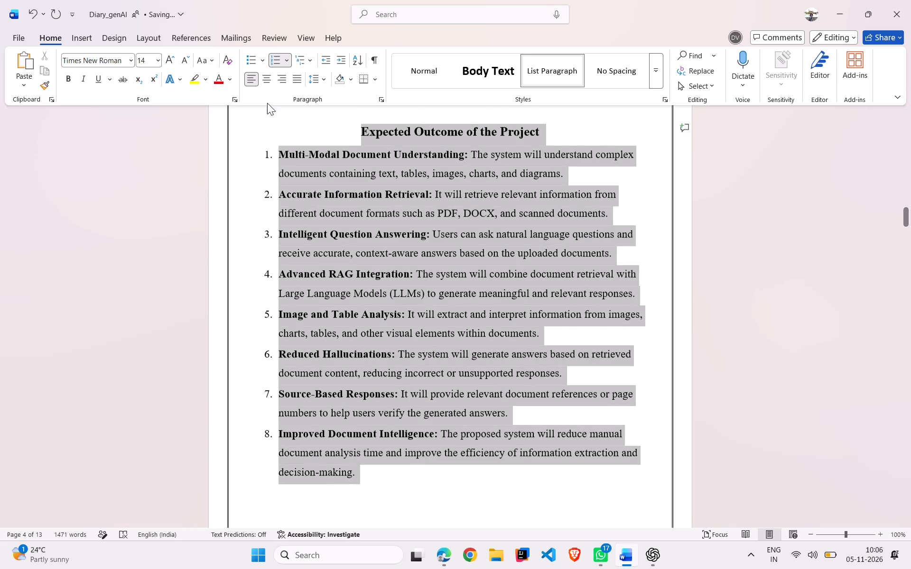
left_click(293, 158)
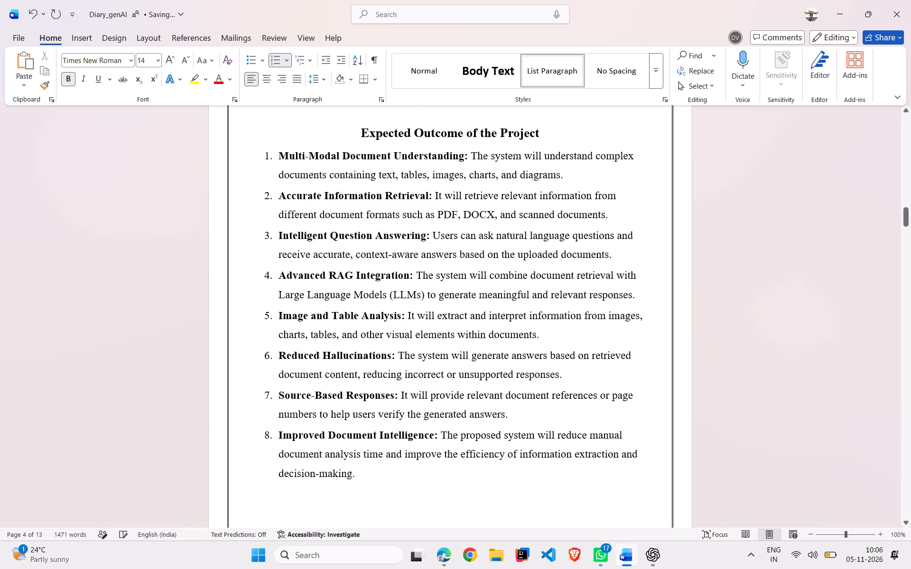
left_click(278, 155)
left_click_drag(354, 474, 272, 164)
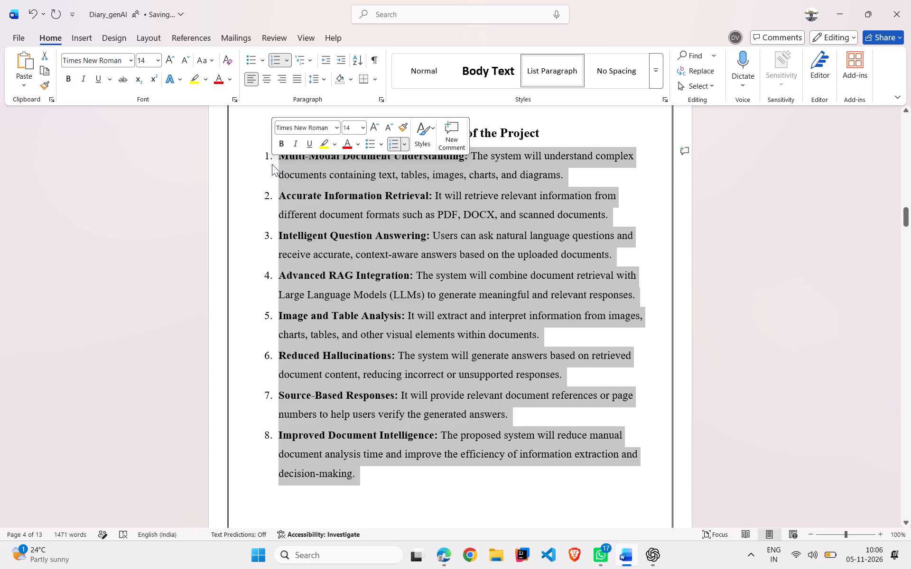
left_click(296, 79)
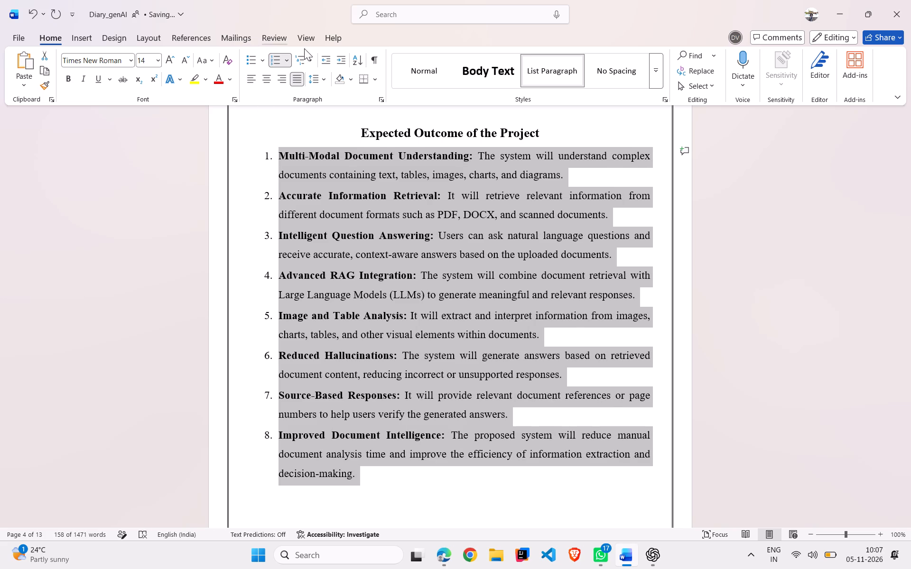
left_click(325, 63)
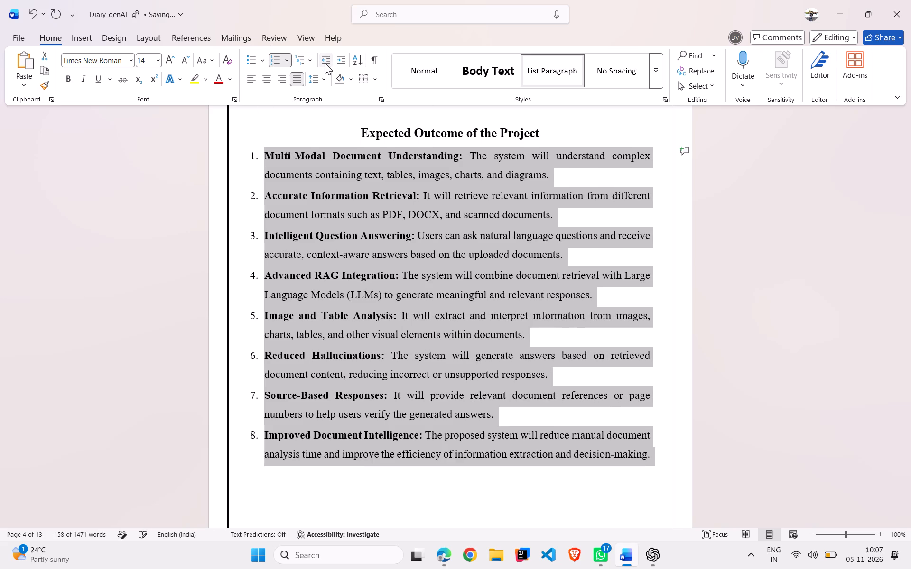
left_click(325, 63)
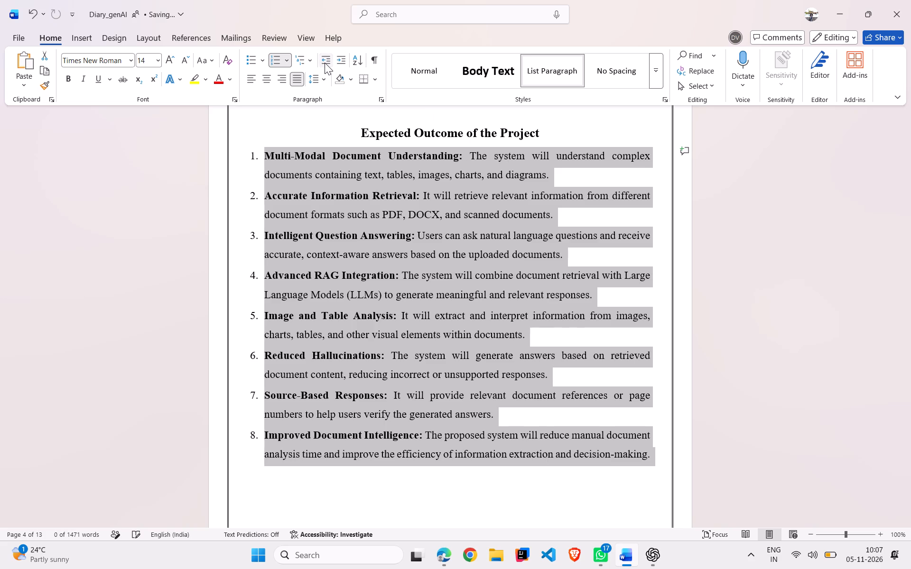
scroll(426, 248, "up", 1)
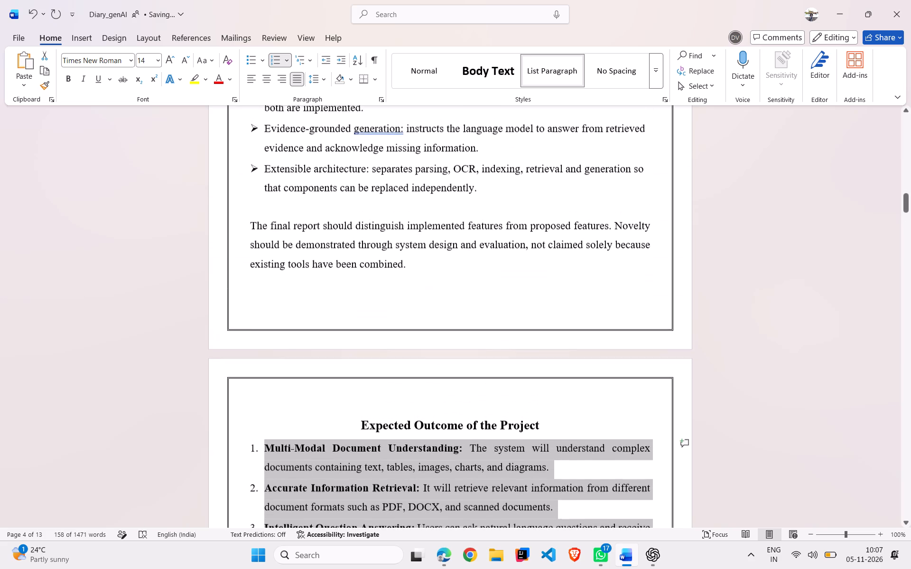
scroll(426, 248, "up", 1)
left_click(335, 377)
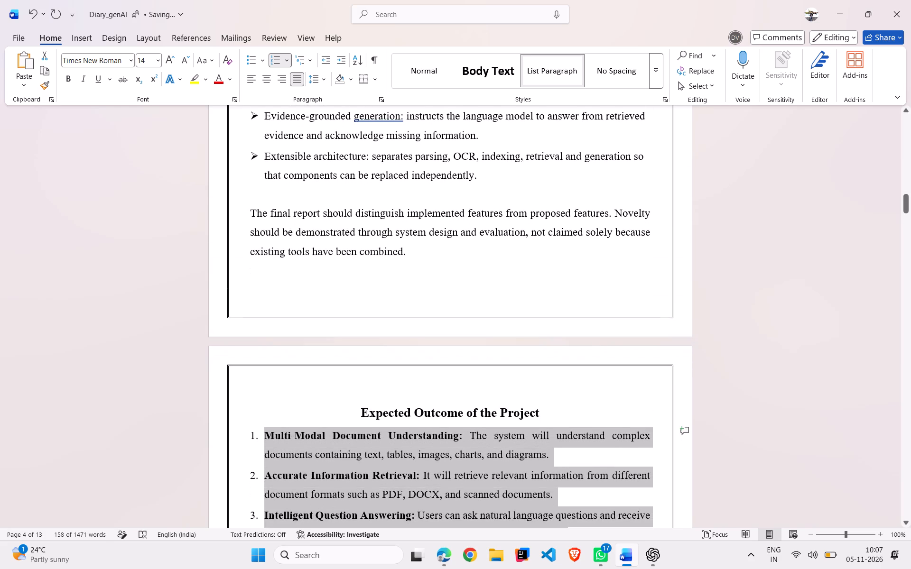
scroll(335, 377, "down", 1)
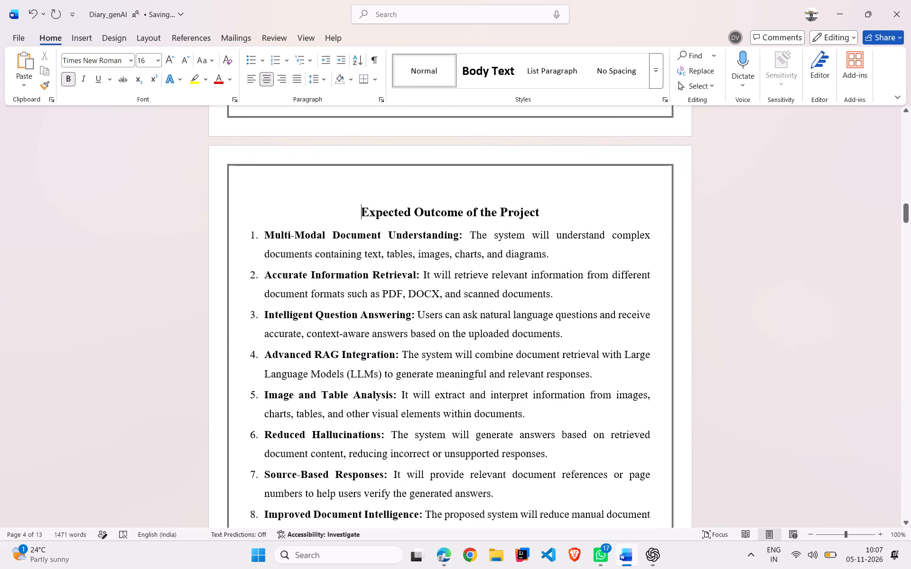
scroll(335, 377, "right", 2)
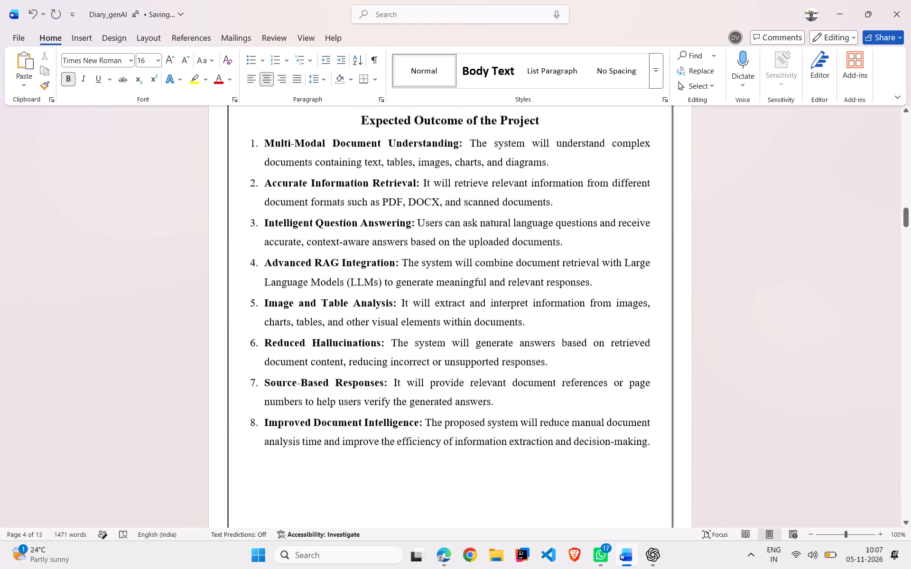
scroll(335, 377, "down", 3)
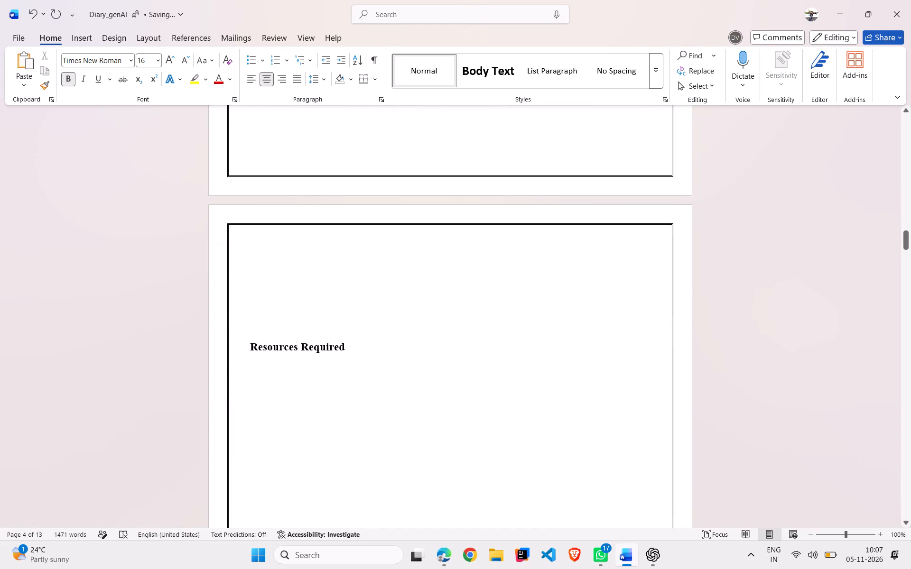
scroll(288, 320, "up", 1)
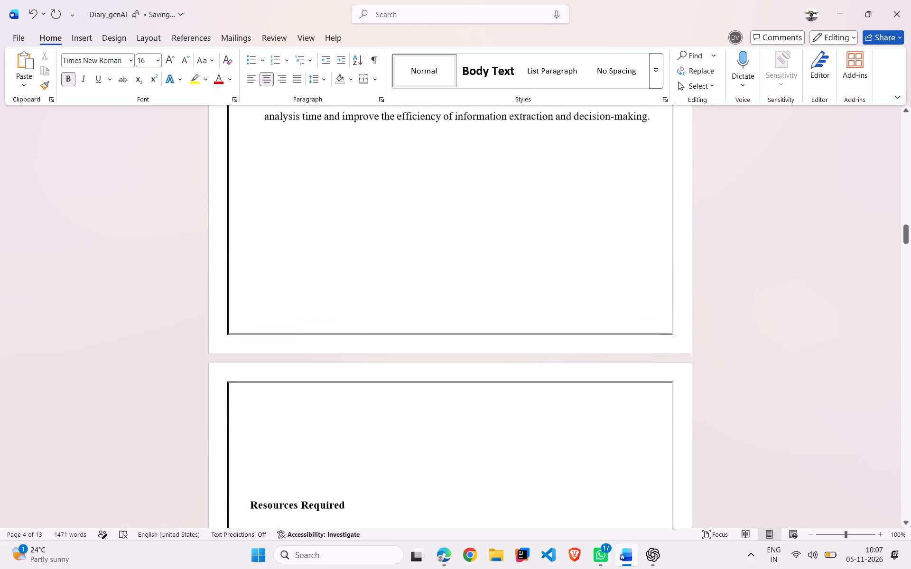
scroll(288, 320, "up", 1)
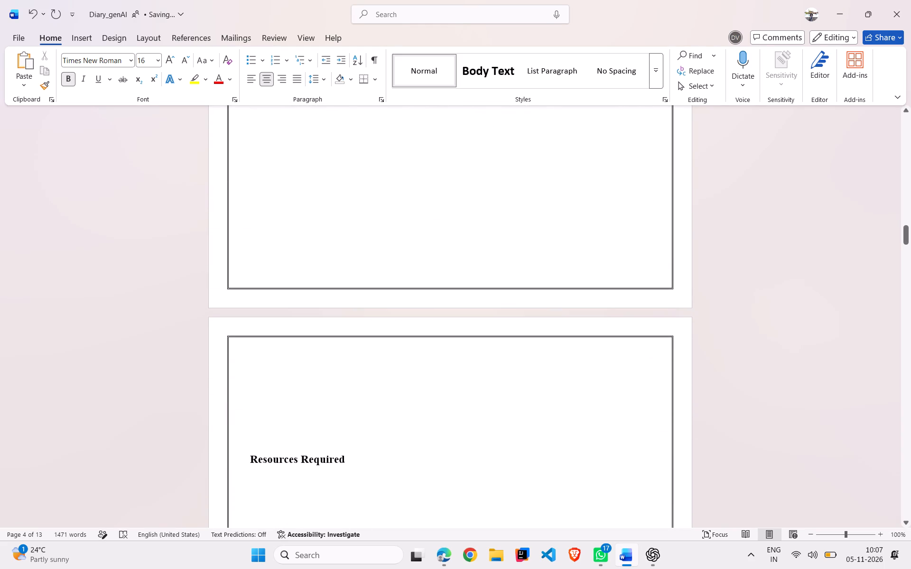
left_click(253, 446)
key("BackSpace")
key("BackSpace")
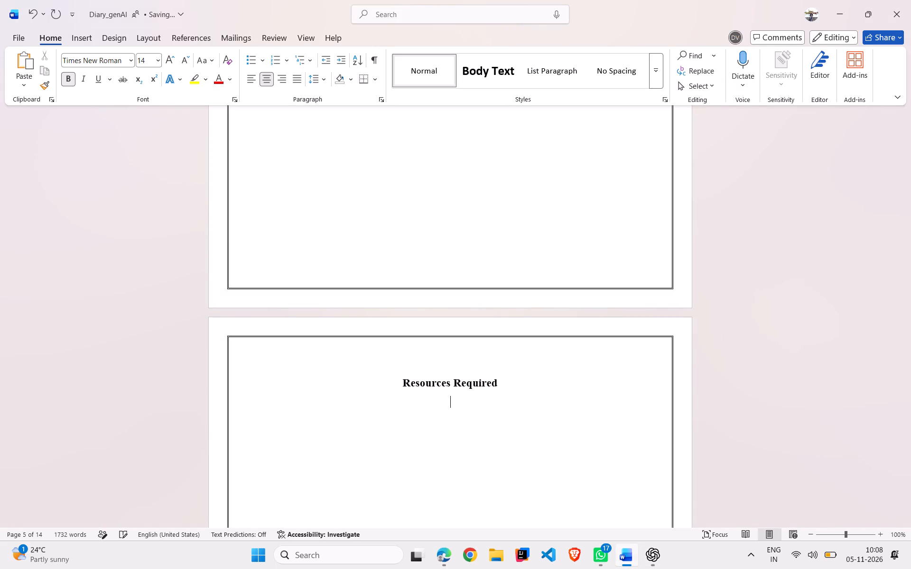
key("BackSpace")
key("ctrl+v")
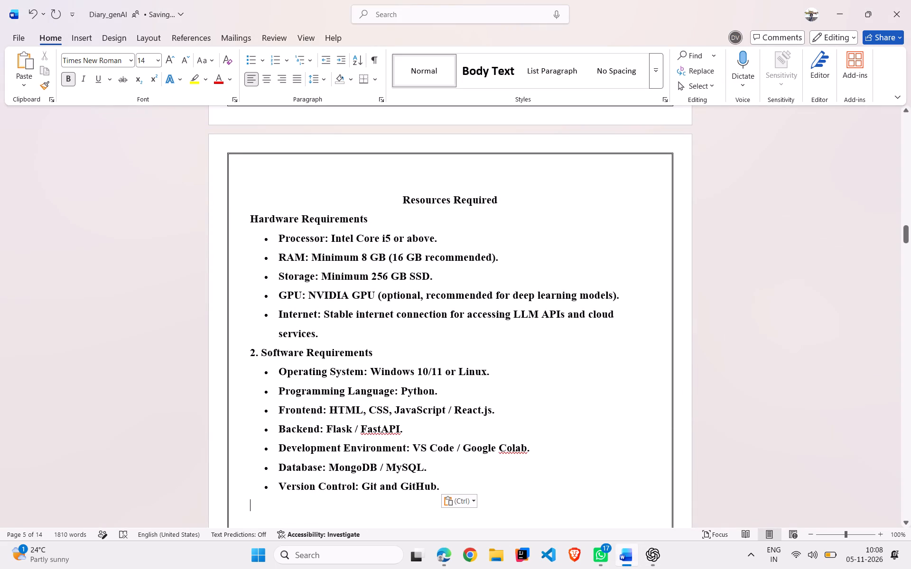
Remove bold from all the pasted hardware and software requirements text, leaving the Resources Required heading out of the selection.
left_click_drag(443, 489, 229, 221)
left_click(239, 202)
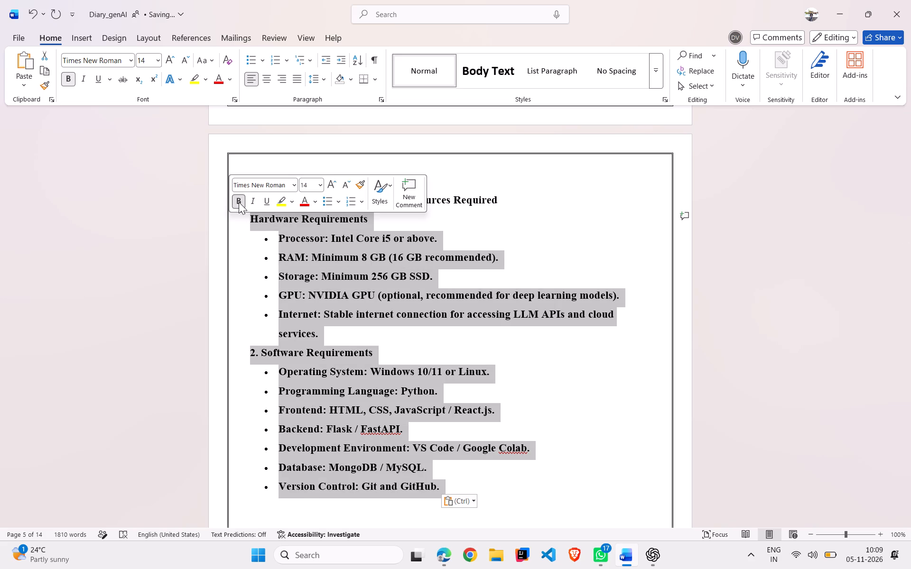
left_click(521, 402)
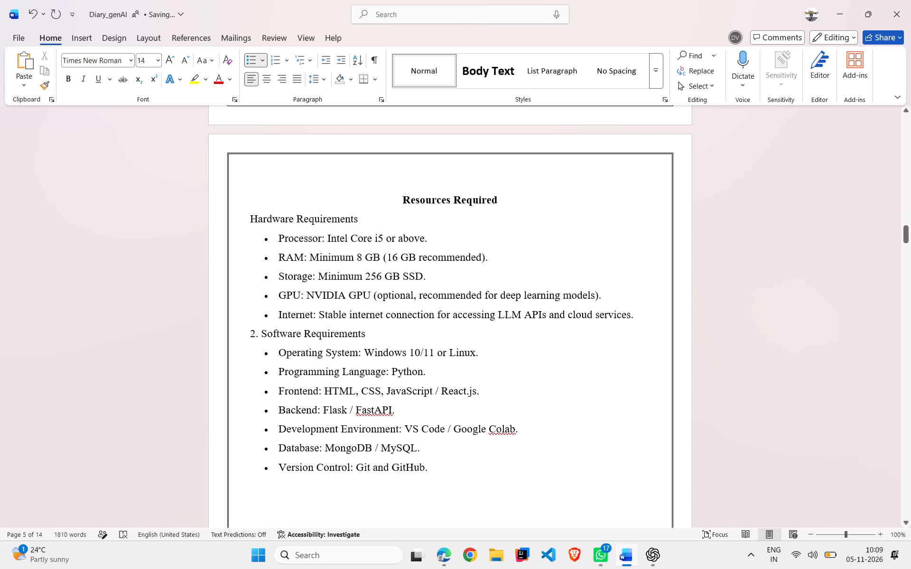
Make the Hardware Requirements and 2. Software Requirements subheadings bold.
left_click_drag(363, 220, 250, 219)
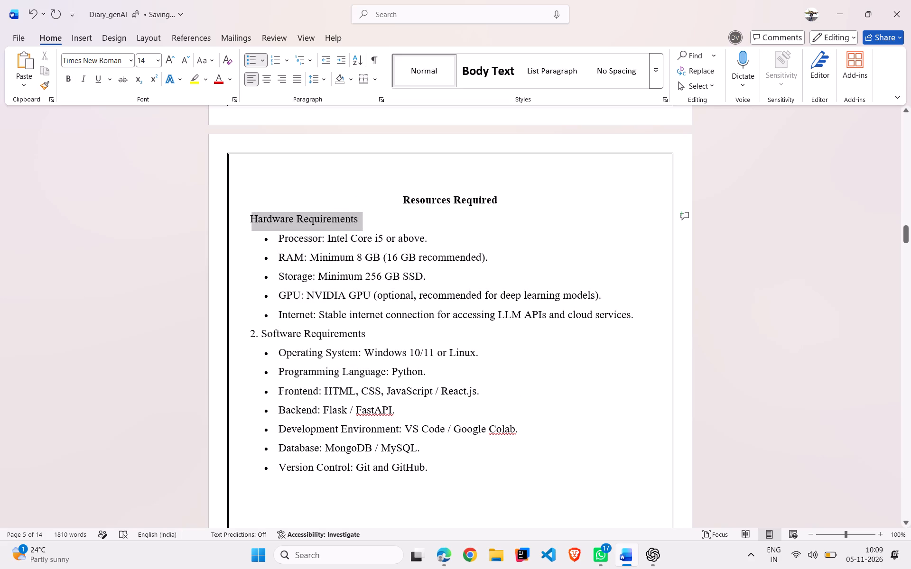
left_click_drag(250, 219, 246, 218)
left_click(254, 198)
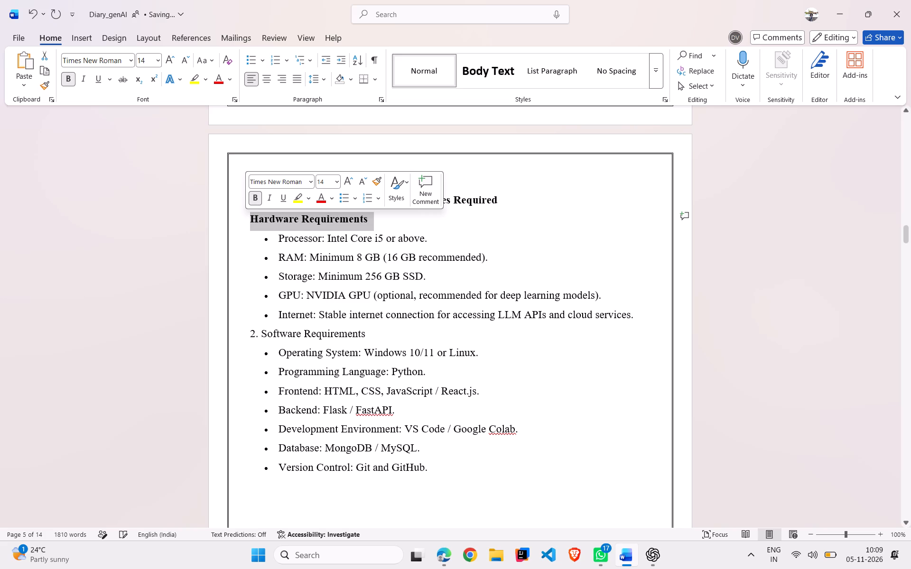
left_click_drag(372, 333, 239, 330)
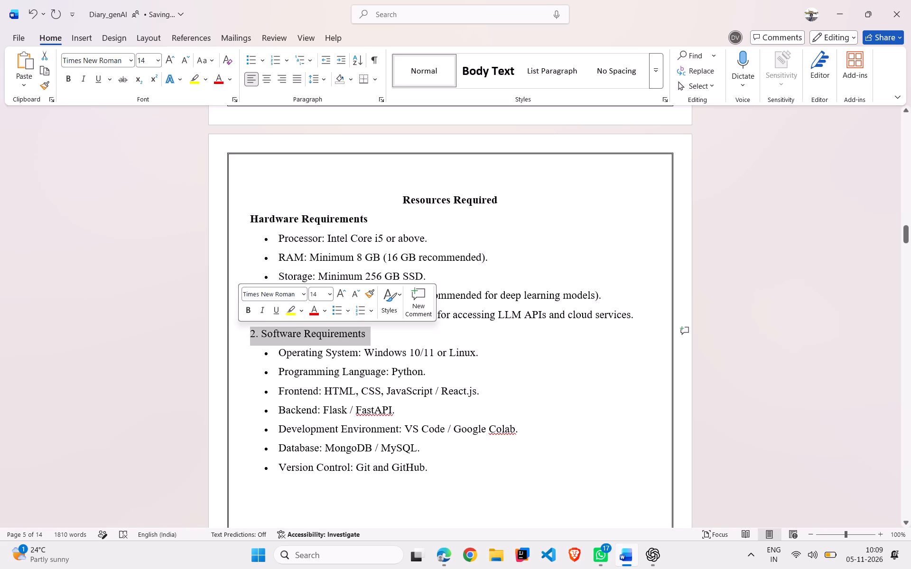
left_click(251, 310)
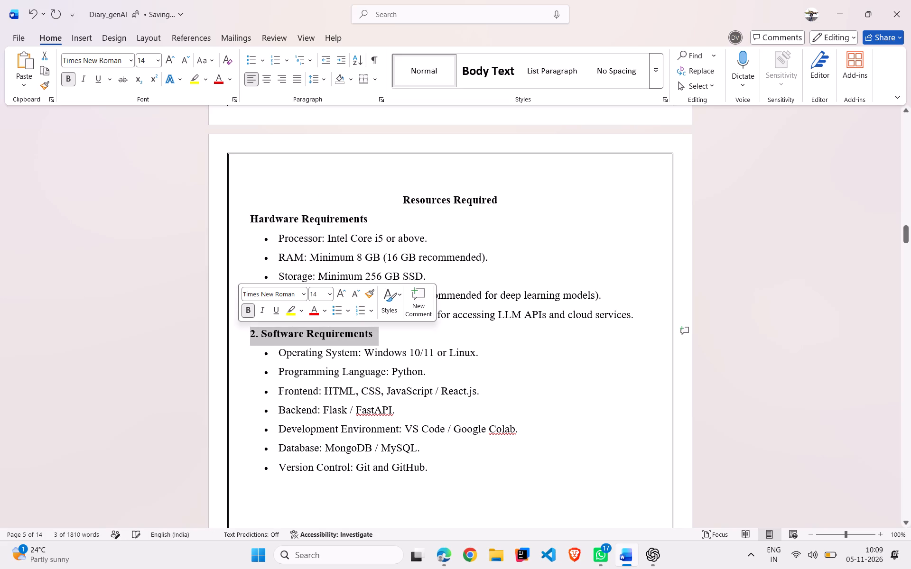
Insert the number "1." directly before the Hardware Requirements subheading.
left_click(249, 220)
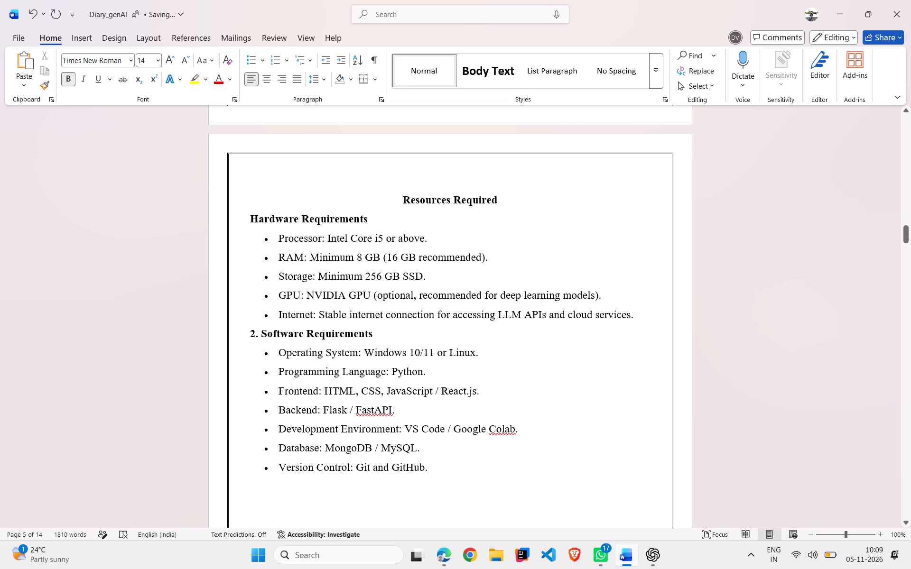
key("Tab")
key("BackSpace")
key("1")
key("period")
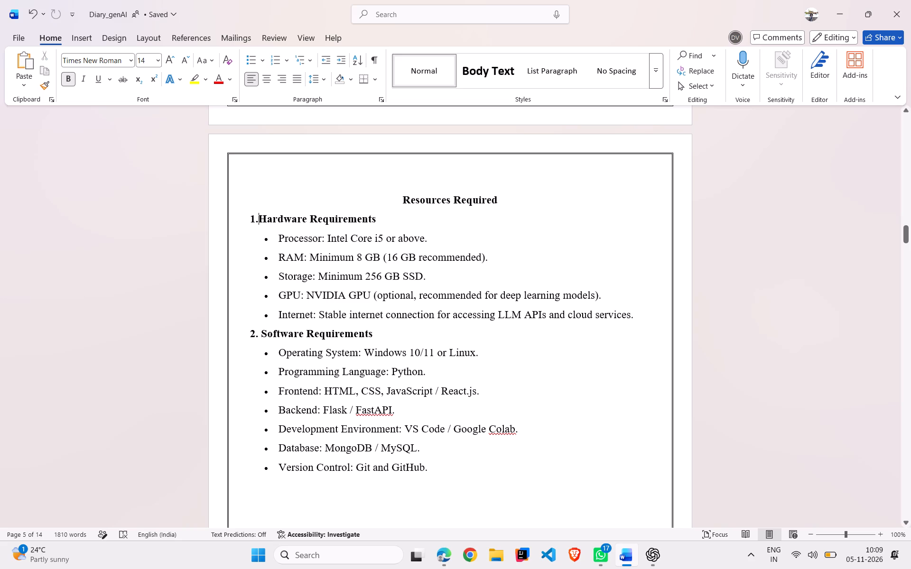
Review the layout and formatting of the diary pages around Resources Required and Expected Outcome of the Project.
scroll(425, 389, "down", 3)
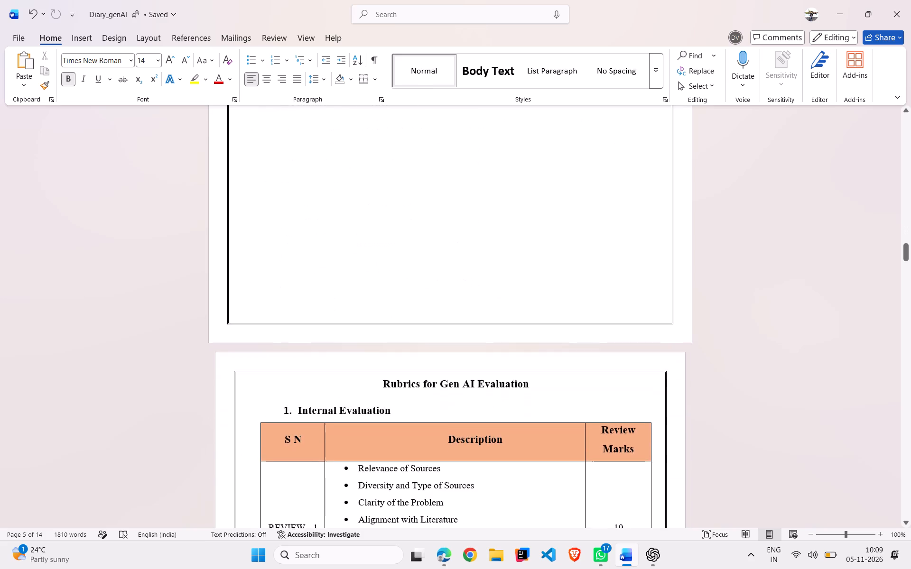
scroll(425, 389, "up", 4)
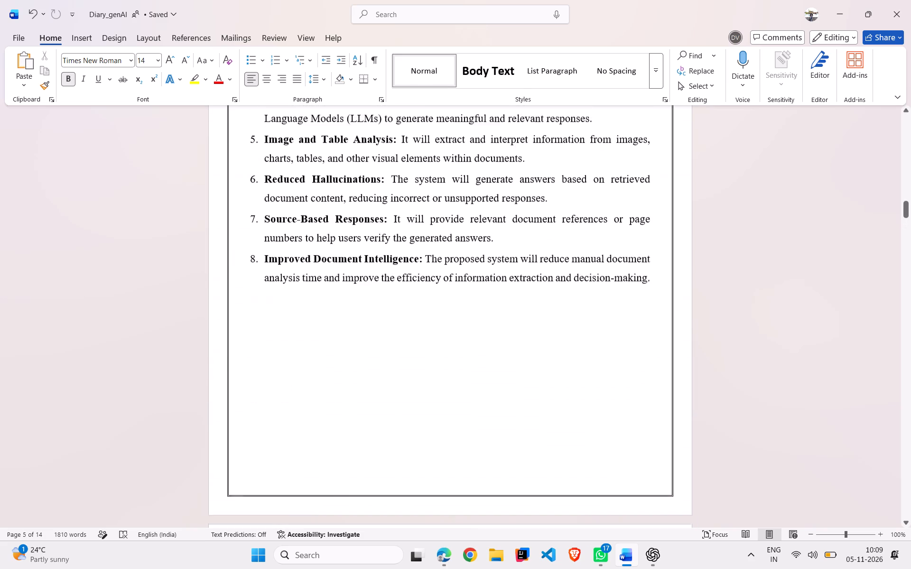
scroll(425, 389, "up", 2)
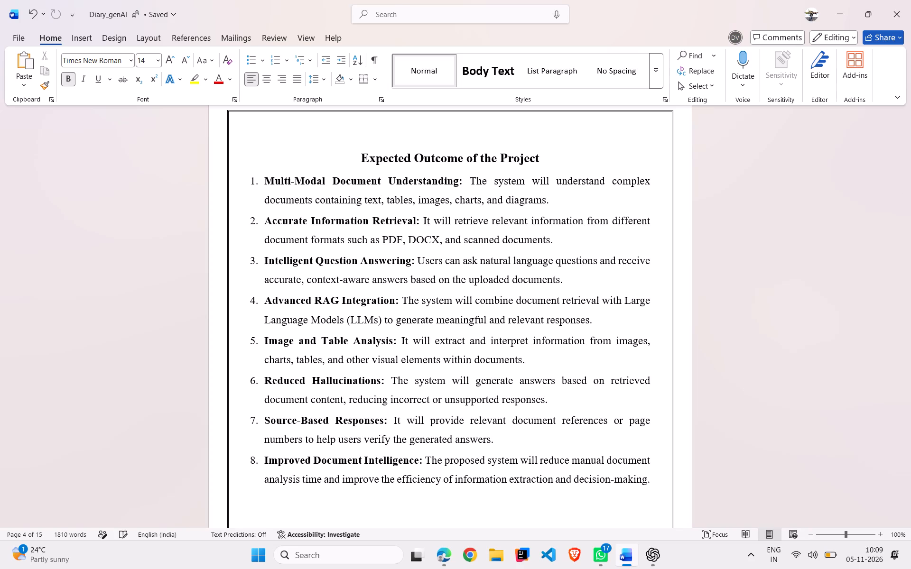
scroll(425, 389, "up", 2)
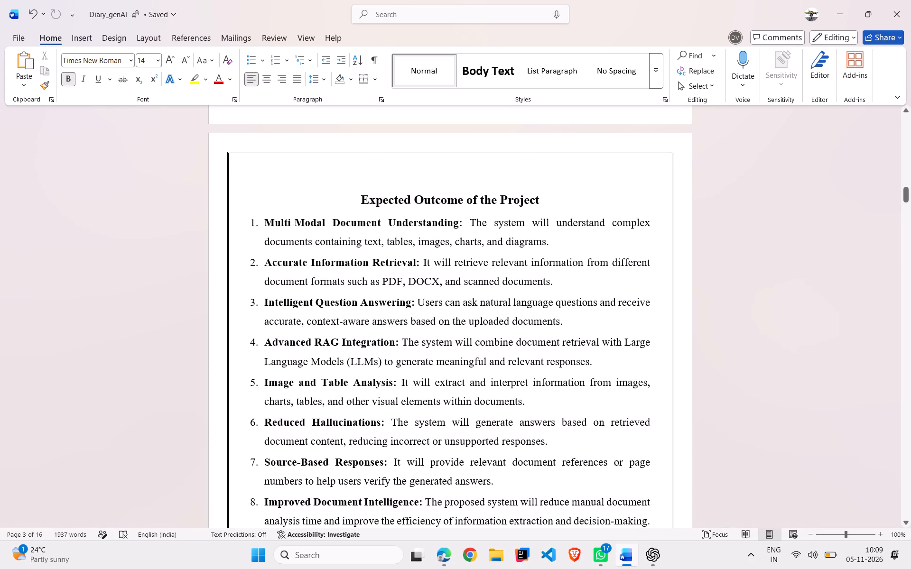
scroll(425, 389, "down", 1)
scroll(425, 389, "up", 3)
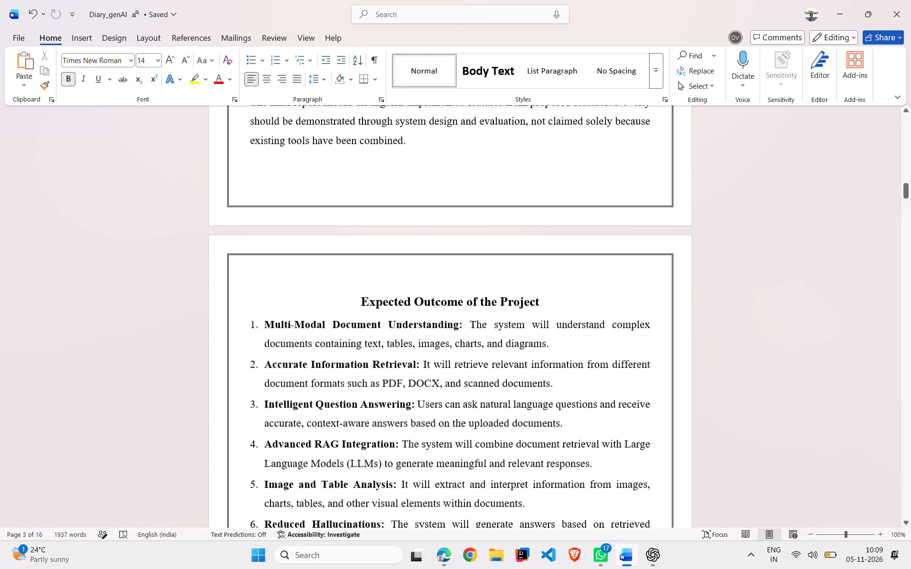
scroll(425, 389, "up", 1)
Set the font of all eight list items under Expected Outcome of the Project to Times New Roman.
scroll(425, 389, "down", 2)
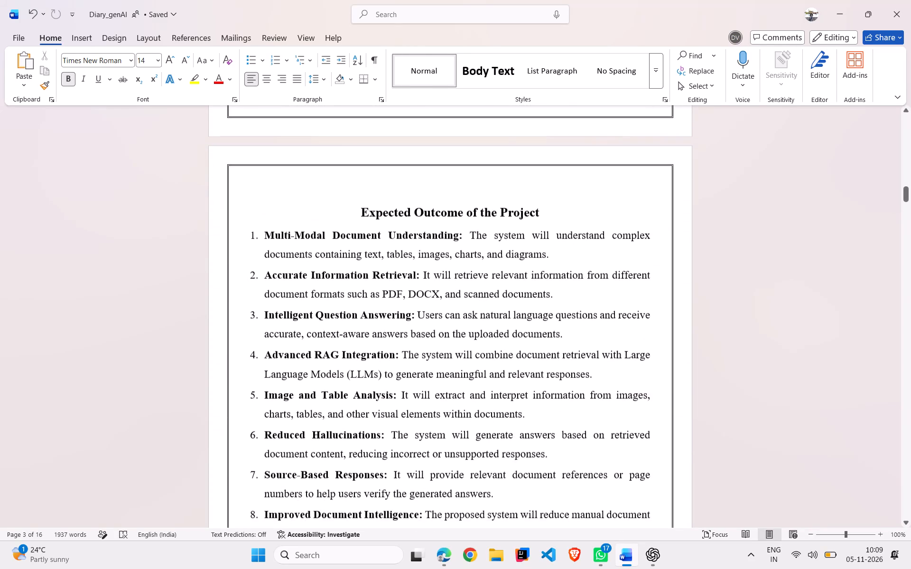
scroll(425, 389, "down", 1)
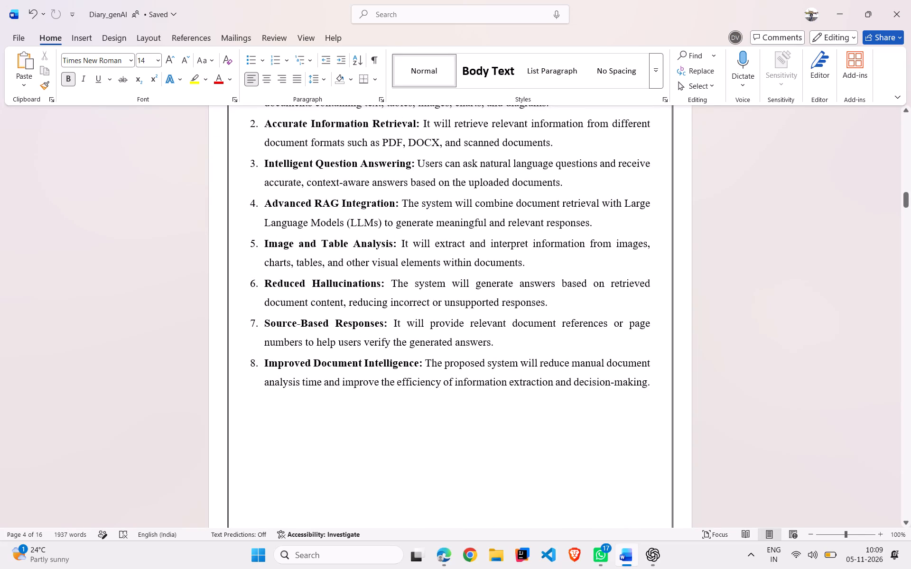
left_click_drag(653, 384, 279, 70)
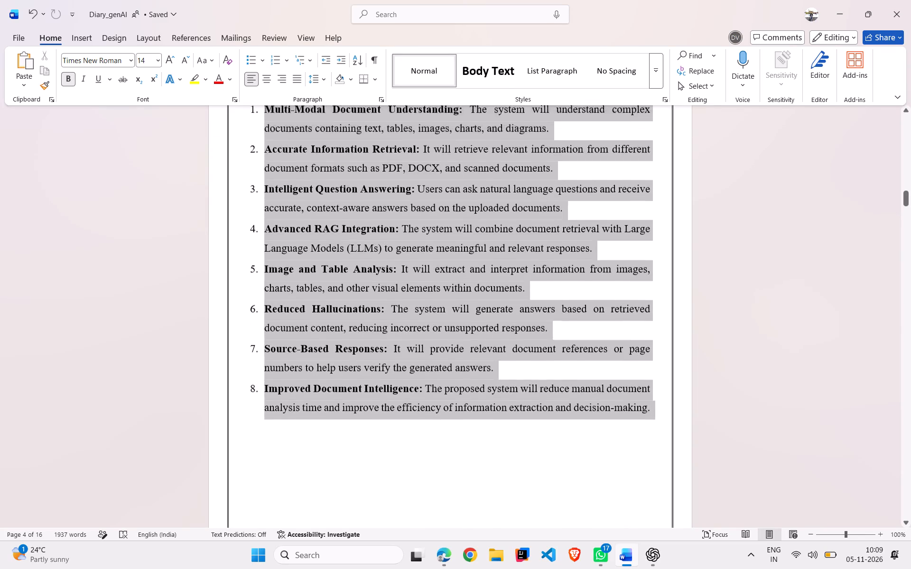
left_click_drag(279, 70, 232, 461)
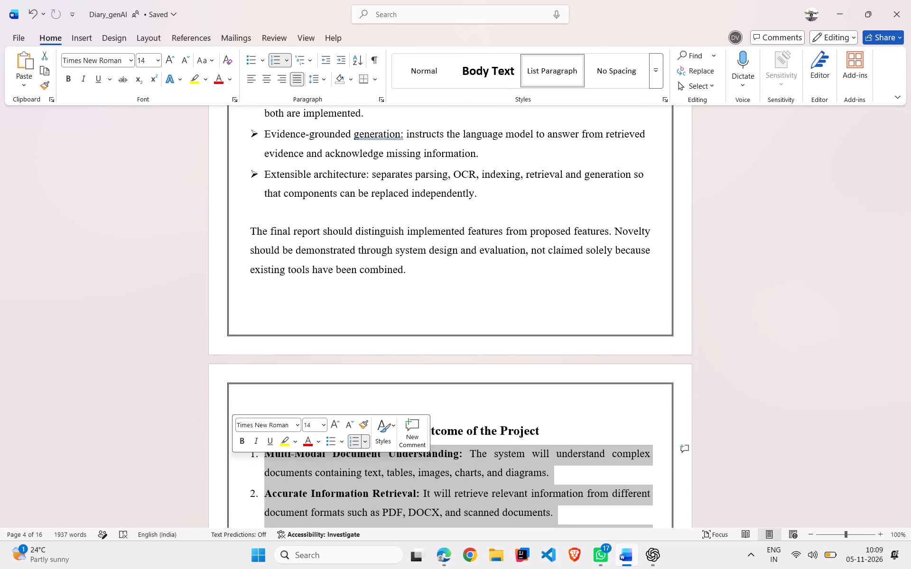
left_click(260, 422)
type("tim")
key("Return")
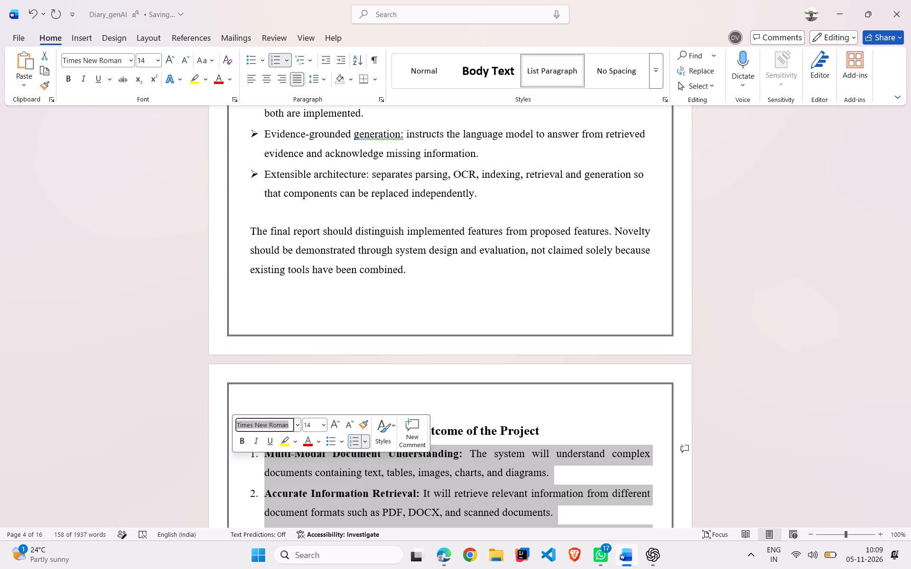
left_click(580, 453)
scroll(580, 453, "down", 3)
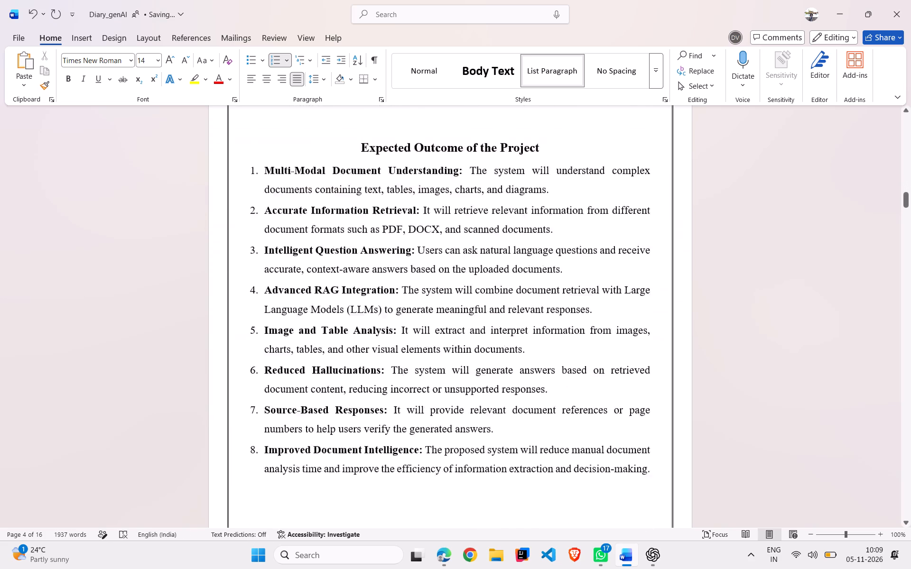
Check the text formatting under Resources Required and examine the Review 1, 2 and 3 attendance tables.
scroll(580, 453, "down", 2)
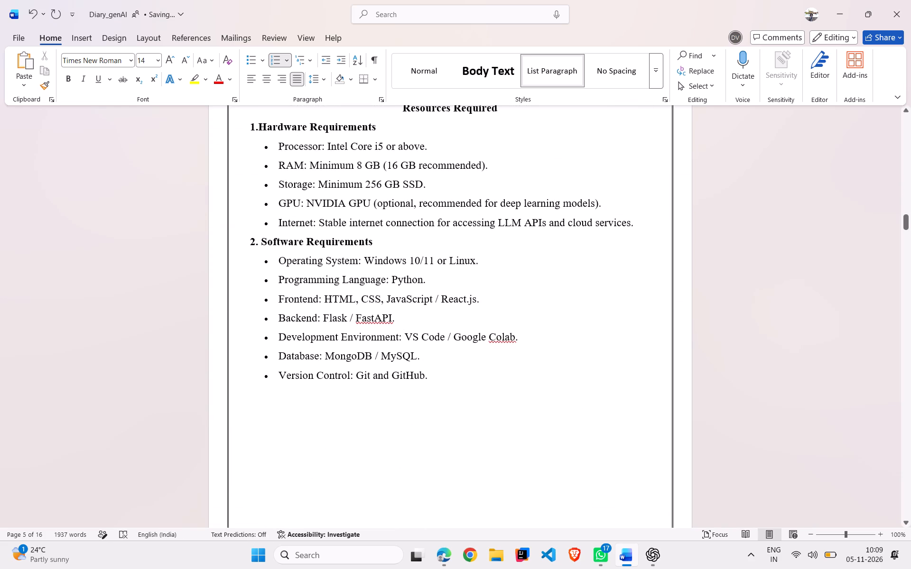
left_click_drag(442, 384, 228, 157)
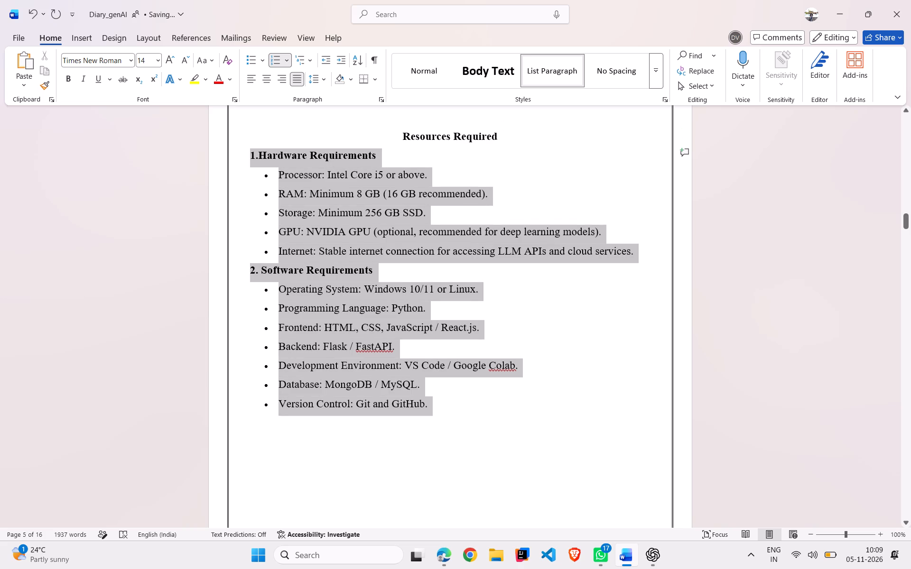
left_click_drag(228, 157, 227, 157)
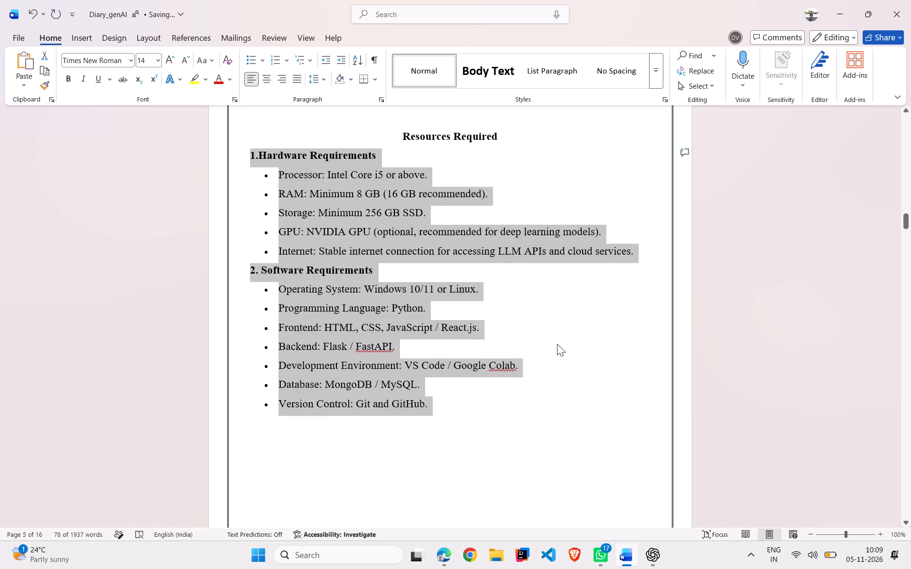
left_click(558, 346)
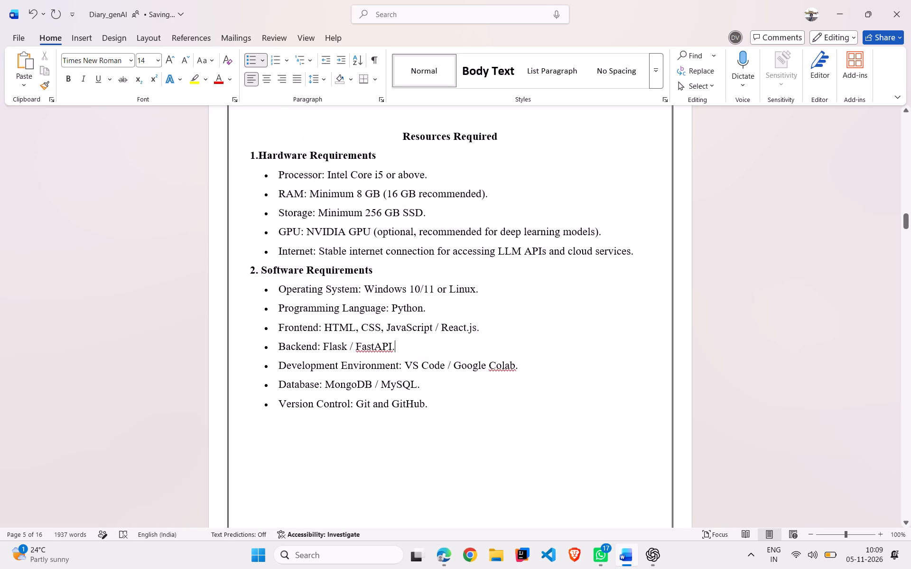
scroll(558, 346, "down", 6)
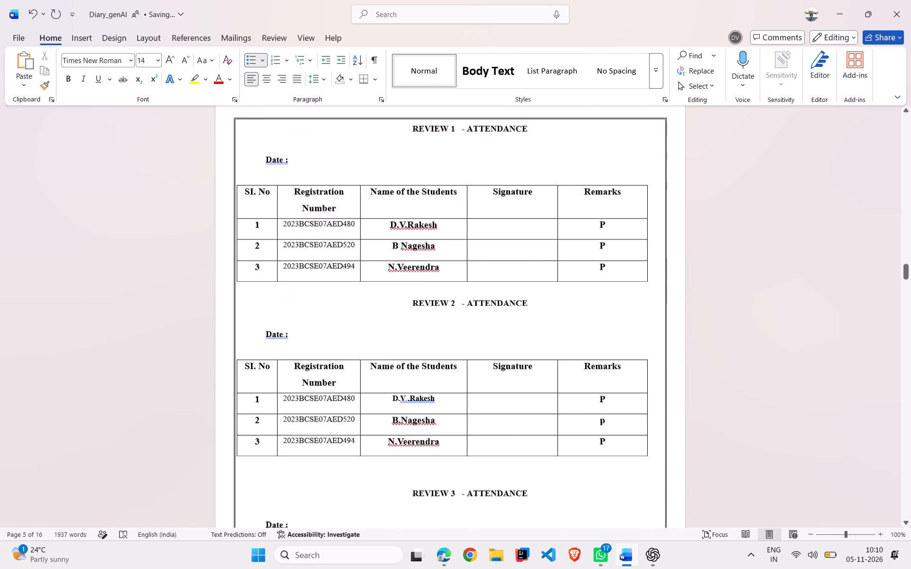
scroll(558, 346, "down", 2)
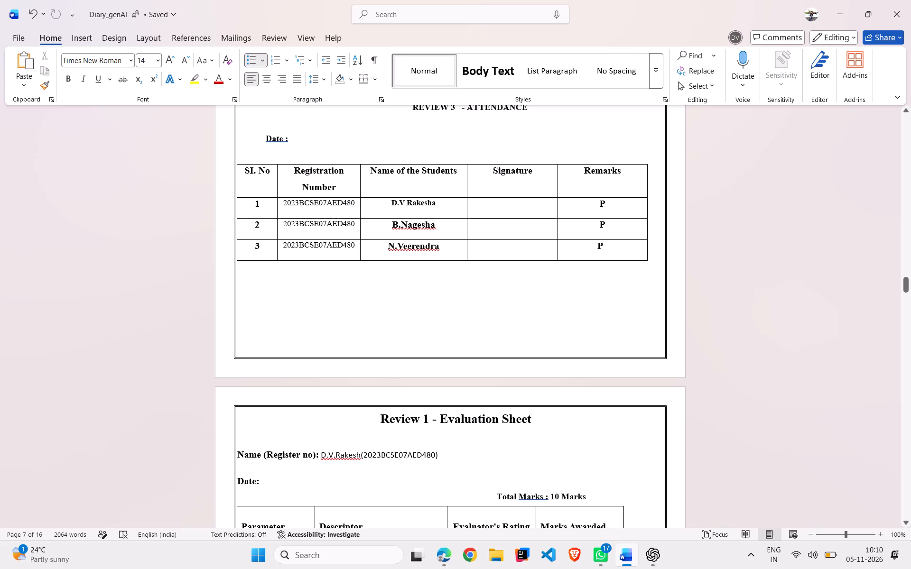
Examine the Review 1 evaluation sheets of all three students, including the name and register number lines and rating tables.
scroll(503, 335, "down", 4)
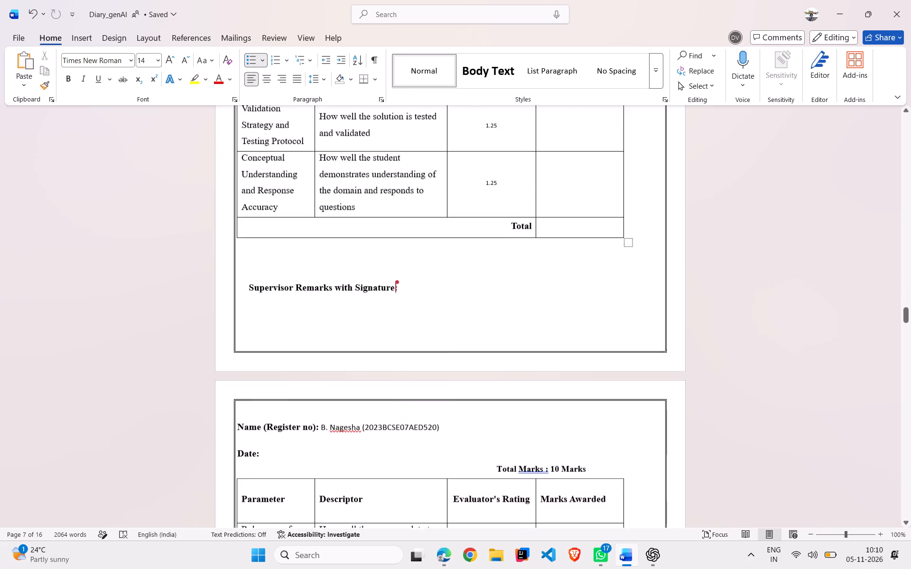
scroll(503, 335, "down", 2)
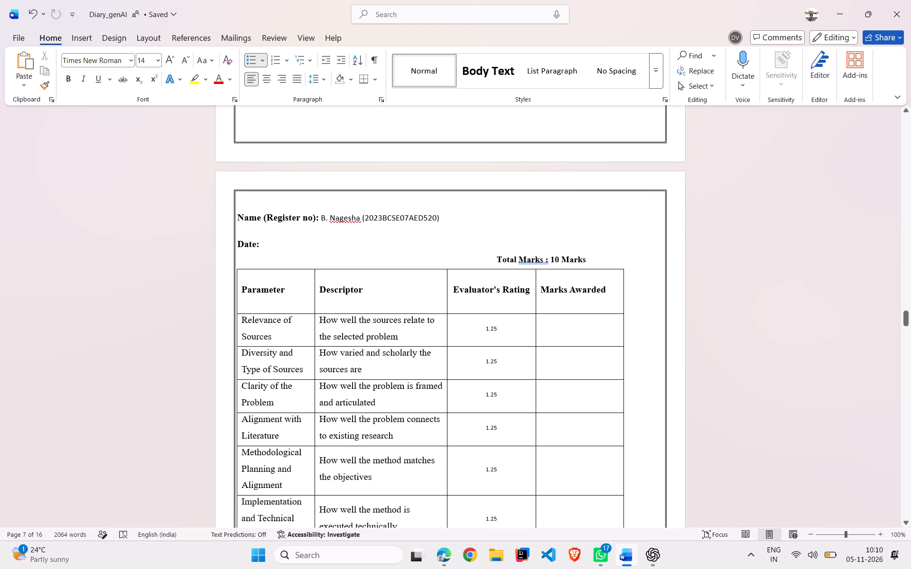
scroll(503, 335, "down", 5)
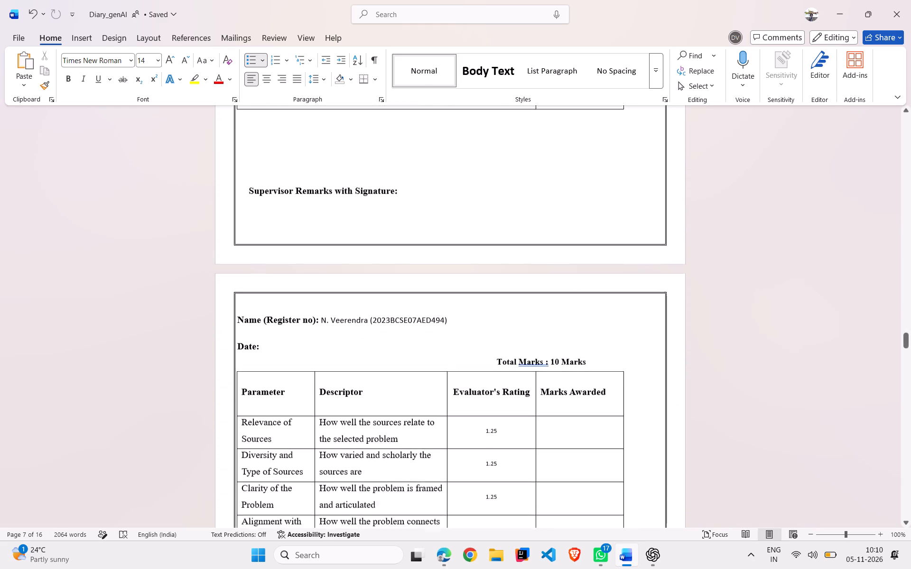
scroll(503, 335, "down", 2)
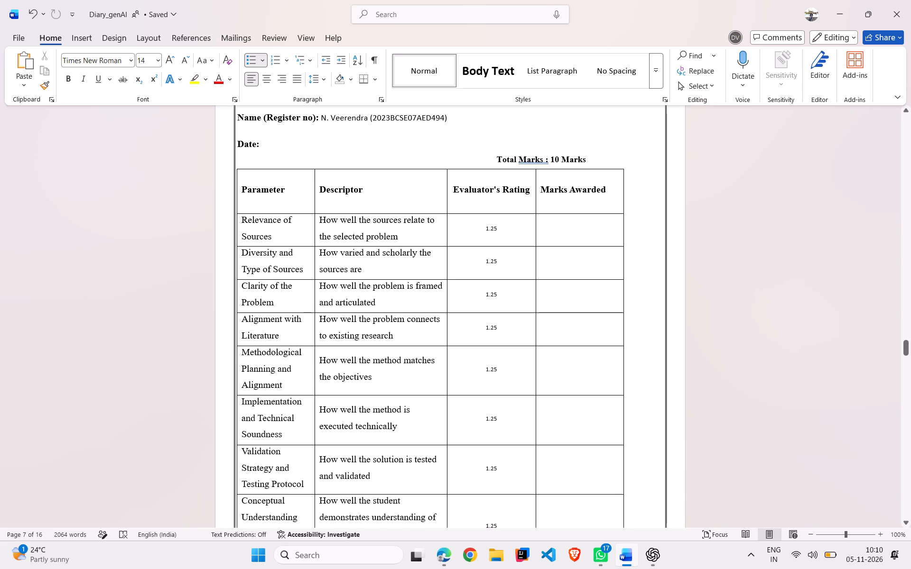
scroll(503, 335, "down", 3)
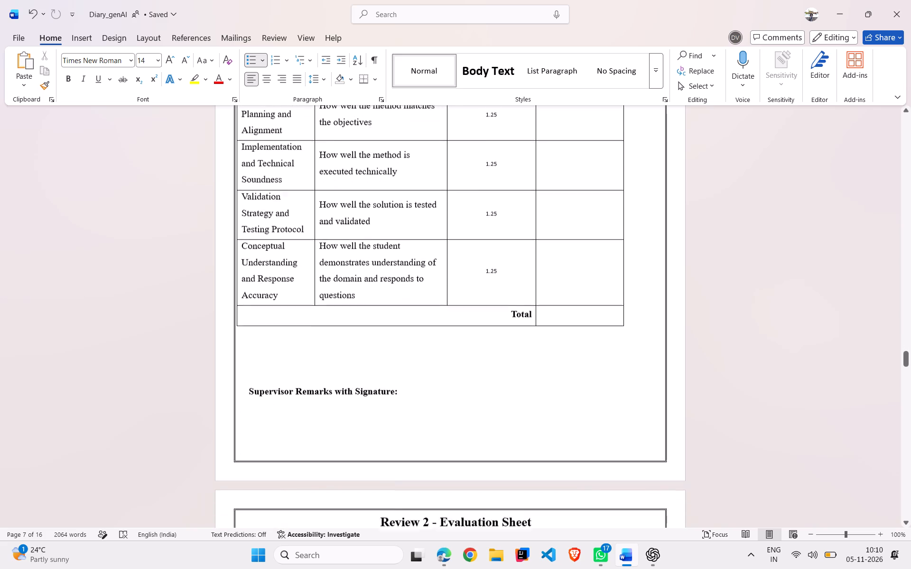
Examine the Review 2 evaluation sheet and the sheets following it, comparing their student names and register numbers with the team.
scroll(503, 335, "down", 5)
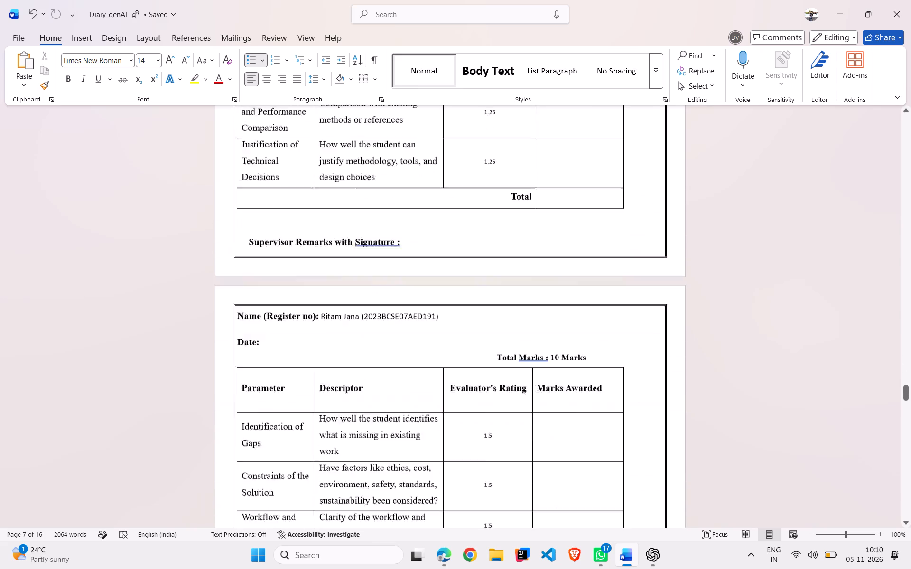
scroll(503, 335, "down", 1)
scroll(503, 335, "up", 1)
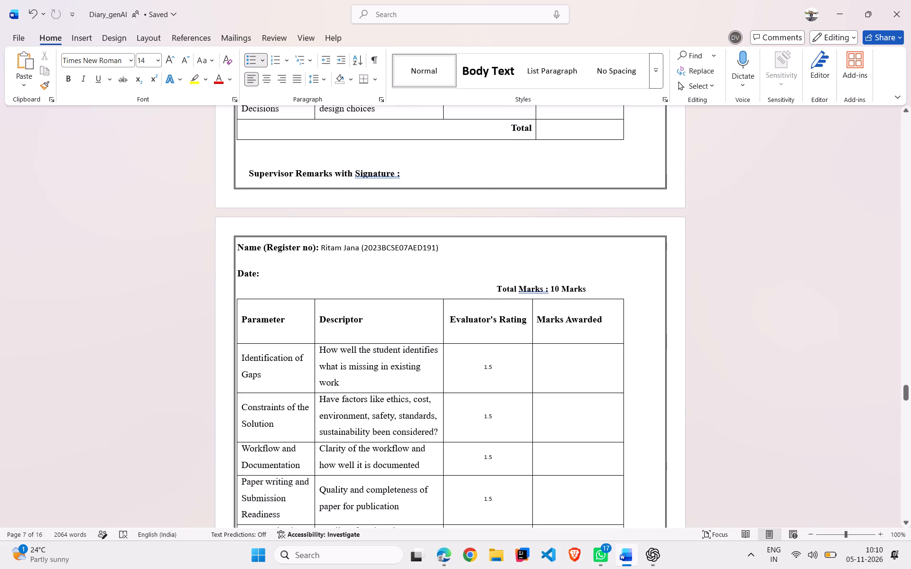
scroll(503, 335, "up", 3)
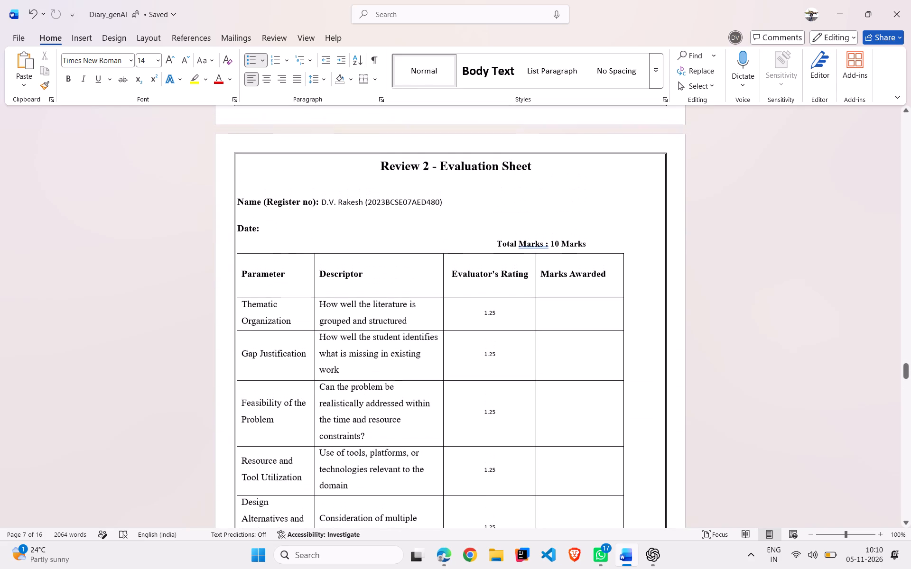
scroll(503, 335, "down", 2)
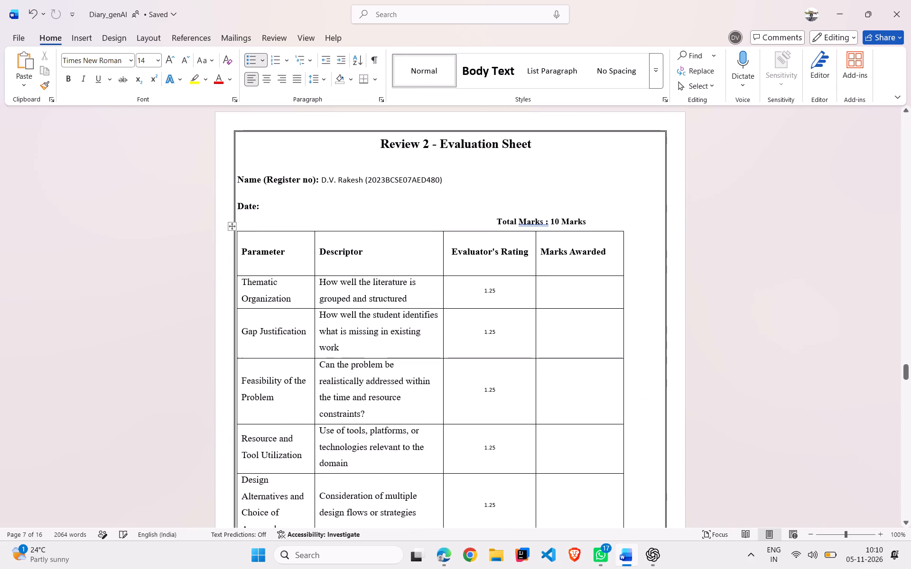
scroll(503, 335, "down", 3)
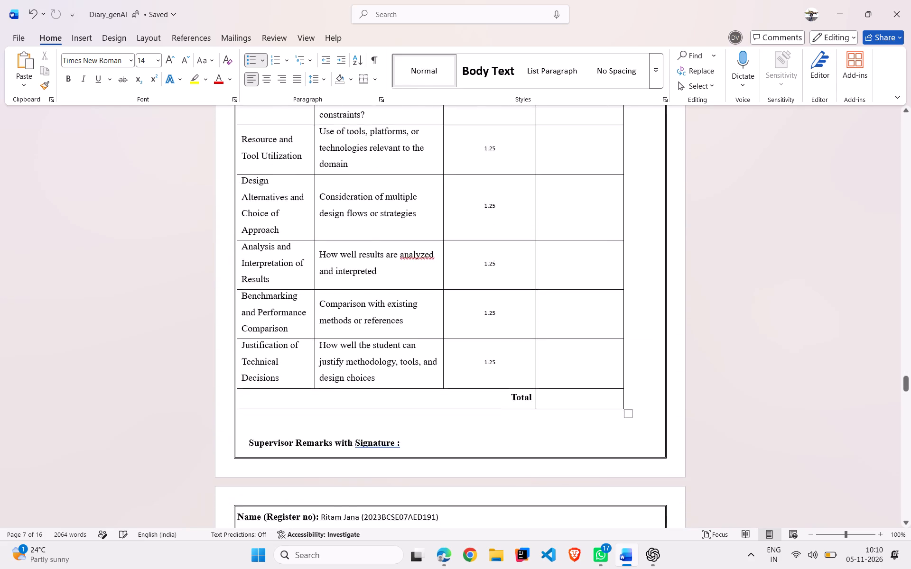
scroll(503, 335, "down", 4)
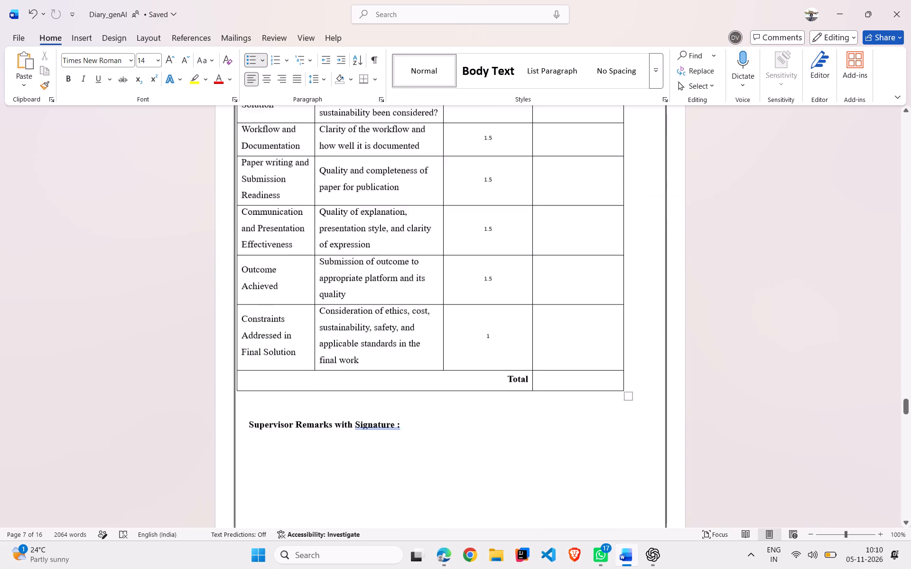
scroll(503, 335, "down", 2)
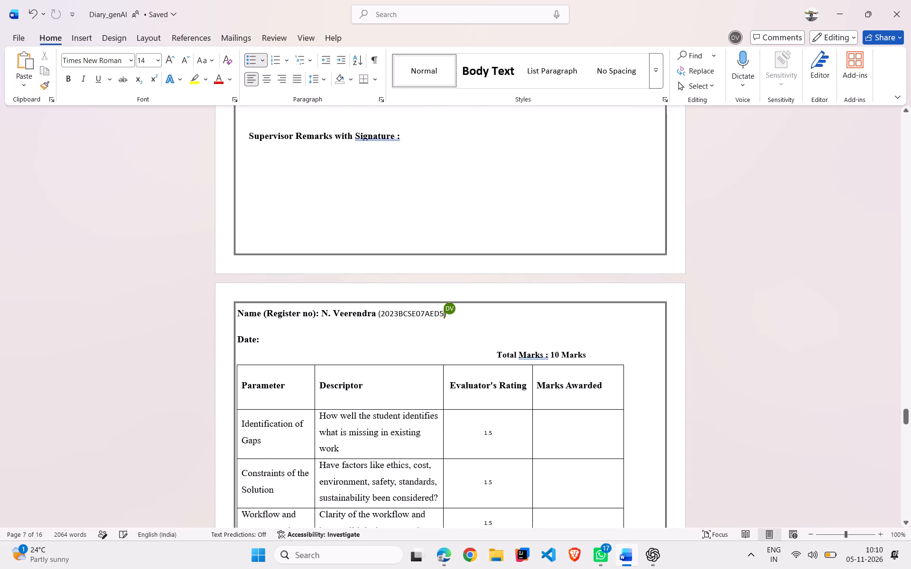
Replace the student name on the evaluation sheet directly after the Review 2 sheet with the second team member's name.
scroll(503, 335, "up", 3)
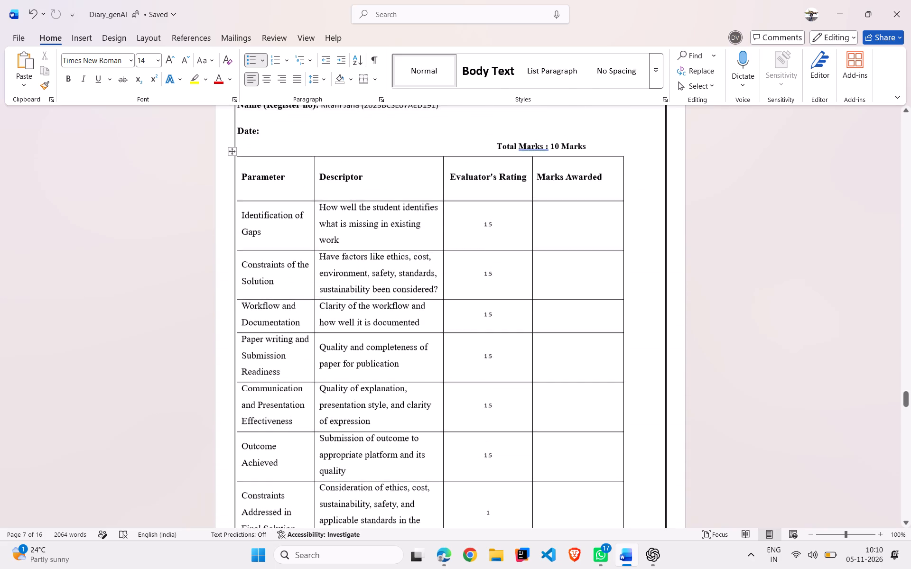
scroll(503, 335, "up", 2)
left_click(360, 379)
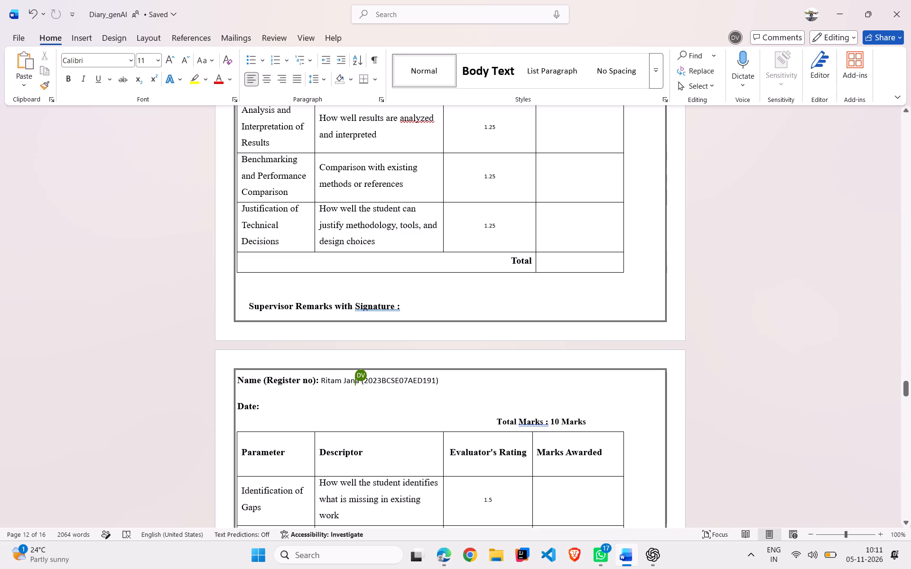
key("BackSpace")
key("BackSpace")
key("BackSpace")
key("BackSpace")
key("BackSpace")
key("BackSpace")
key("BackSpace")
key("BackSpace")
key("BackSpace")
key("BackSpace")
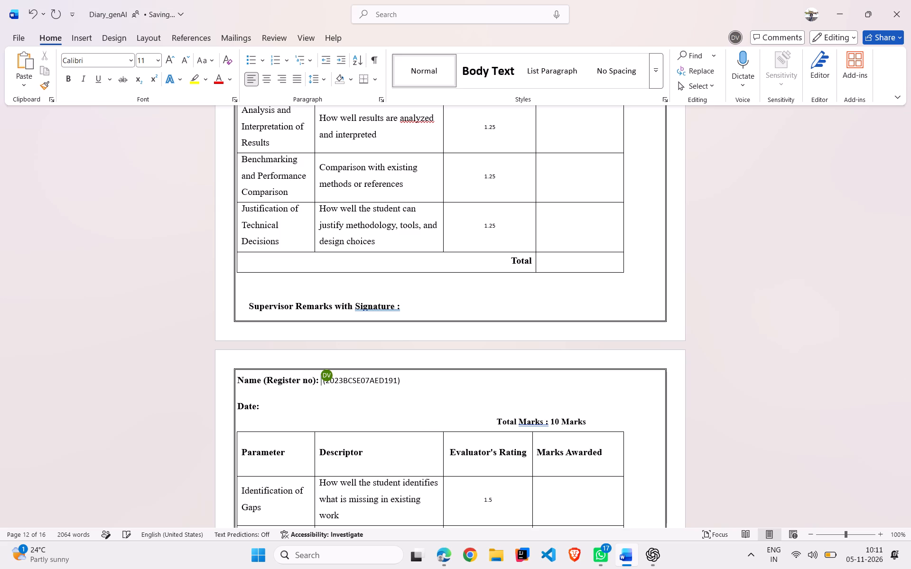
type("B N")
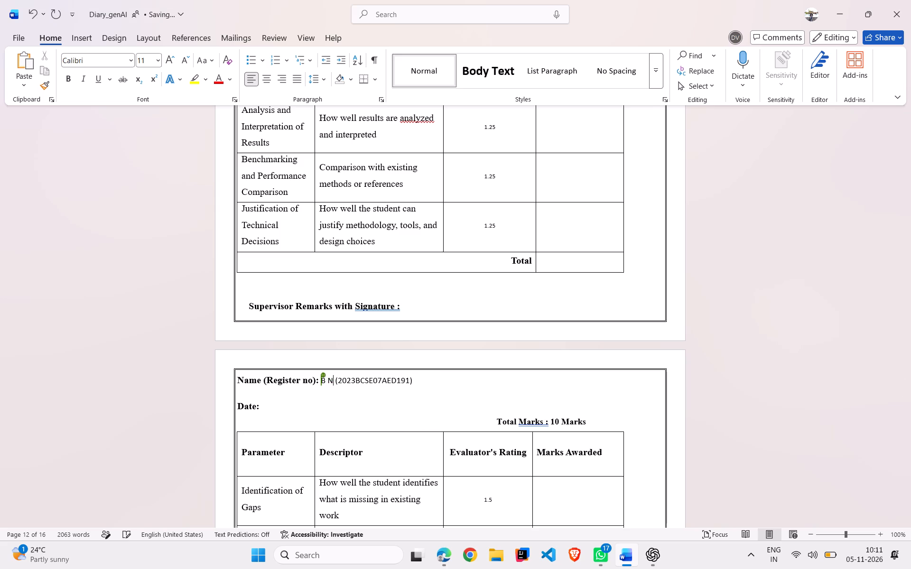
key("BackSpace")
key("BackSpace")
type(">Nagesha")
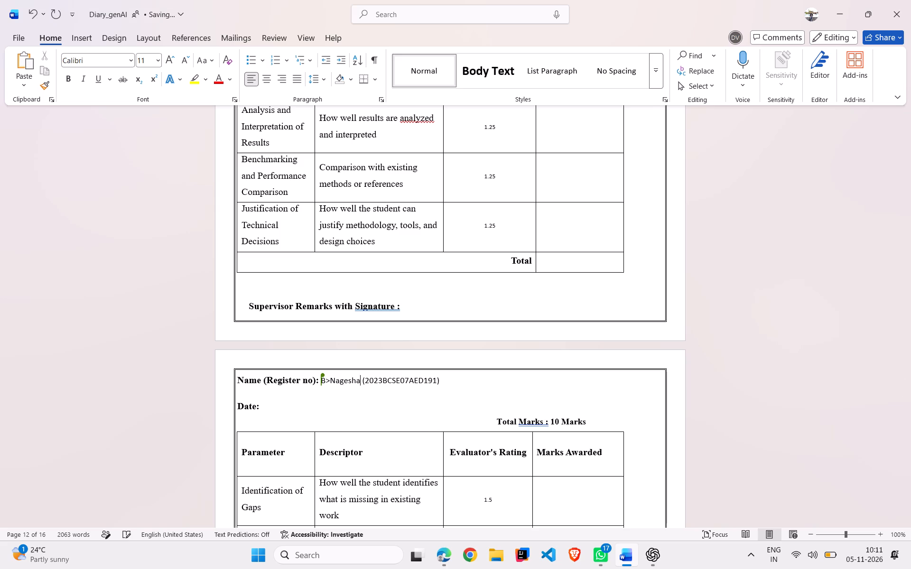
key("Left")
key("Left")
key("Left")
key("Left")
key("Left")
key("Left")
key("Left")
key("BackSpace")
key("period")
Replace the last three digits of the register number on the same sheet with those of the second team member.
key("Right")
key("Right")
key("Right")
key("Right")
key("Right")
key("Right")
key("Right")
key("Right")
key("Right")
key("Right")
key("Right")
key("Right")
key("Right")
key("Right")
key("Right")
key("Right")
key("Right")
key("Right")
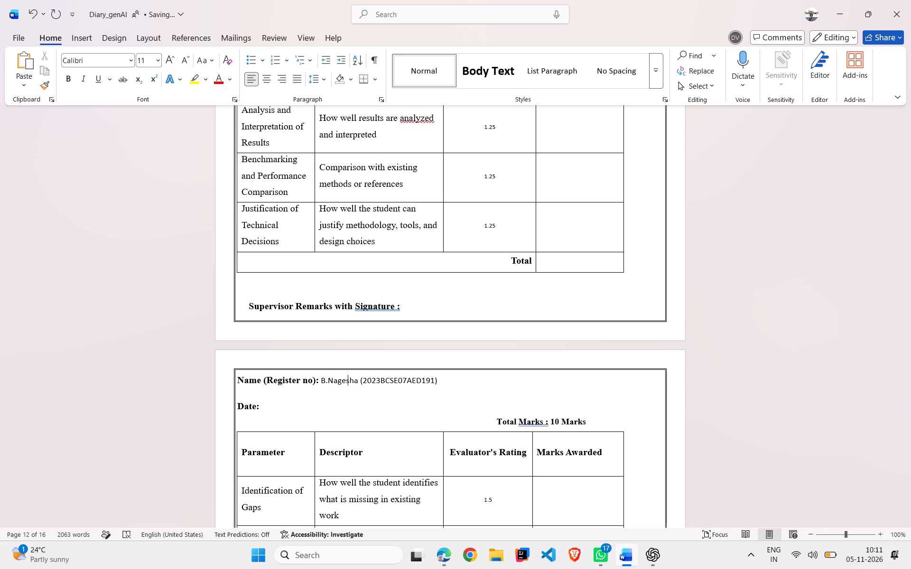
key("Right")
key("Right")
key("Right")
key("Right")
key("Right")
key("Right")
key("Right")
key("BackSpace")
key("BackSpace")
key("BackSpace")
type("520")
Examine the rest of this evaluation sheet and the third team member's sheet, including name line, ratings and supervisor remarks.
scroll(407, 424, "down", 2)
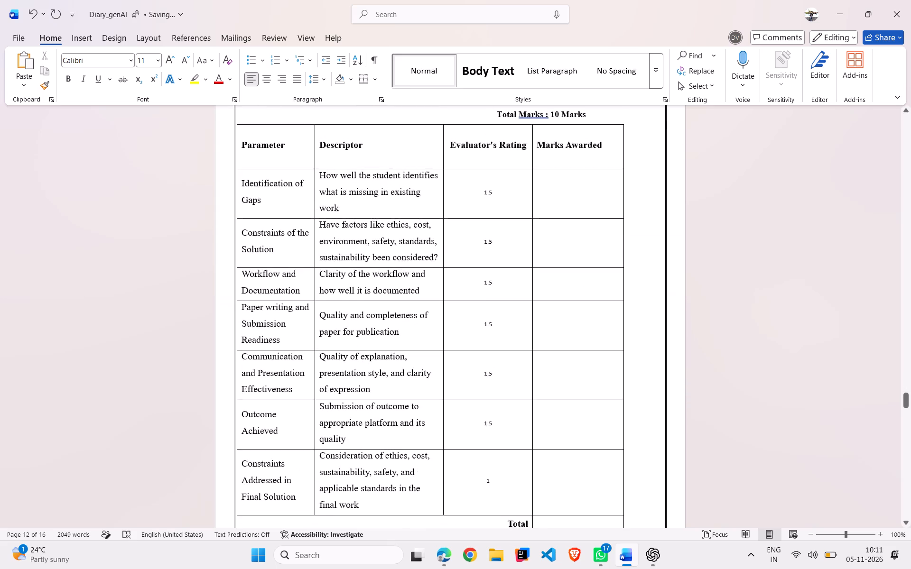
scroll(407, 424, "down", 1)
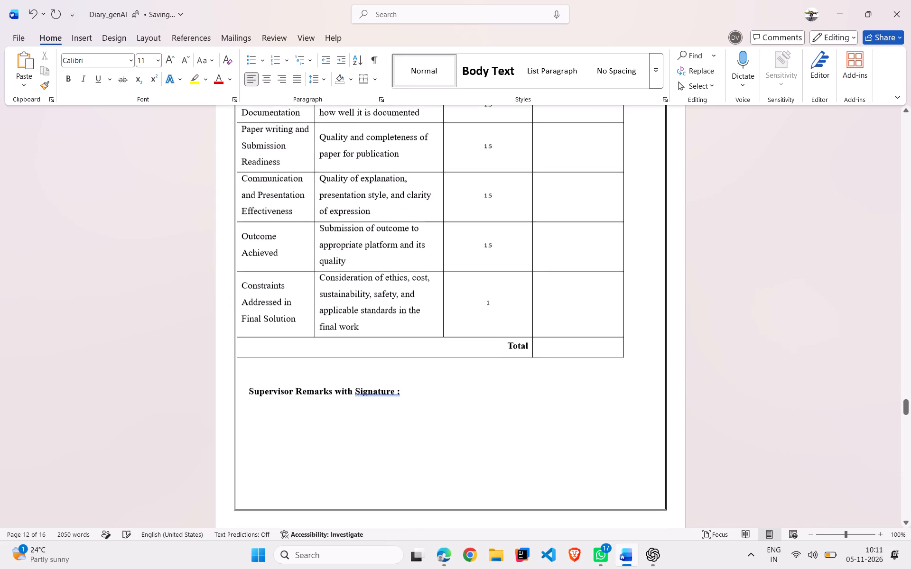
scroll(407, 424, "down", 2)
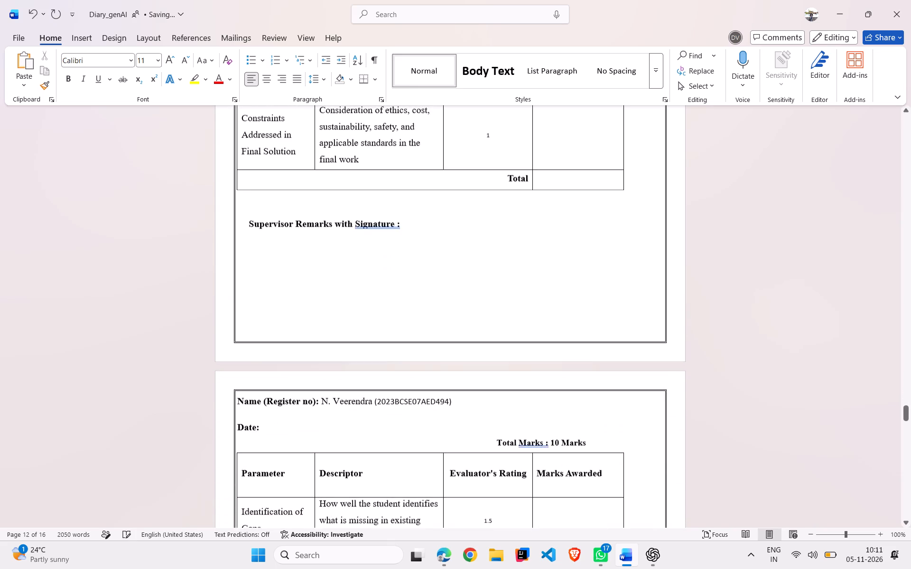
scroll(407, 424, "down", 1)
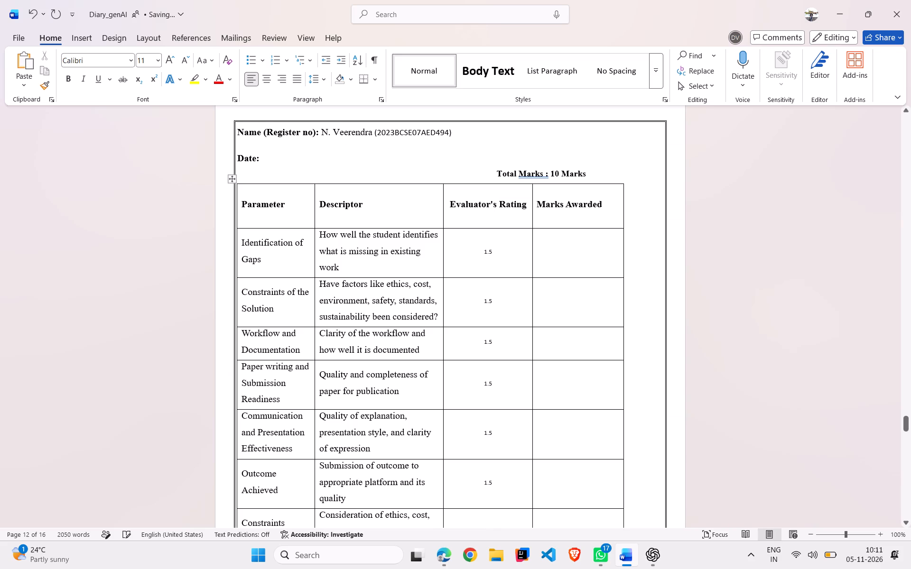
scroll(457, 304, "down", 1)
scroll(457, 304, "up", 1)
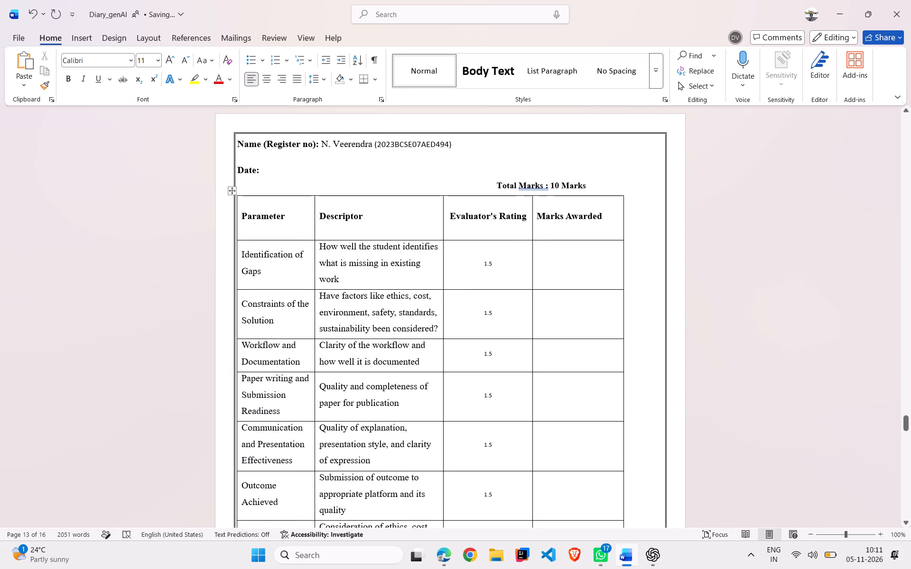
scroll(457, 304, "down", 1)
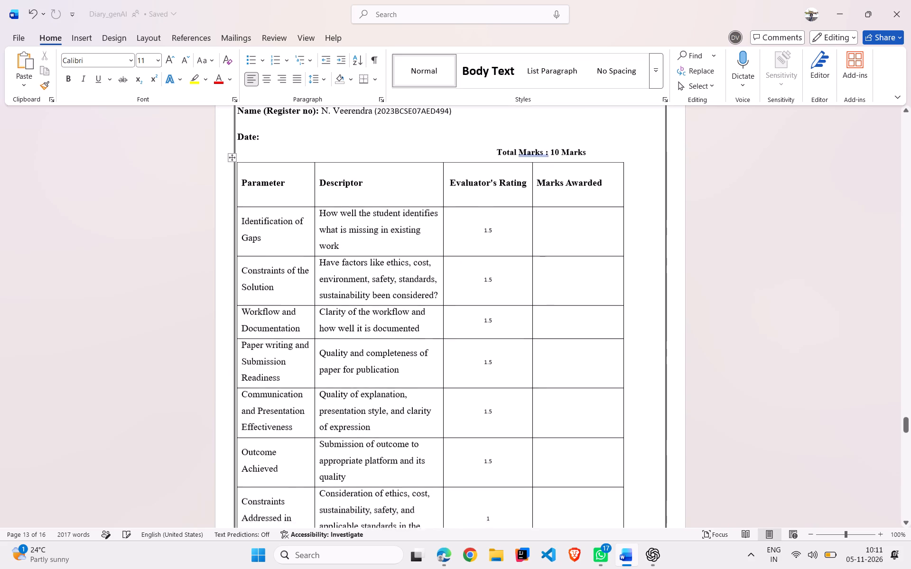
scroll(457, 304, "down", 3)
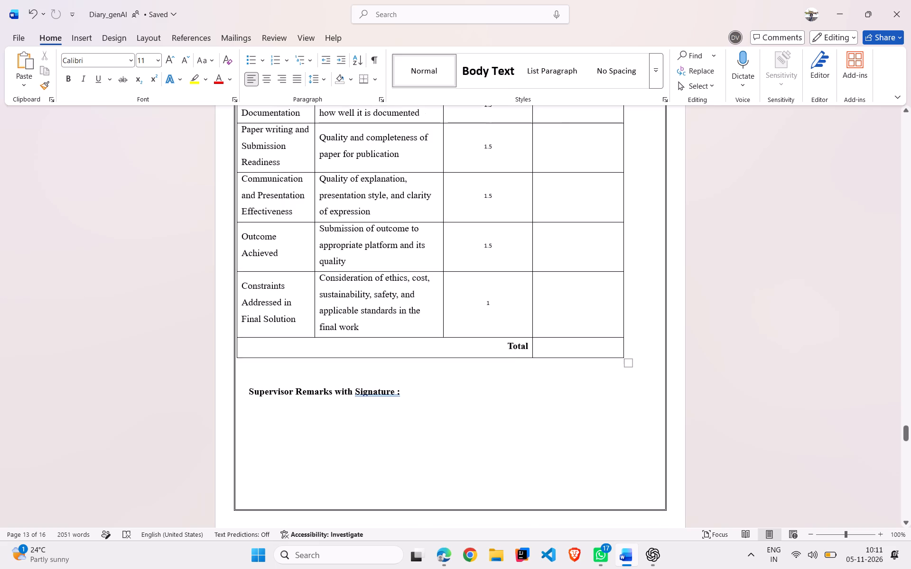
Examine the Review 3 evaluation sheet and the sheet following it, comparing their name lines with the team members.
scroll(457, 304, "down", 2)
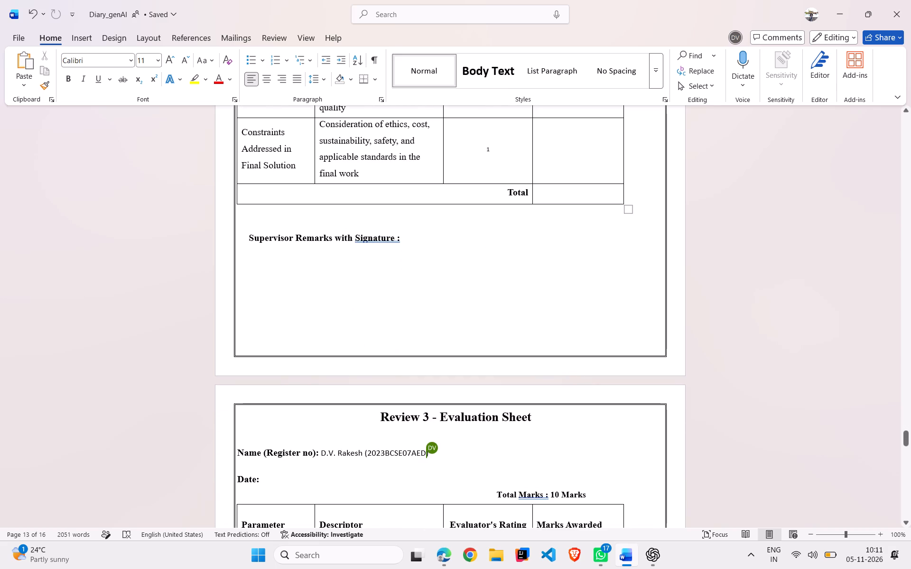
scroll(457, 304, "down", 1)
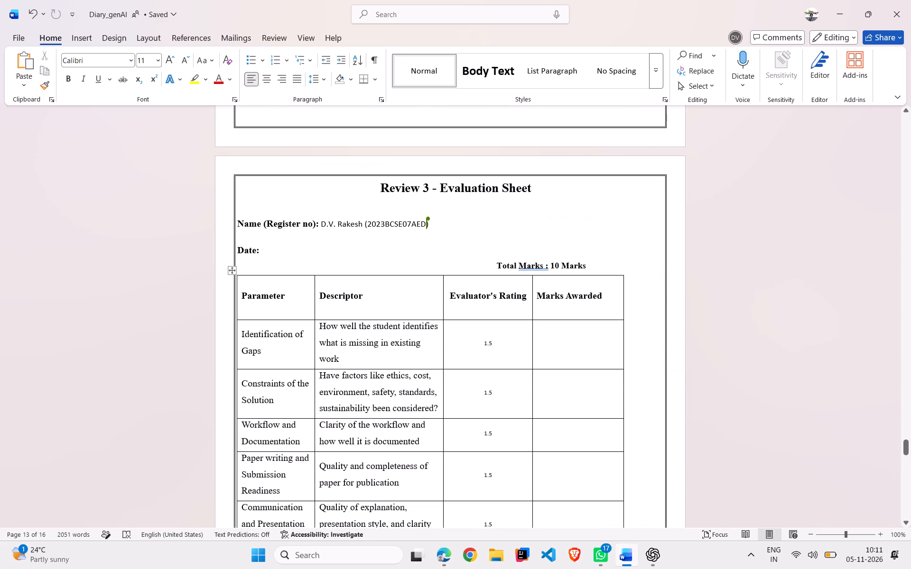
scroll(457, 304, "down", 4)
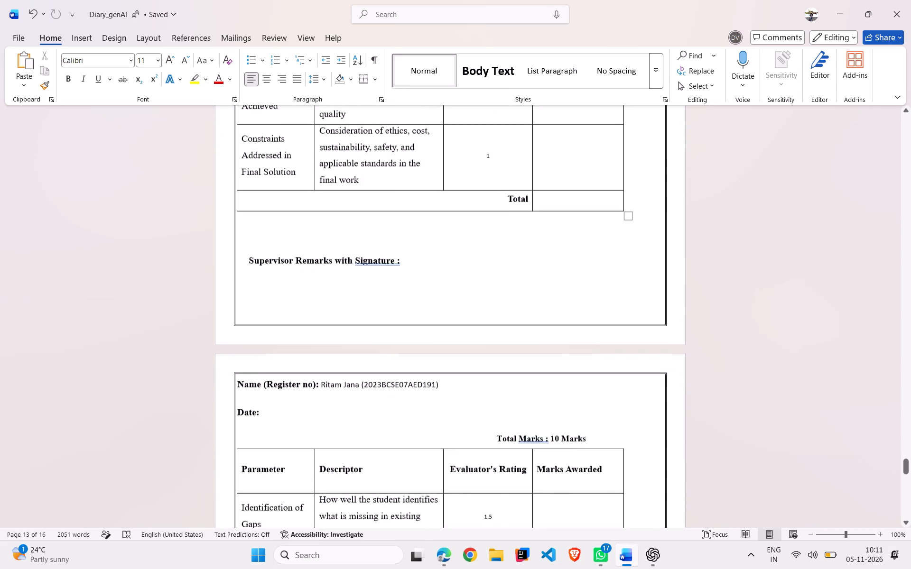
scroll(457, 304, "down", 1)
scroll(457, 304, "up", 1)
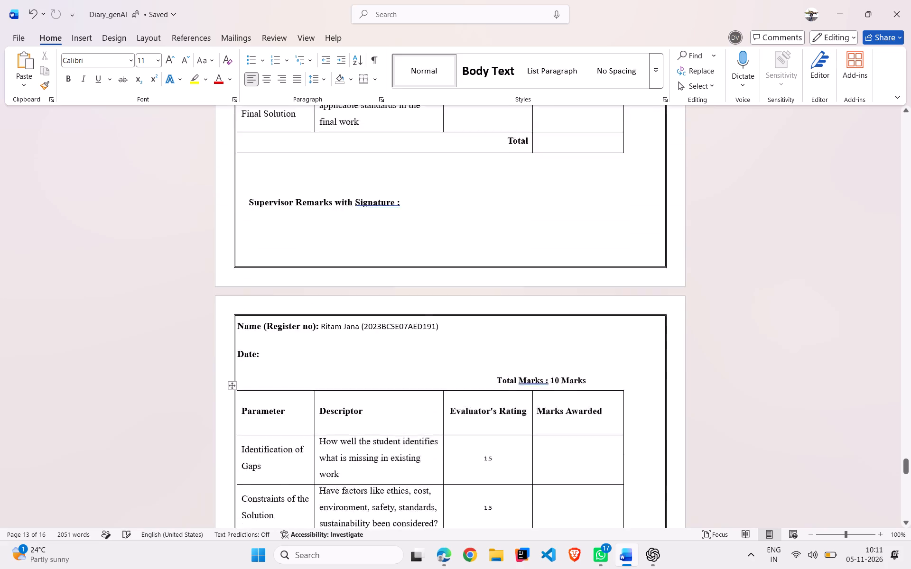
scroll(457, 304, "up", 3)
Replace the student name on the evaluation sheet directly after the Review 3 sheet with the second team member's name.
scroll(457, 304, "down", 1)
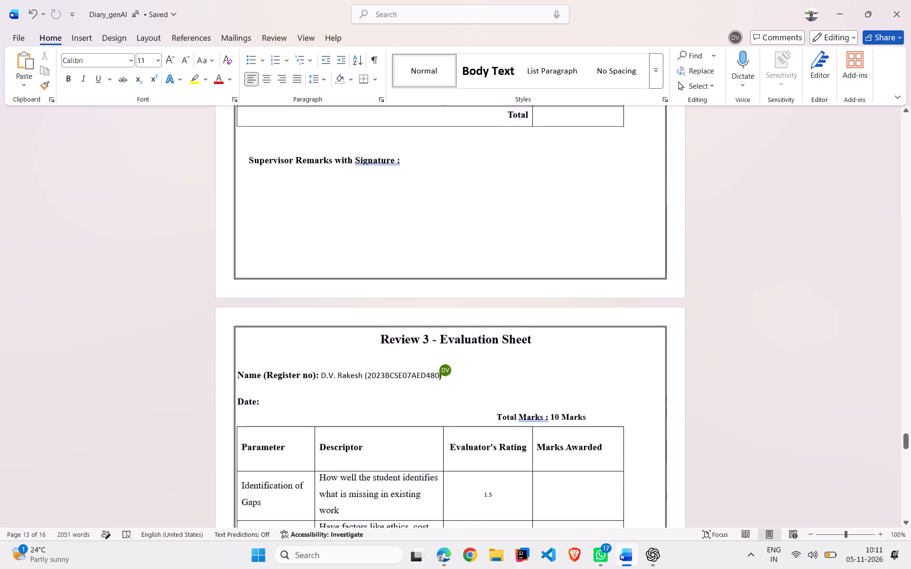
scroll(457, 304, "down", 2)
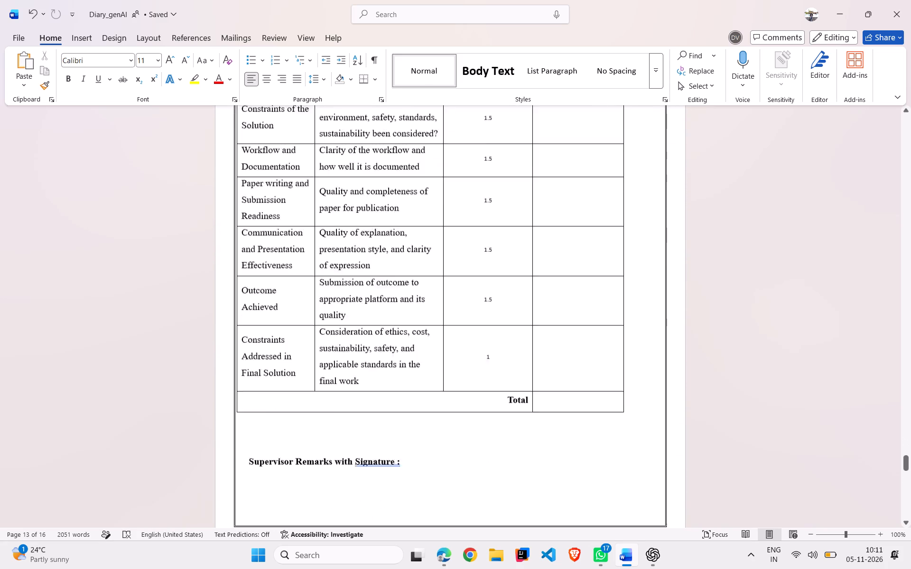
scroll(457, 304, "down", 1)
left_click(360, 313)
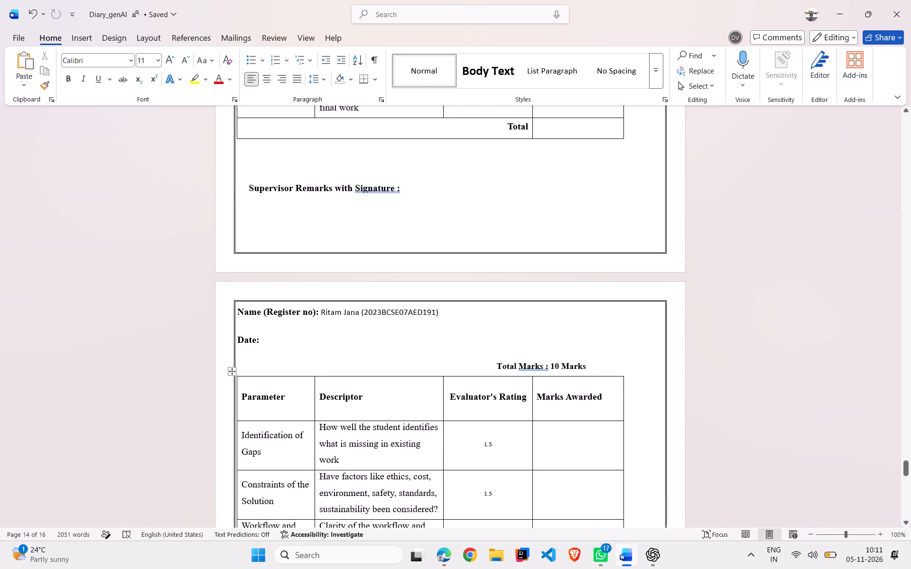
key("BackSpace")
key("BackSpace")
key("BackSpace")
key("BackSpace")
key("BackSpace")
key("BackSpace")
key("BackSpace")
key("BackSpace")
key("BackSpace")
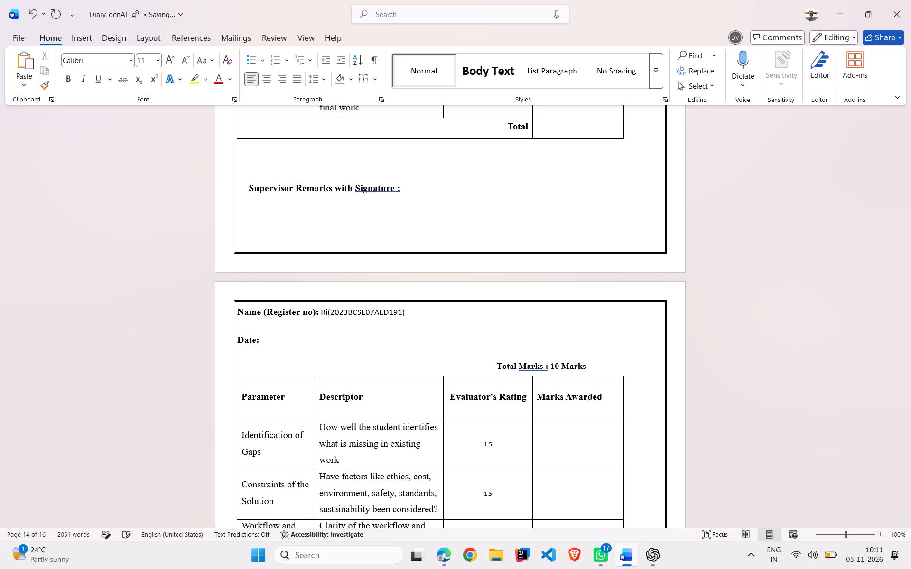
key("BackSpace")
key("BackSpace")
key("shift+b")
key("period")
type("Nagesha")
Replace the last three digits of the register number on the same sheet with those of the second team member.
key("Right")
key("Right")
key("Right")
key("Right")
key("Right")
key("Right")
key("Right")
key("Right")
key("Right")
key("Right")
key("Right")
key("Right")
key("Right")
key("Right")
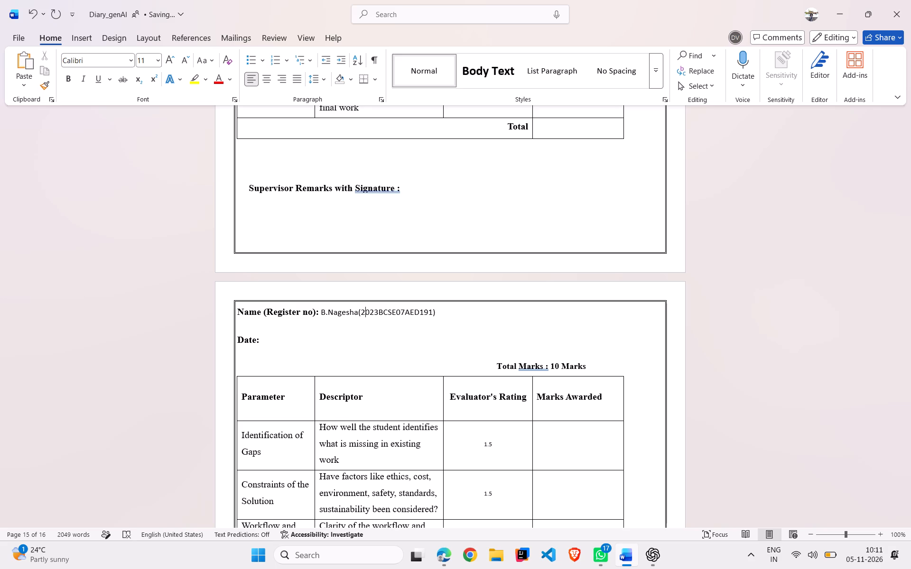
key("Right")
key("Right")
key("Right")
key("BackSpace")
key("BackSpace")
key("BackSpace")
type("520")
left_click(413, 349)
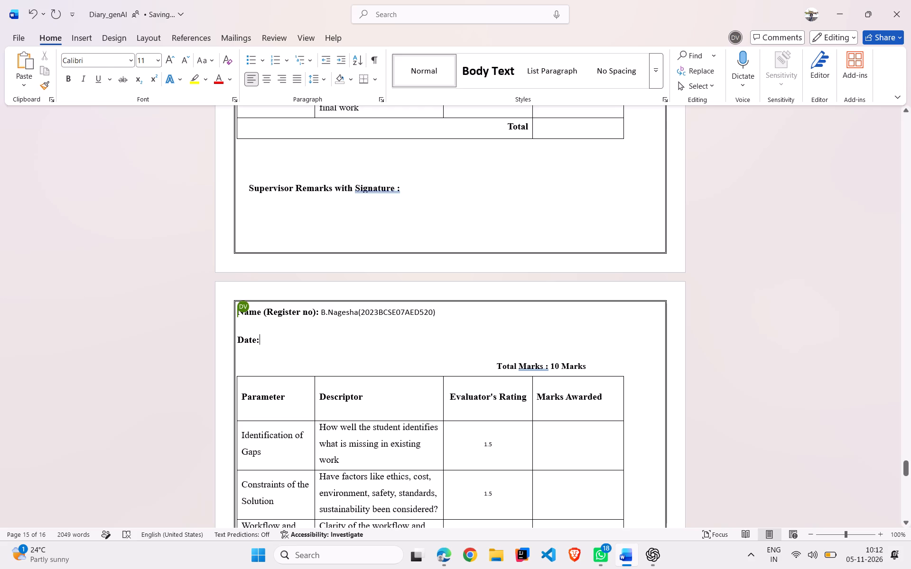
Examine the Review 3 sheets as far as the Review Summary, and the evaluation sheets back to Review 2, checking each name line.
scroll(413, 349, "up", 3)
scroll(413, 349, "down", 1)
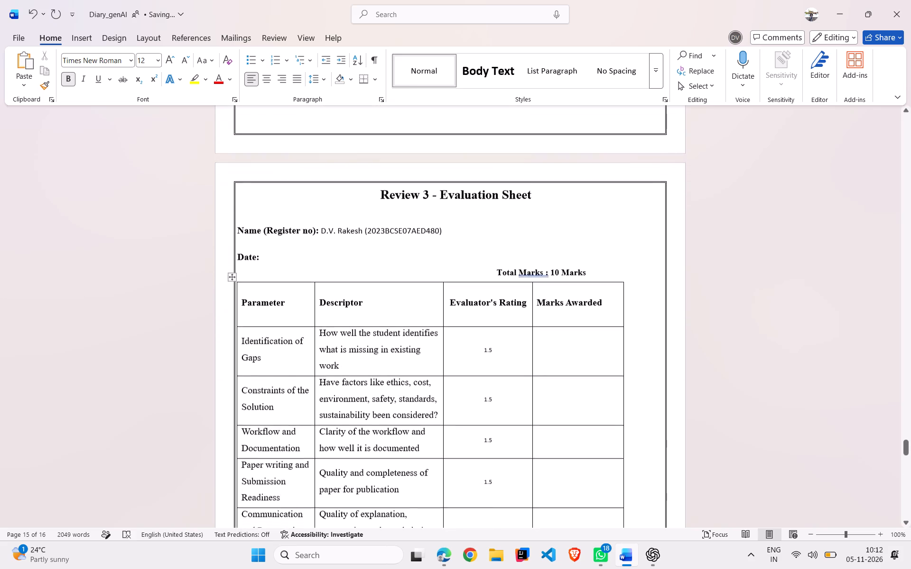
scroll(413, 349, "down", 3)
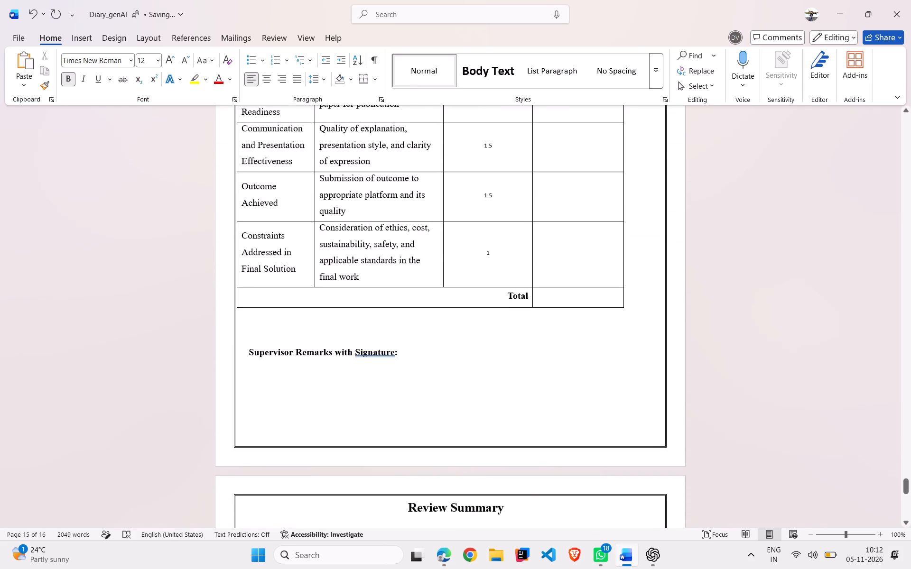
scroll(413, 349, "down", 1)
scroll(413, 349, "up", 4)
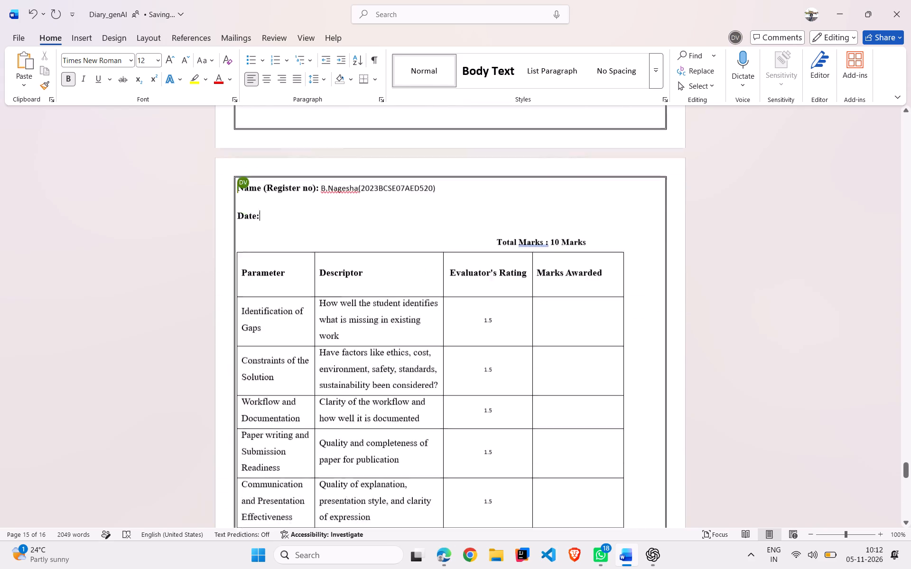
scroll(413, 349, "up", 3)
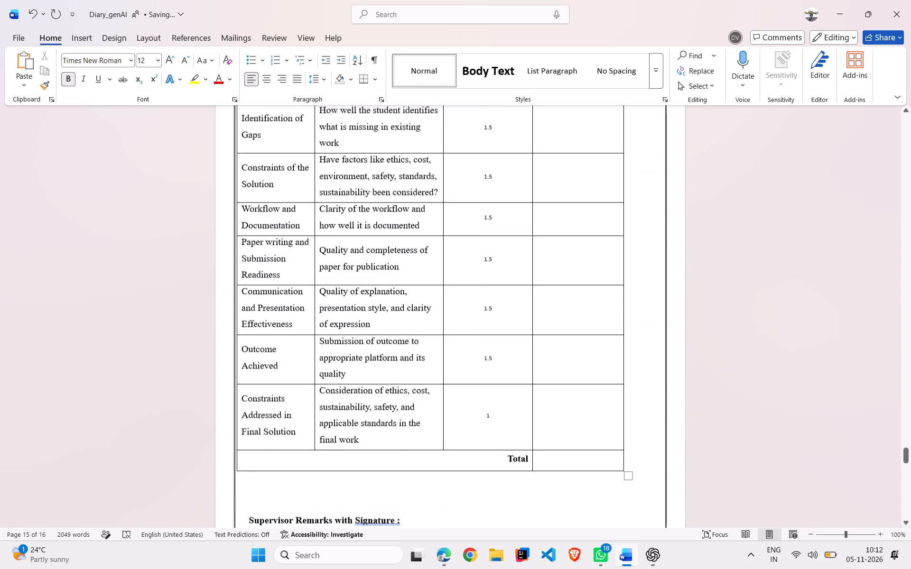
scroll(413, 349, "up", 3)
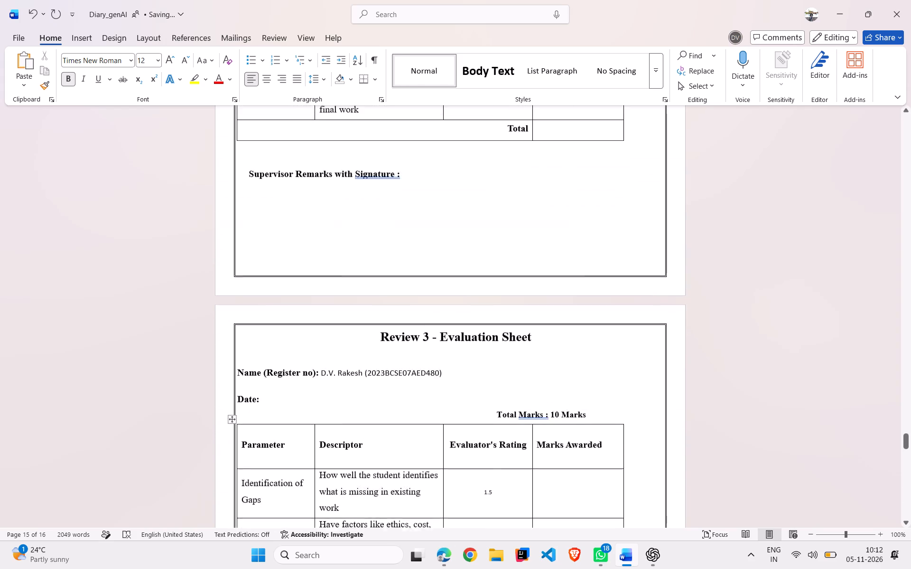
scroll(413, 349, "up", 2)
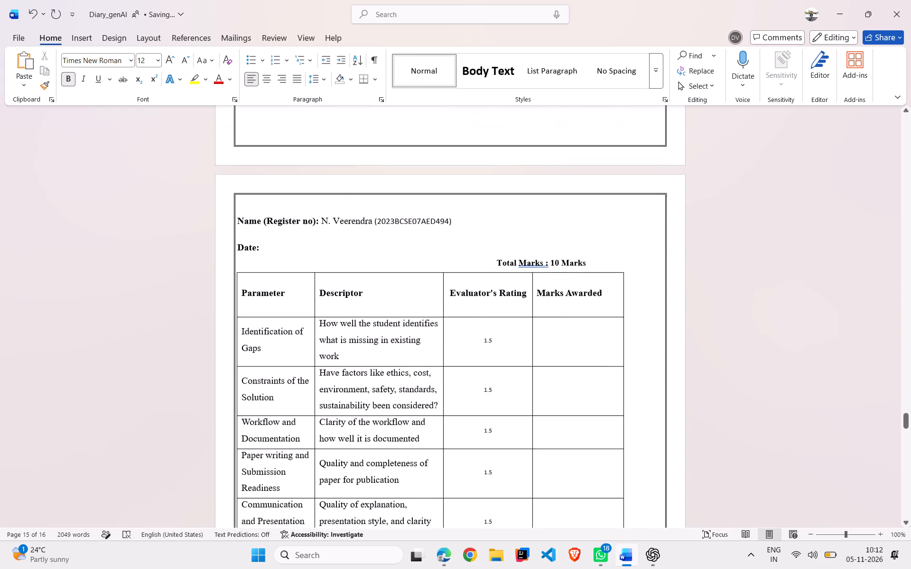
scroll(413, 349, "up", 3)
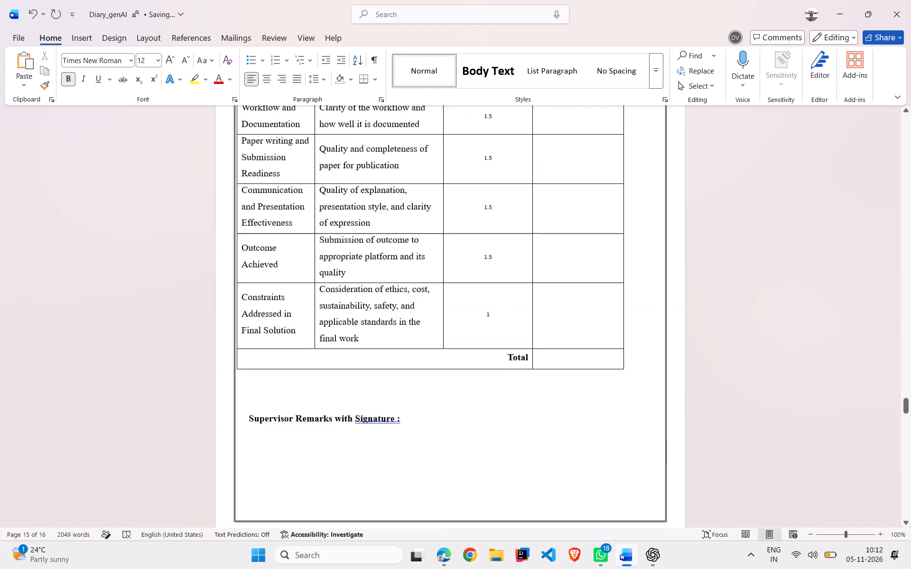
scroll(413, 349, "up", 3)
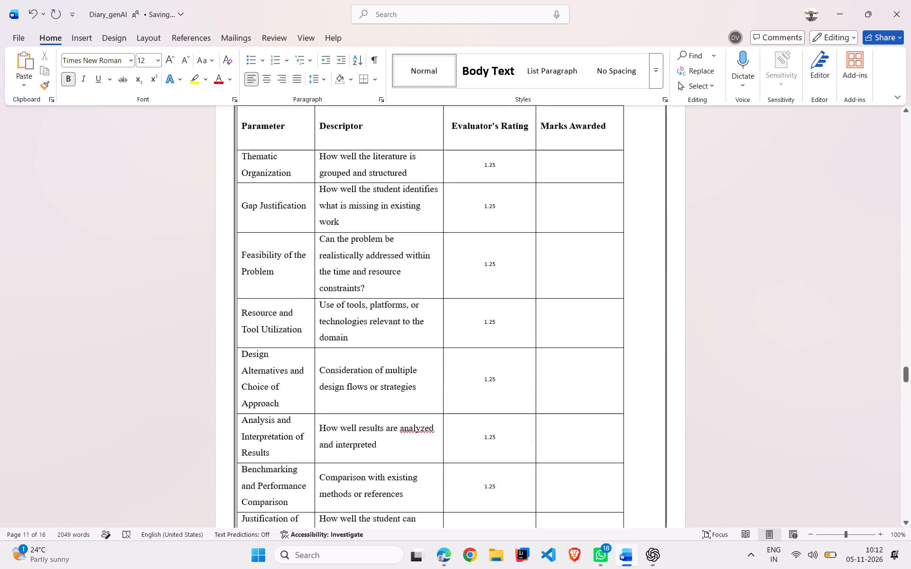
scroll(413, 349, "up", 1)
Compare the Review 2 and Review 3 sheets in order through the Review Summary, checking which team members have an evaluation sheet.
scroll(413, 349, "down", 2)
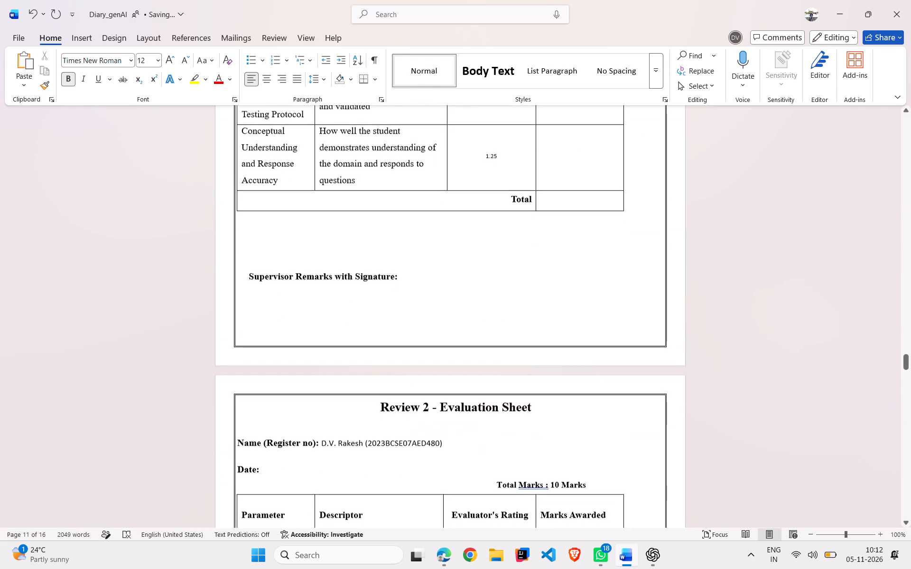
scroll(413, 349, "down", 5)
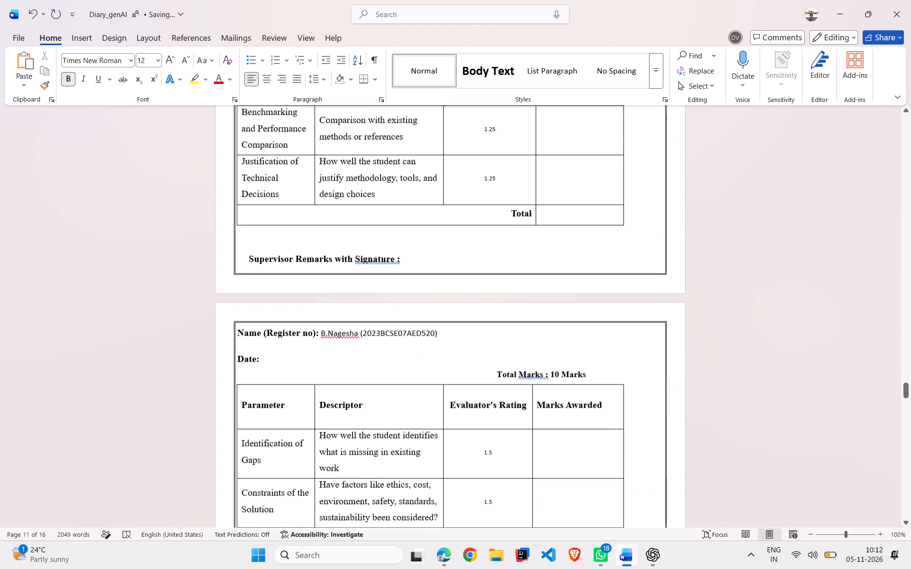
scroll(413, 349, "down", 4)
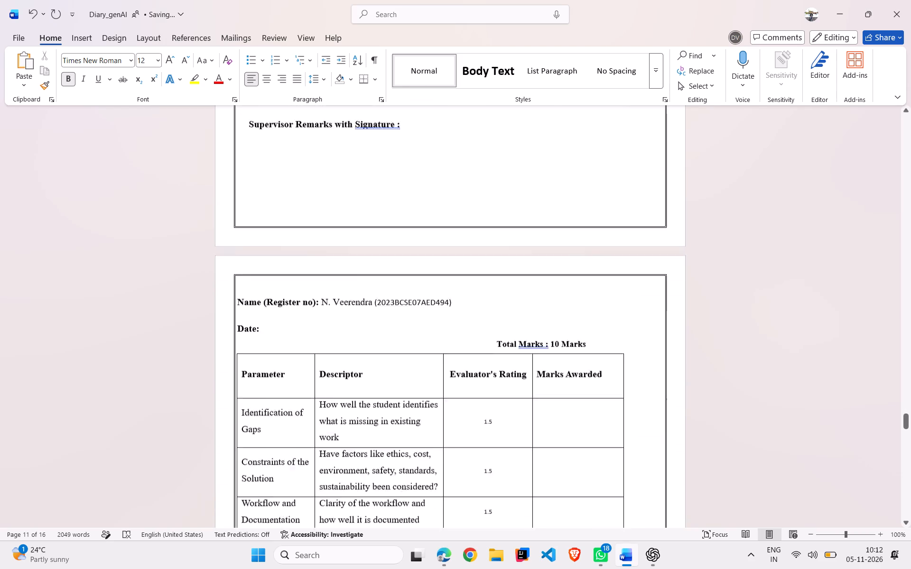
scroll(413, 349, "down", 4)
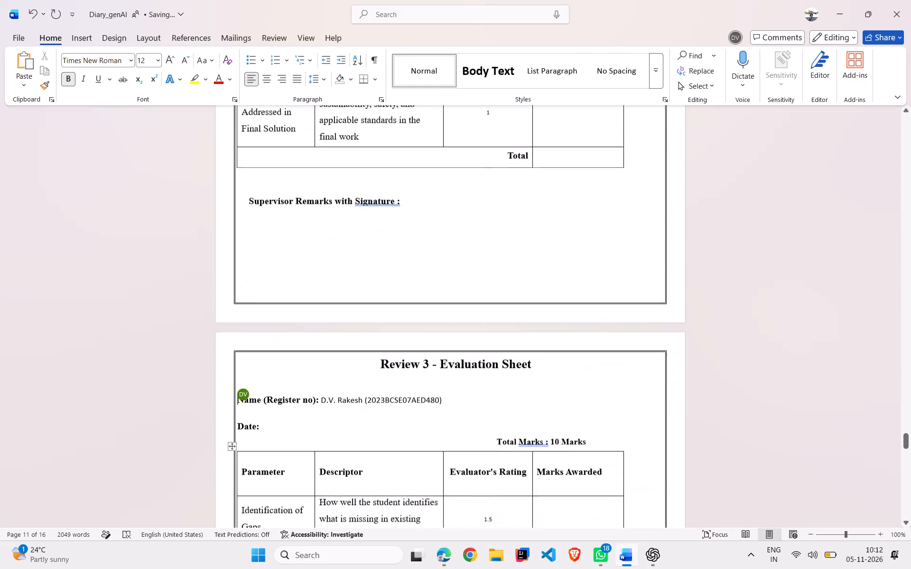
scroll(413, 349, "down", 3)
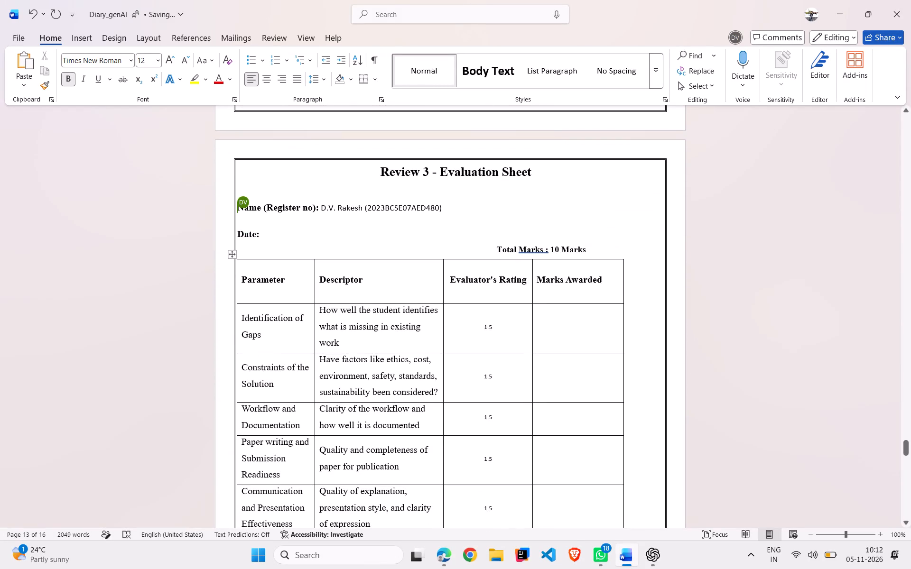
scroll(413, 349, "down", 4)
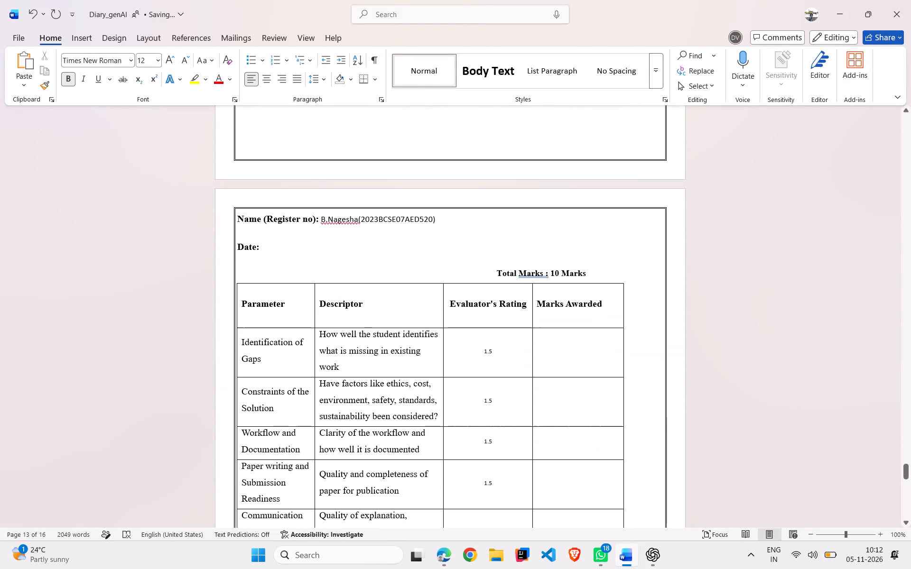
scroll(413, 349, "down", 1)
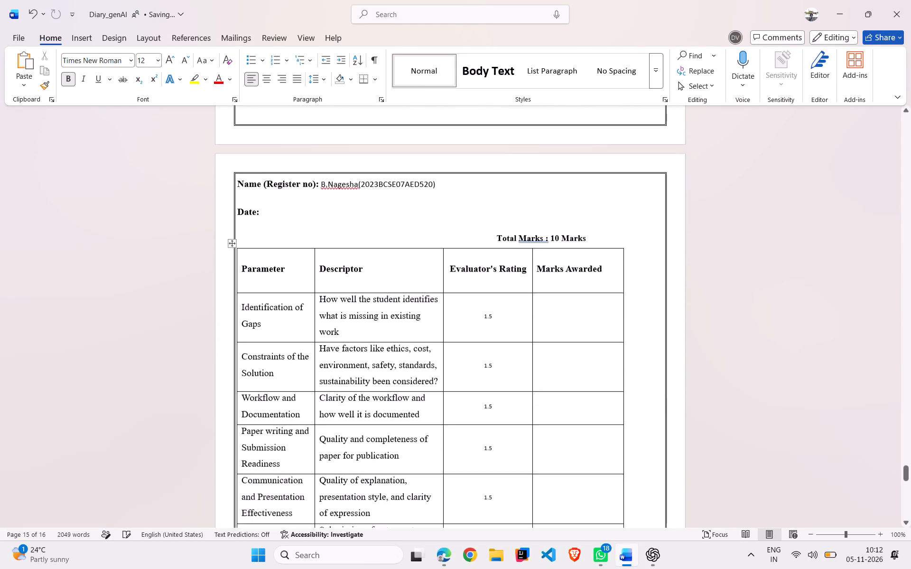
scroll(413, 349, "down", 4)
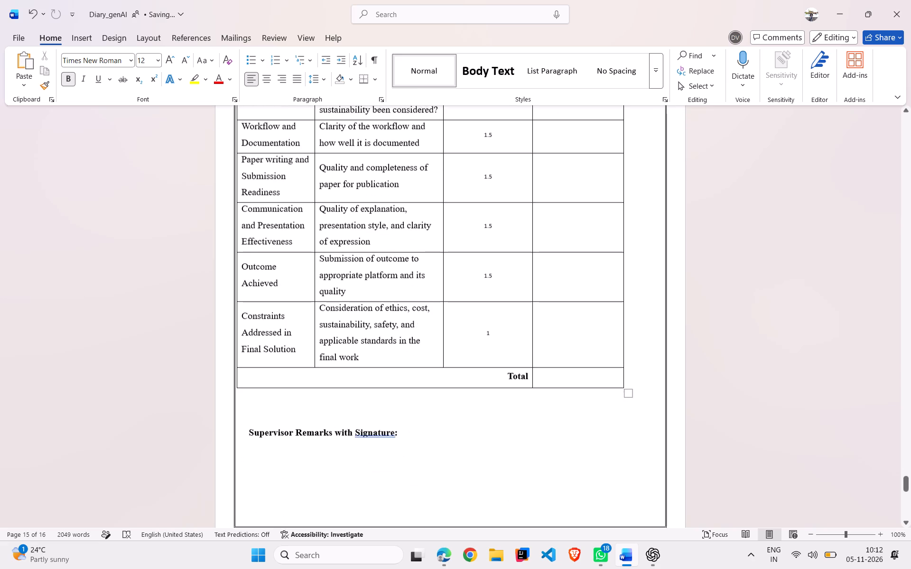
scroll(413, 349, "down", 1)
Copy the second team member's Review 3 evaluation sheet, from the name line through Supervisor Remarks with Signature.
scroll(413, 349, "up", 1)
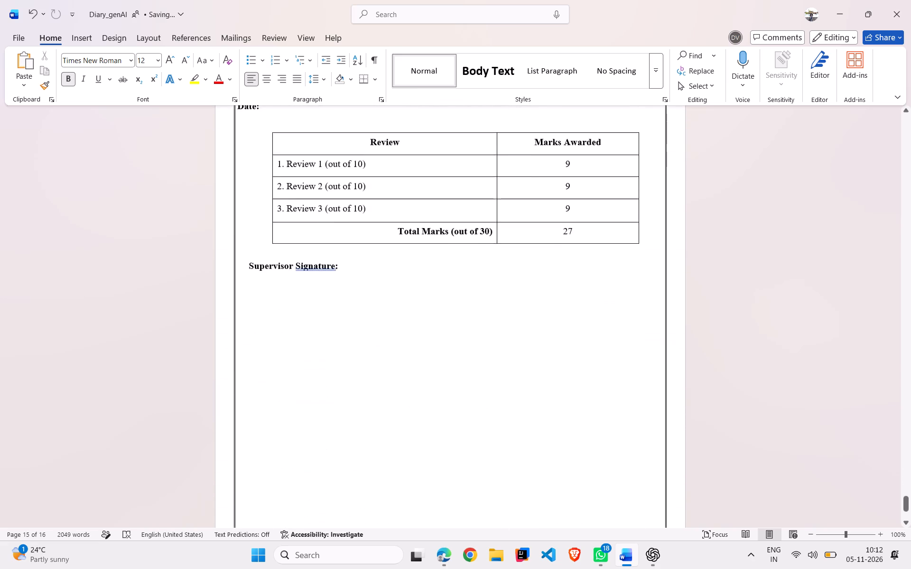
scroll(413, 349, "up", 2)
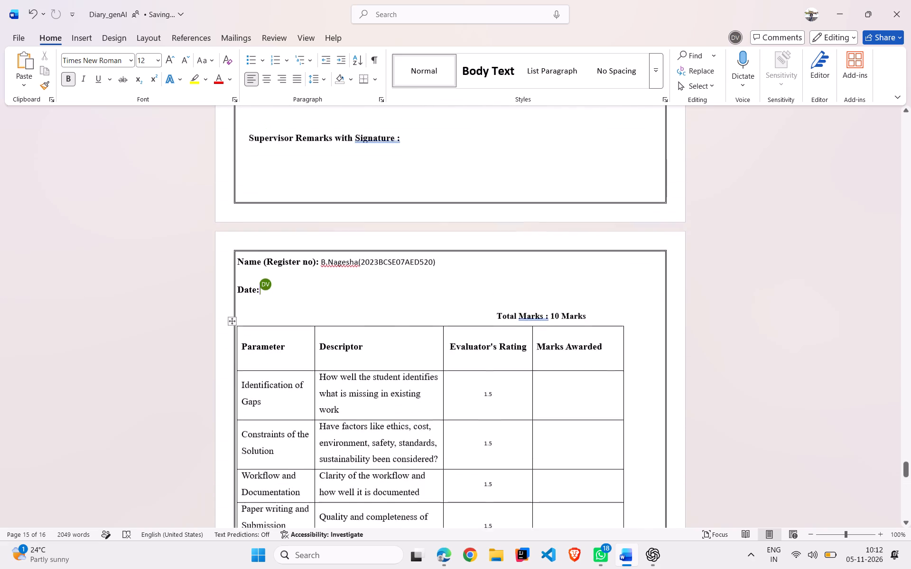
scroll(413, 349, "up", 1)
left_click_drag(239, 283, 312, 331)
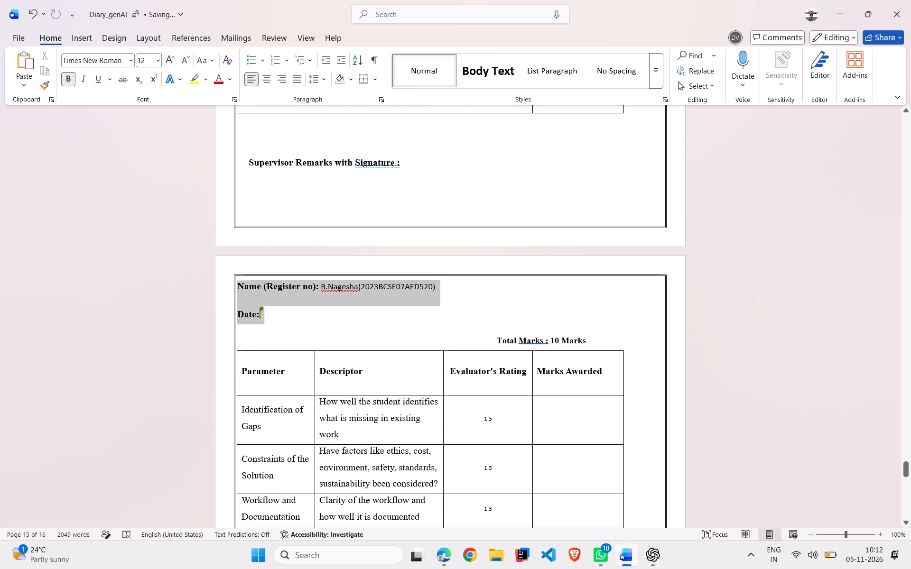
left_click_drag(312, 331, 390, 386)
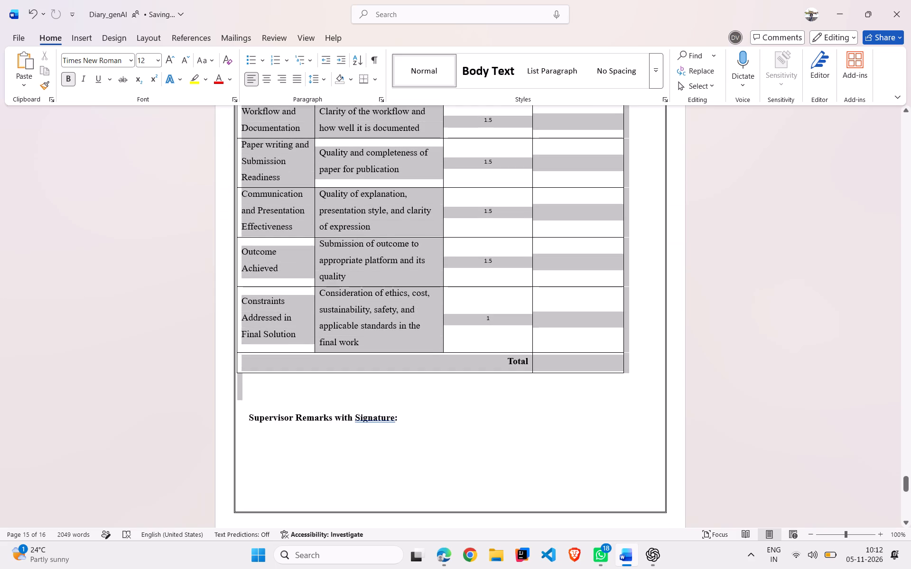
left_click_drag(390, 386, 406, 420)
key("ctrl+c")
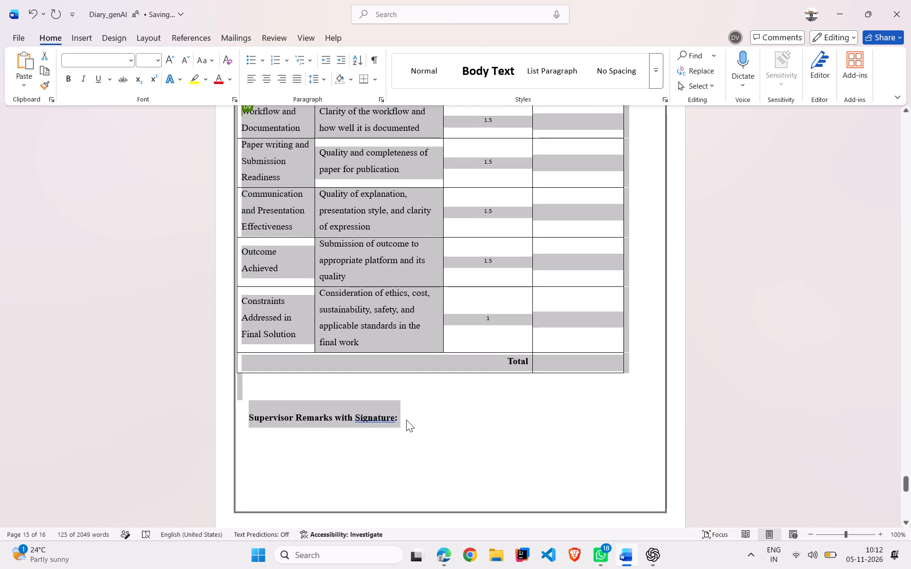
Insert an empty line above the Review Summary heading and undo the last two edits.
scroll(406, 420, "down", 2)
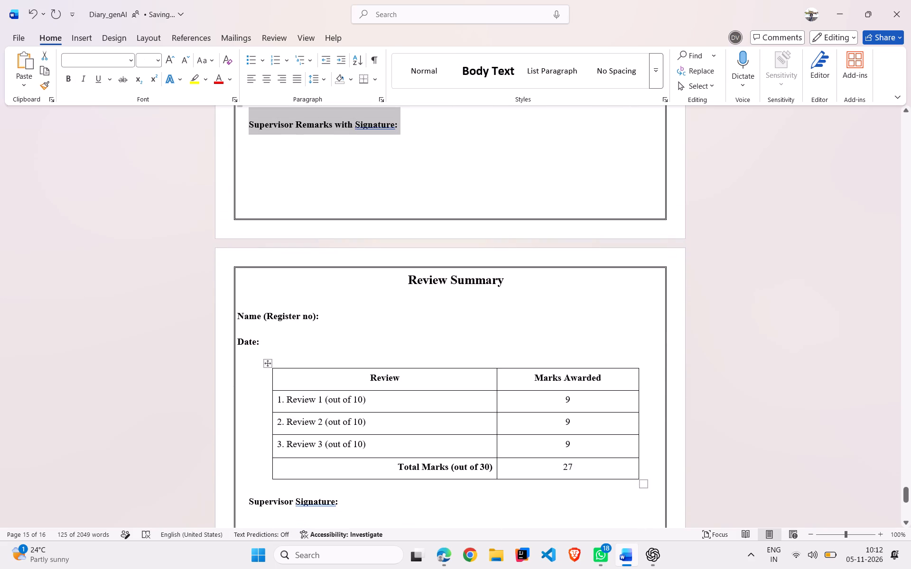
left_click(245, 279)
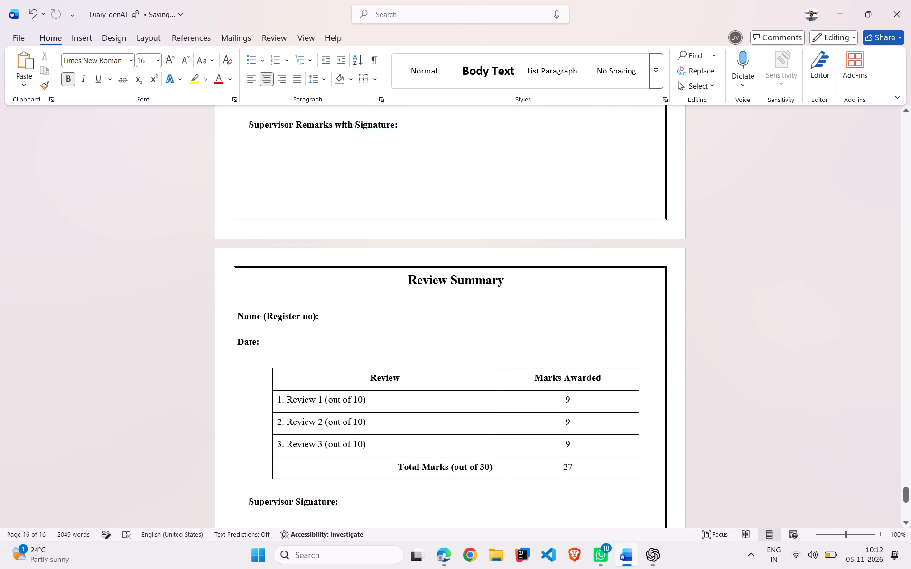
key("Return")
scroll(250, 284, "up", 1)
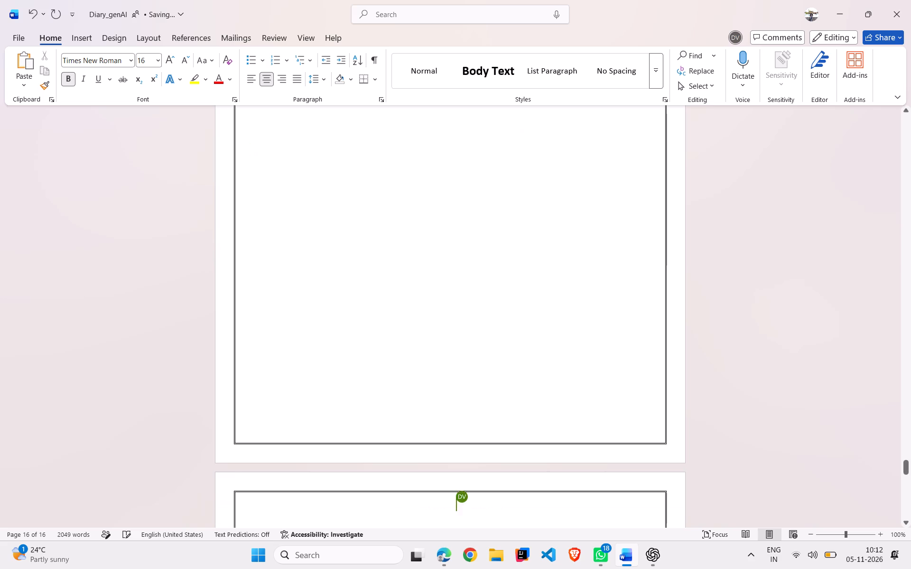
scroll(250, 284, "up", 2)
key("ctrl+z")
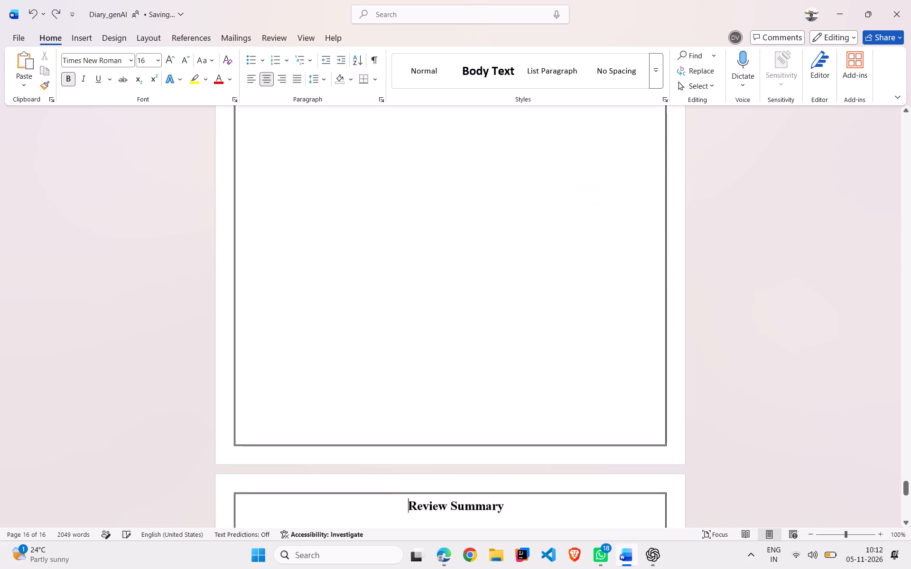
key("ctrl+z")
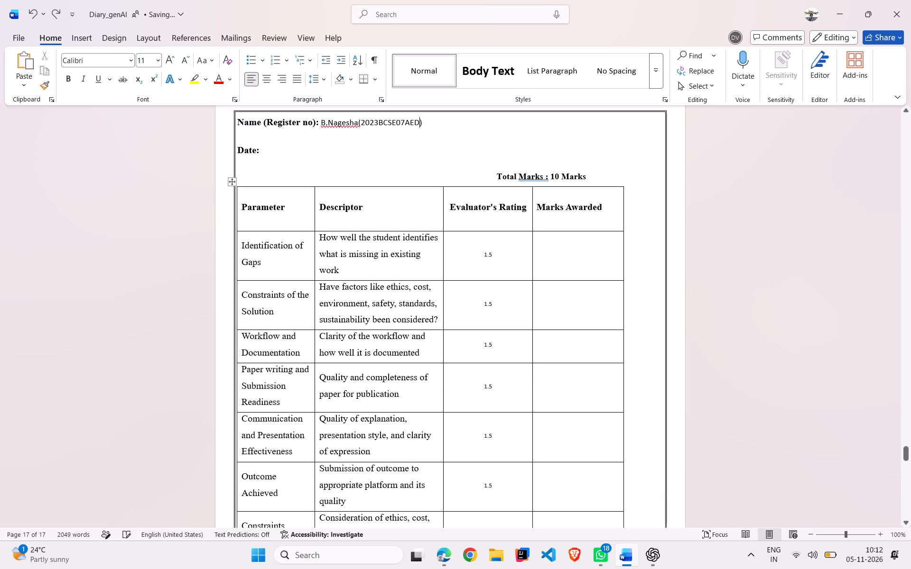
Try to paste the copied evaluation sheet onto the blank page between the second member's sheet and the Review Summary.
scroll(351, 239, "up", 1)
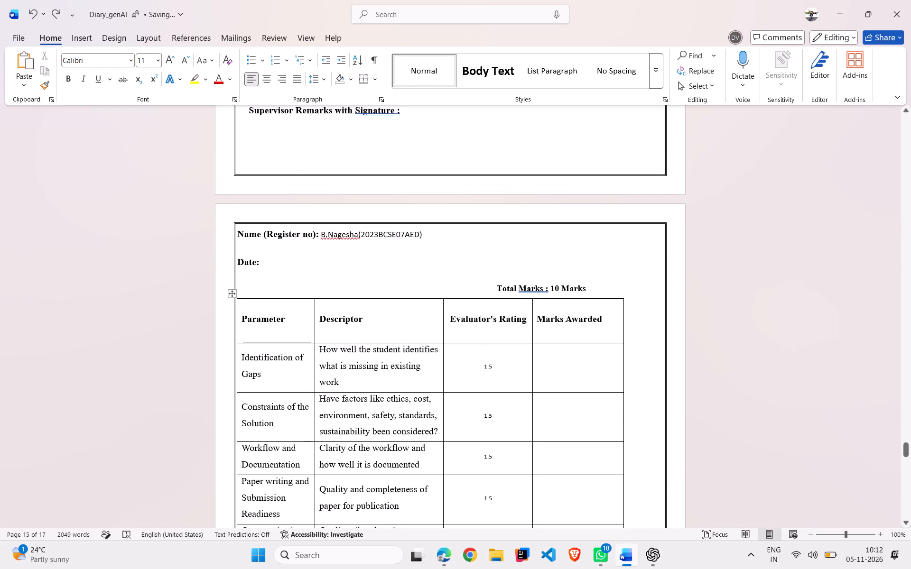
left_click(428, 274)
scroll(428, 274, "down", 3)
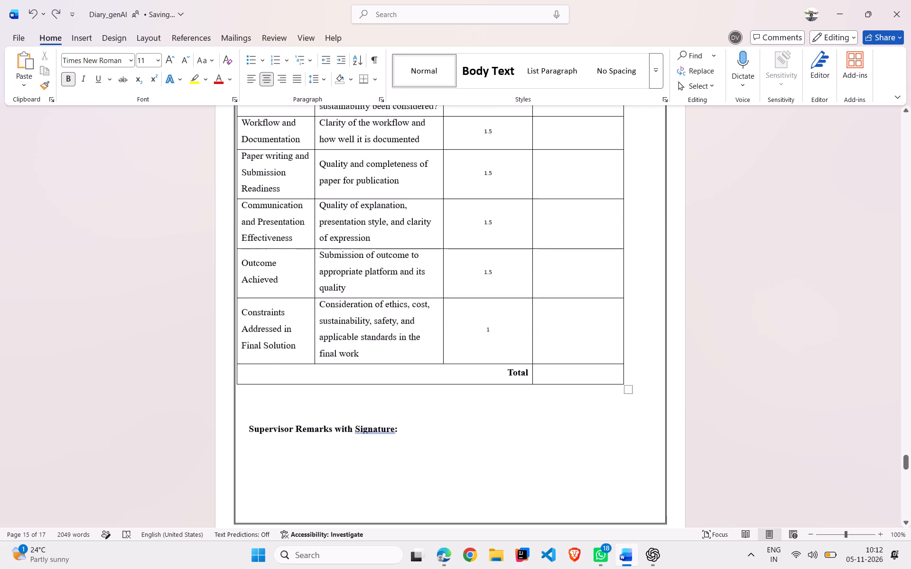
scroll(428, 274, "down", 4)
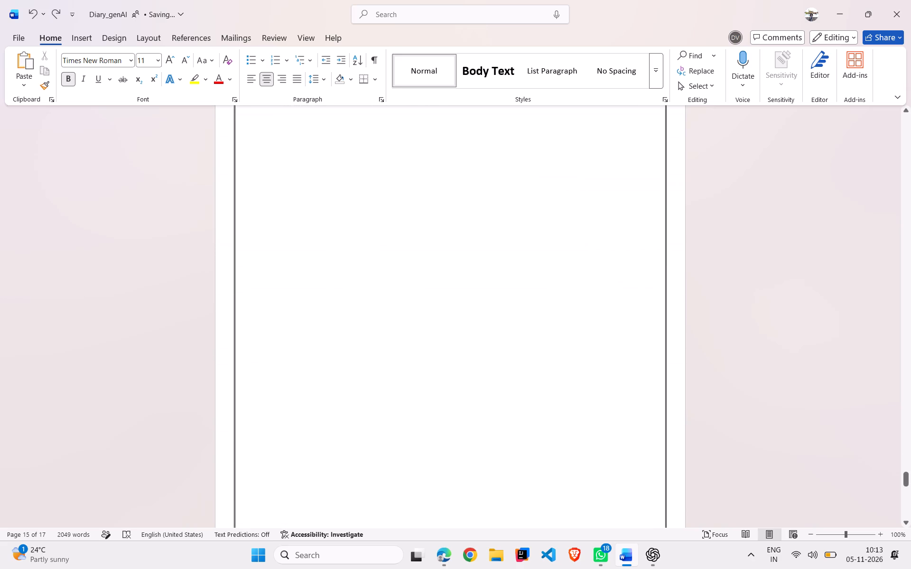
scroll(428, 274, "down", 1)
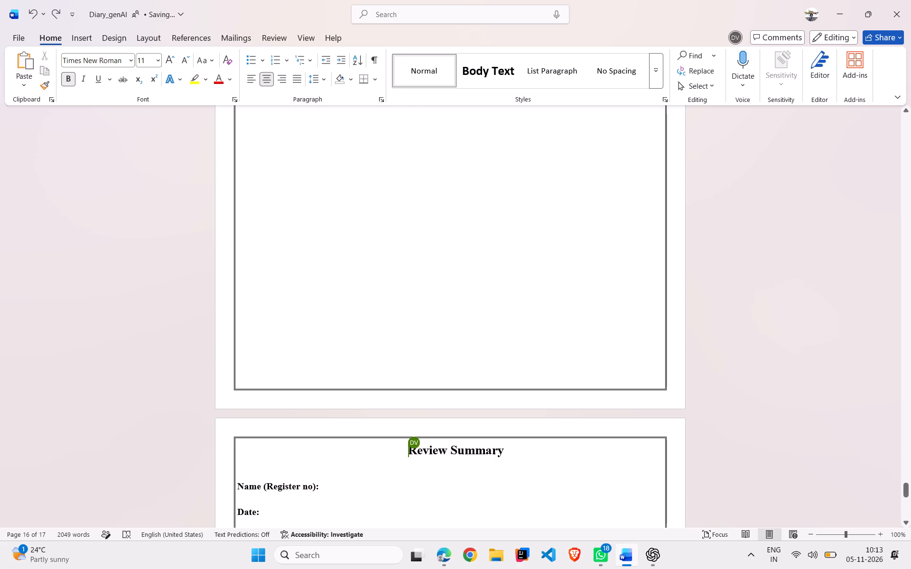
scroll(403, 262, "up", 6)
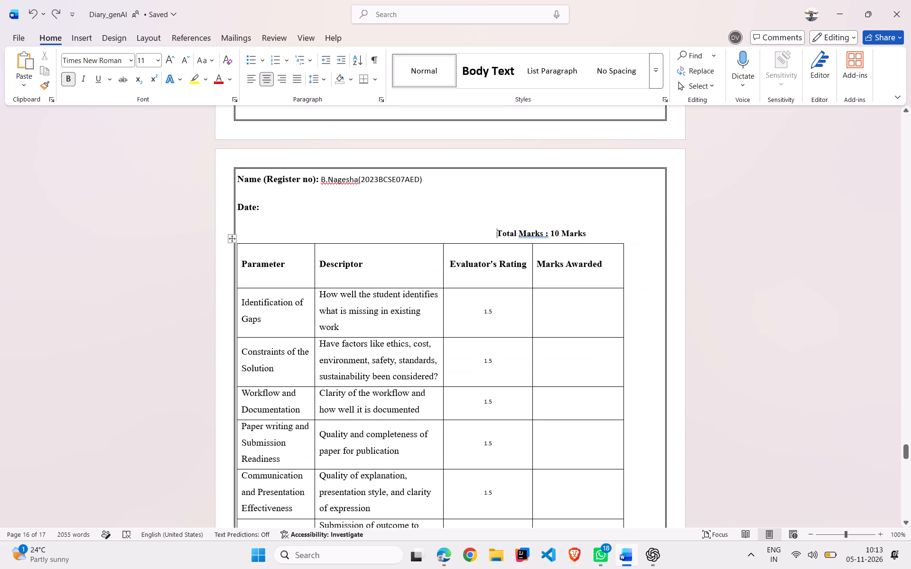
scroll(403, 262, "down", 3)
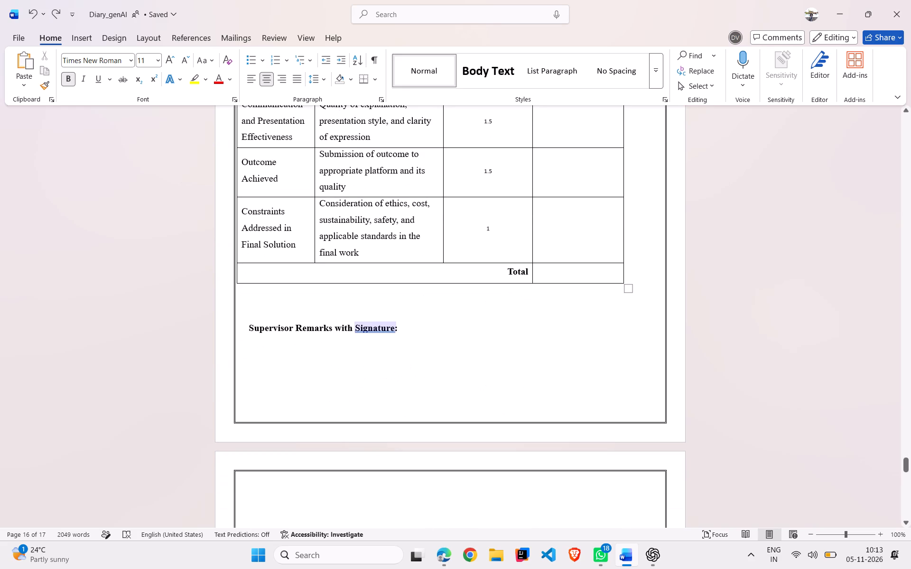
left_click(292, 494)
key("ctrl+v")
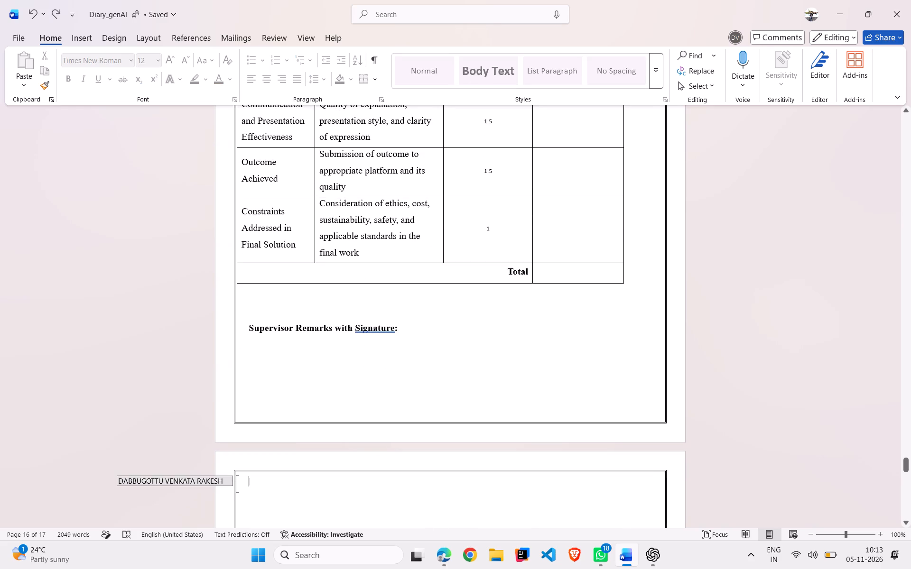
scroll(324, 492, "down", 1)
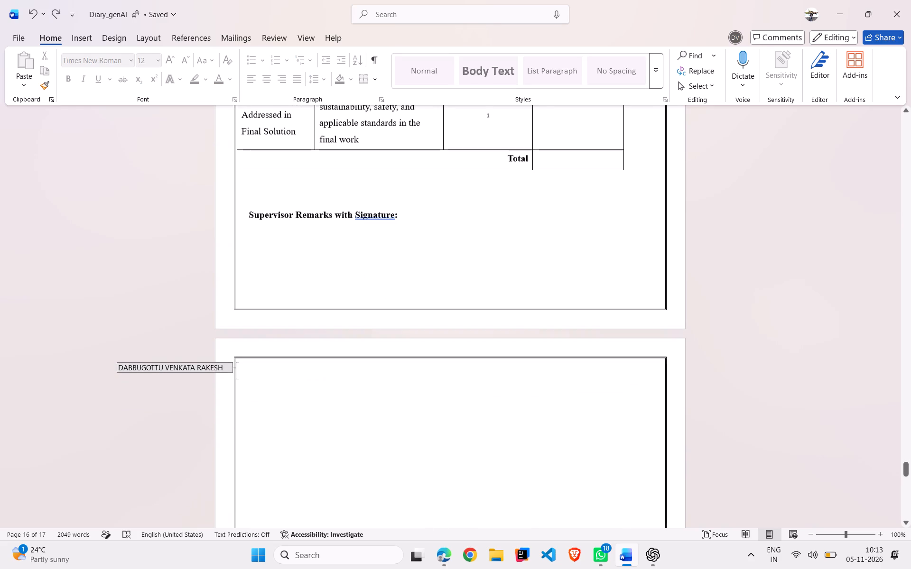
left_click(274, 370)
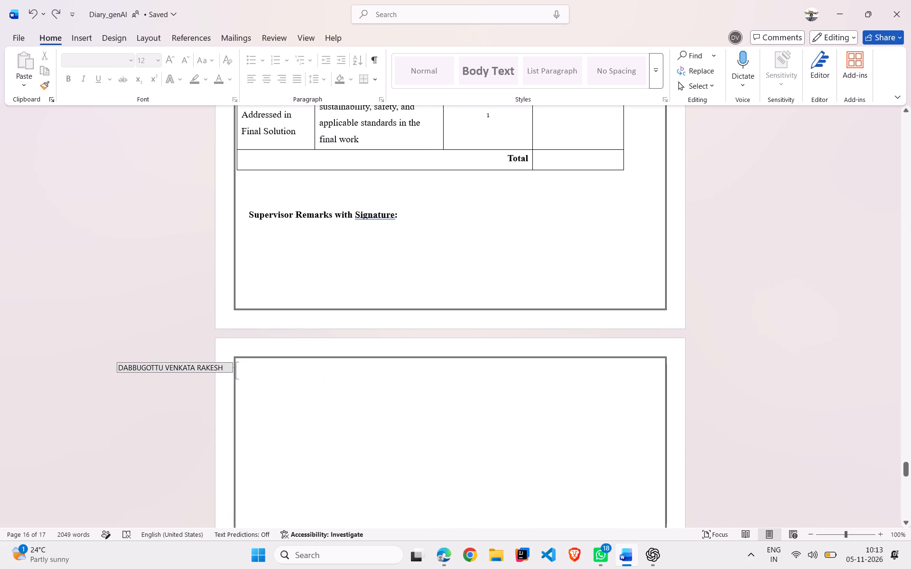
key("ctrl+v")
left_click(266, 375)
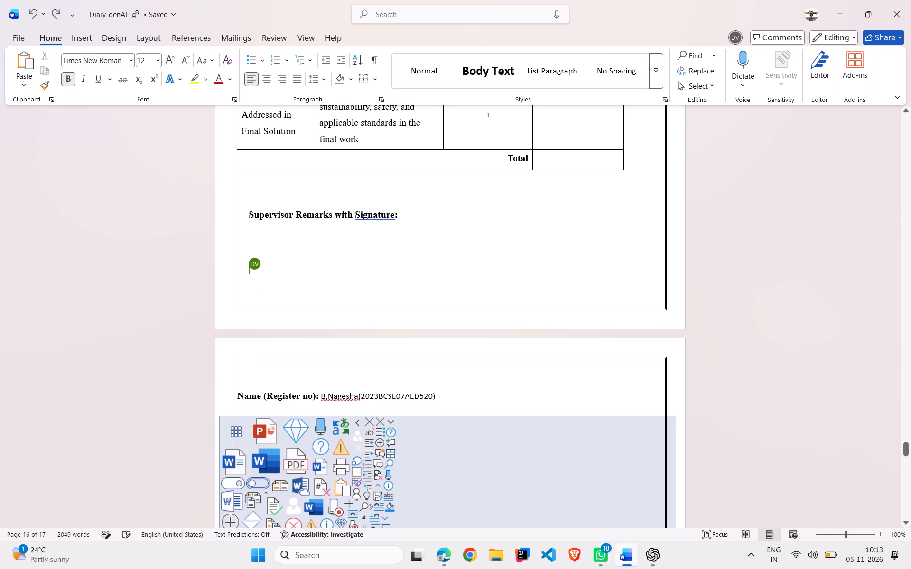
Check the pages from the second member's Review 3 sheet to the Review Summary for the pasted sheet.
scroll(488, 398, "down", 1)
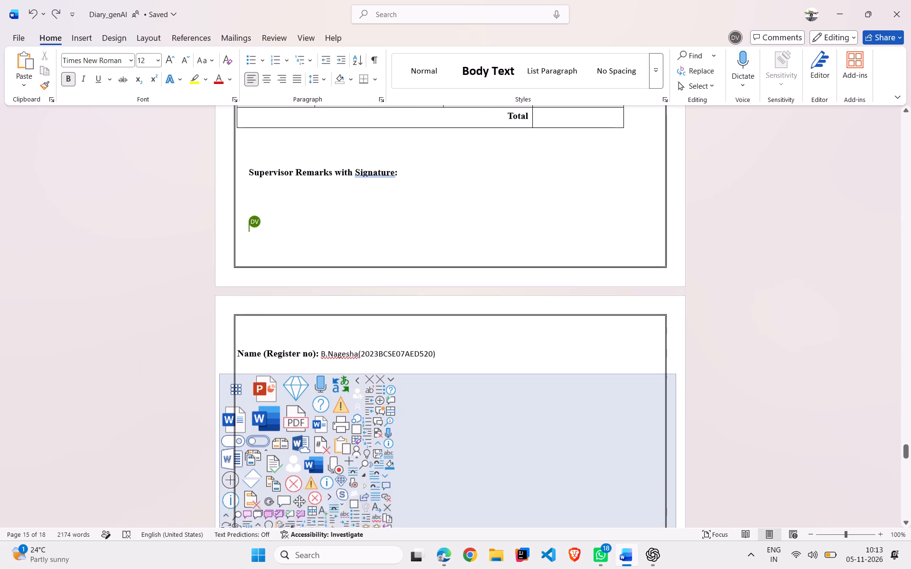
scroll(488, 398, "down", 1)
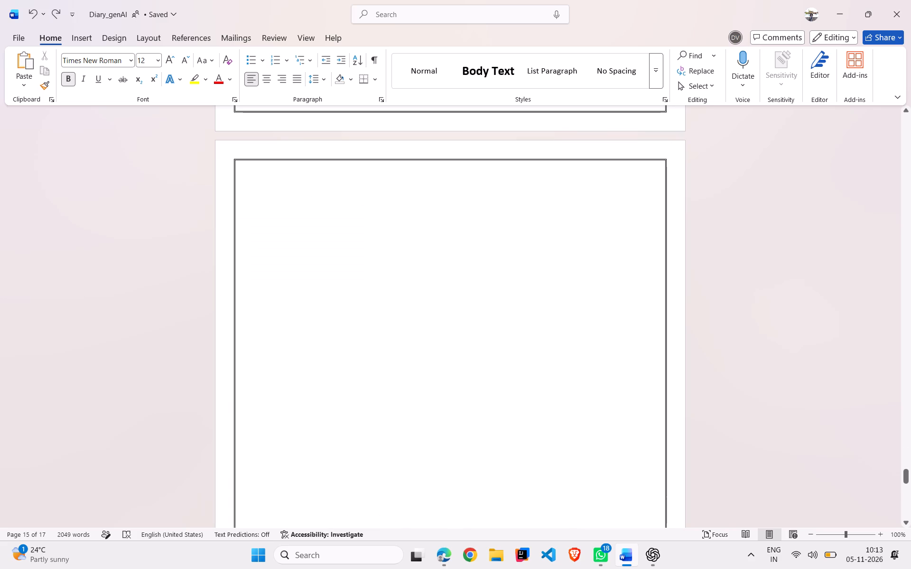
scroll(490, 393, "down", 4)
scroll(490, 393, "up", 1)
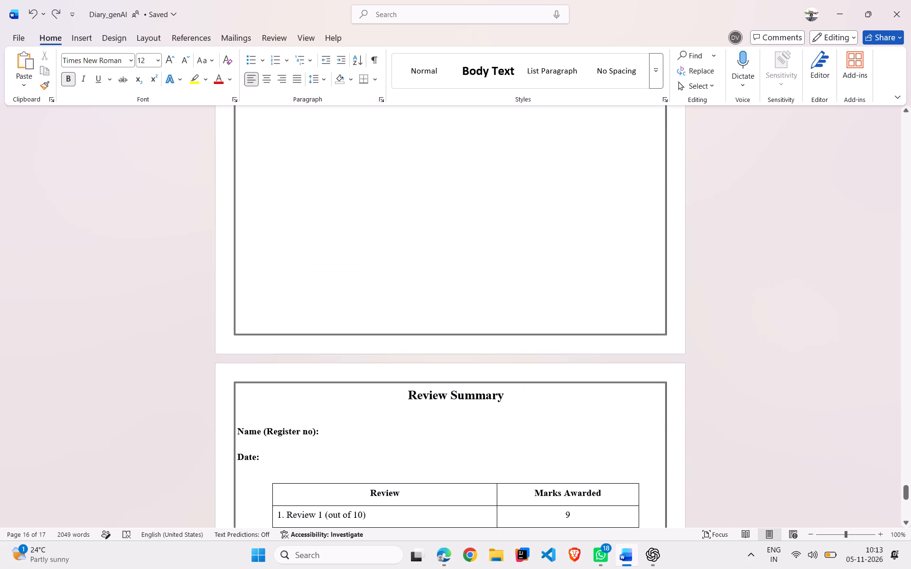
scroll(490, 393, "up", 4)
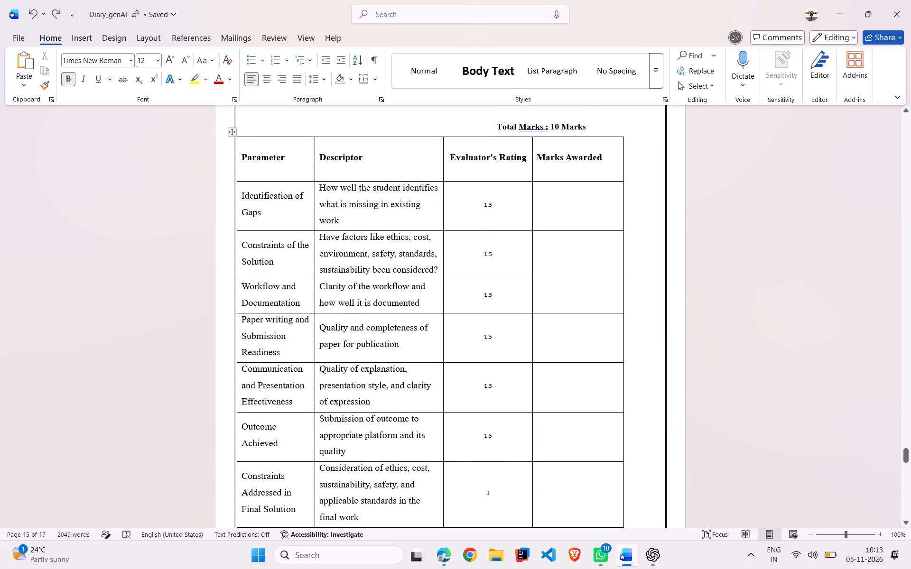
scroll(490, 393, "up", 1)
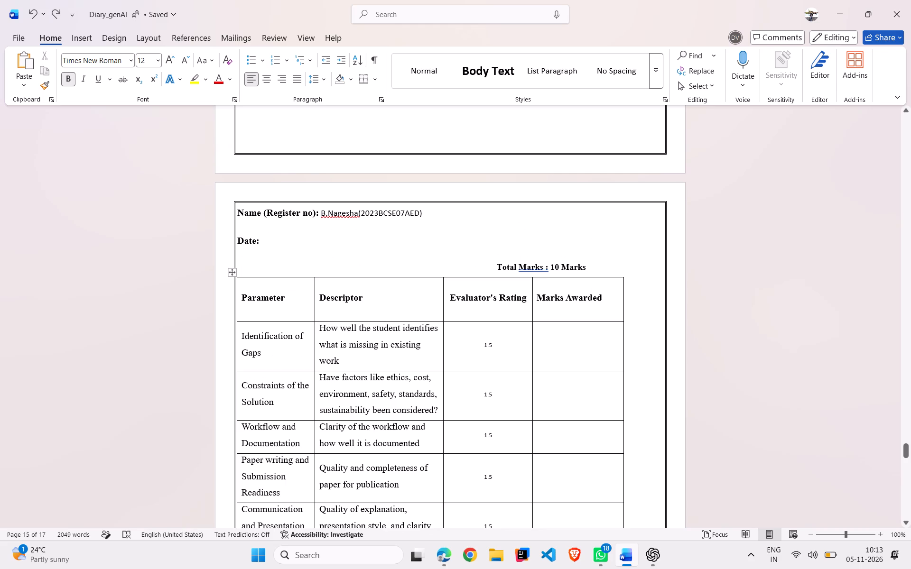
Select the second member's whole Review 3 evaluation sheet, from the name line through the supervisor remarks.
left_click_drag(236, 214, 342, 455)
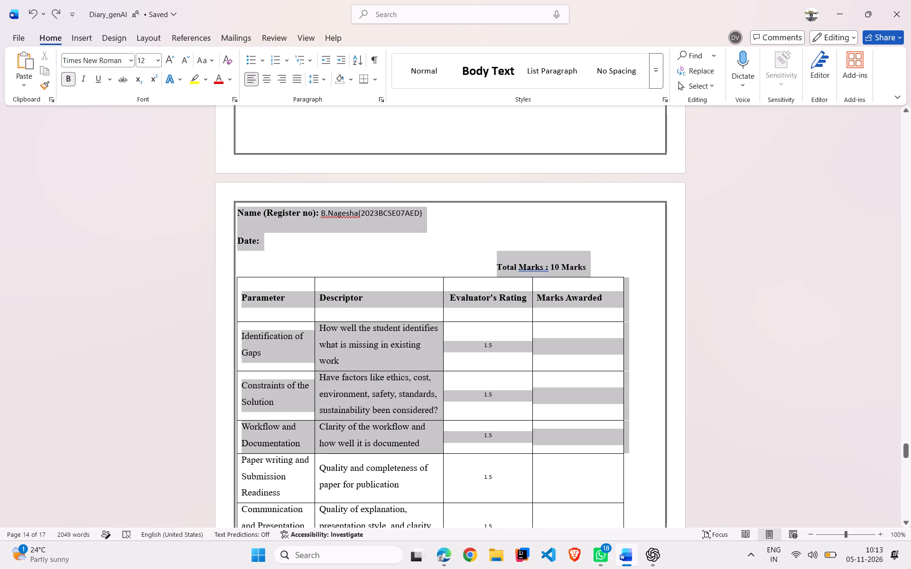
left_click_drag(342, 455, 419, 261)
left_click(419, 288)
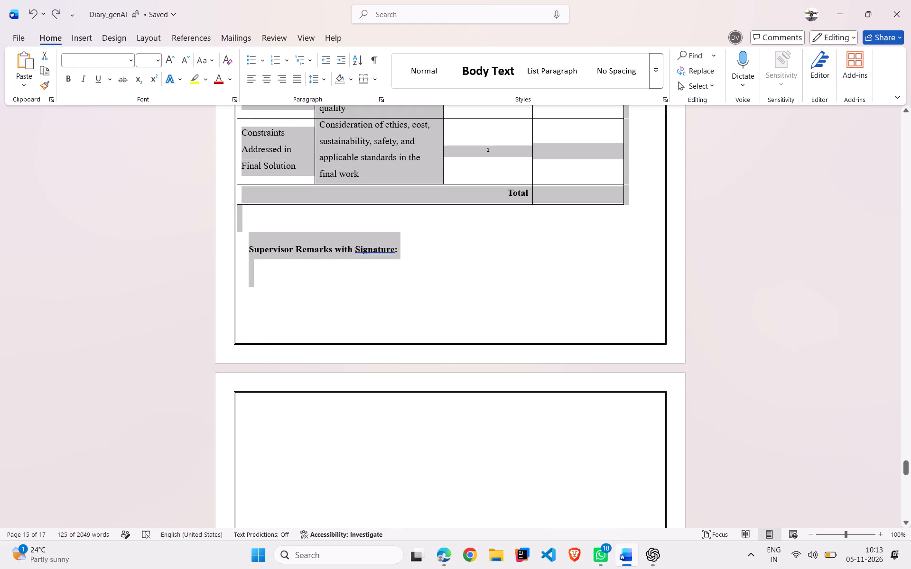
Switch to the diary open in Edge and look through the evaluation sheets from Review 1 to the blank page after Review 3.
left_click(445, 557)
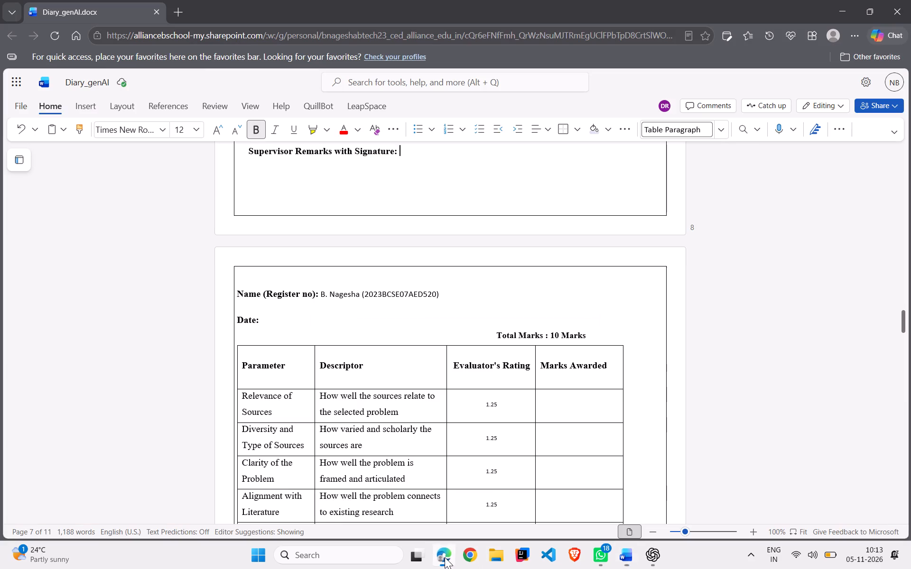
scroll(443, 424, "up", 2)
scroll(443, 424, "down", 5)
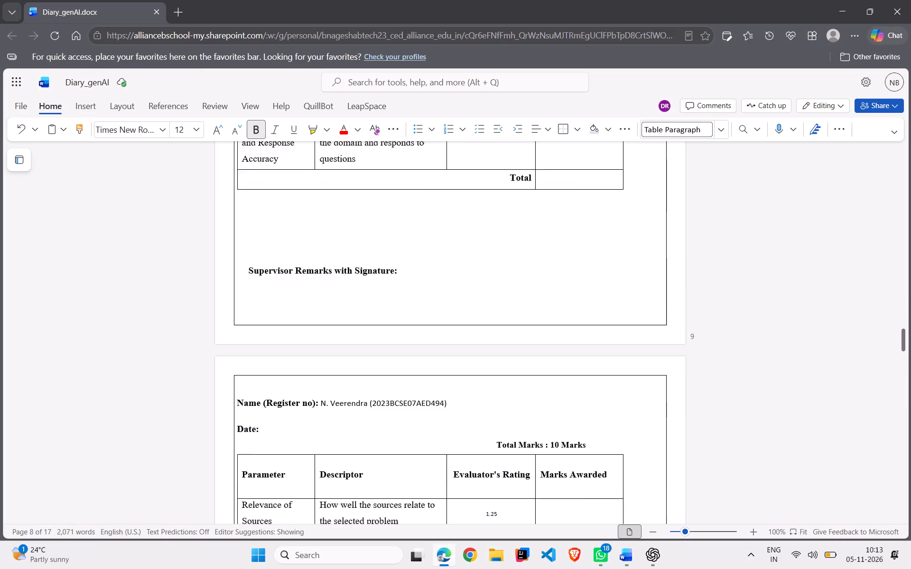
scroll(443, 424, "down", 6)
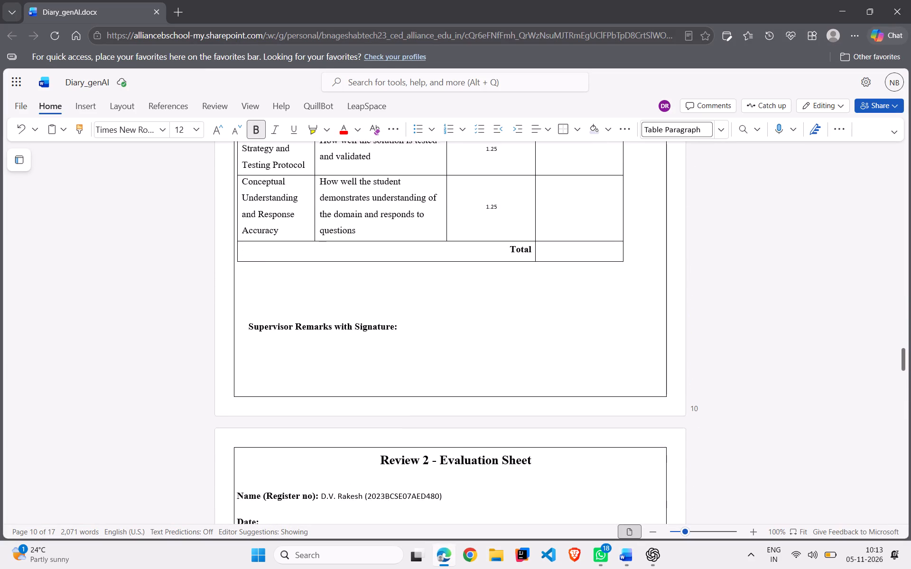
scroll(443, 424, "down", 8)
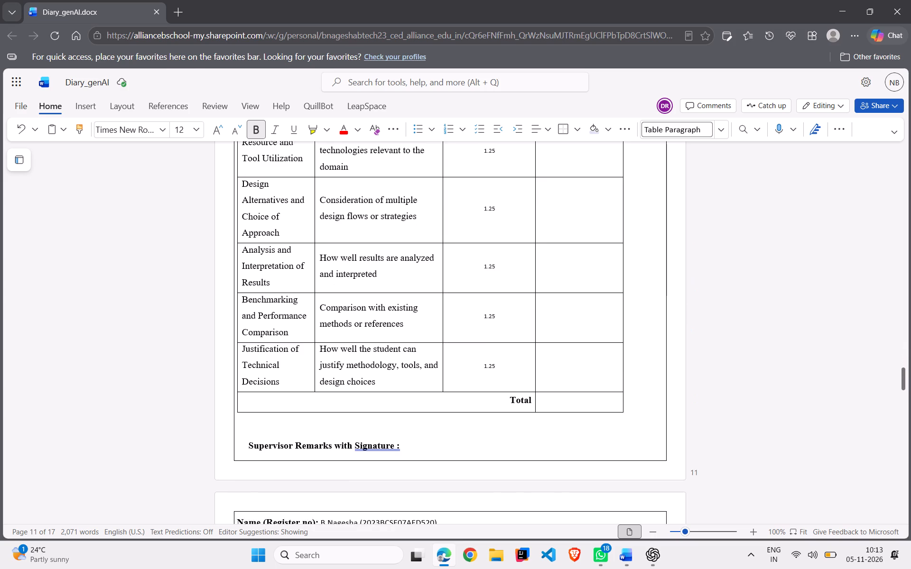
scroll(443, 424, "down", 4)
scroll(443, 424, "up", 1)
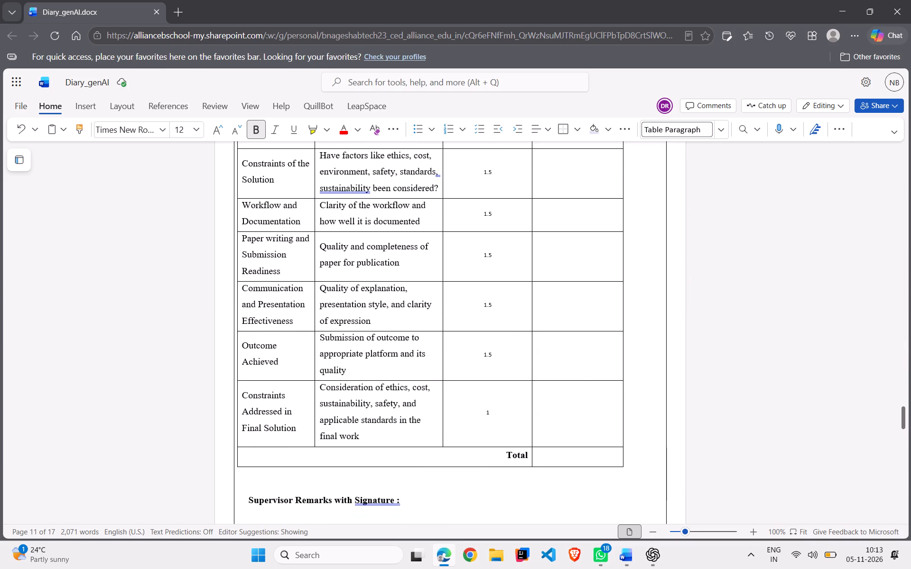
scroll(443, 424, "up", 2)
scroll(443, 424, "down", 3)
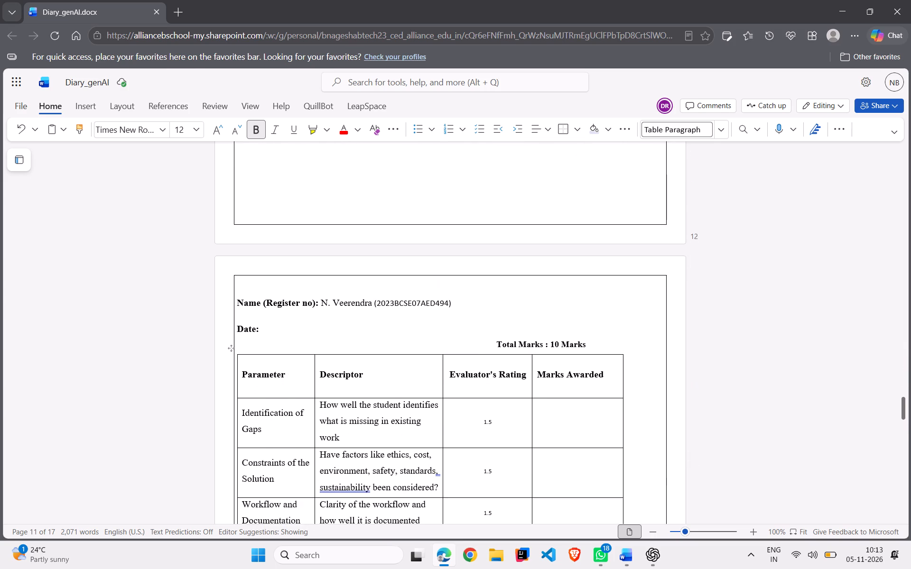
scroll(443, 424, "down", 10)
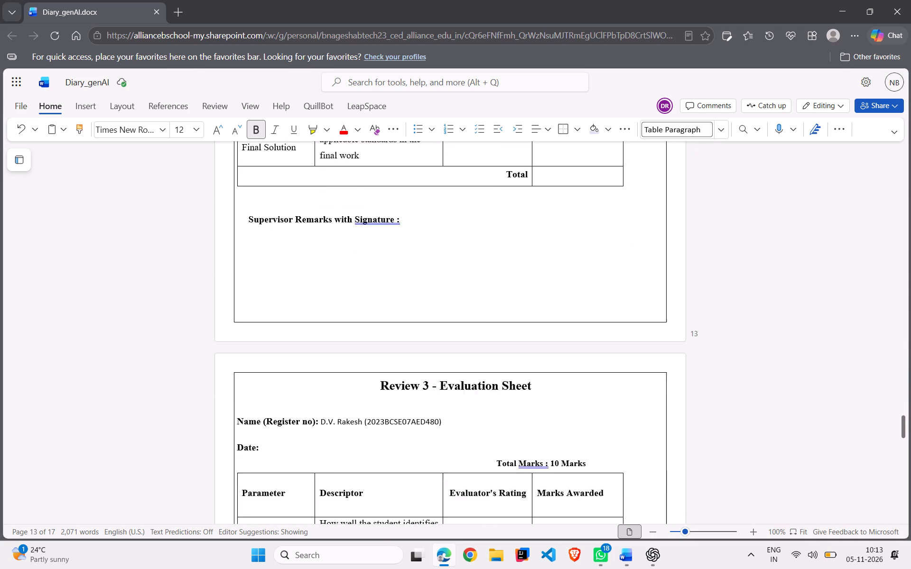
scroll(443, 424, "down", 11)
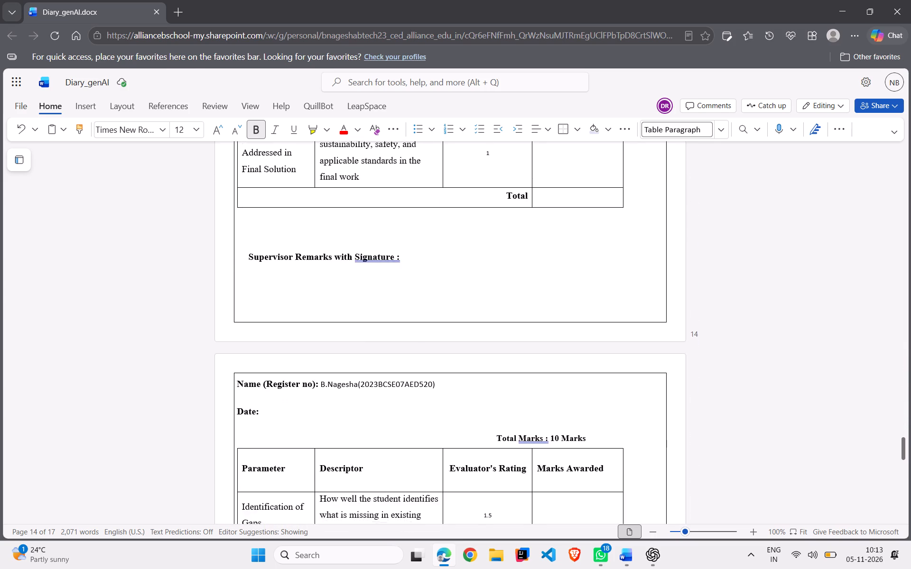
scroll(443, 424, "down", 8)
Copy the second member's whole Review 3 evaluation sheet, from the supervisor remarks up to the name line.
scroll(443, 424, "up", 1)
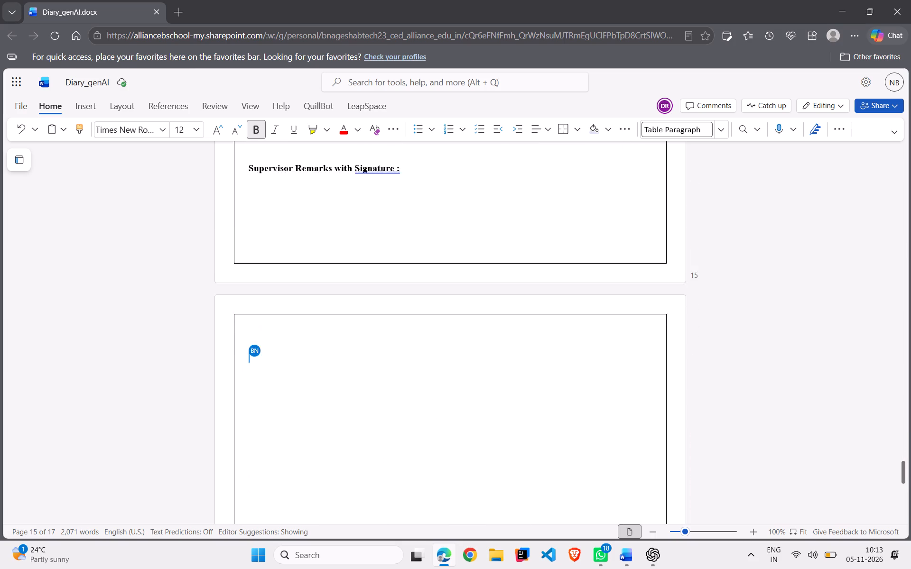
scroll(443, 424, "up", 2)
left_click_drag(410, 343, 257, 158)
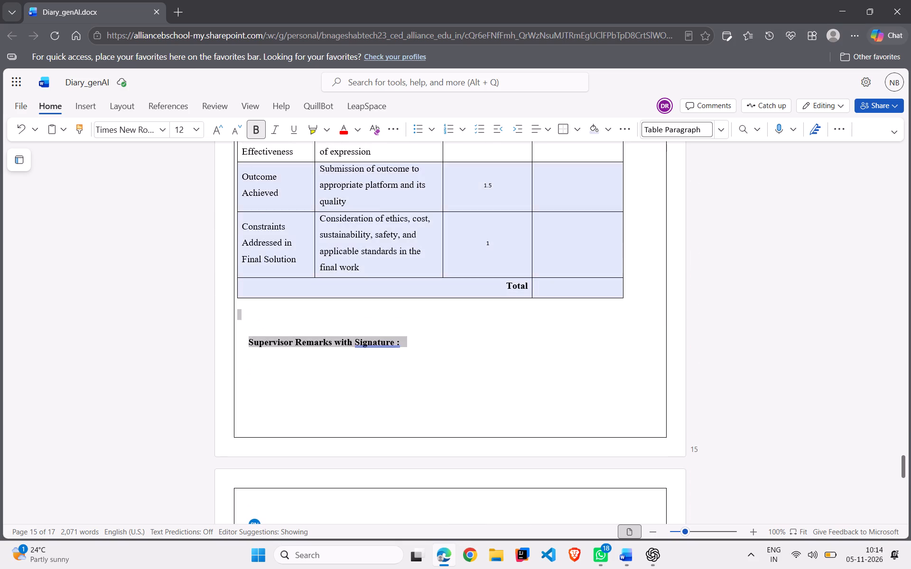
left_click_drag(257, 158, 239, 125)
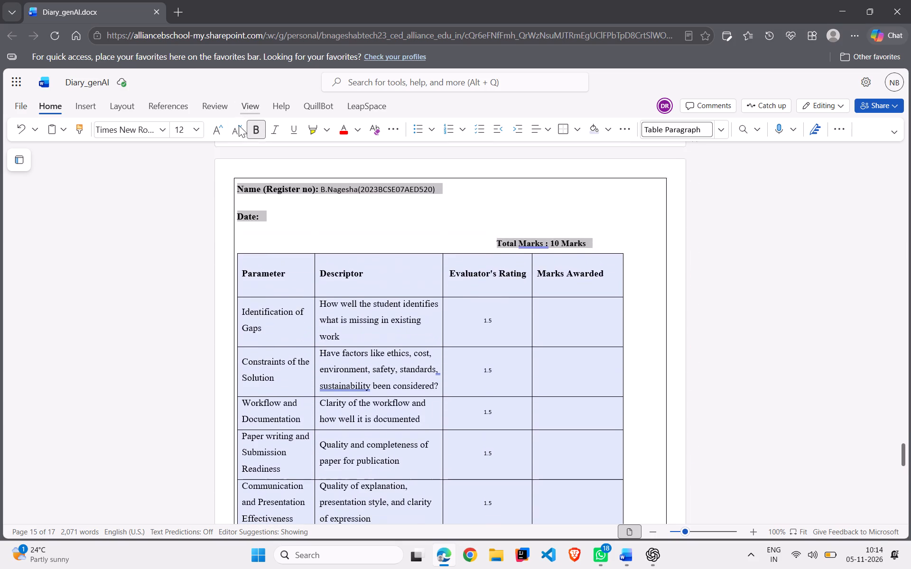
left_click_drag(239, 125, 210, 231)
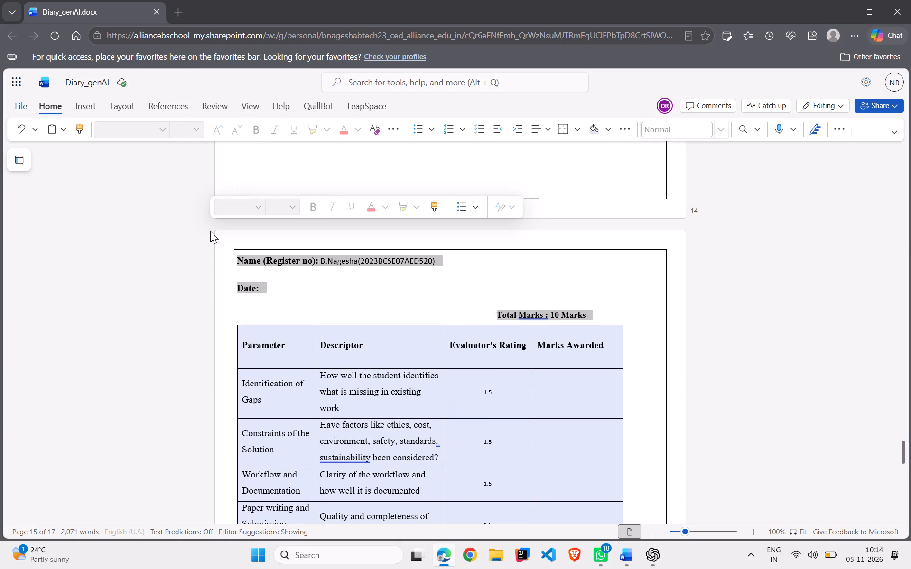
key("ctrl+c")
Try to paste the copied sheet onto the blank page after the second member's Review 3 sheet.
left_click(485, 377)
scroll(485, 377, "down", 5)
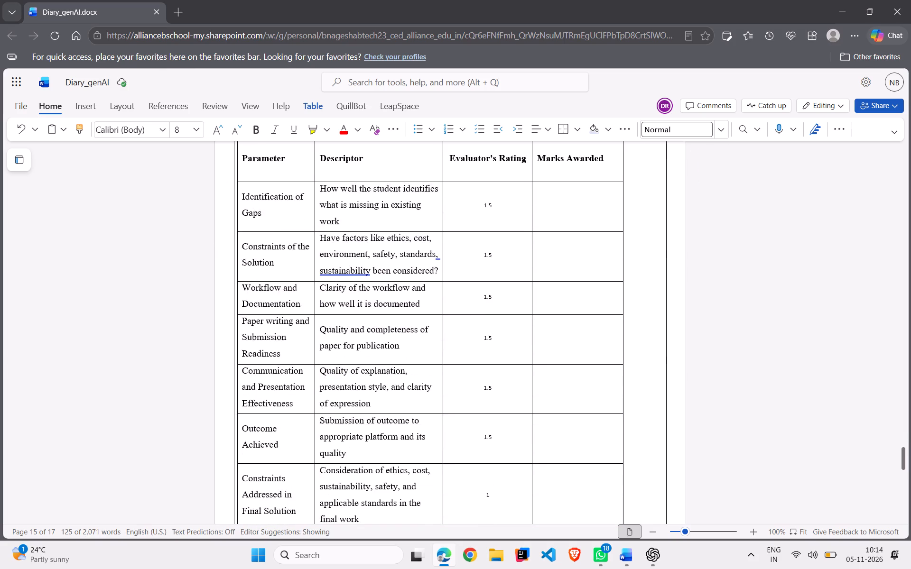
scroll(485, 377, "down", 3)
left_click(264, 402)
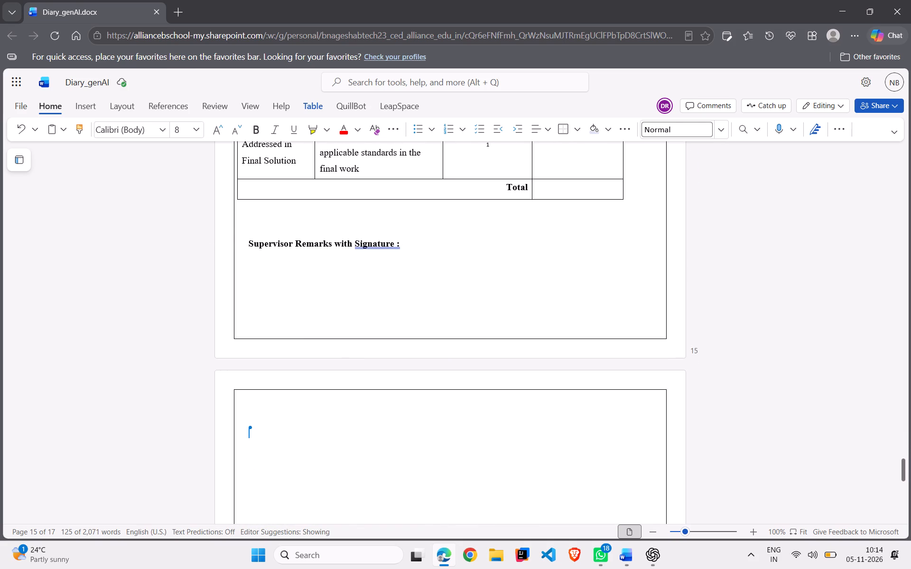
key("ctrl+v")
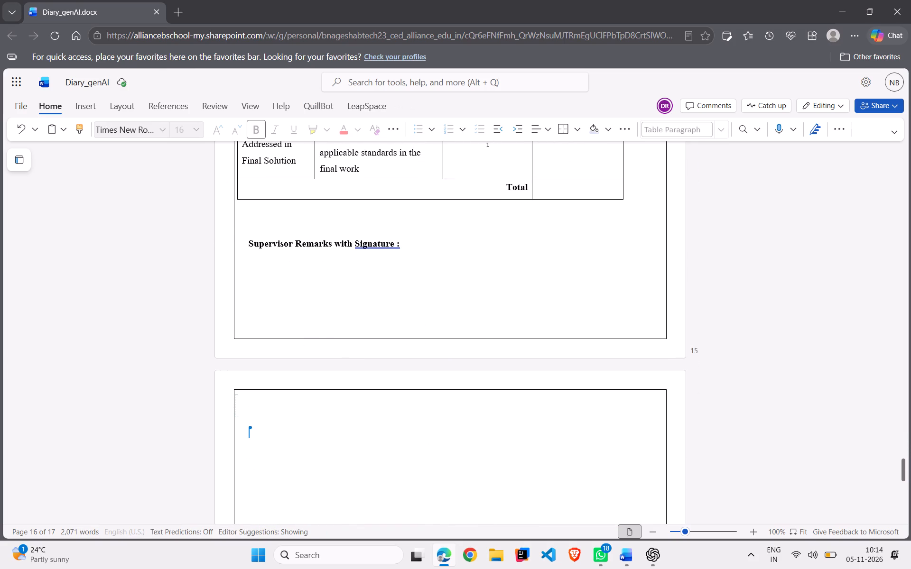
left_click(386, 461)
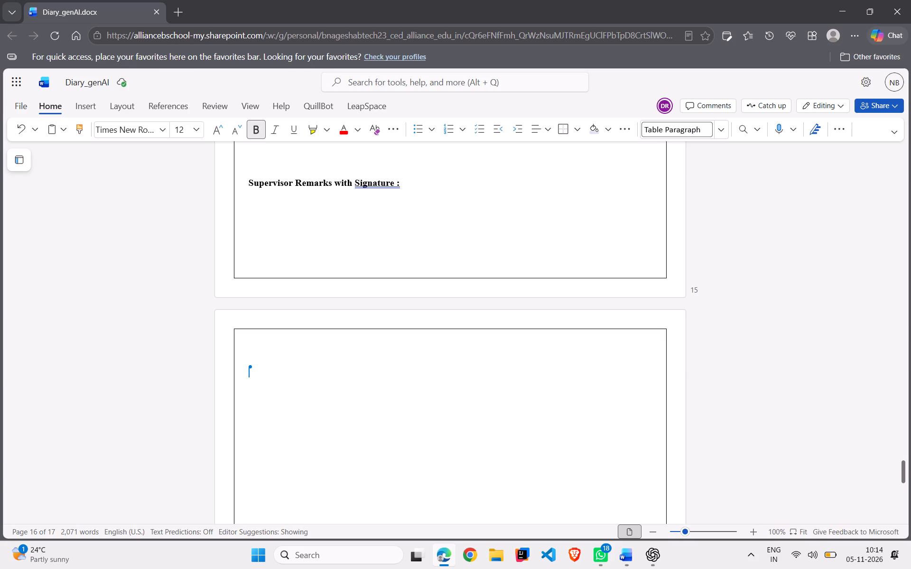
Switch to the diary in desktop Word and copy the first member's Review 3 sheet from the name line through the supervisor remarks.
left_click(624, 556)
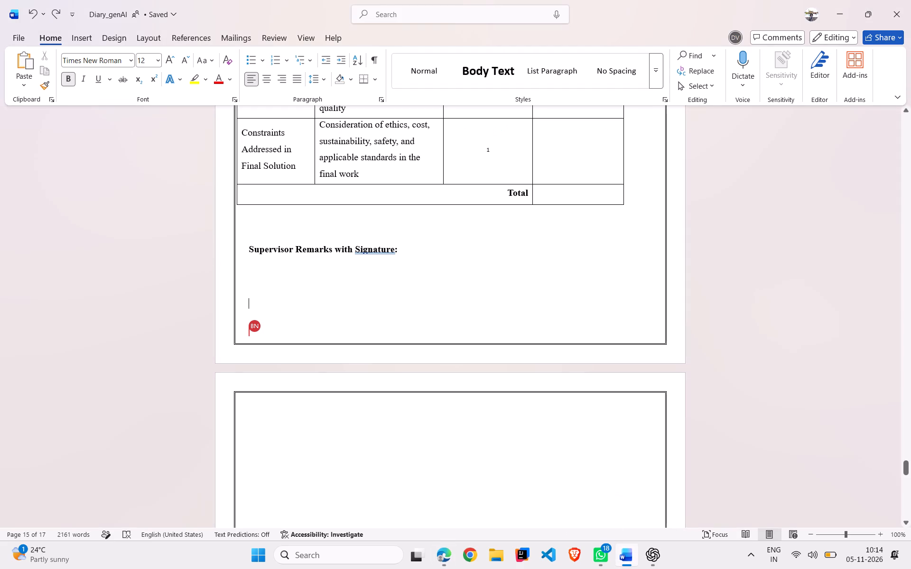
scroll(418, 363, "up", 2)
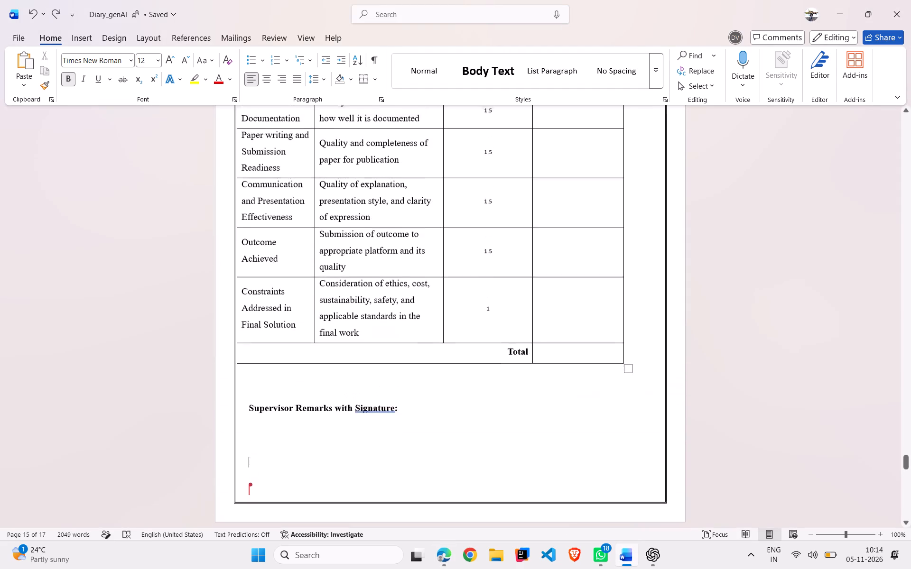
scroll(418, 363, "up", 3)
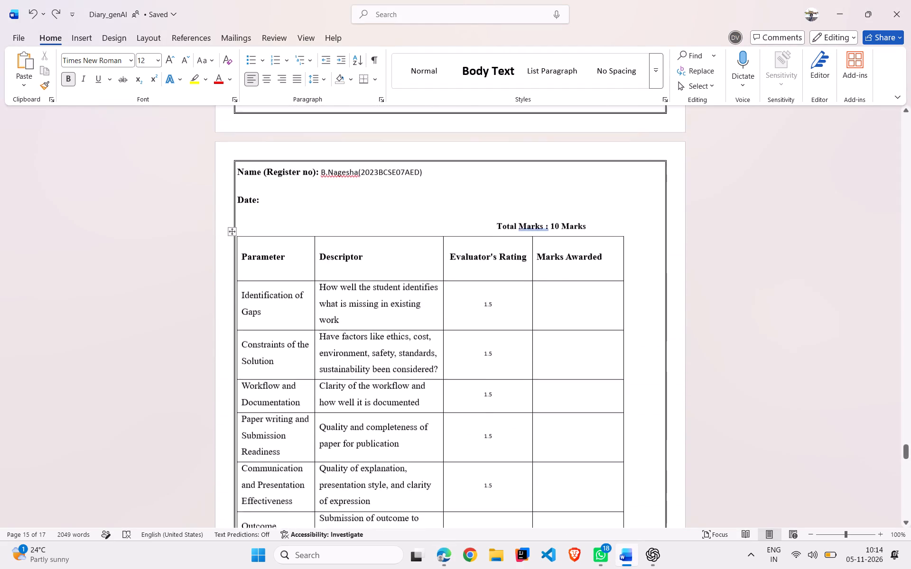
scroll(418, 363, "up", 2)
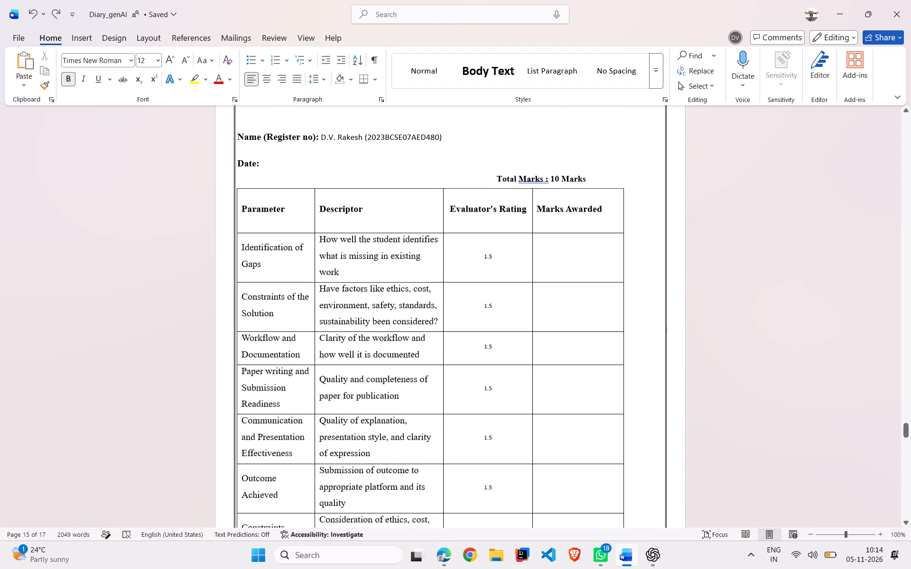
scroll(418, 363, "up", 2)
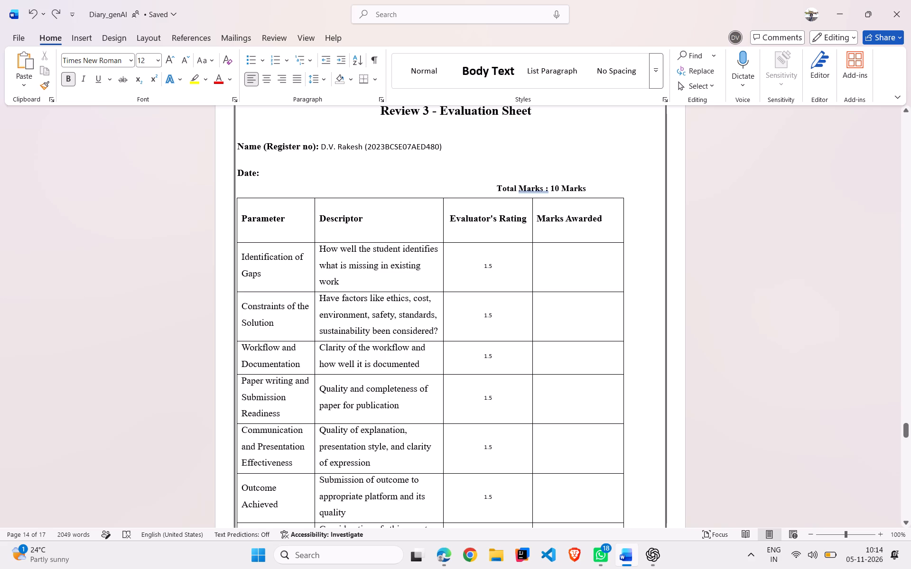
left_click_drag(238, 146, 328, 402)
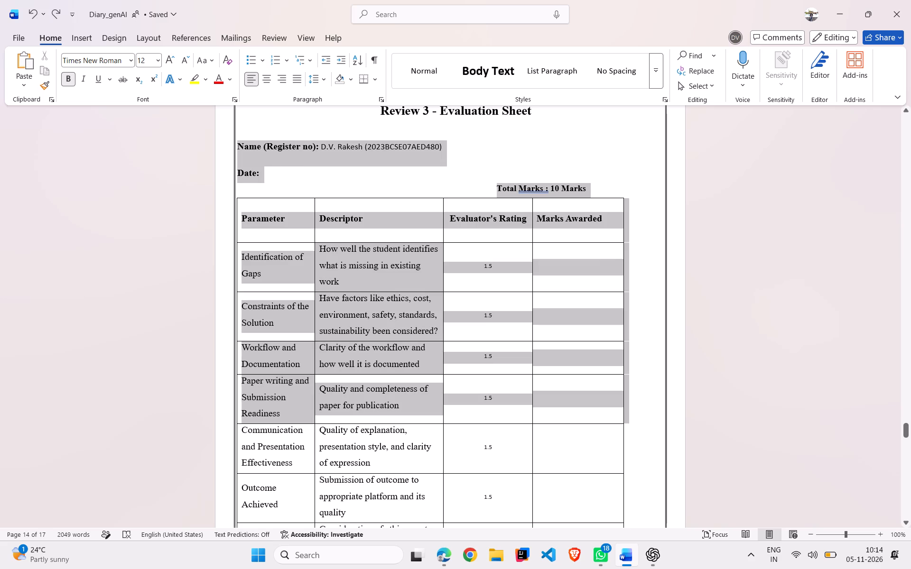
left_click_drag(328, 402, 399, 281)
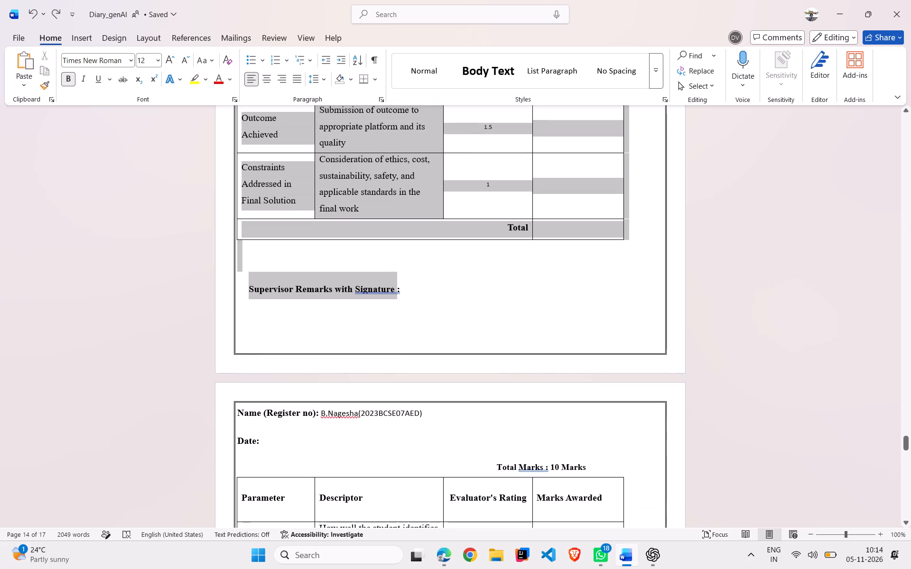
left_click_drag(399, 281, 402, 286)
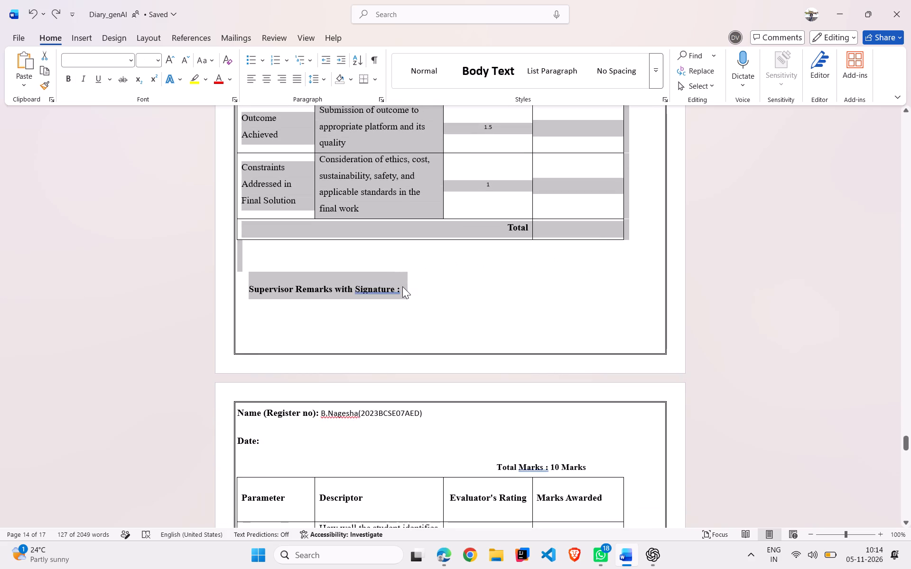
key("ctrl+c")
key("ctrl+c")
key("ctrl+c")
key("ctrl+c")
Paste the copied Review 3 sheet onto the blank page between the second member's sheet and the Review Summary.
scroll(430, 405, "down", 9)
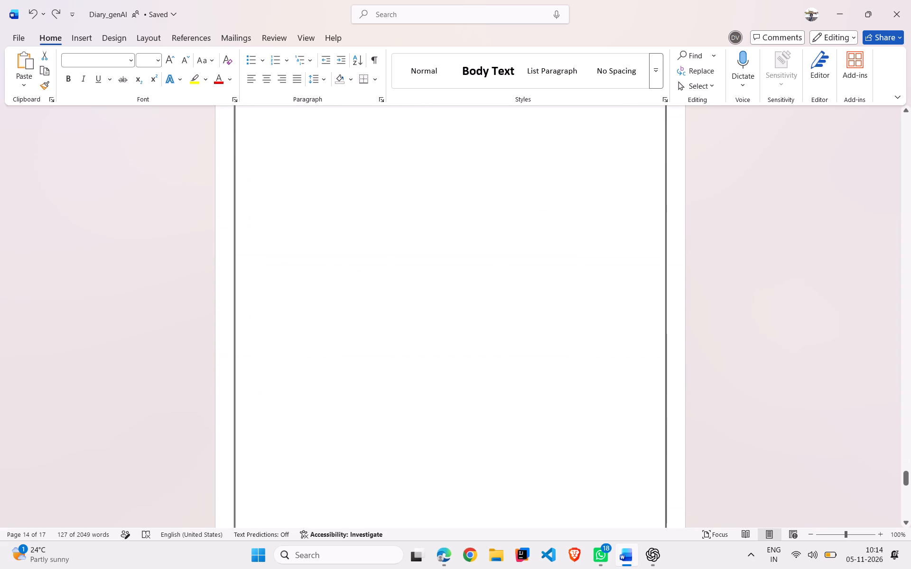
scroll(332, 262, "up", 1)
left_click(287, 288)
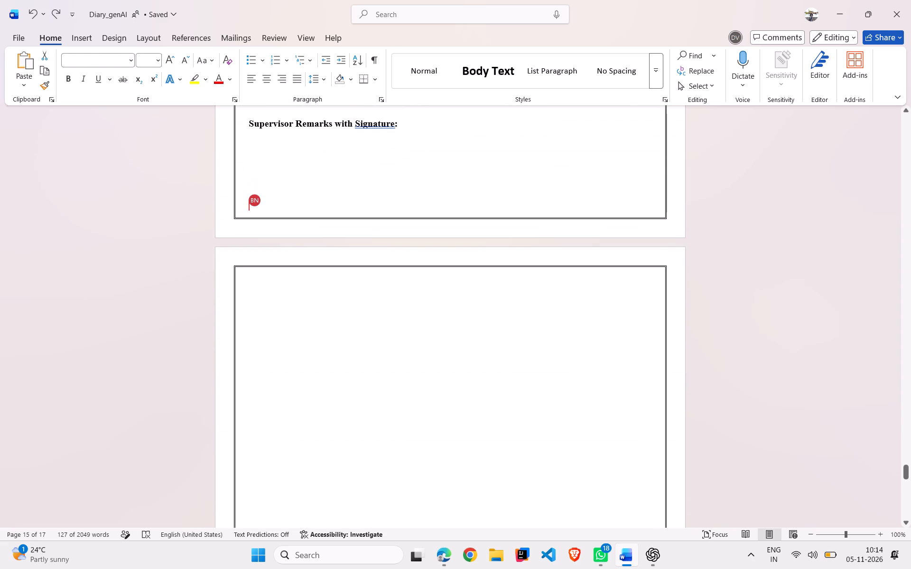
key("ctrl+v")
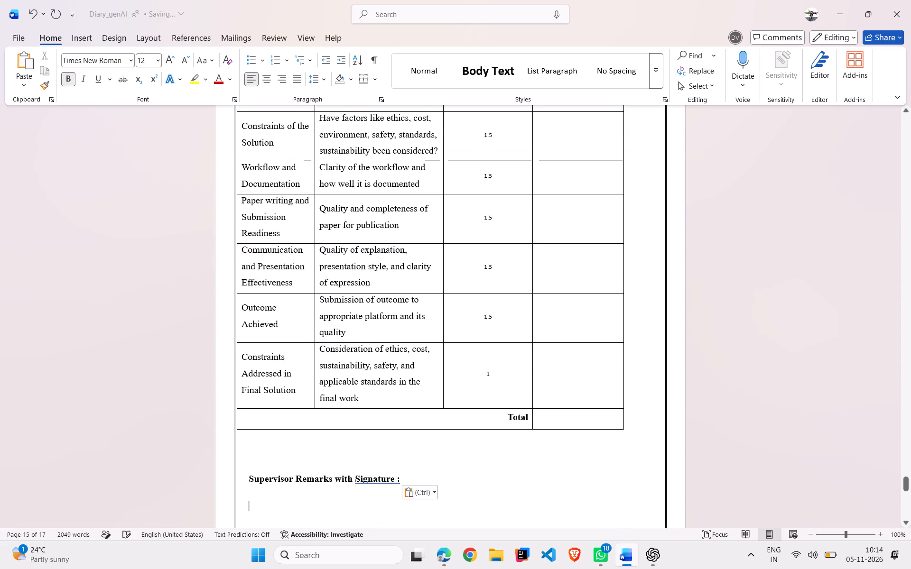
Replace the first member's name with the third member's name on the name line of the pasted Review 3 sheet.
scroll(409, 367, "down", 2)
scroll(409, 367, "up", 1)
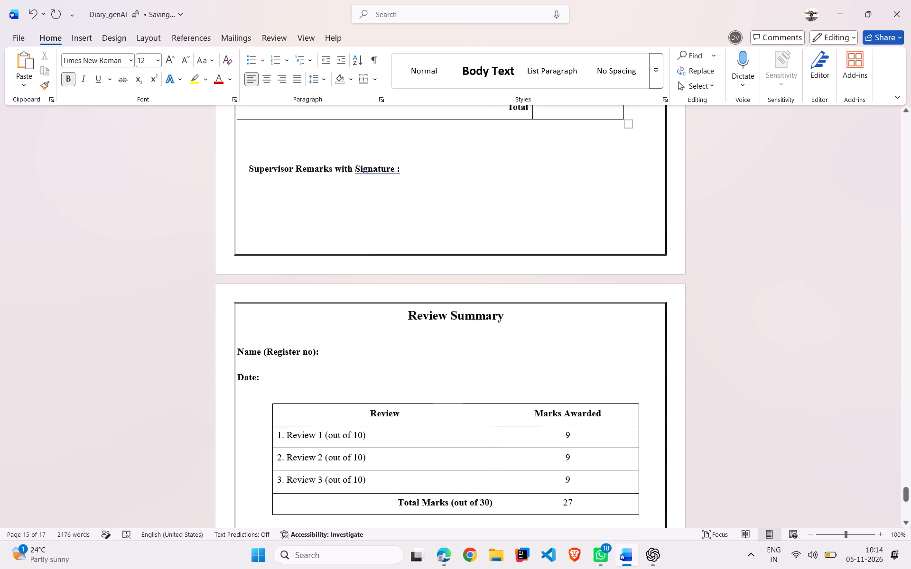
scroll(409, 367, "up", 4)
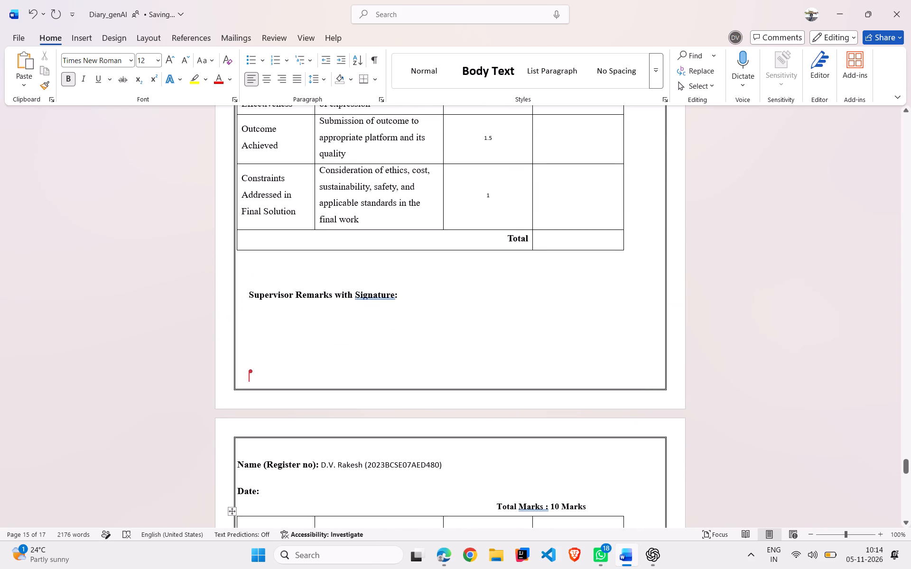
left_click(362, 465)
key("BackSpace")
key("BackSpace")
key("BackSpace")
key("BackSpace")
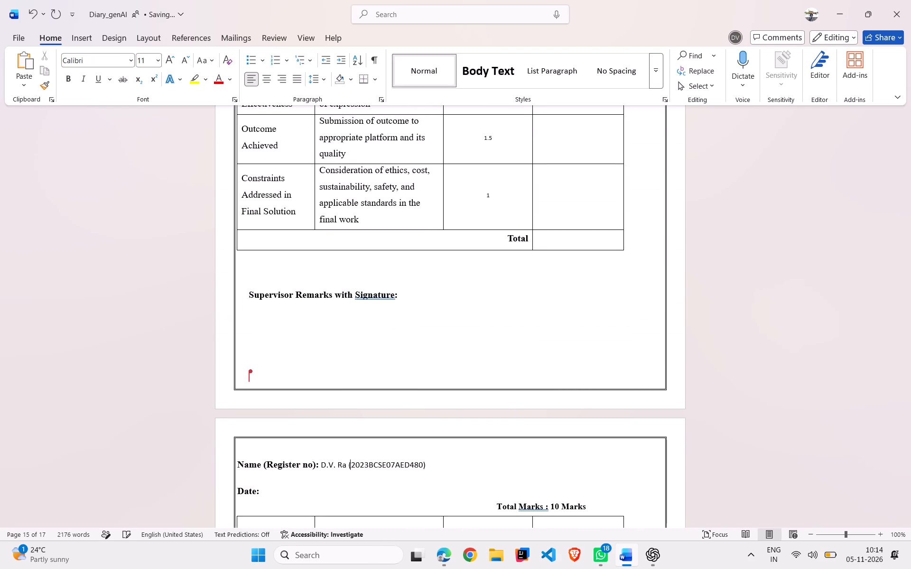
key("BackSpace")
key("BackSpace")
key("BackSpace")
key("BackSpace")
key("BackSpace")
key("BackSpace")
key("BackSpace")
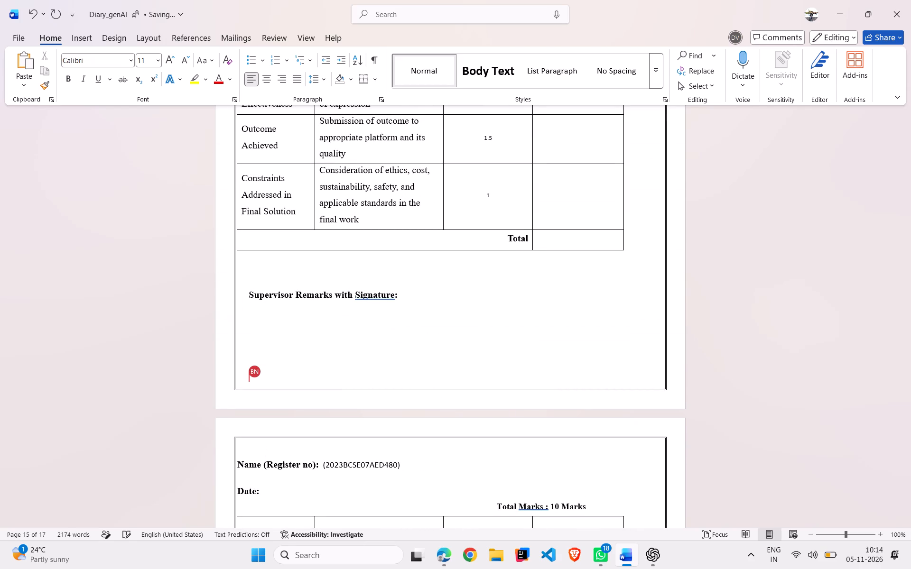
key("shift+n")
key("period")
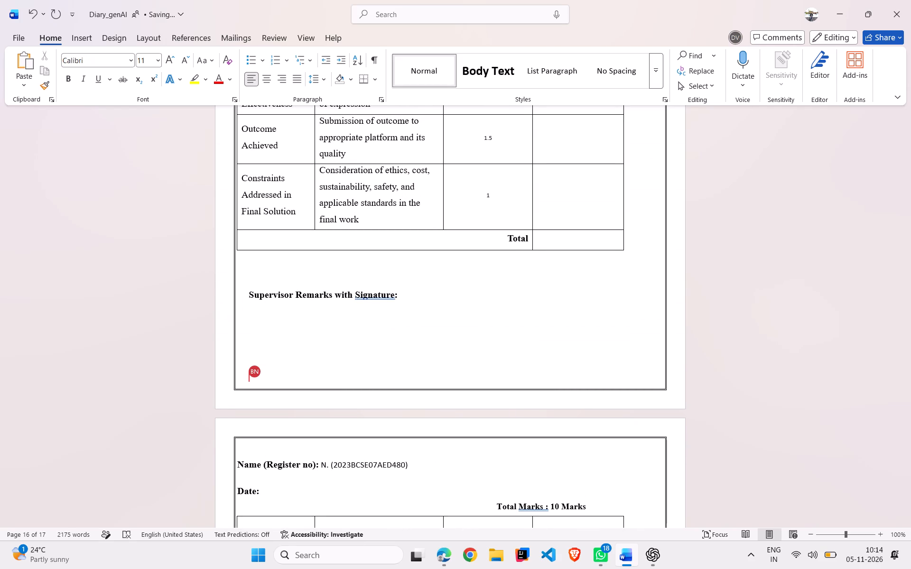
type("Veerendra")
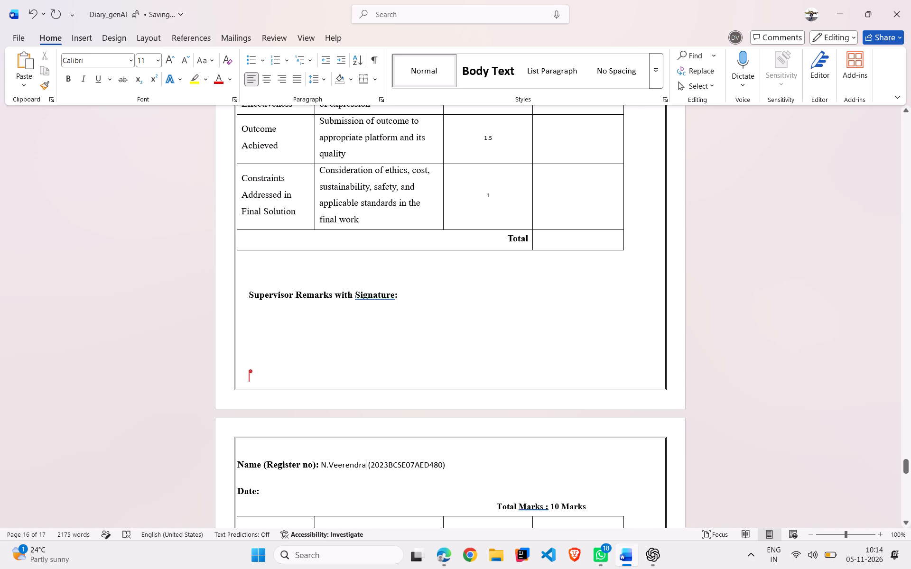
Correct the last two digits of the register number on the pasted Review 3 sheet to match the third member's.
left_click(440, 461)
key("Right")
key("BackSpace")
key("BackSpace")
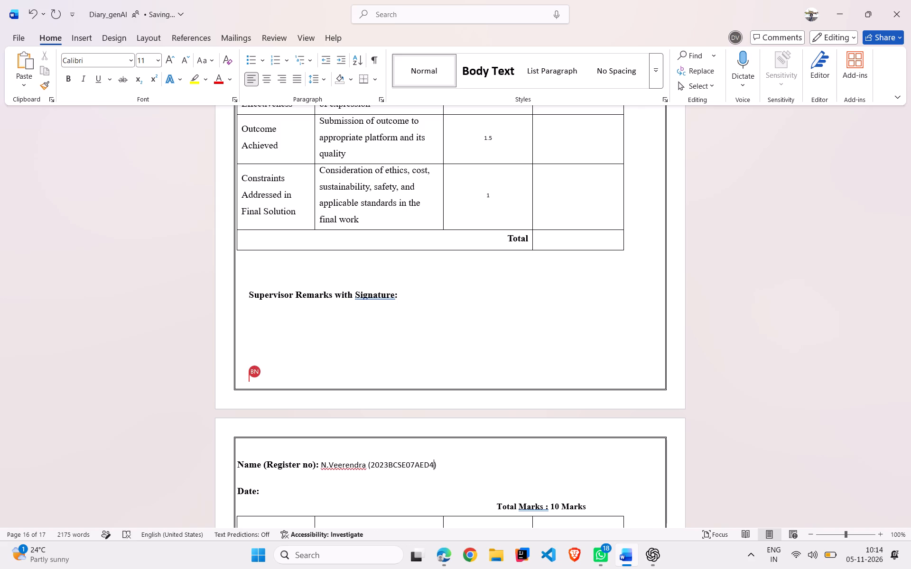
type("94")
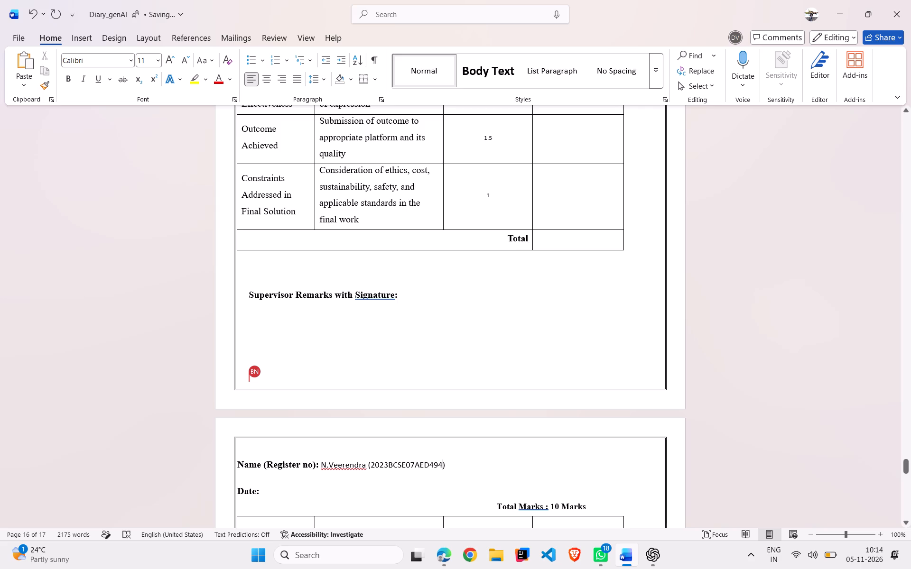
left_click(475, 469)
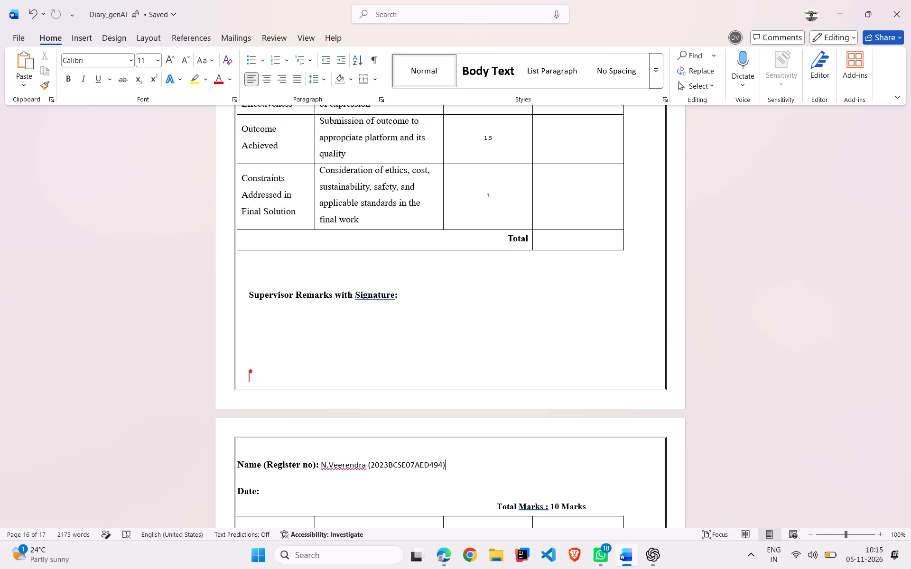
Clear the marks awarded for Review 1, Review 2, Review 3 and the total in the Review Summary table.
scroll(475, 469, "down", 3)
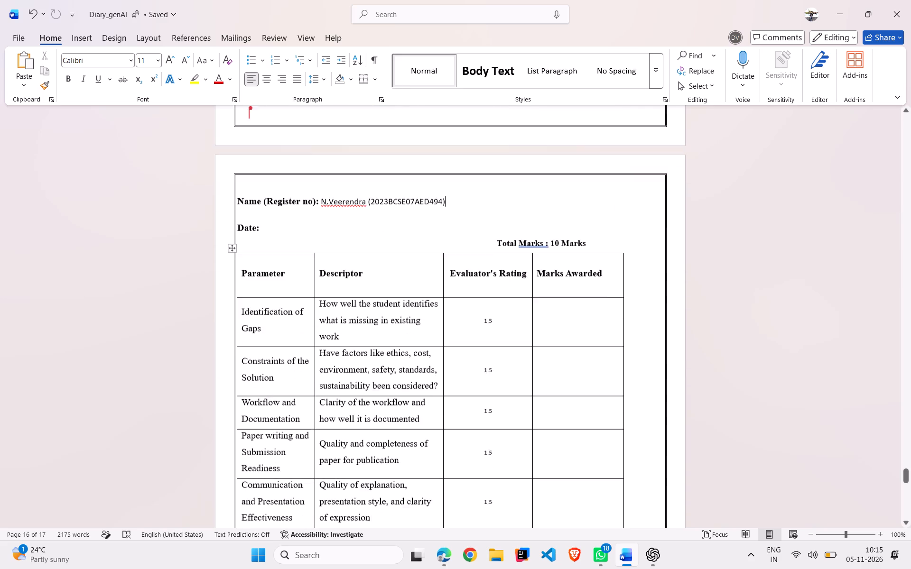
scroll(475, 469, "down", 5)
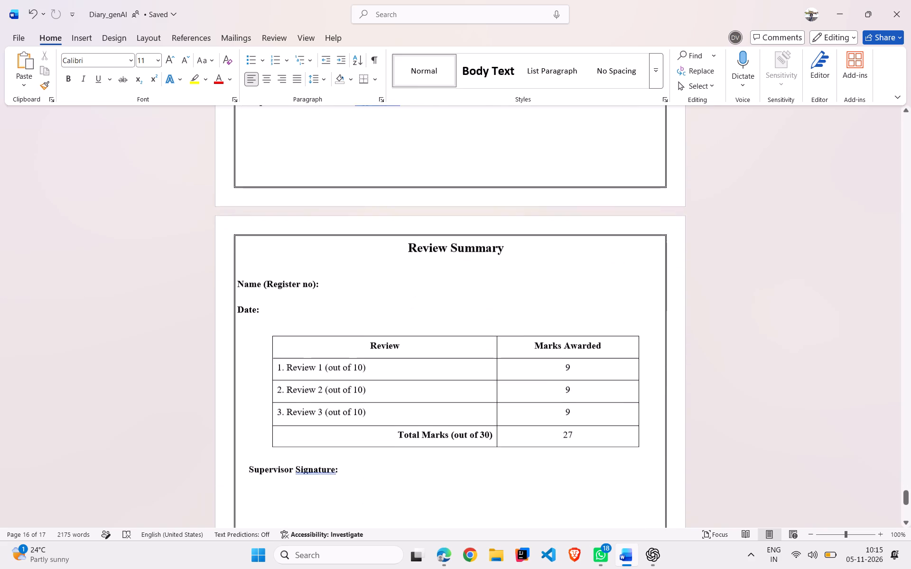
scroll(476, 466, "down", 1)
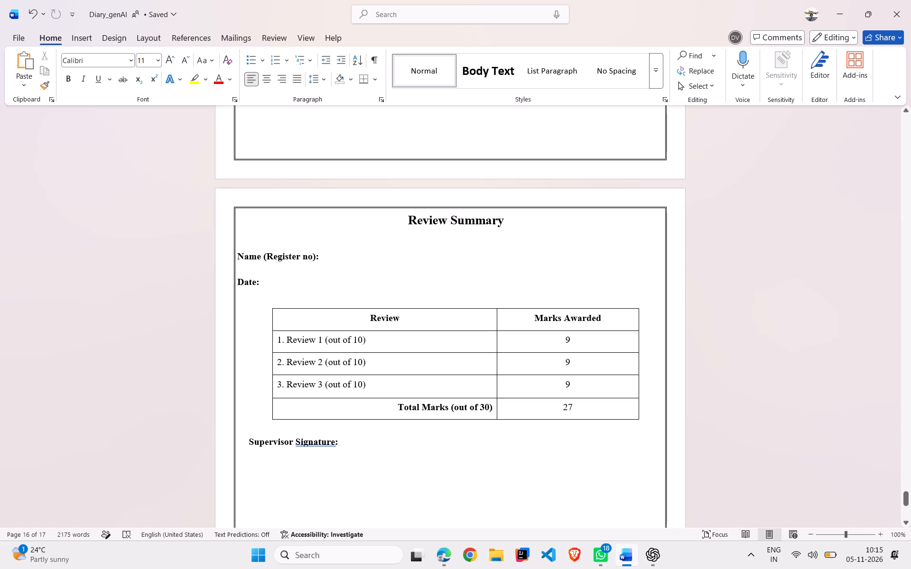
left_click(575, 338)
key("BackSpace")
key("Down")
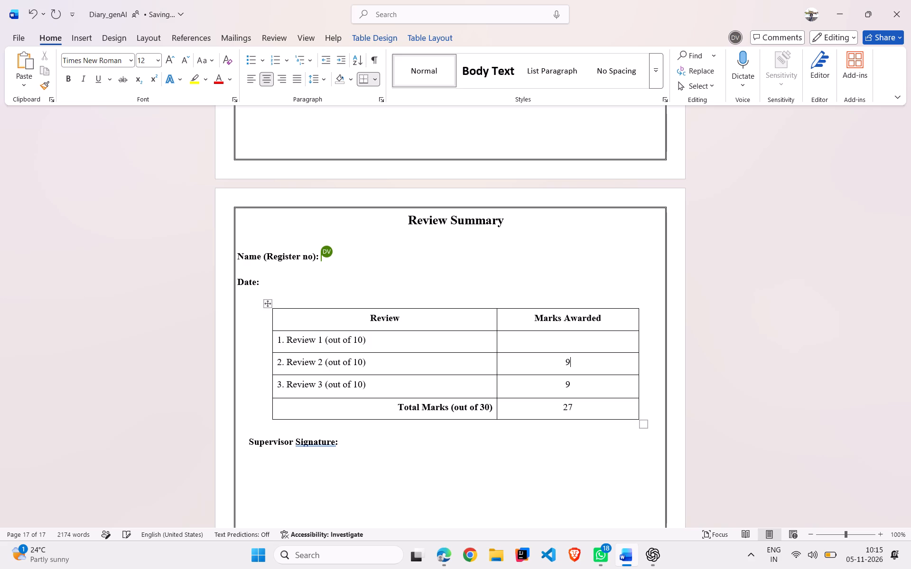
key("BackSpace")
key("Down")
key("BackSpace")
key("Down")
key("Right")
key("BackSpace")
key("BackSpace")
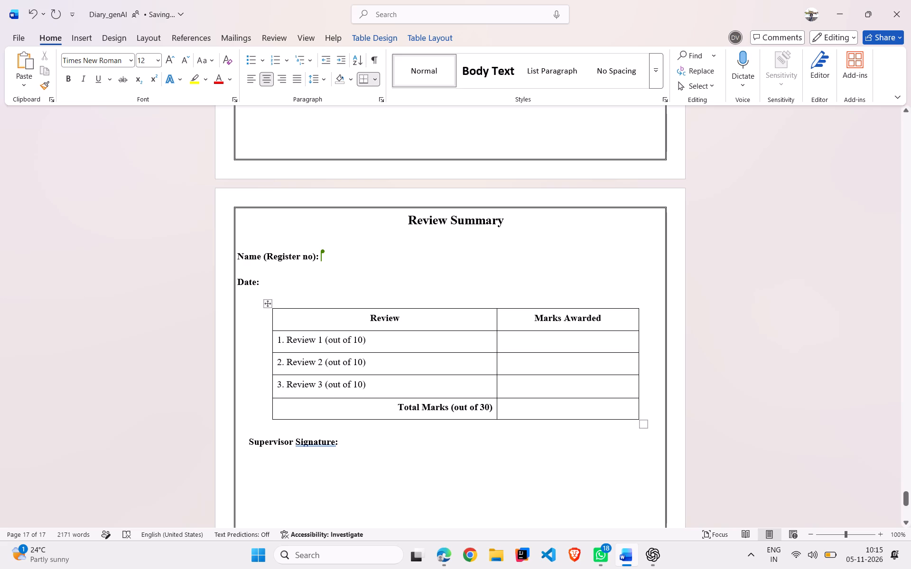
Enter the first member's name, properly capitalised, on the name line of the Review Summary.
left_click(326, 259)
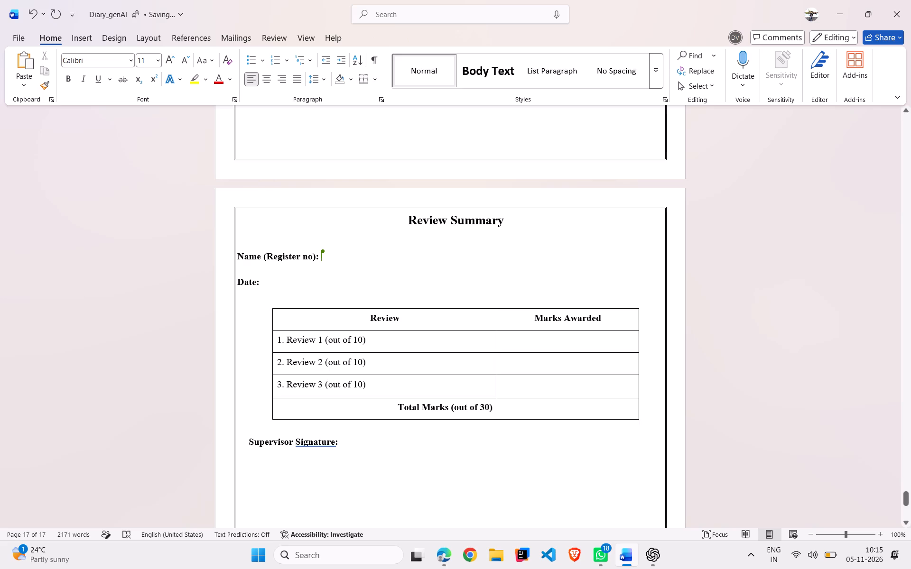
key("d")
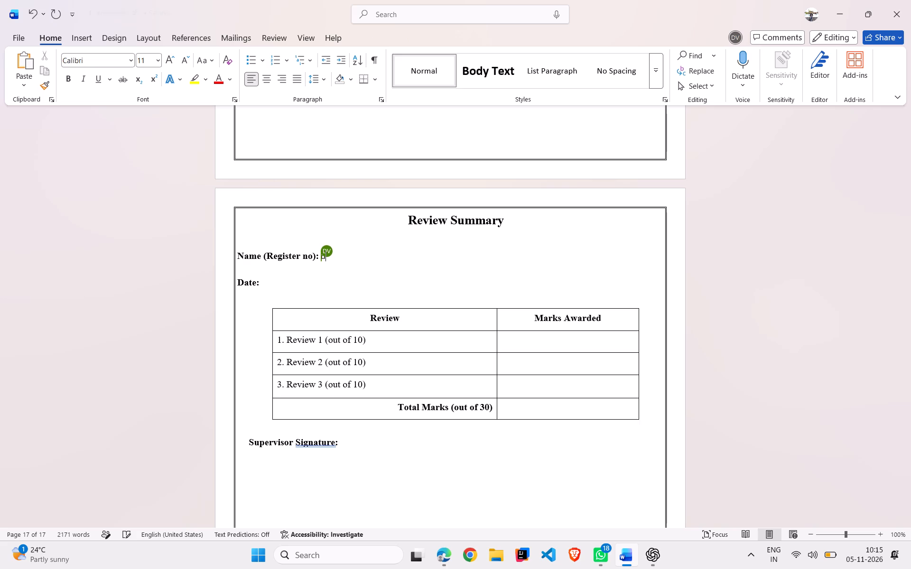
key("BackSpace")
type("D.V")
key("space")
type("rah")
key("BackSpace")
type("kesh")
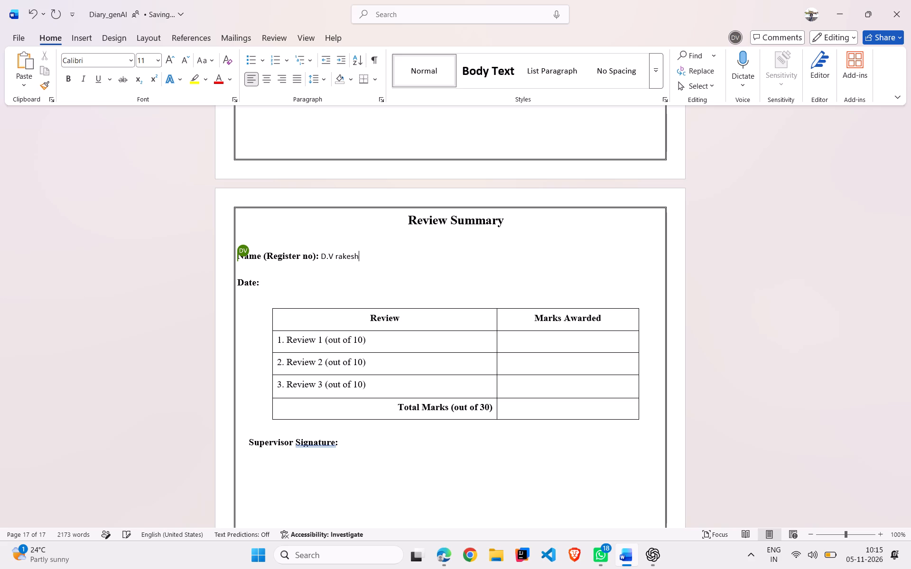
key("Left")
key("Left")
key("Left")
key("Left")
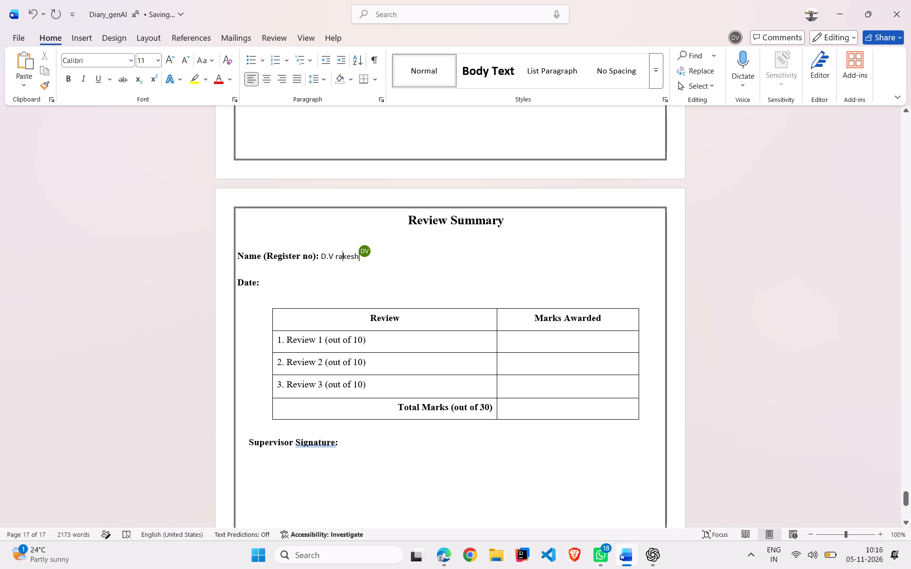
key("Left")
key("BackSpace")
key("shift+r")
Add the first member's register number in parentheses after the name on the Review Summary.
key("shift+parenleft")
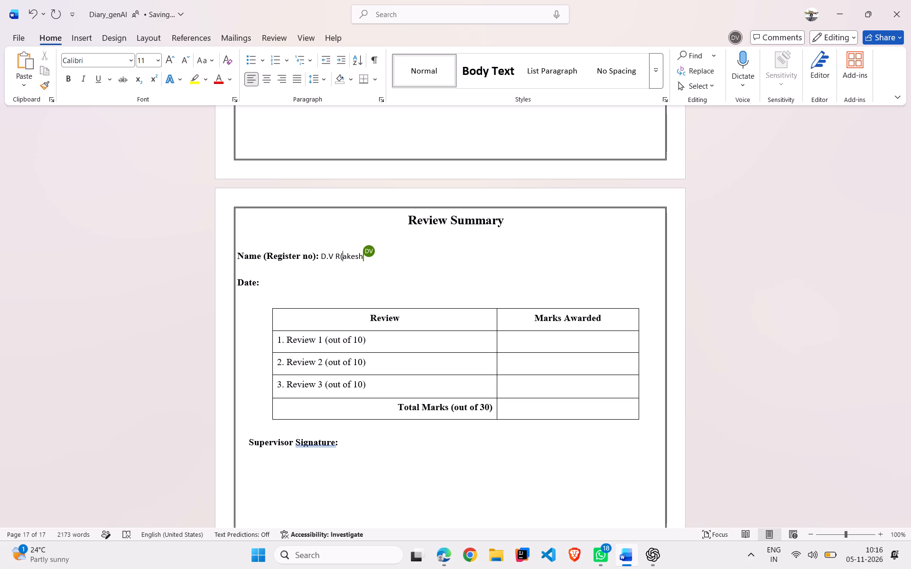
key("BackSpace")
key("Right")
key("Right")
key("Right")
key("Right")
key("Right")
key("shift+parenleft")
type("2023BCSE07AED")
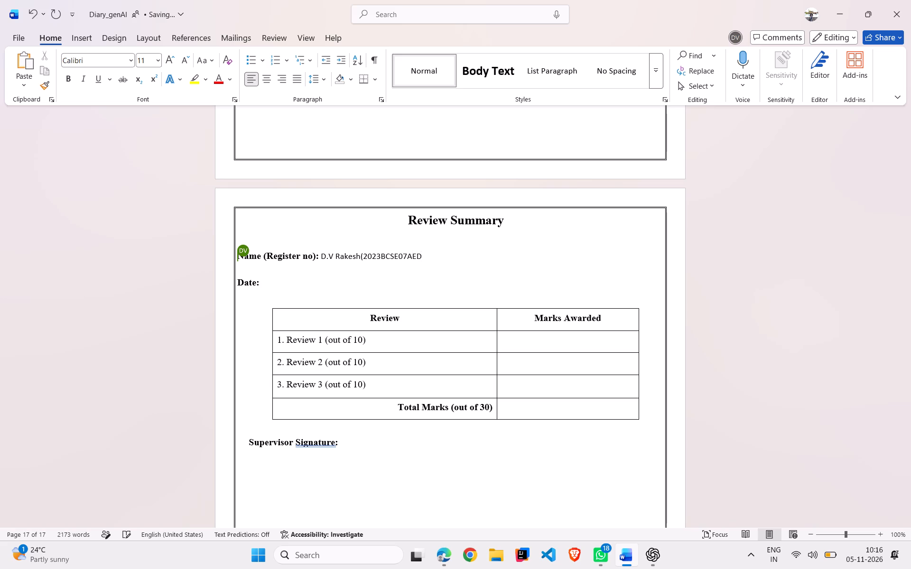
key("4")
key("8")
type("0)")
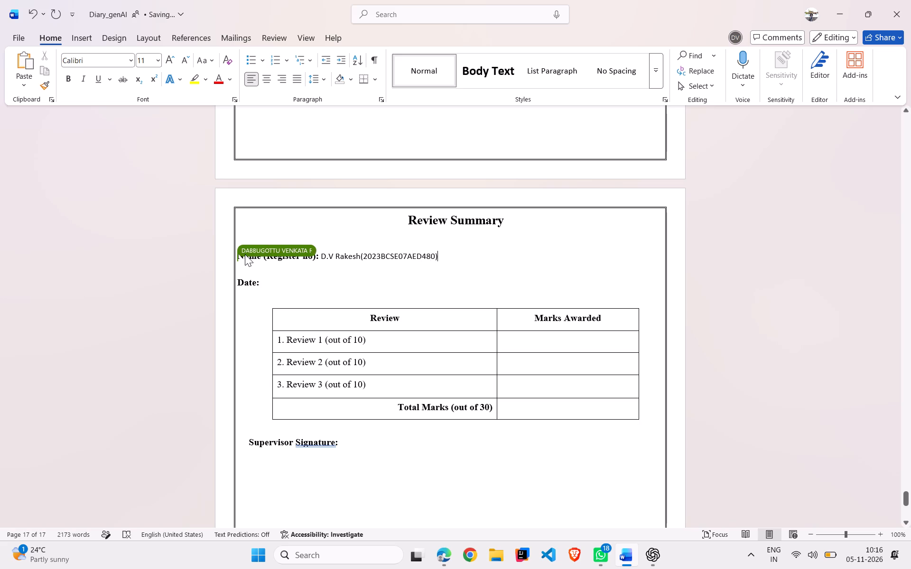
Copy the Review Summary from the name line through the supervisor signature and paste it below the signature on the same page.
left_click_drag(242, 257, 348, 330)
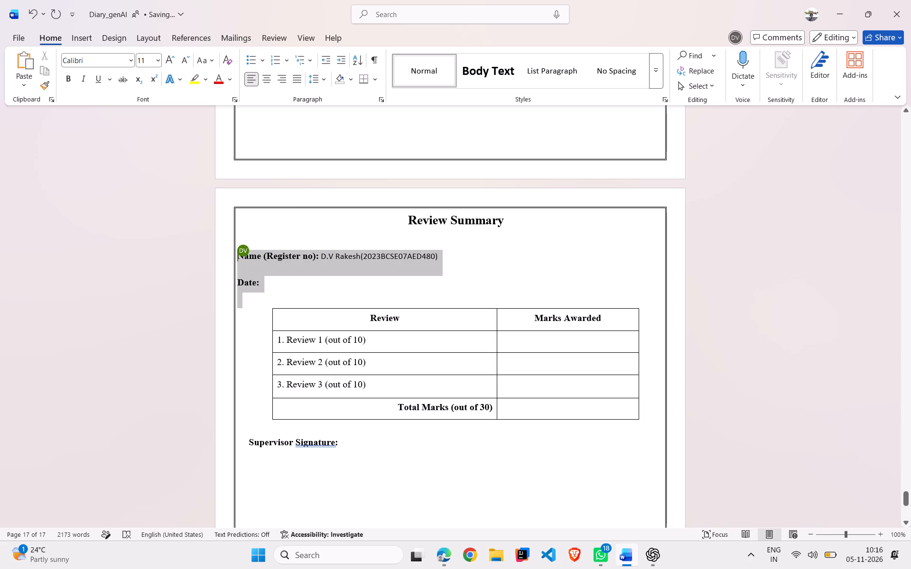
left_click_drag(348, 330, 339, 440)
key("ctrl+c")
scroll(340, 480, "down", 1)
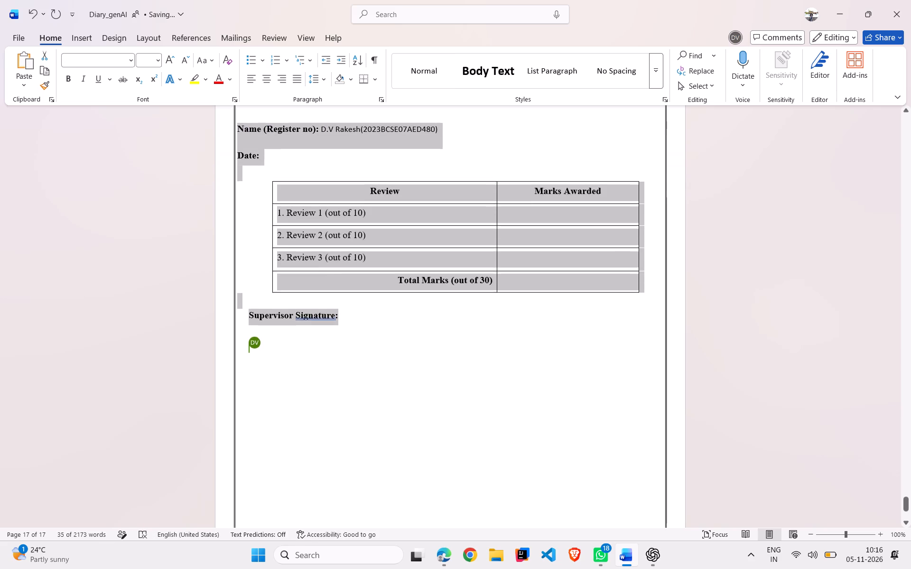
scroll(340, 480, "down", 1)
left_click(271, 306)
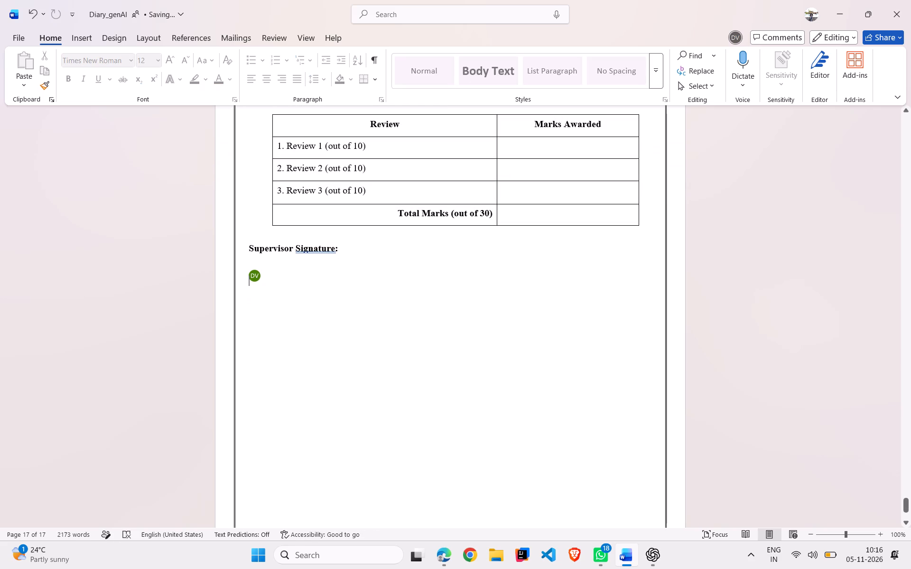
left_click(260, 286)
key("ctrl+v")
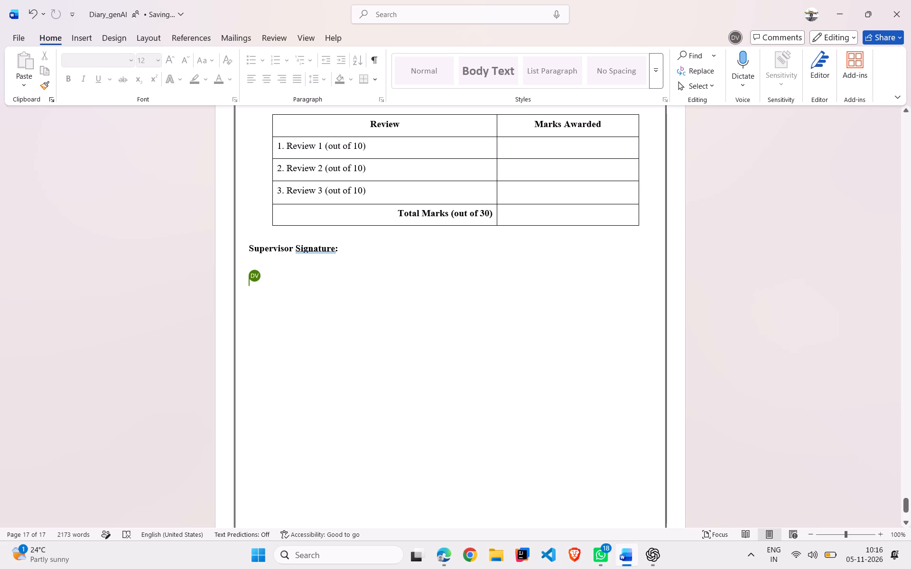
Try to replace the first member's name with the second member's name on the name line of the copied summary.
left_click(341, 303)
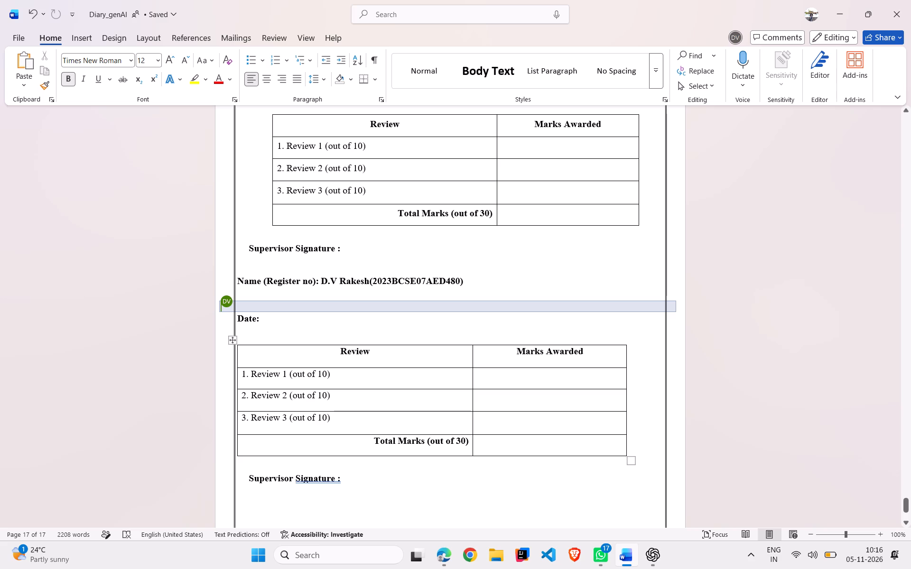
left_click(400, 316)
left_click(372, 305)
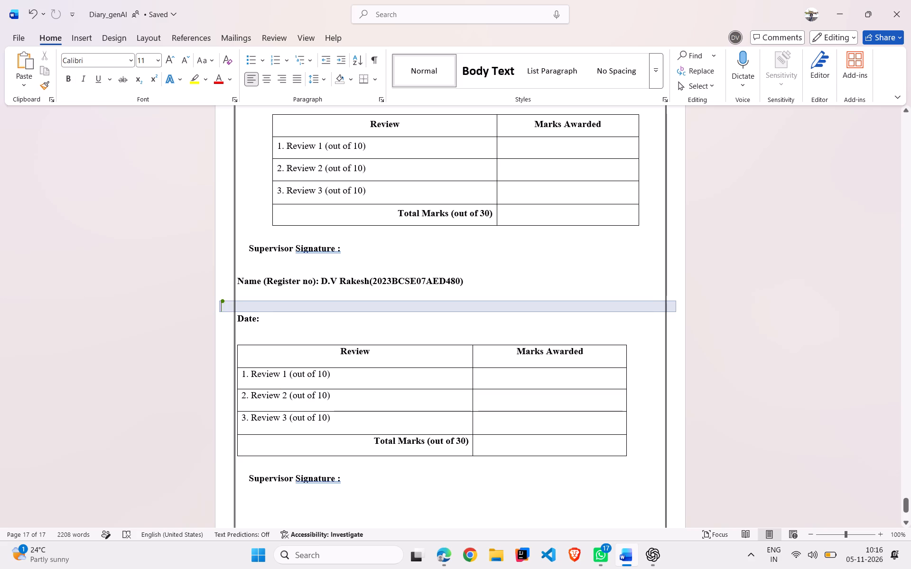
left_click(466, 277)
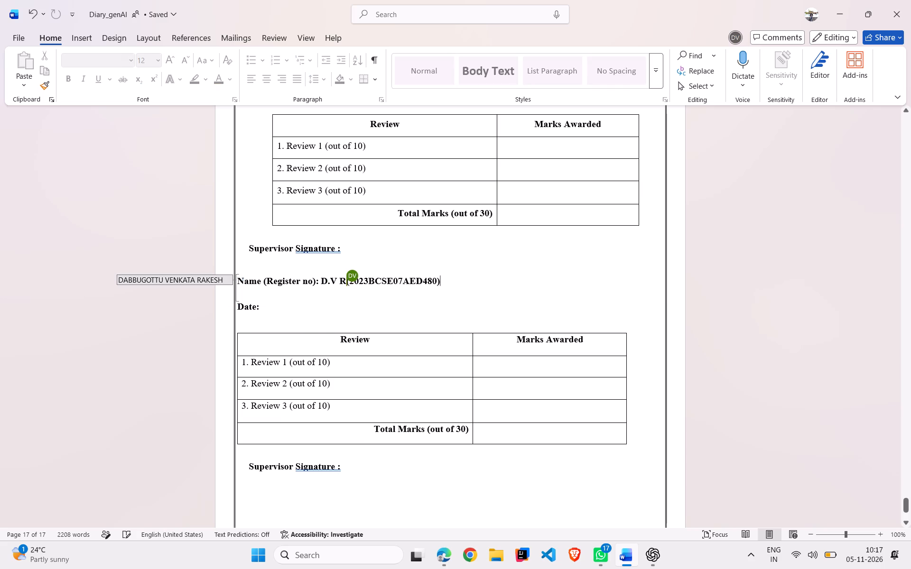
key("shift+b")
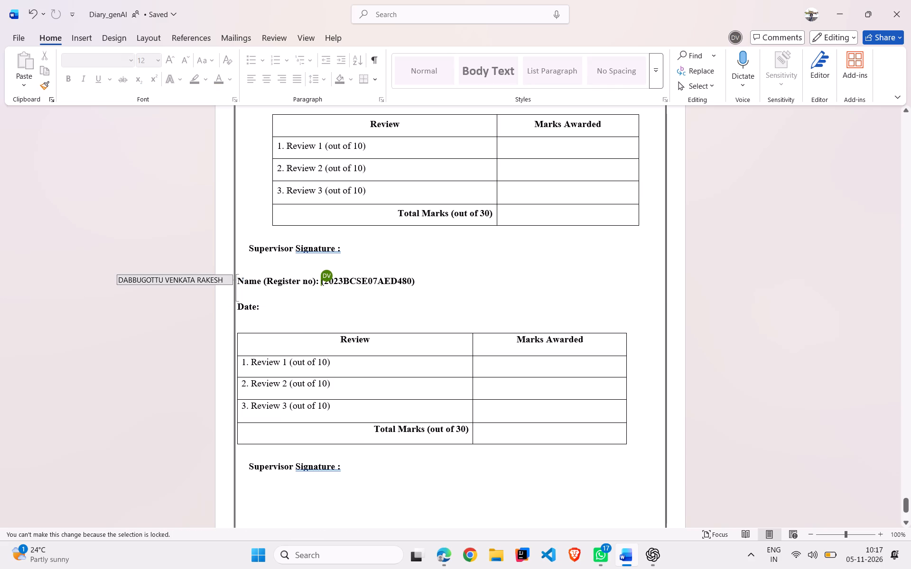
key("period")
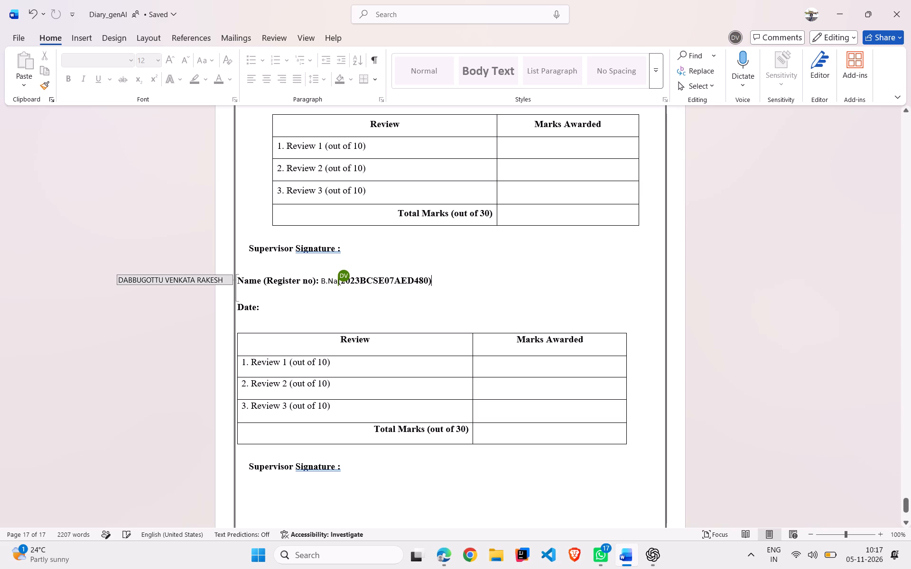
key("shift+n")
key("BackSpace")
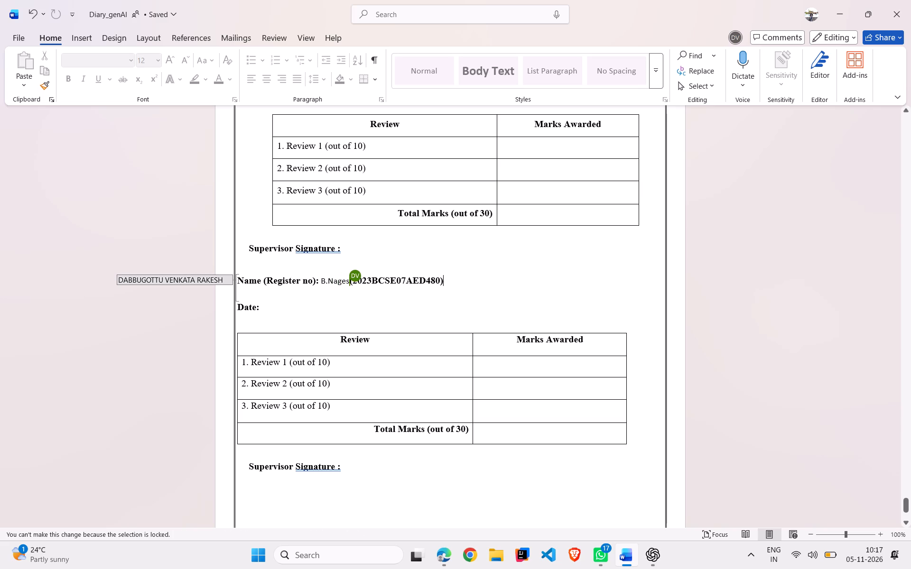
Look through the preceding review sheets and the Review Summary page to check the members' names and register numbers.
scroll(386, 310, "up", 2)
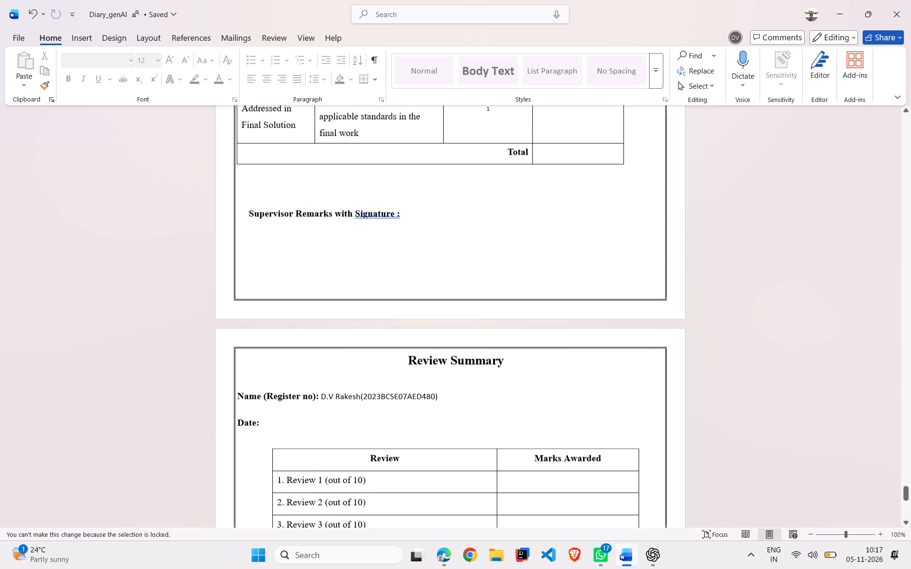
scroll(386, 310, "up", 4)
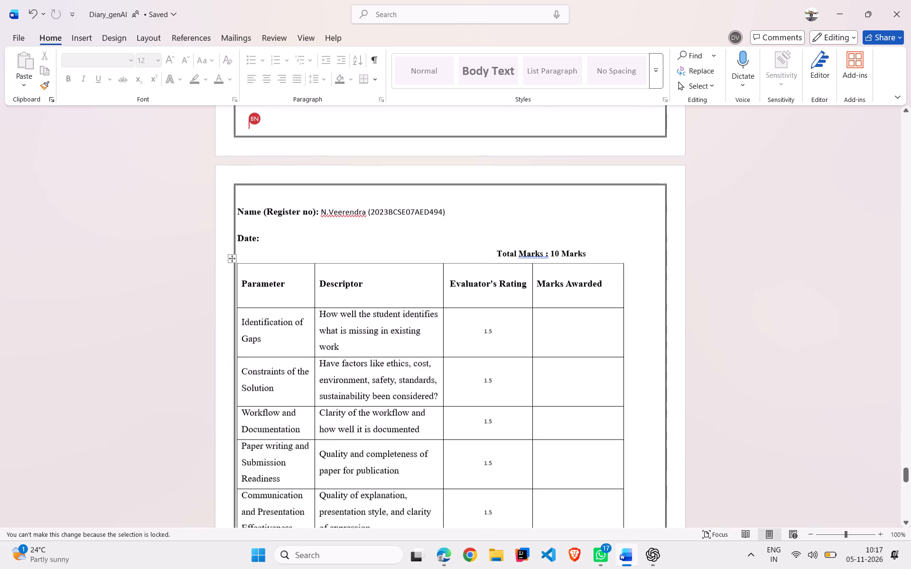
scroll(386, 310, "up", 1)
scroll(386, 310, "down", 2)
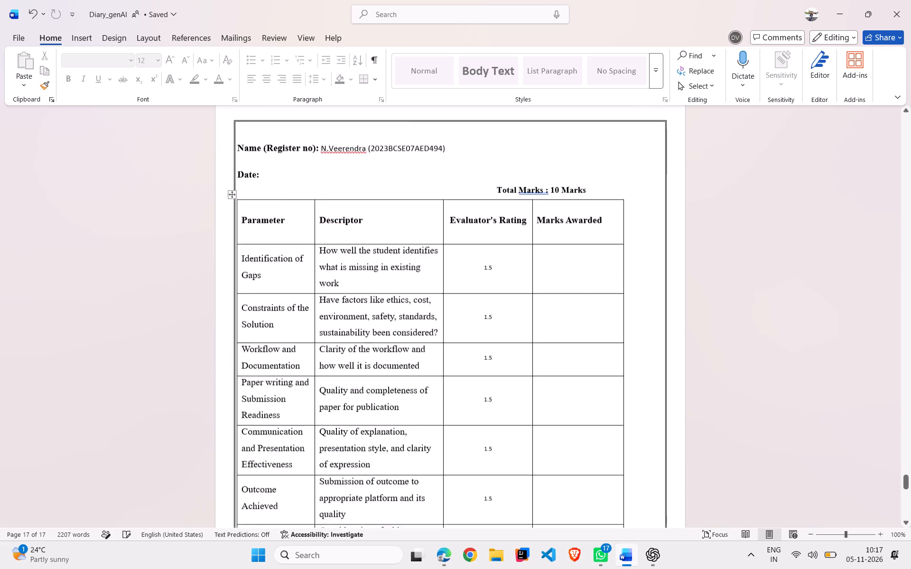
scroll(386, 310, "down", 5)
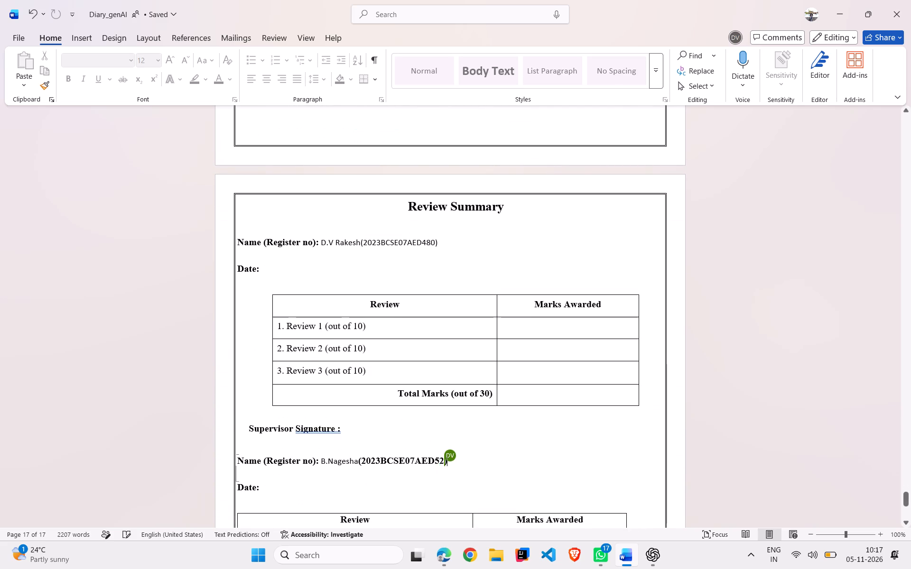
scroll(386, 310, "down", 1)
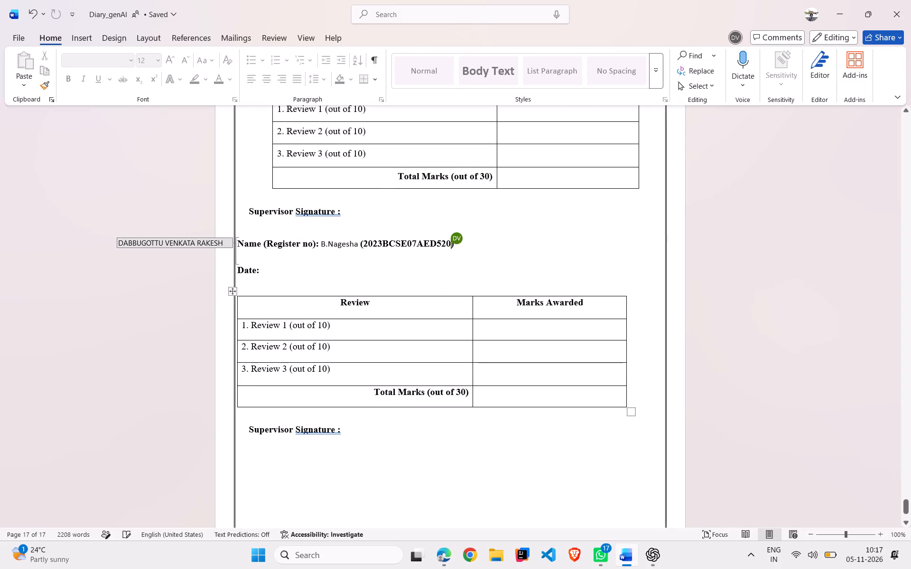
Correct the final digit of the second member's register number to 0 on the copied summary's name line.
left_click(322, 325)
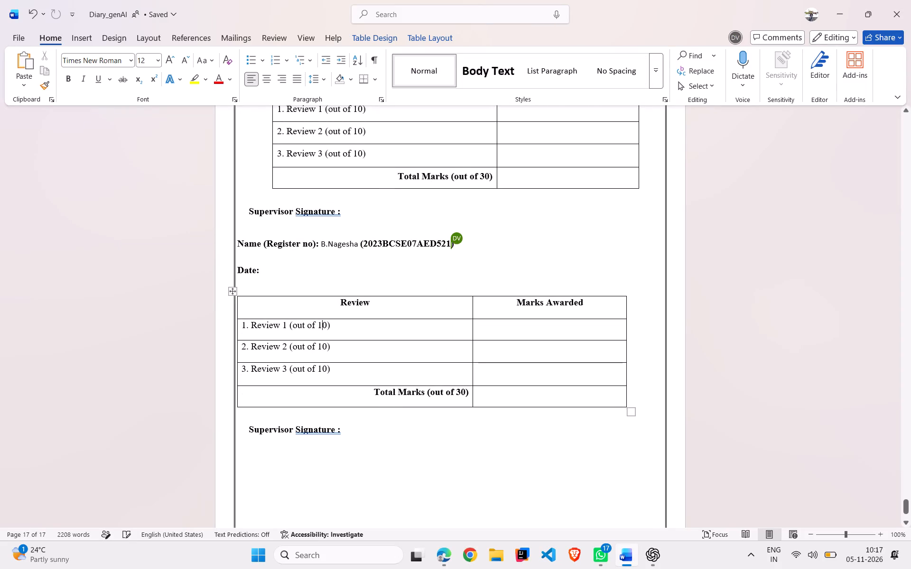
left_click(341, 332)
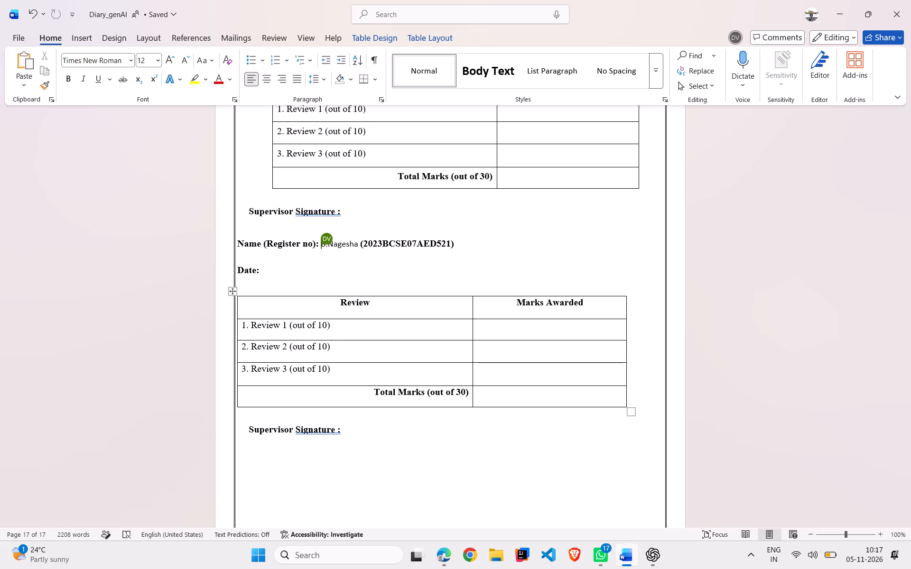
left_click(450, 245)
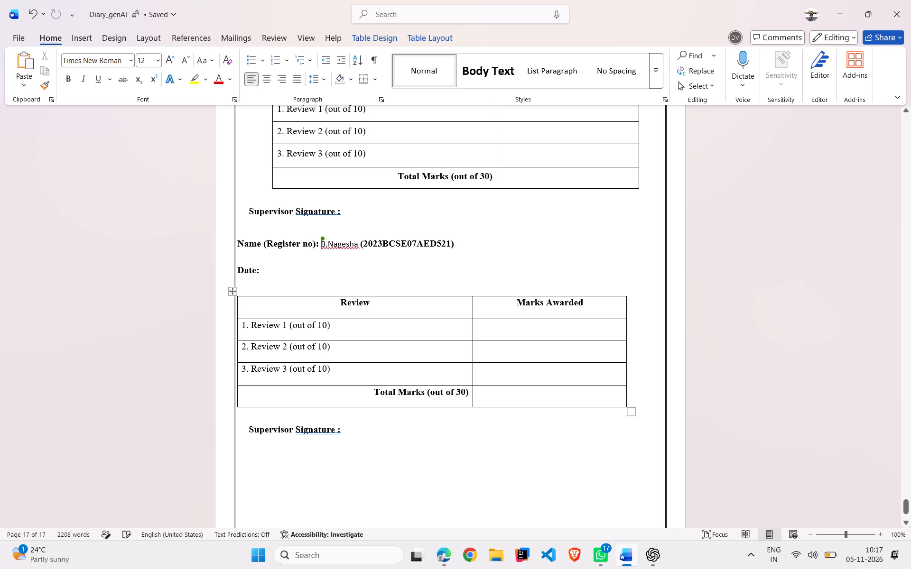
key("BackSpace")
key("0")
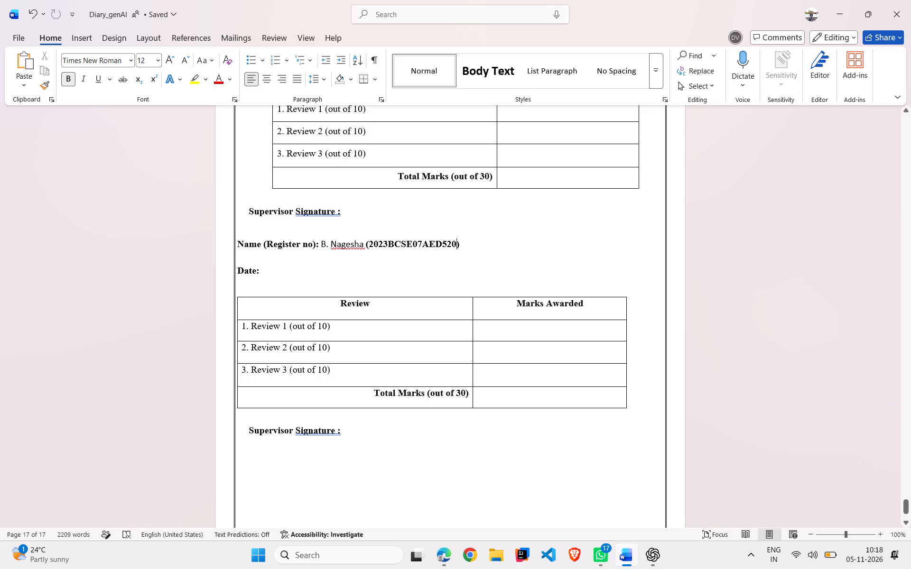
Copy the second member's summary from the name line through the supervisor signature and paste it two lines below that signature.
left_click_drag(235, 246, 359, 441)
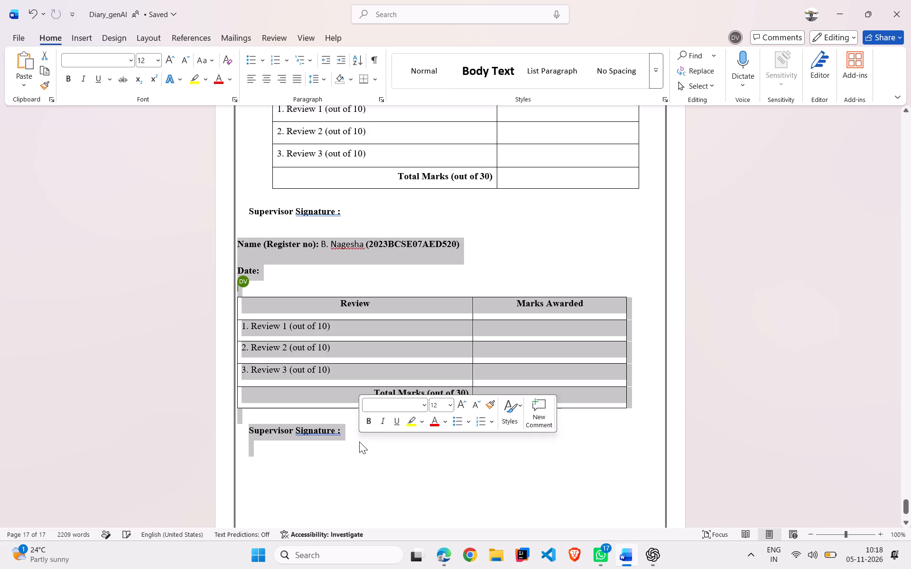
key("ctrl+c")
left_click(342, 430)
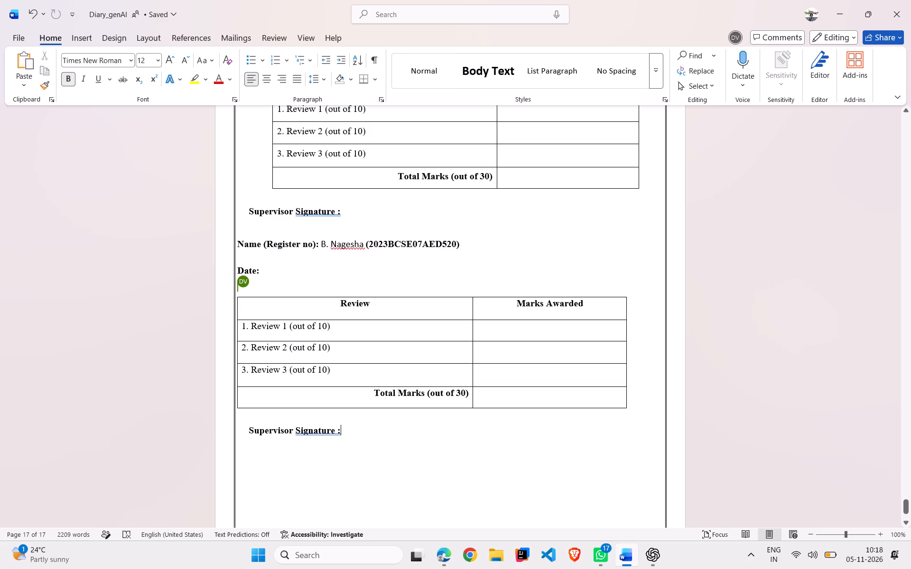
key("Return")
key("Return")
key("ctrl+v")
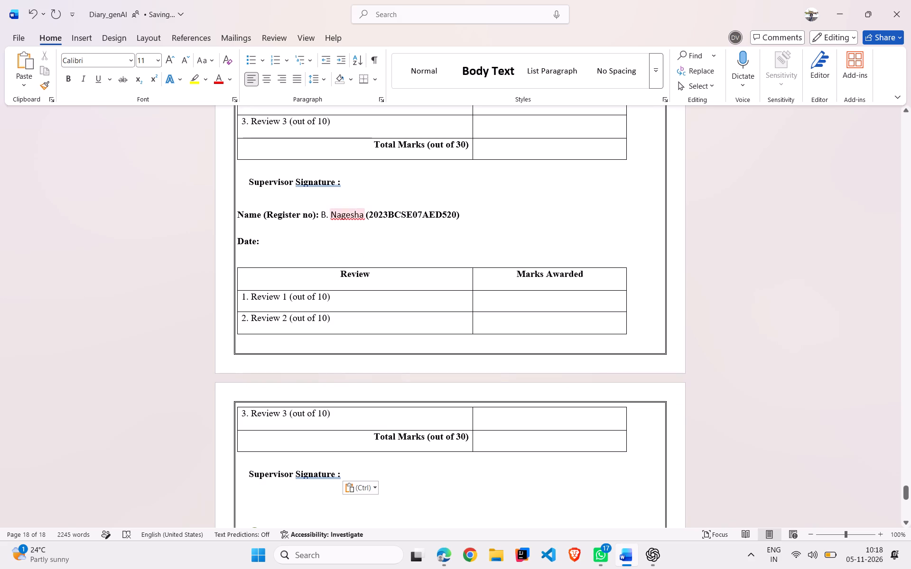
Remove the blank line between the Date line and the marks table in each of the three review summaries.
left_click(252, 198)
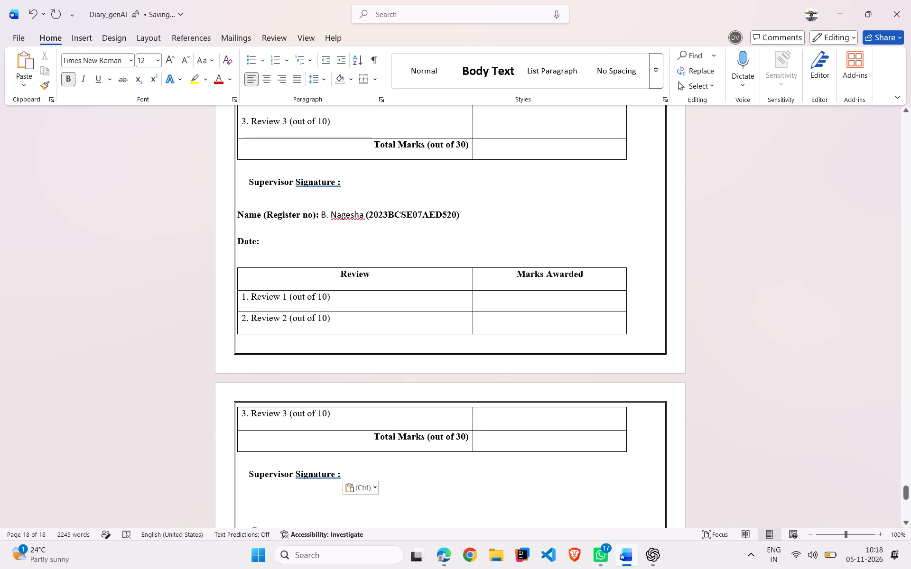
scroll(372, 197, "up", 1)
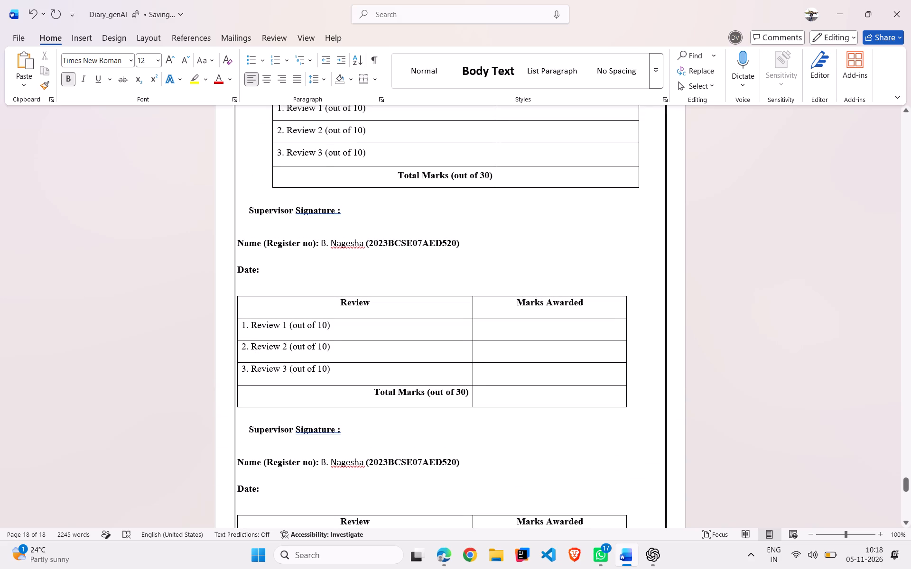
left_click(246, 224)
scroll(355, 202, "up", 1)
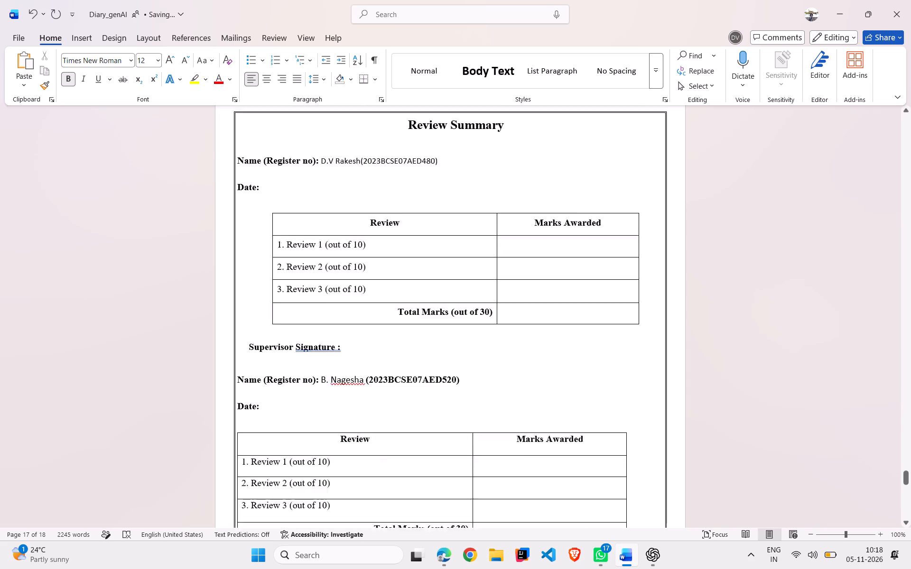
scroll(355, 202, "up", 1)
left_click(270, 295)
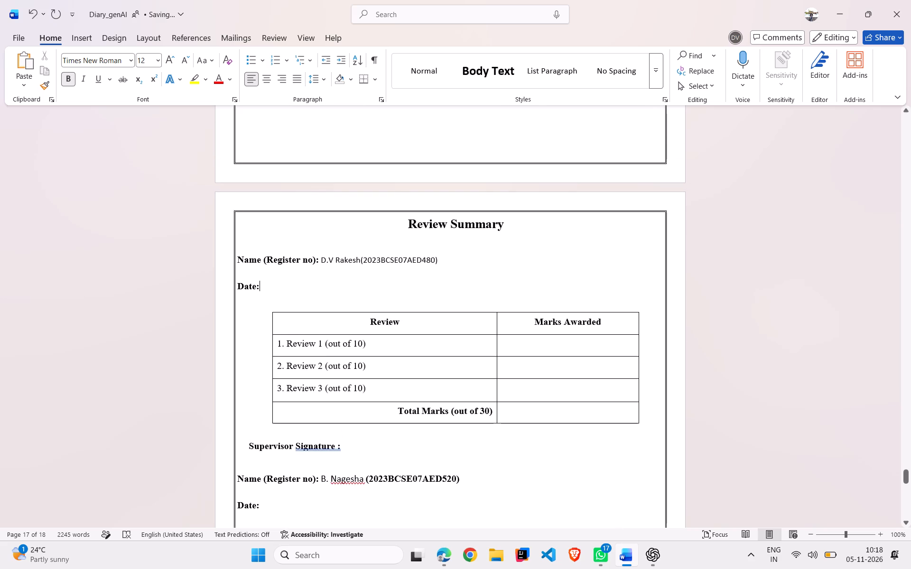
key("Delete")
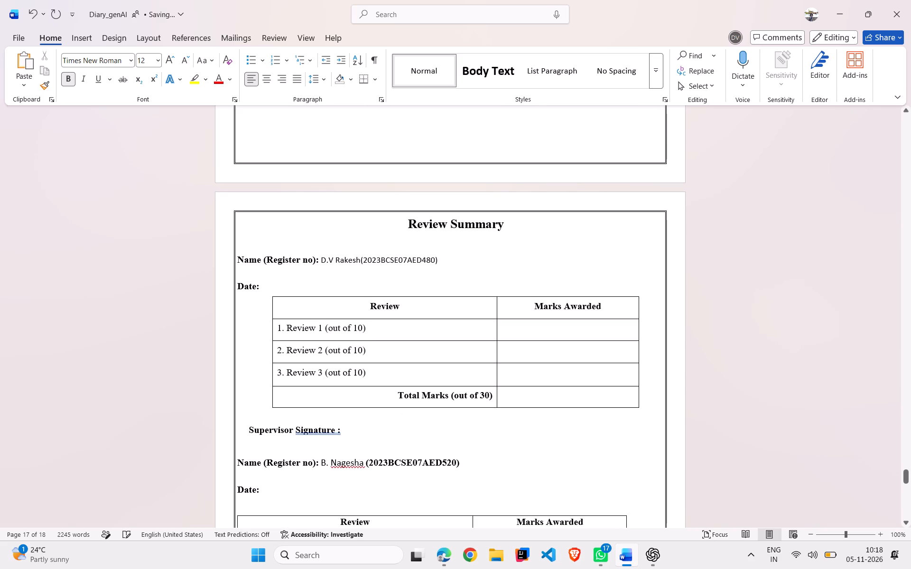
scroll(375, 386, "down", 1)
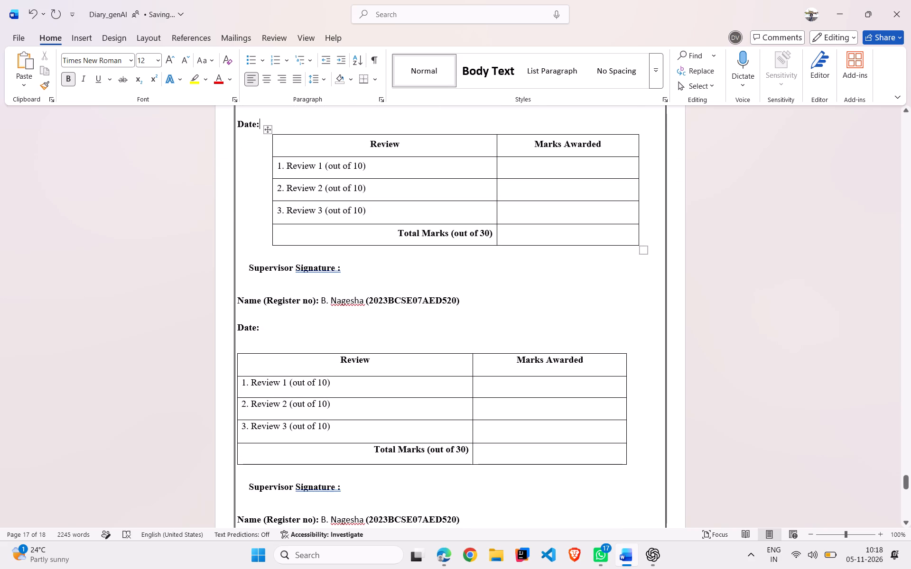
left_click(265, 330)
key("Delete")
scroll(325, 389, "down", 1)
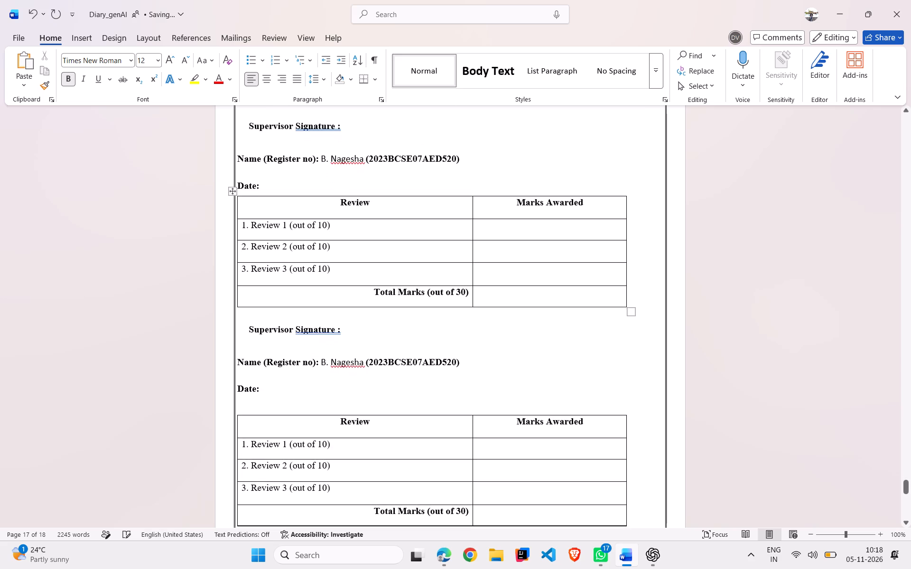
left_click(264, 389)
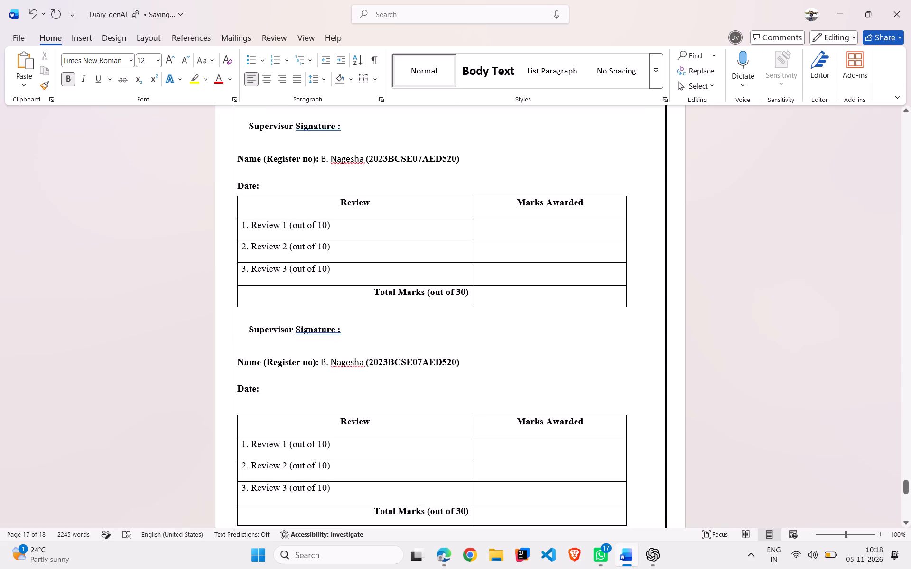
key("Delete")
Remove the blank line between the second summary's supervisor signature and the third summary's name line.
scroll(264, 389, "down", 1)
scroll(264, 389, "up", 1, "ctrl")
scroll(264, 389, "down", 2, "ctrl")
scroll(264, 389, "down", 1)
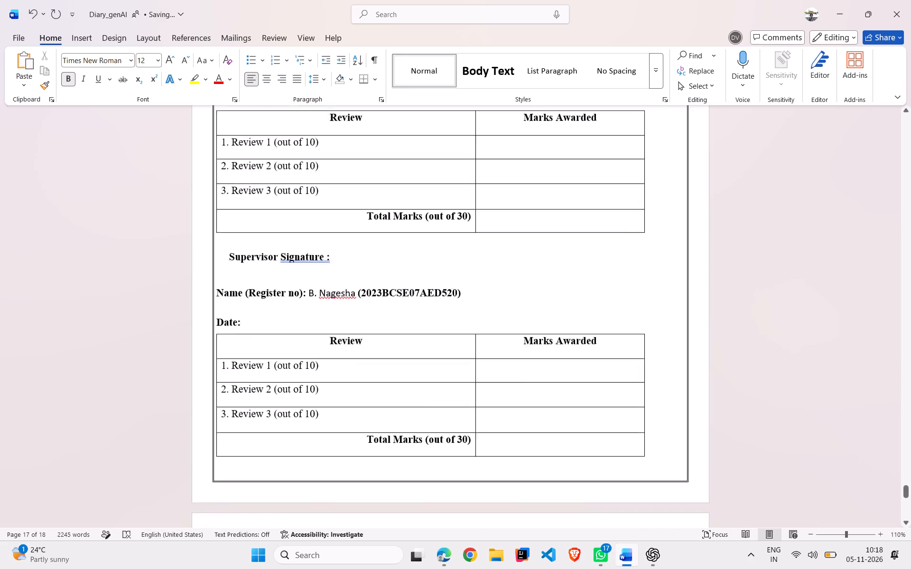
scroll(264, 389, "down", 1)
scroll(312, 286, "up", 1)
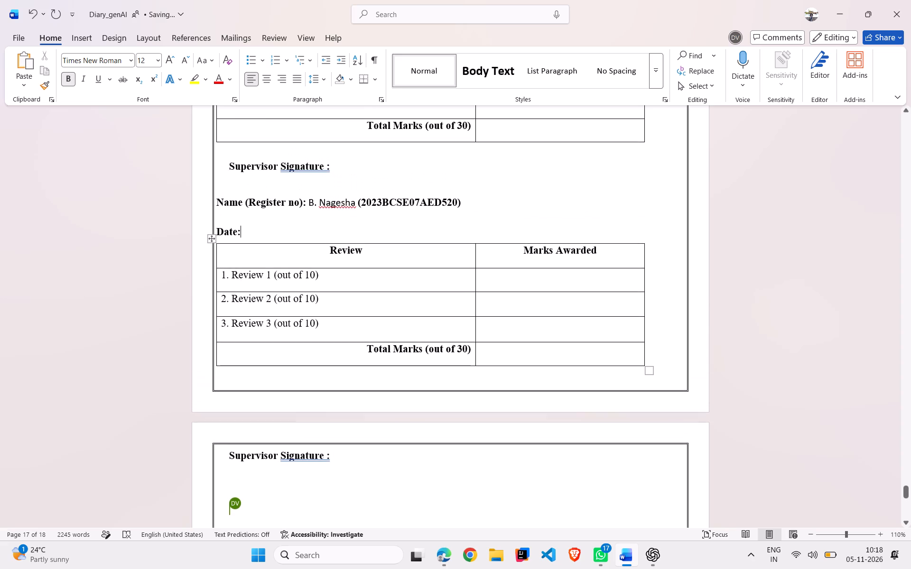
left_click(235, 185)
key("Delete")
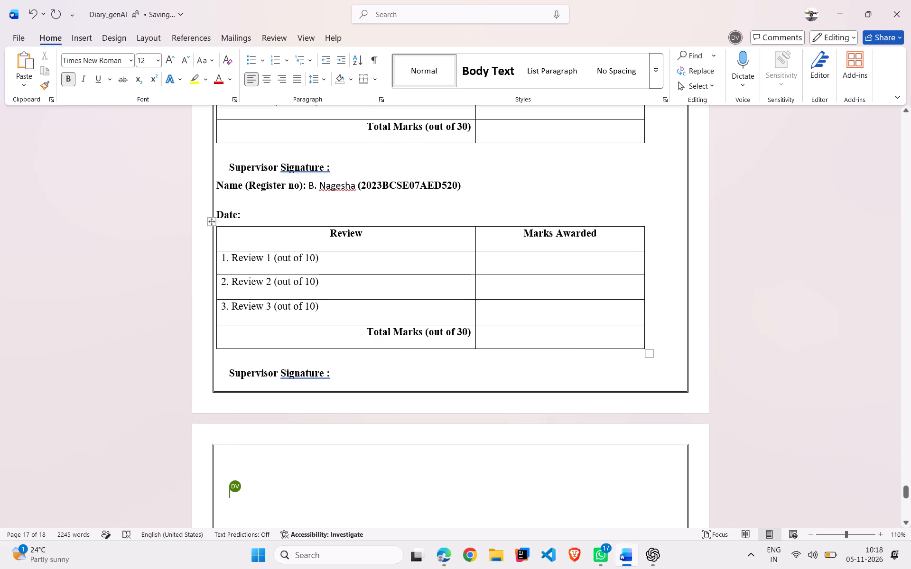
Remove the indent of the second summary's Supervisor Signature line and indent it with five spaces instead.
scroll(361, 371, "up", 2)
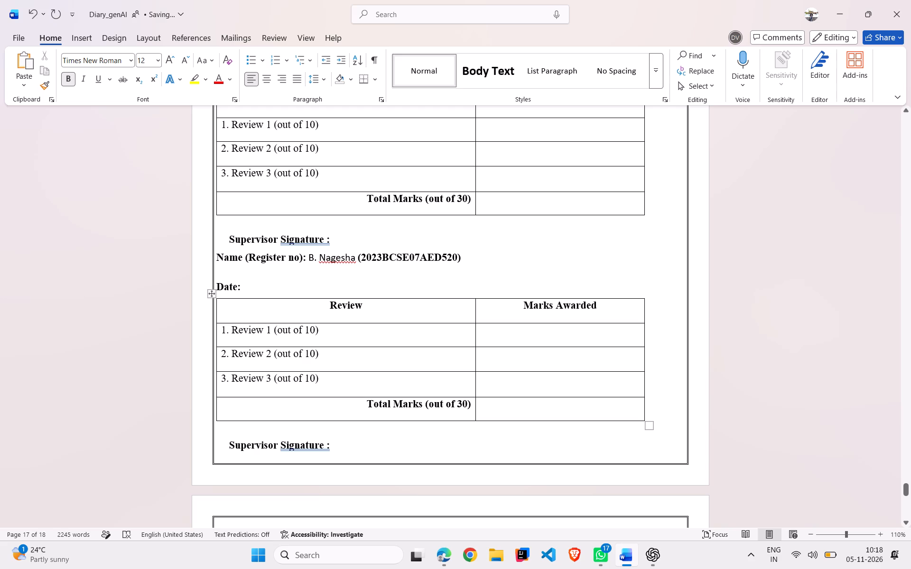
left_click(228, 242)
key("BackSpace")
scroll(325, 239, "up", 2)
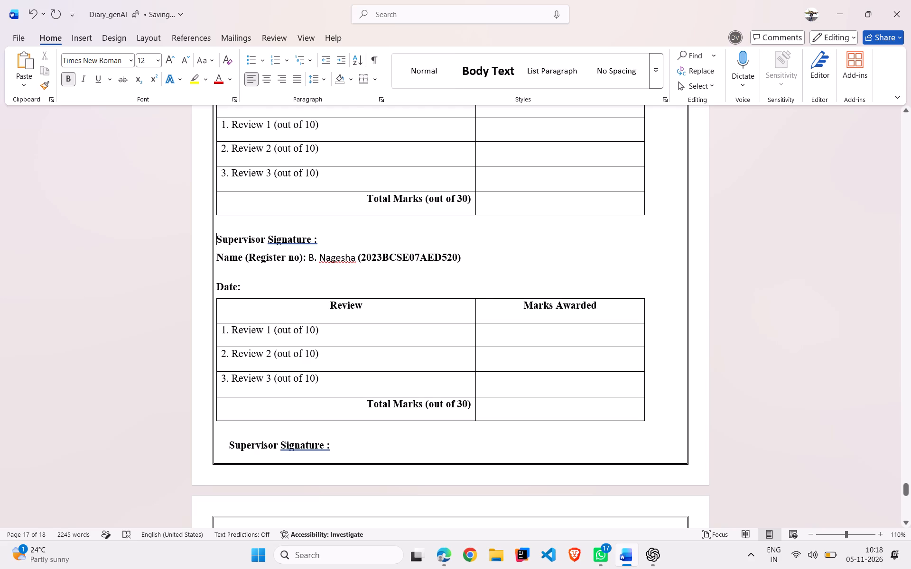
scroll(325, 239, "up", 2)
scroll(268, 377, "down", 1)
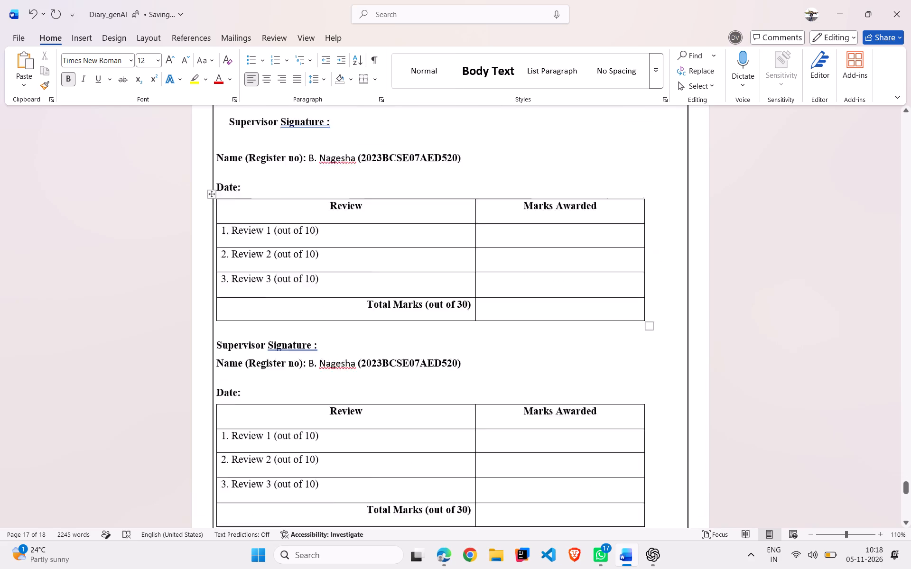
scroll(268, 377, "down", 1)
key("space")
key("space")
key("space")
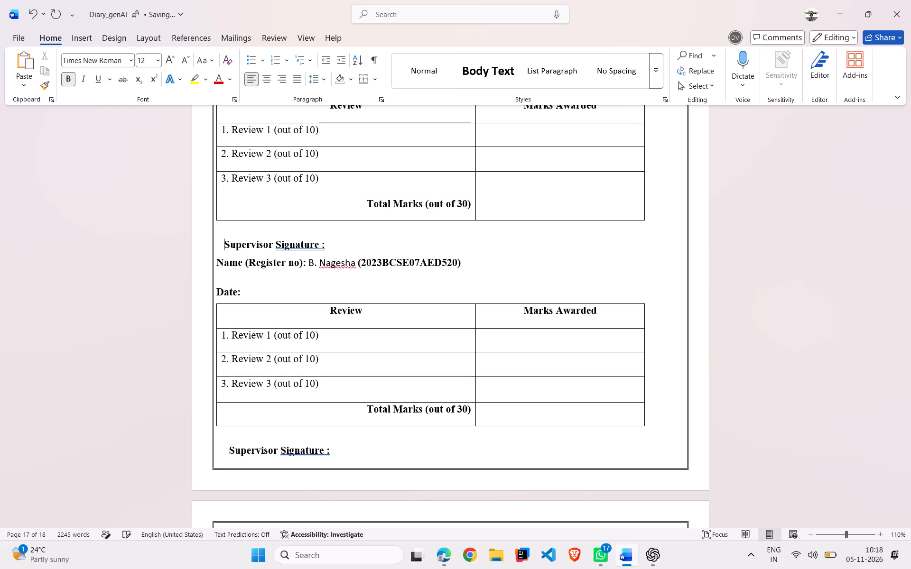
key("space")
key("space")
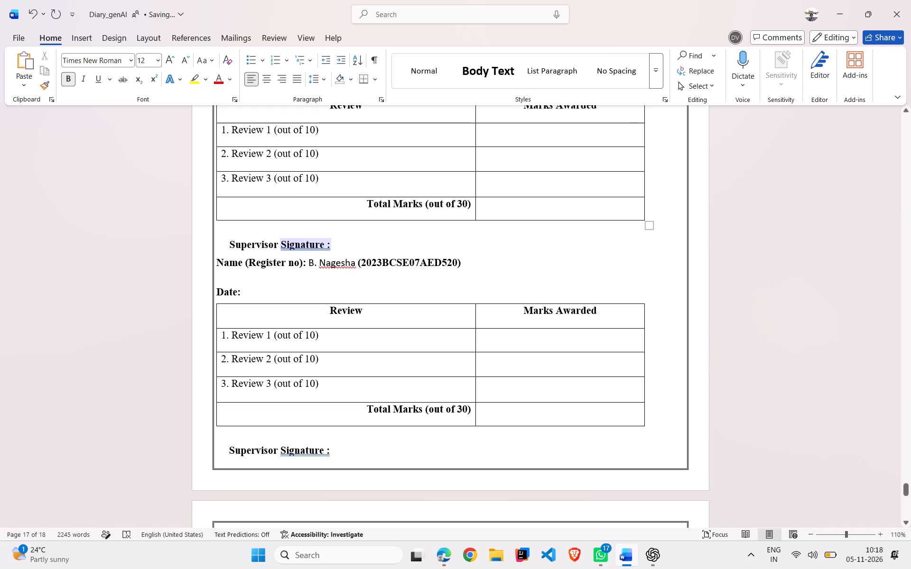
Delete the space before the colon in the Supervisor Signature lines of the second and third summaries.
left_click(326, 244)
key("BackSpace")
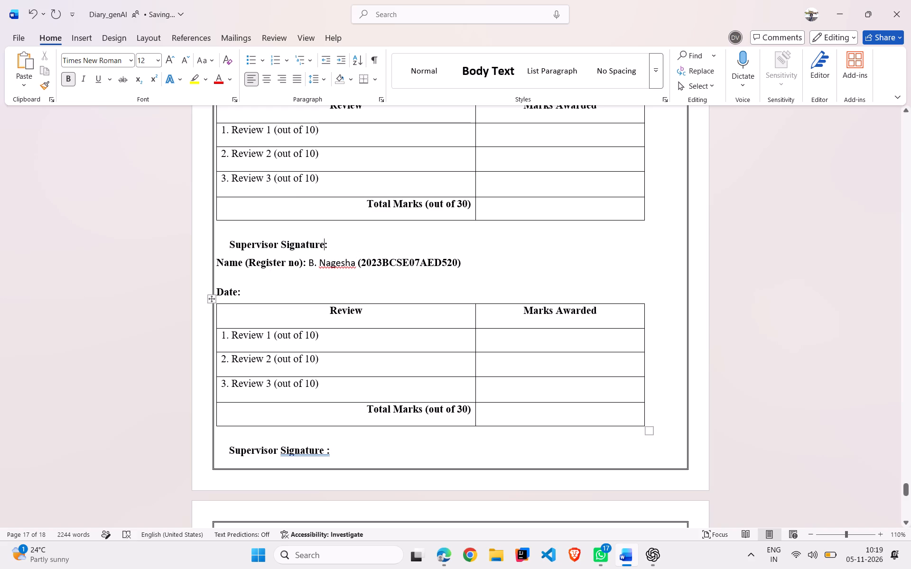
scroll(353, 330, "down", 1)
left_click(326, 354)
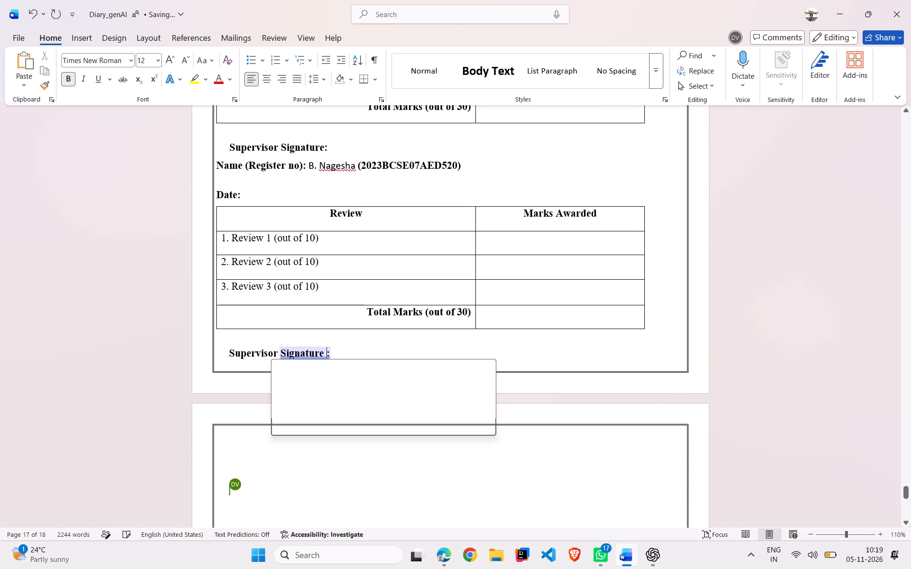
key("BackSpace")
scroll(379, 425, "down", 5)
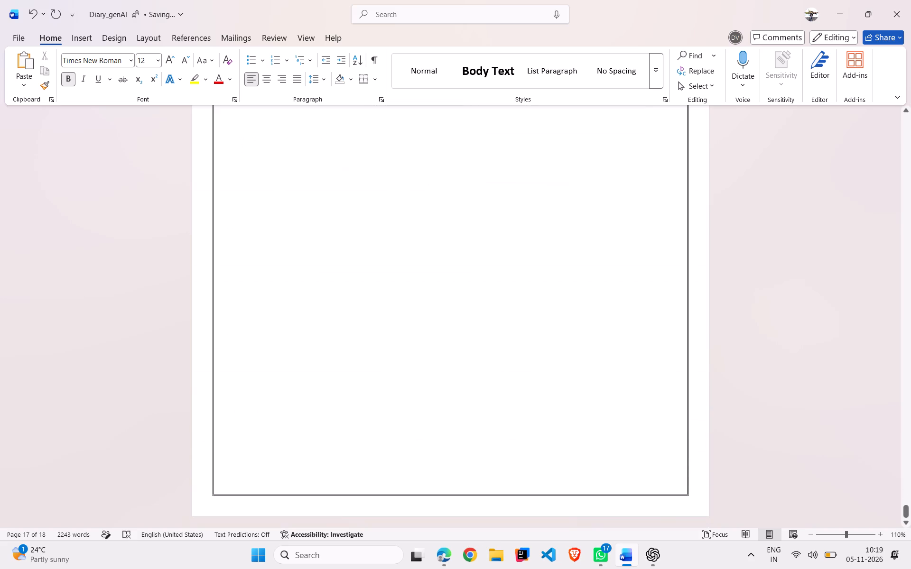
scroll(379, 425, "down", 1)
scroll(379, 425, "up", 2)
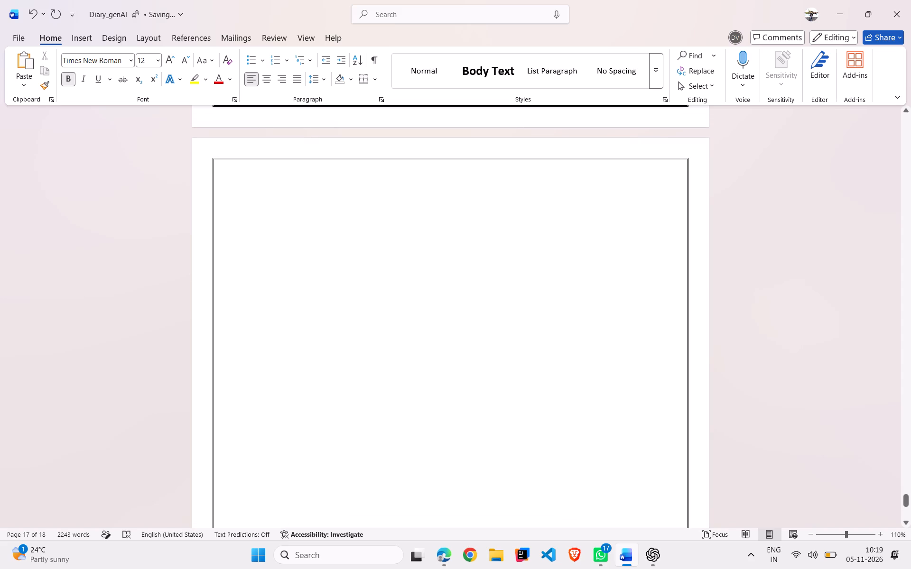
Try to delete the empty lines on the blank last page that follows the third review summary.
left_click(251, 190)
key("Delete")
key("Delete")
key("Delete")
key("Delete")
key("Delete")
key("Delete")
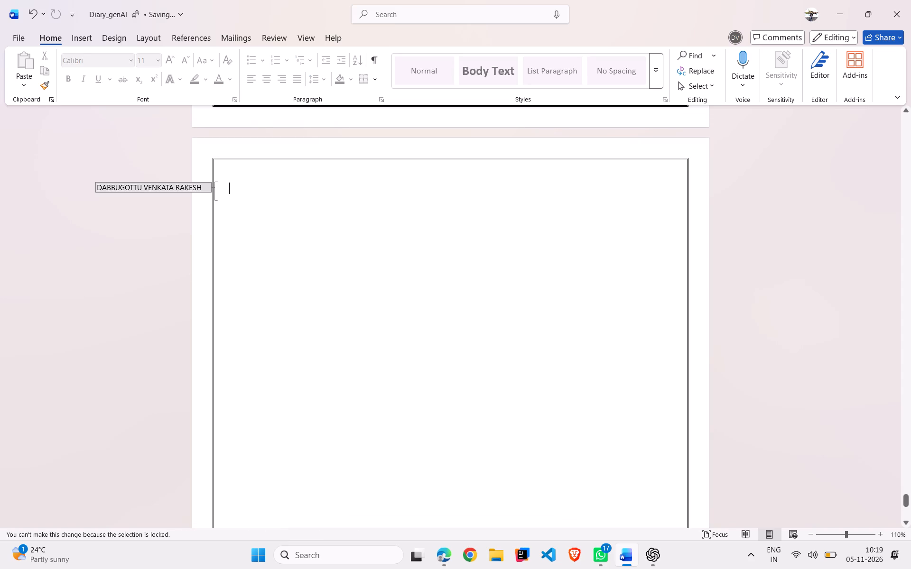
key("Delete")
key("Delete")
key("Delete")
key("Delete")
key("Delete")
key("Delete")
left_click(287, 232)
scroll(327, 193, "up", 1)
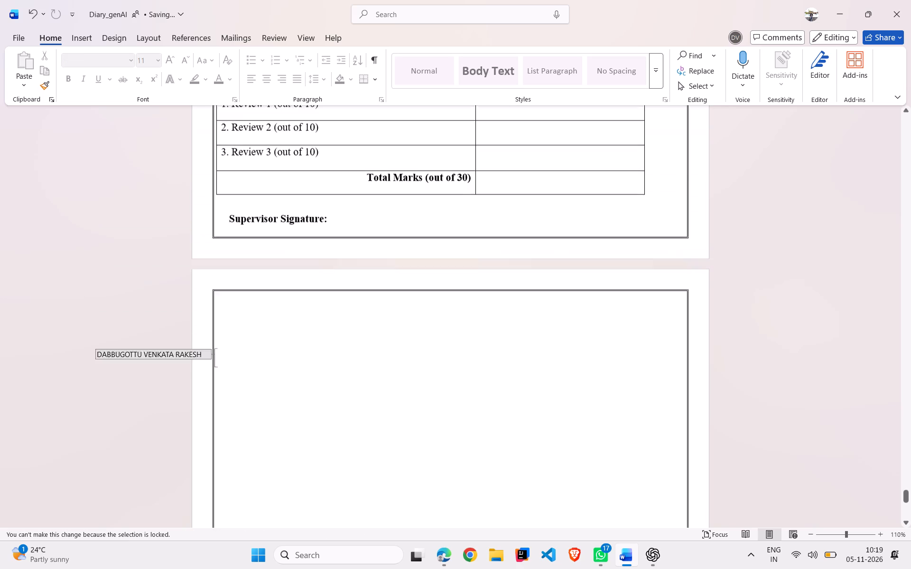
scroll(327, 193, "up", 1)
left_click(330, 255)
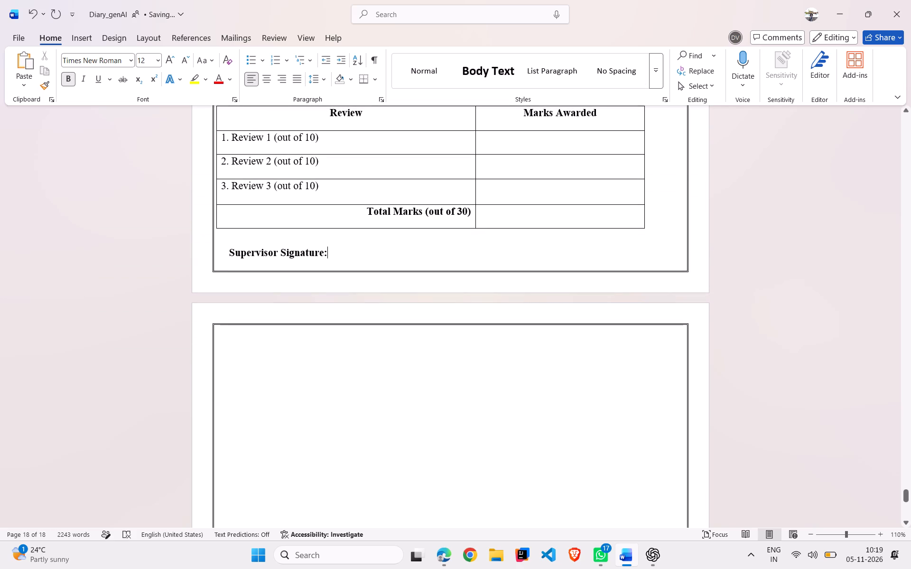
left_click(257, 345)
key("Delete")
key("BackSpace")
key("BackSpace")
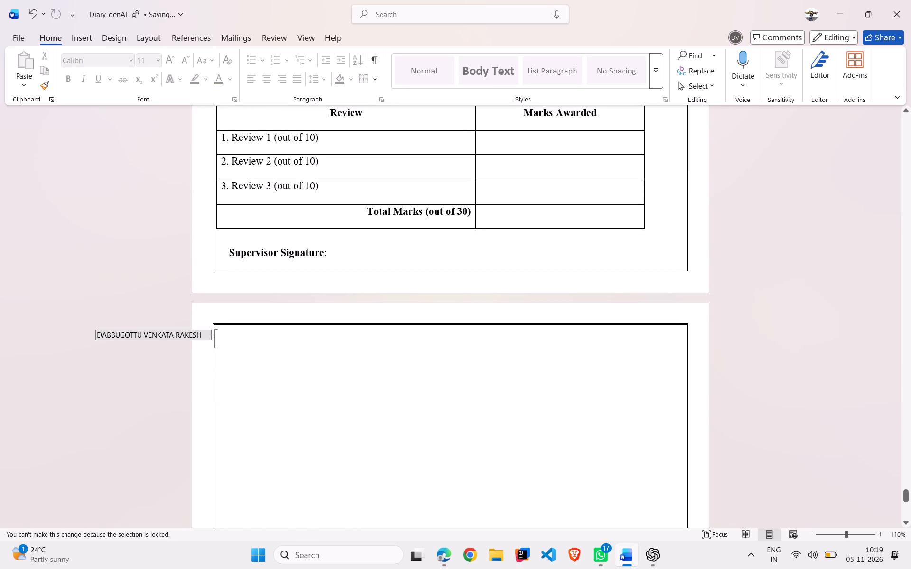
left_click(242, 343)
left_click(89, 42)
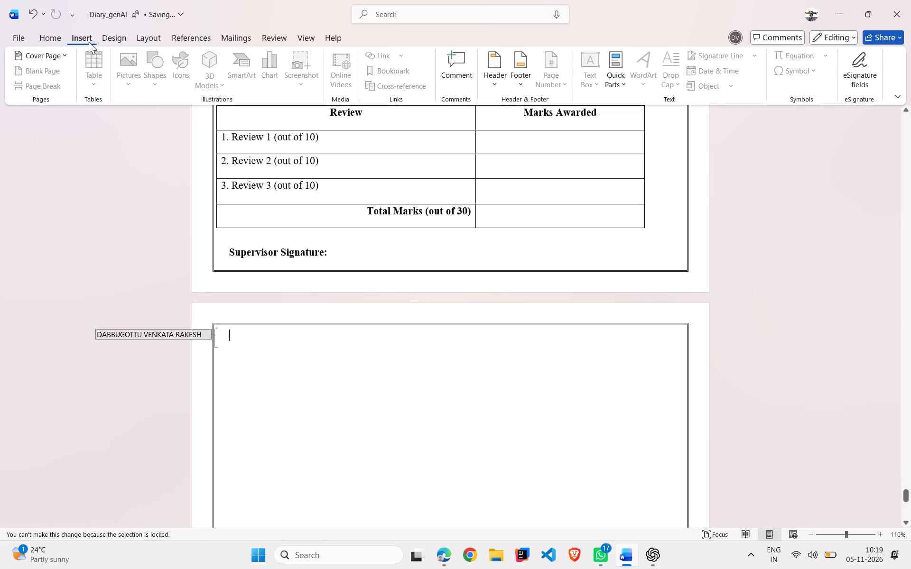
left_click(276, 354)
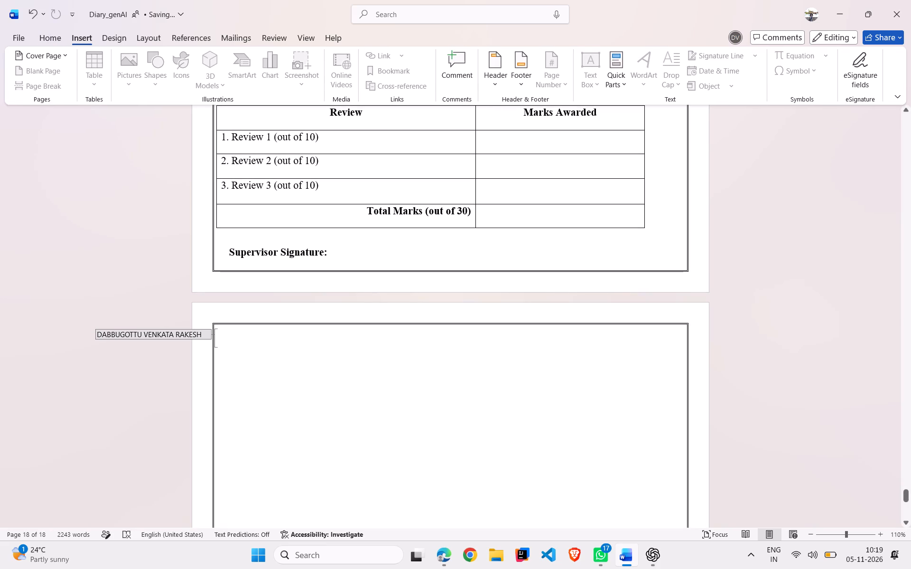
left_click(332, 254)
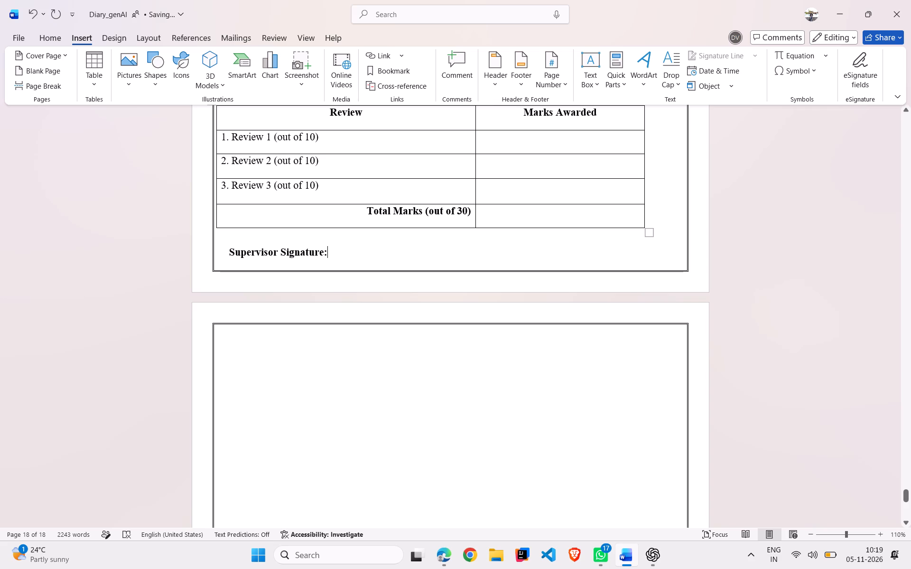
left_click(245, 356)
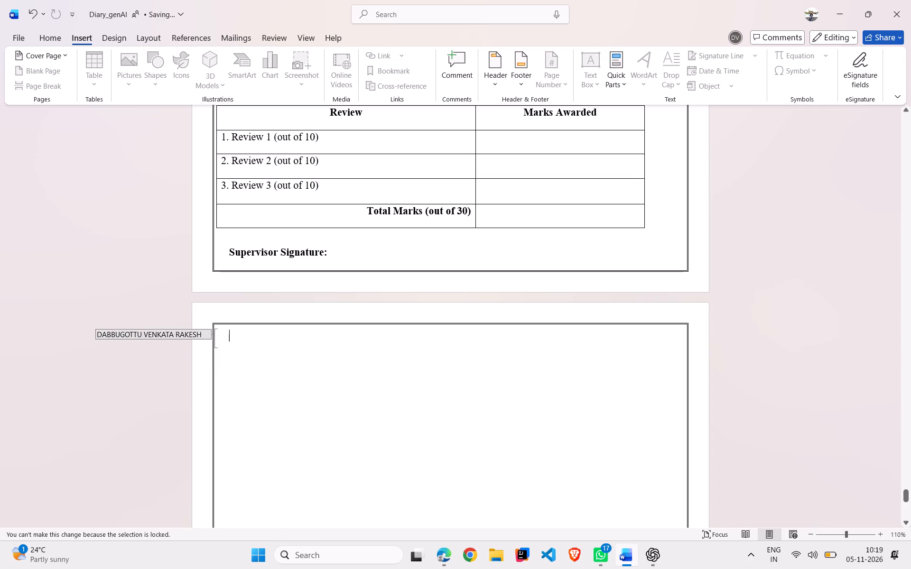
Fill in the second review summary's marks with 9 for each of the three reviews and a total of 27.
scroll(329, 408, "up", 2)
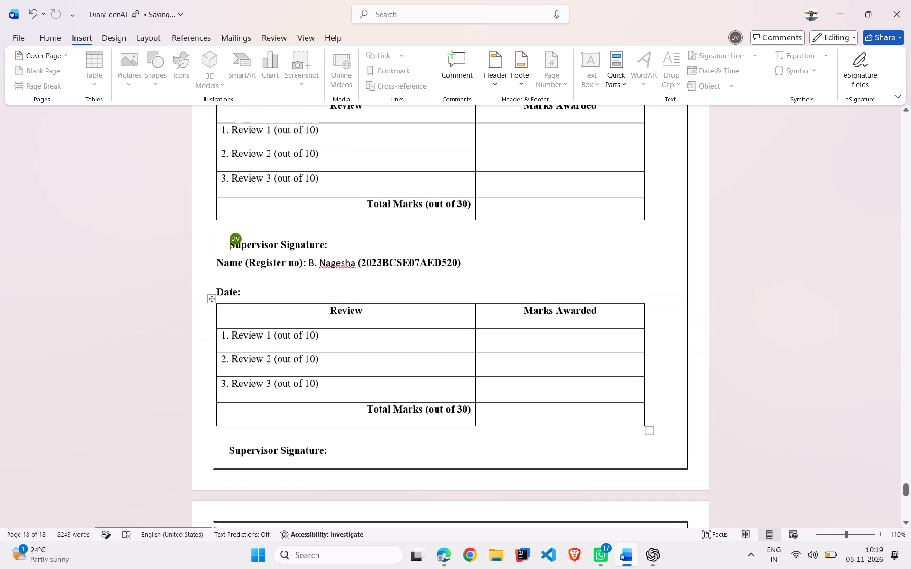
scroll(377, 361, "up", 1)
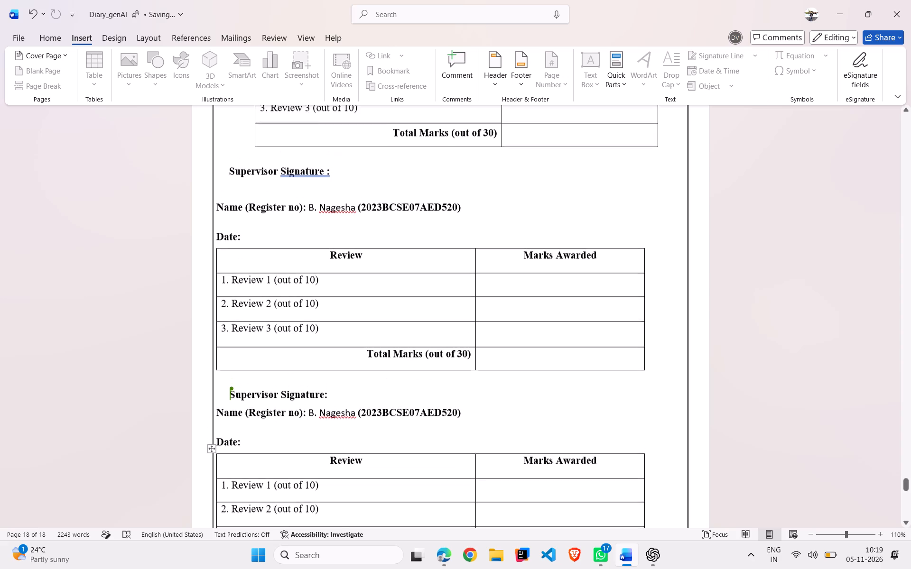
scroll(377, 361, "up", 1)
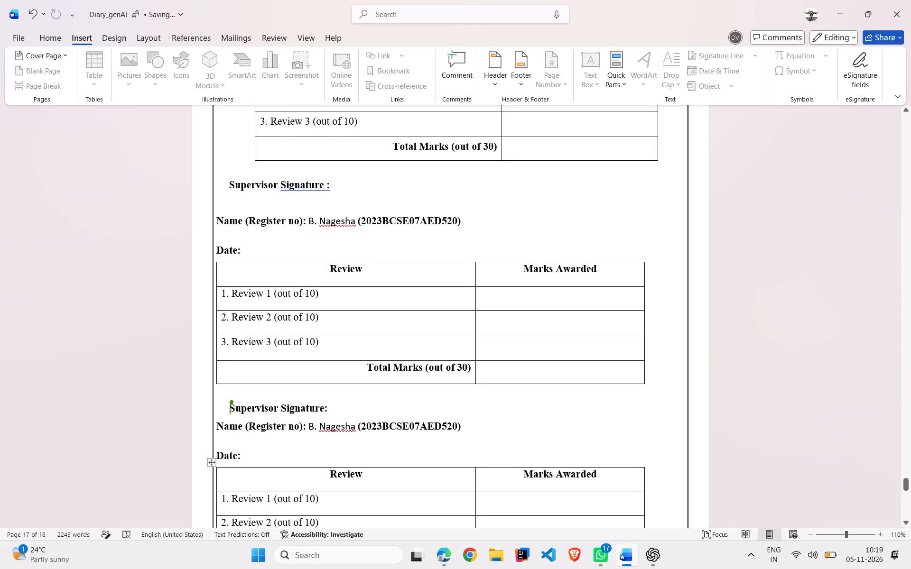
left_click(519, 300)
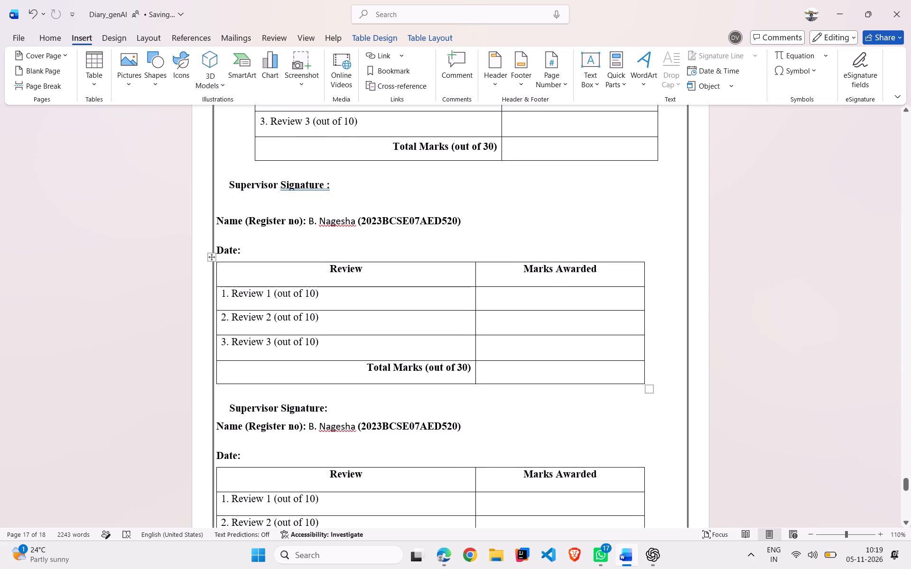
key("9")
key("Down")
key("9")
key("Down")
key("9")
key("Down")
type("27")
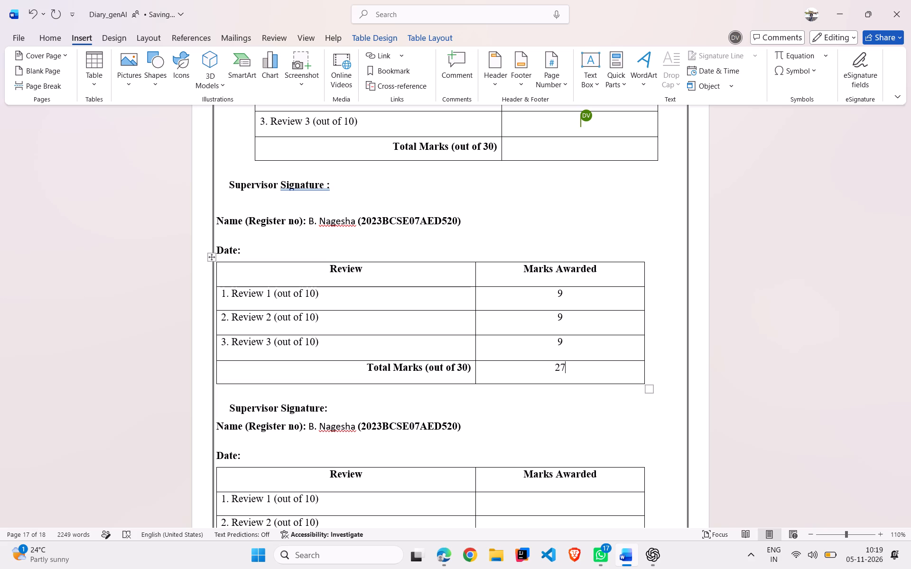
Fill in the third review summary's marks with 9 for each of the three reviews and a total of 27.
scroll(519, 300, "up", 1)
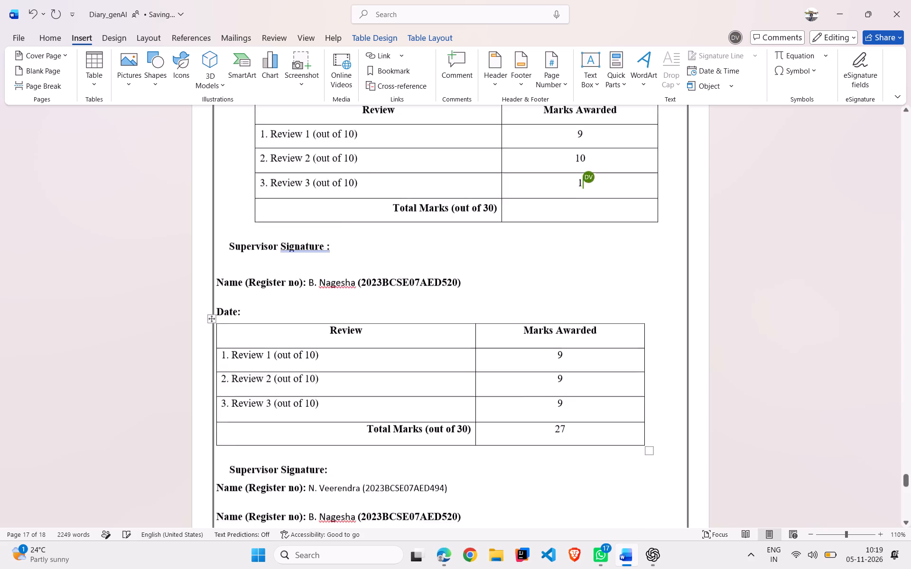
scroll(519, 300, "up", 1)
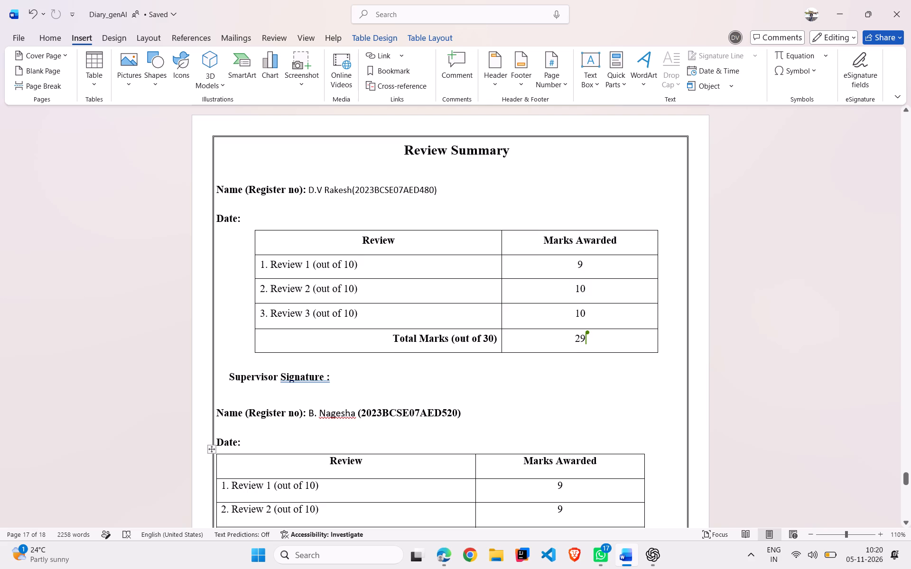
scroll(565, 385, "down", 2)
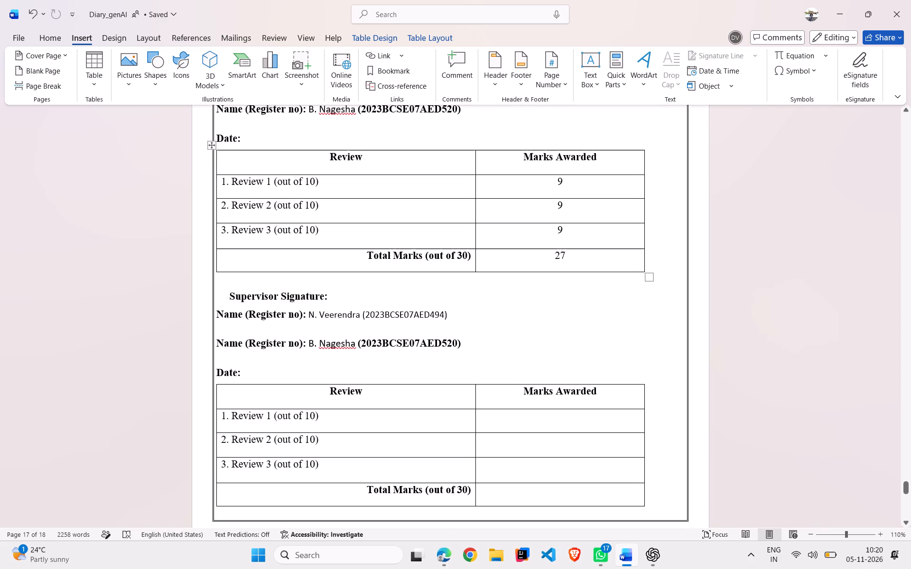
left_click(538, 422)
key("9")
key("Down")
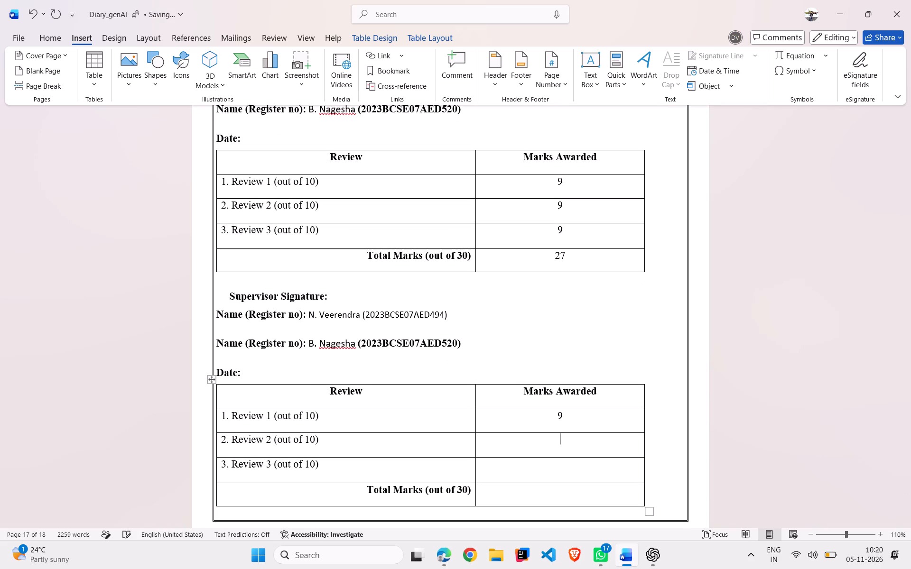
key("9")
key("Down")
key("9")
key("Down")
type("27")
Delete the surplus Name (Register no) line directly above the Date line in the third review summary.
scroll(576, 390, "up", 1)
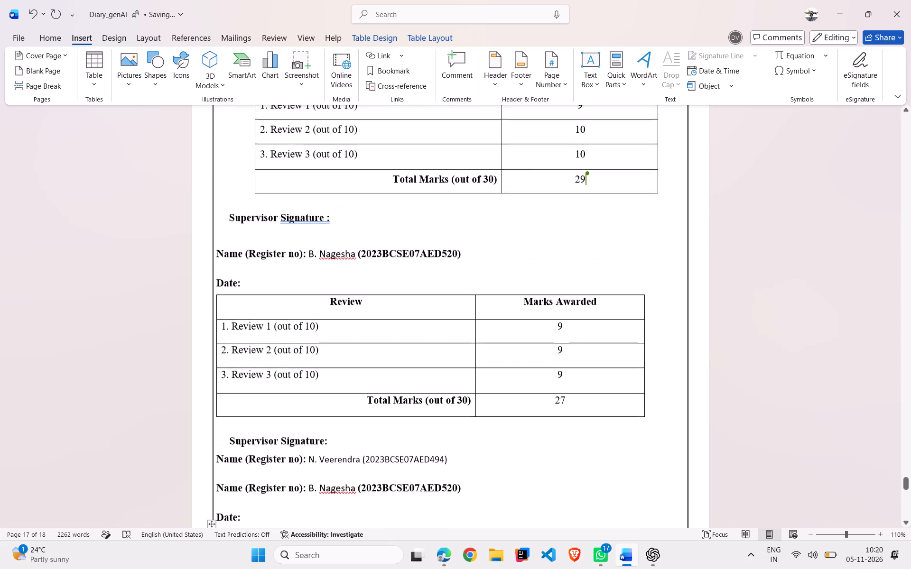
scroll(576, 390, "down", 2)
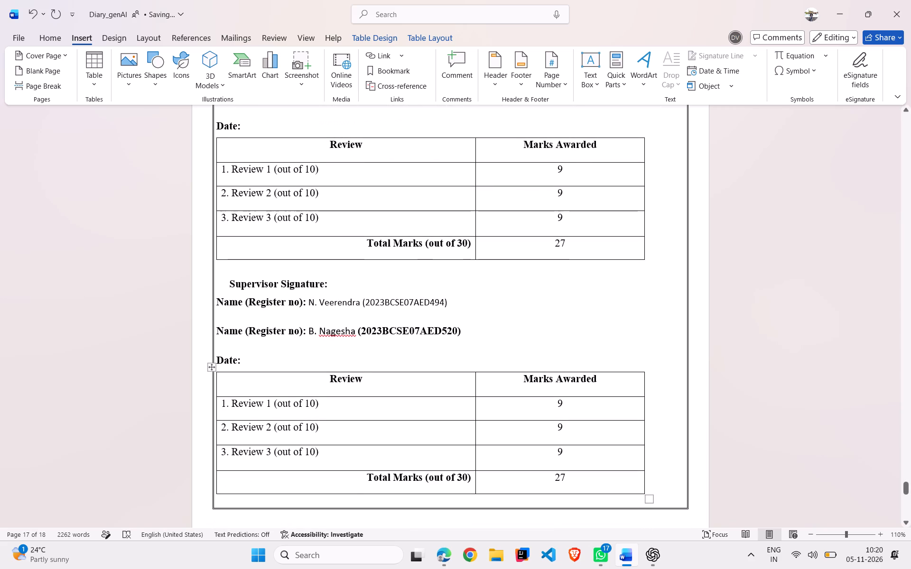
scroll(576, 390, "down", 2)
scroll(482, 331, "up", 1)
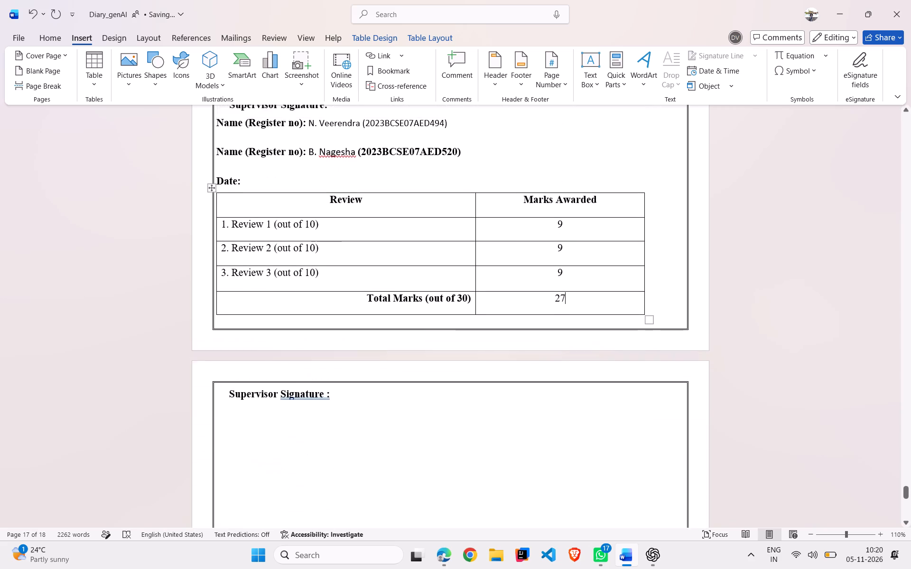
scroll(482, 331, "up", 1)
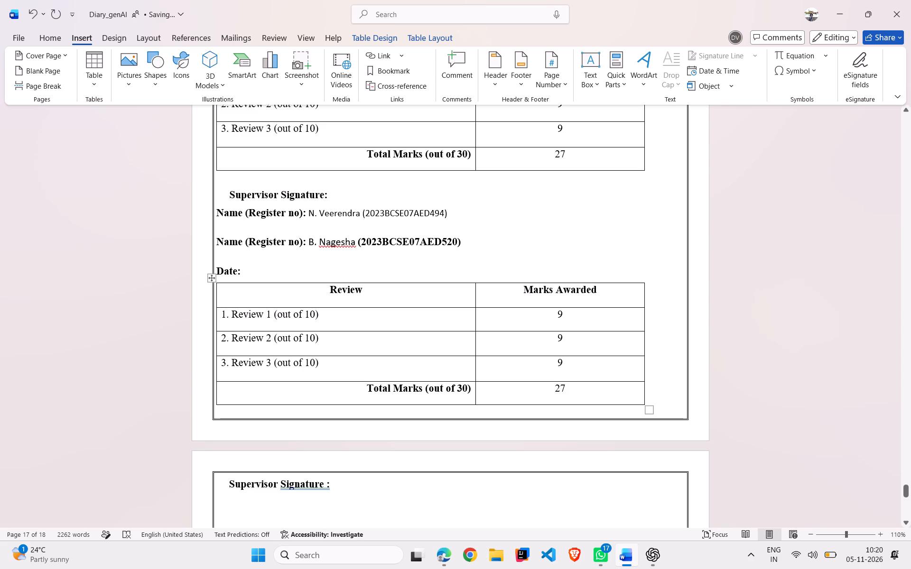
left_click_drag(465, 245, 222, 237)
key("BackSpace")
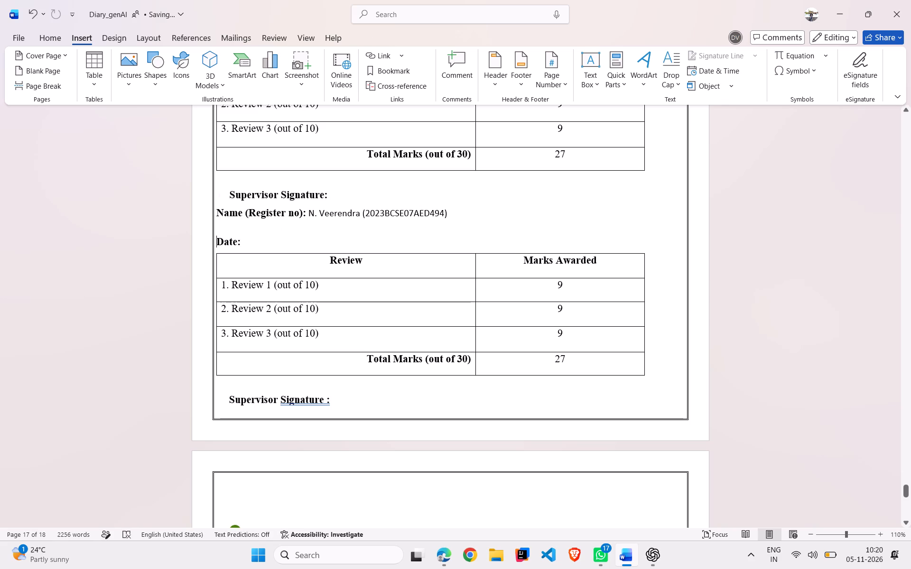
Review the whole diary backwards from the Review Summary, through the evaluation sheets, attendance, rubrics and project sections, to the cover page.
scroll(368, 329, "up", 1)
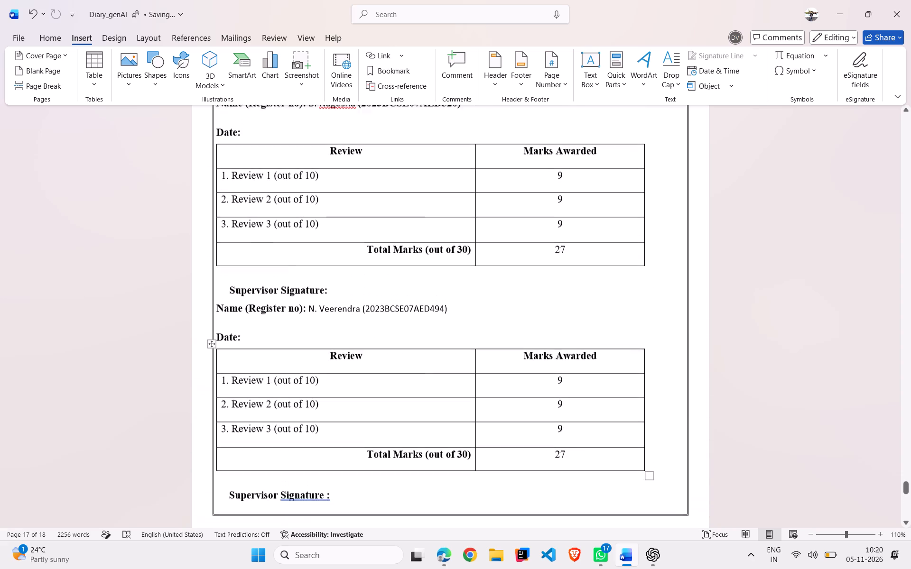
scroll(368, 329, "up", 2)
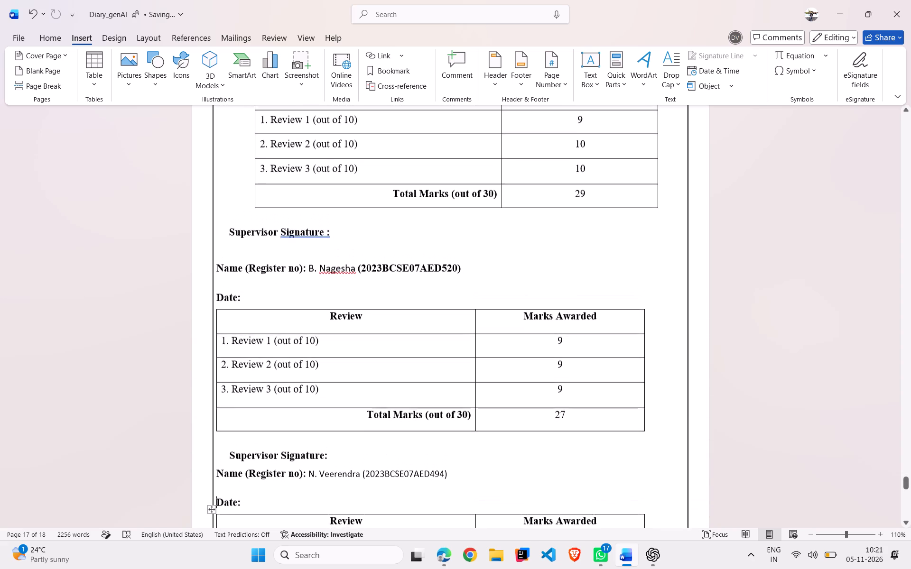
scroll(368, 329, "up", 3)
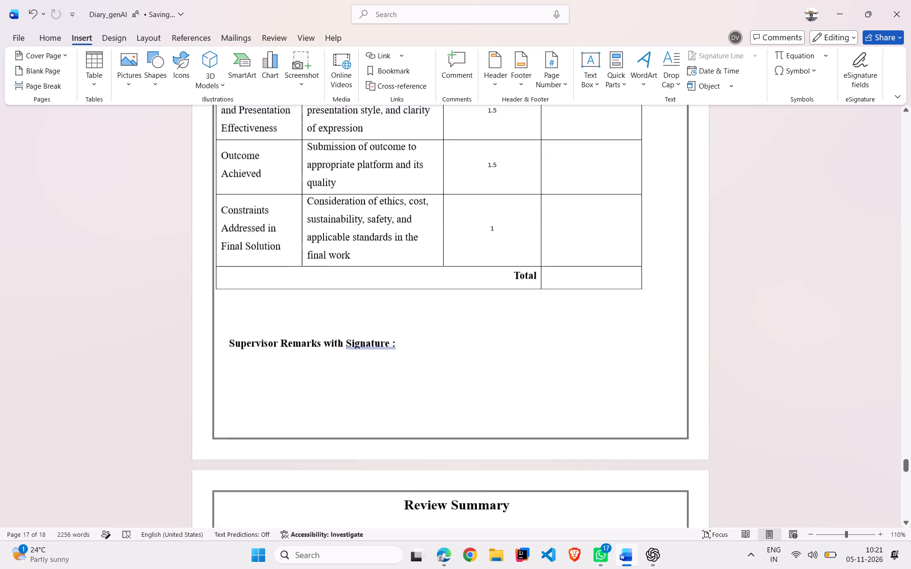
scroll(368, 329, "up", 2)
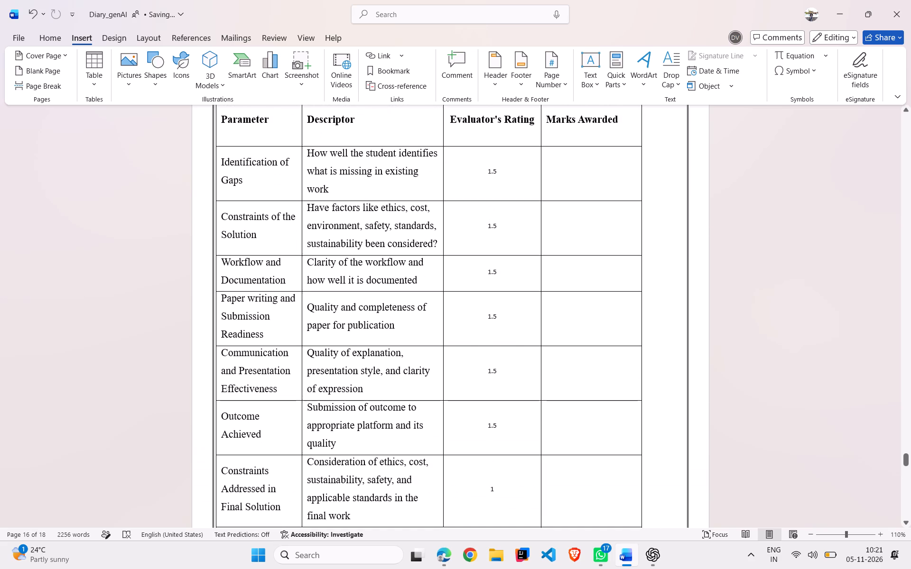
scroll(368, 329, "up", 6)
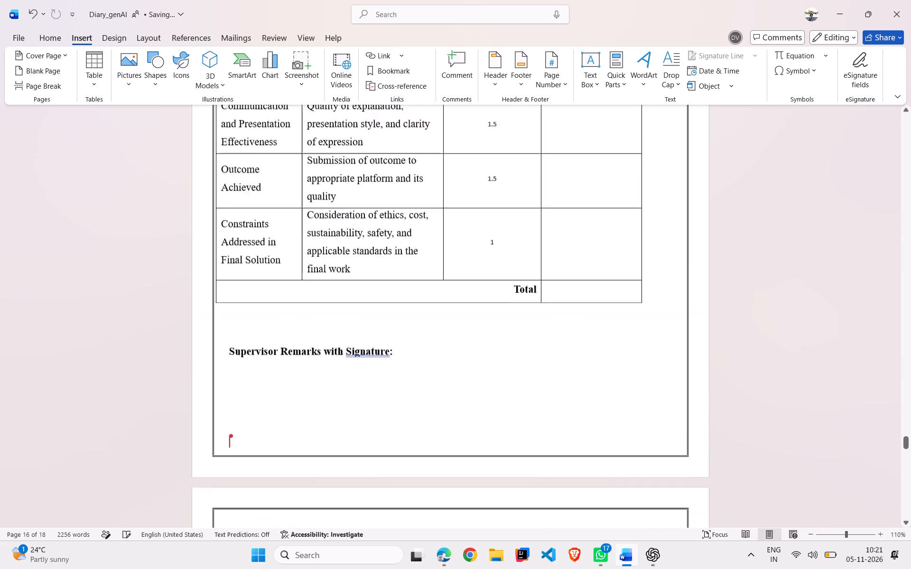
scroll(368, 329, "up", 7)
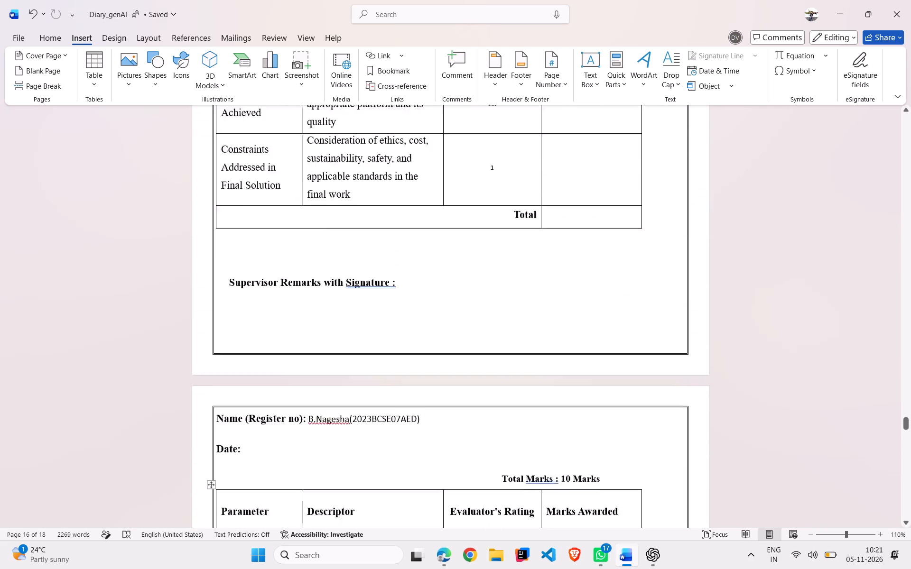
scroll(368, 329, "up", 3)
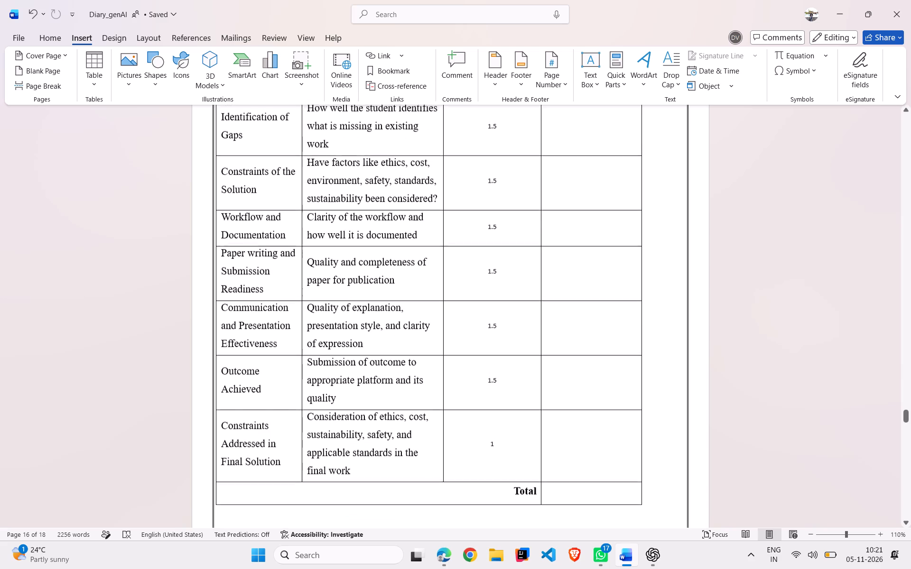
scroll(368, 329, "up", 2)
scroll(369, 406, "up", 1)
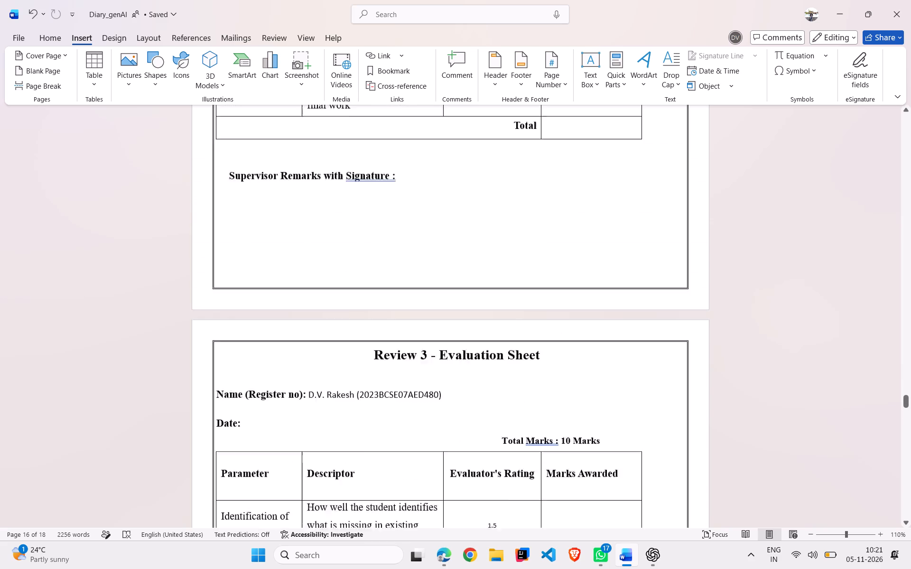
scroll(369, 406, "up", 3)
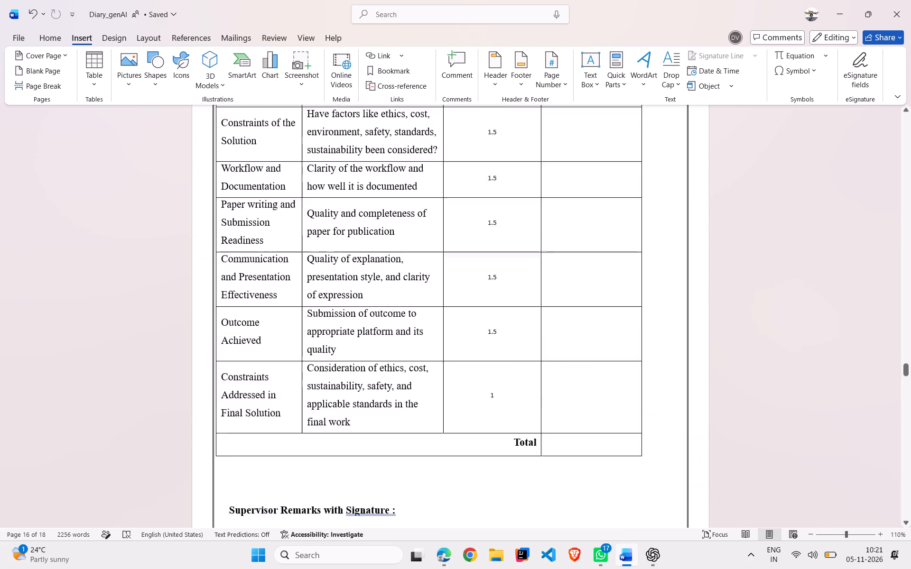
scroll(369, 406, "up", 3)
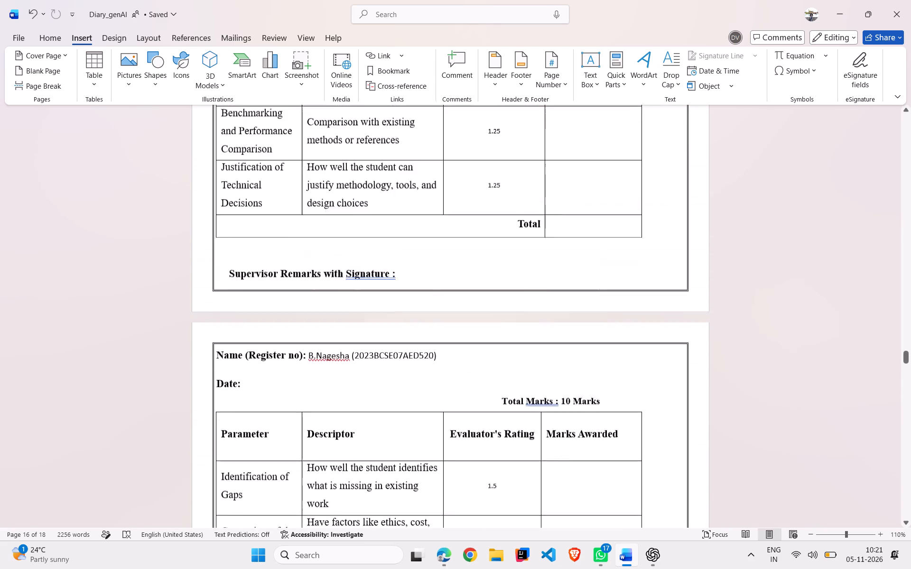
scroll(369, 406, "up", 3)
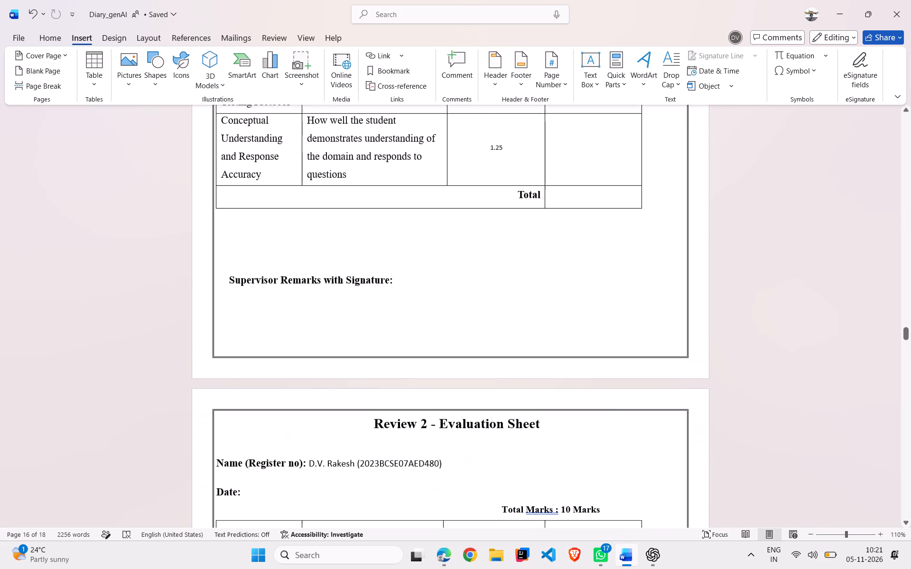
scroll(369, 406, "up", 3)
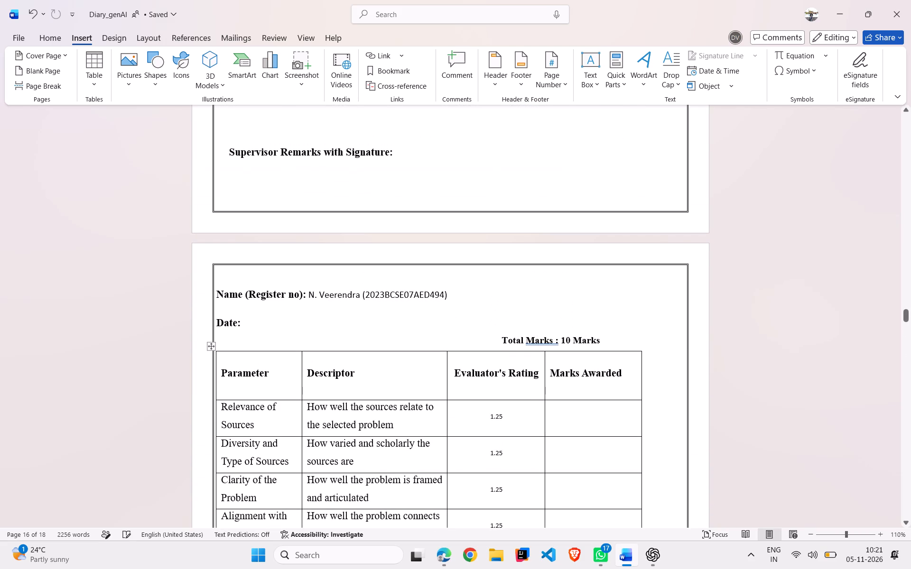
scroll(369, 406, "up", 5)
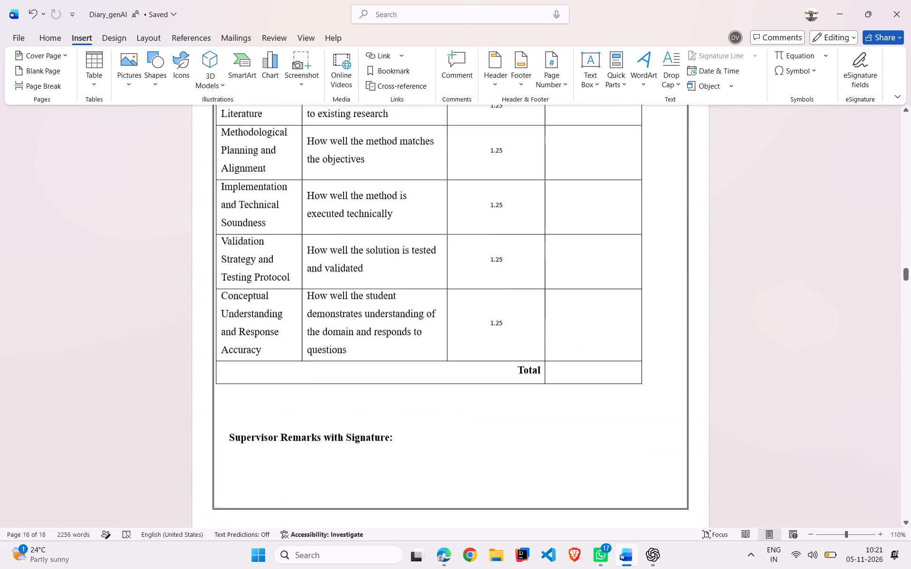
scroll(369, 406, "up", 2)
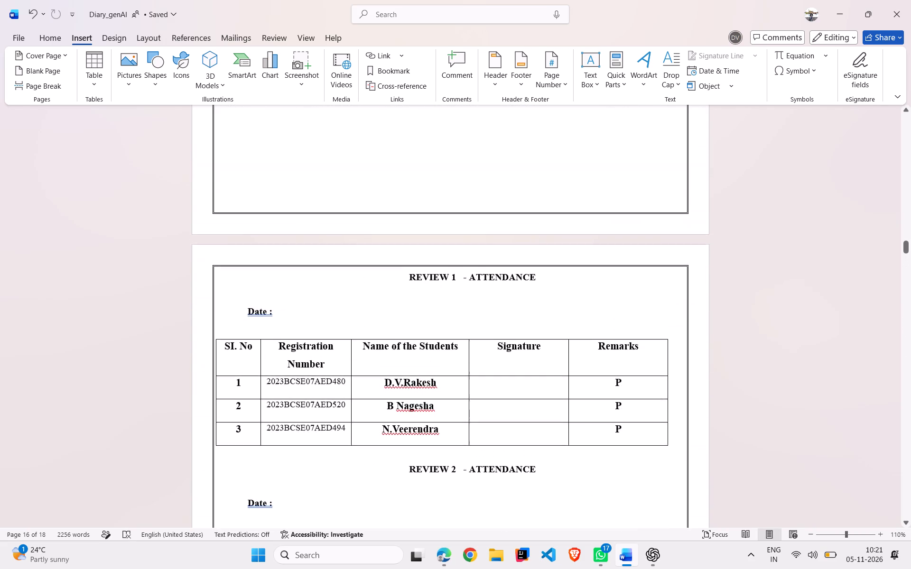
scroll(369, 406, "up", 4)
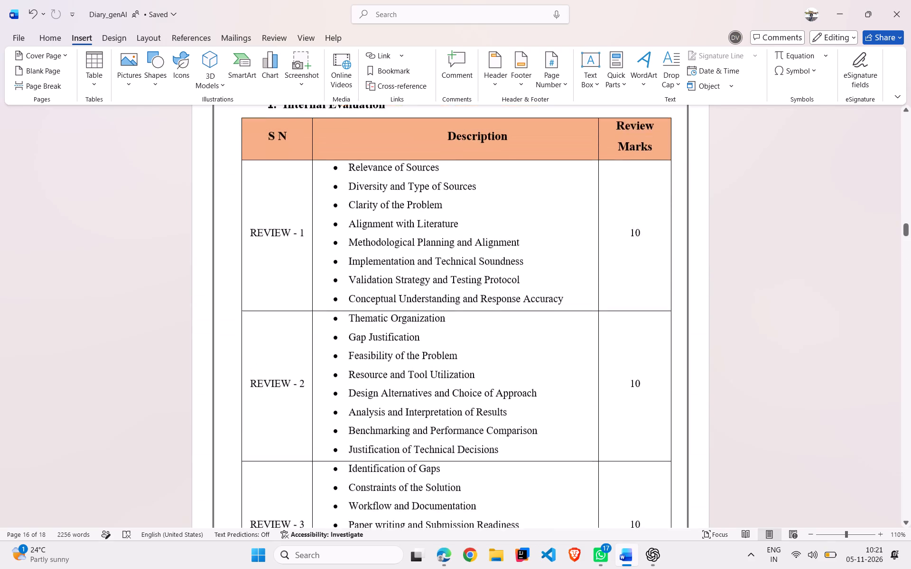
scroll(369, 406, "up", 2)
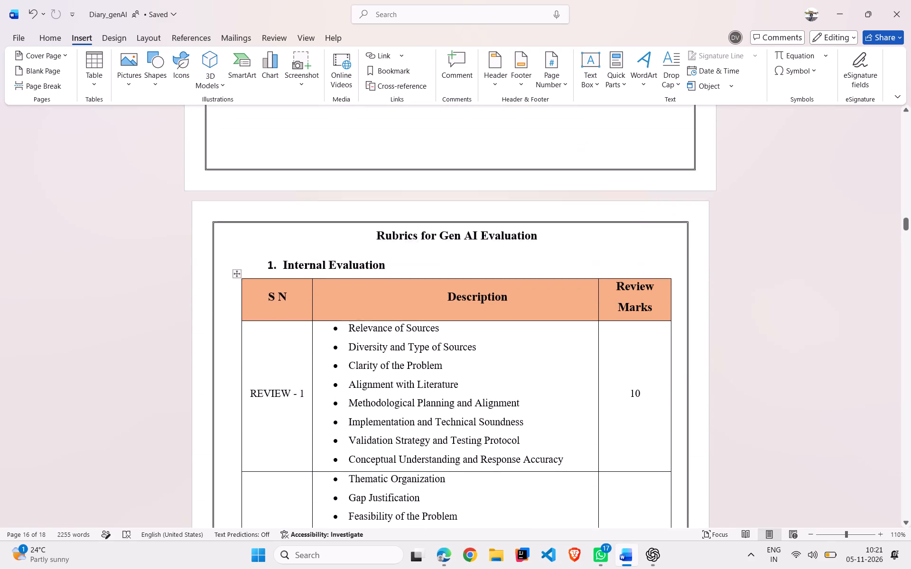
scroll(369, 406, "up", 3)
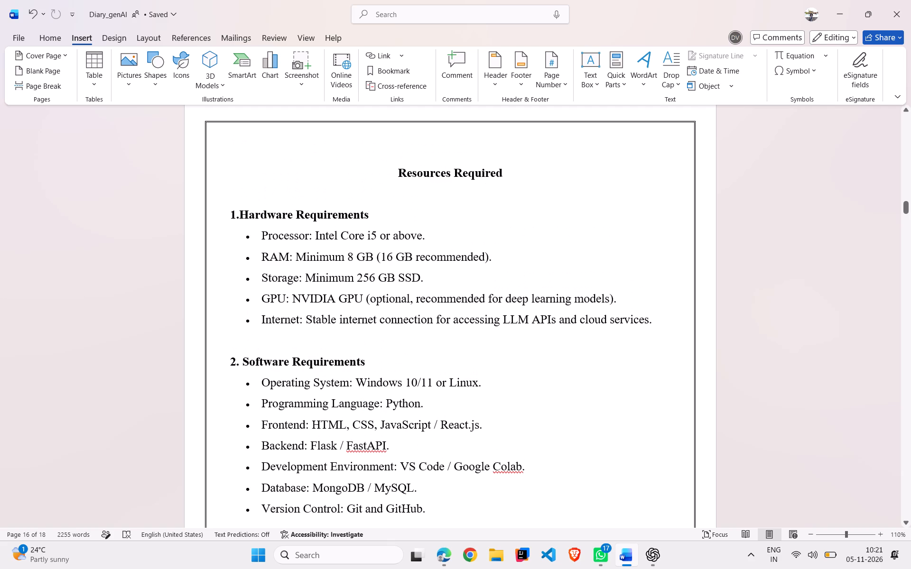
scroll(369, 406, "right", 1)
scroll(369, 406, "up", 2)
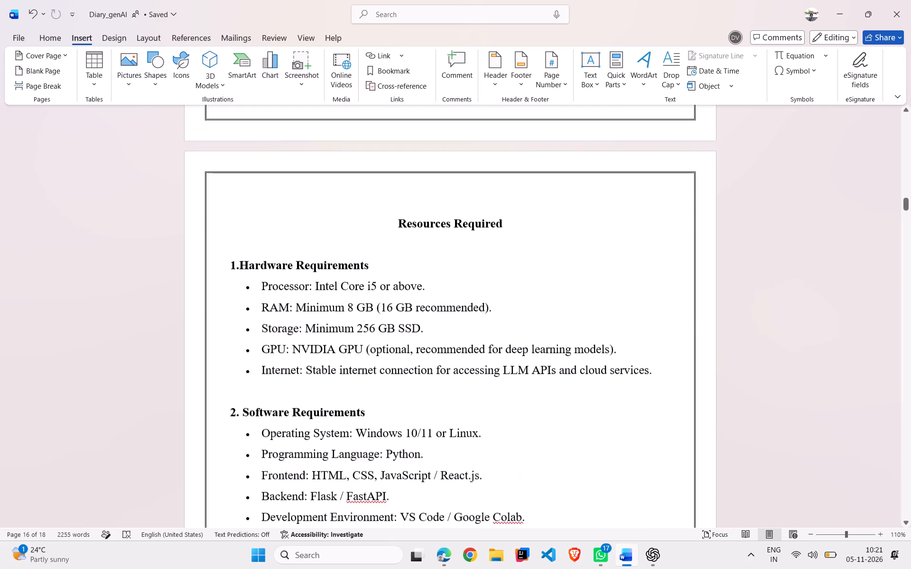
scroll(369, 406, "up", 4)
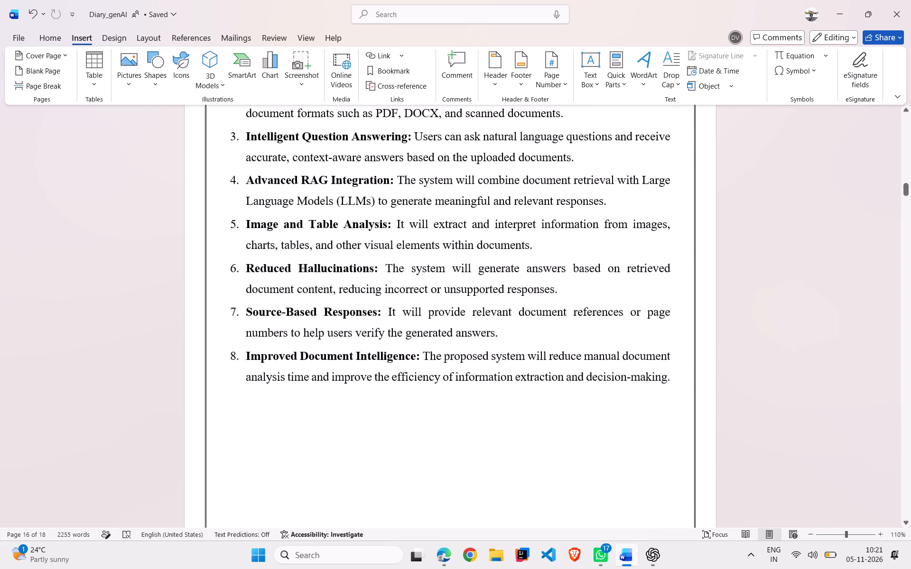
scroll(369, 406, "up", 1)
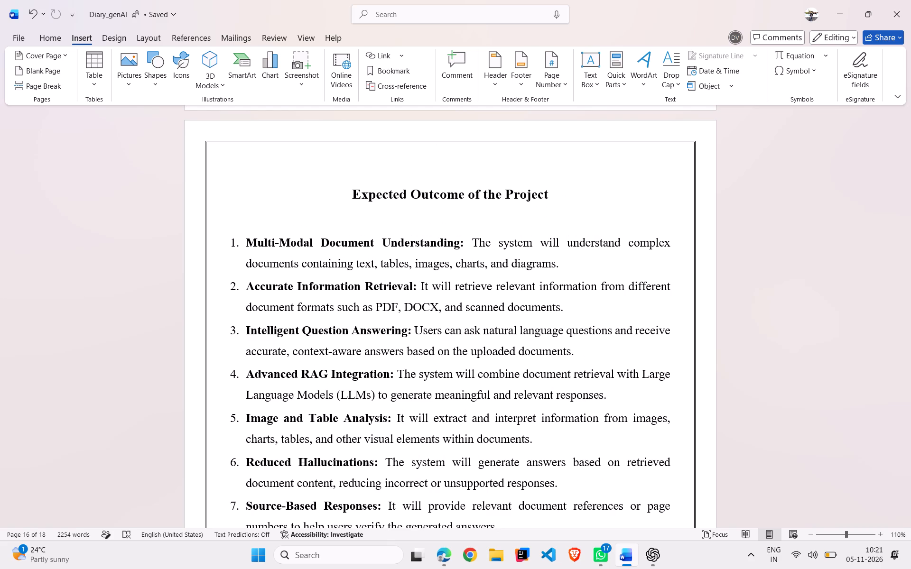
scroll(369, 406, "up", 4)
scroll(369, 405, "down", 2)
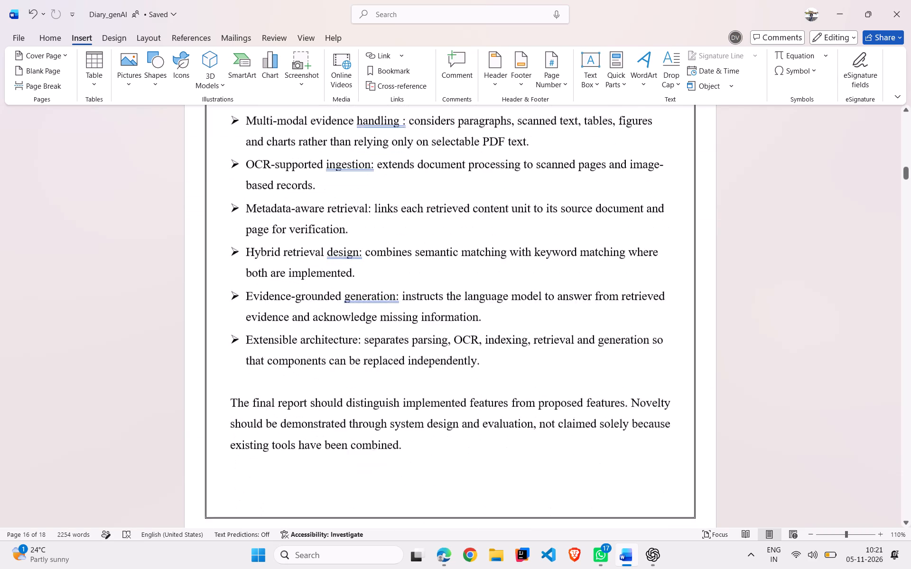
scroll(361, 276, "up", 1)
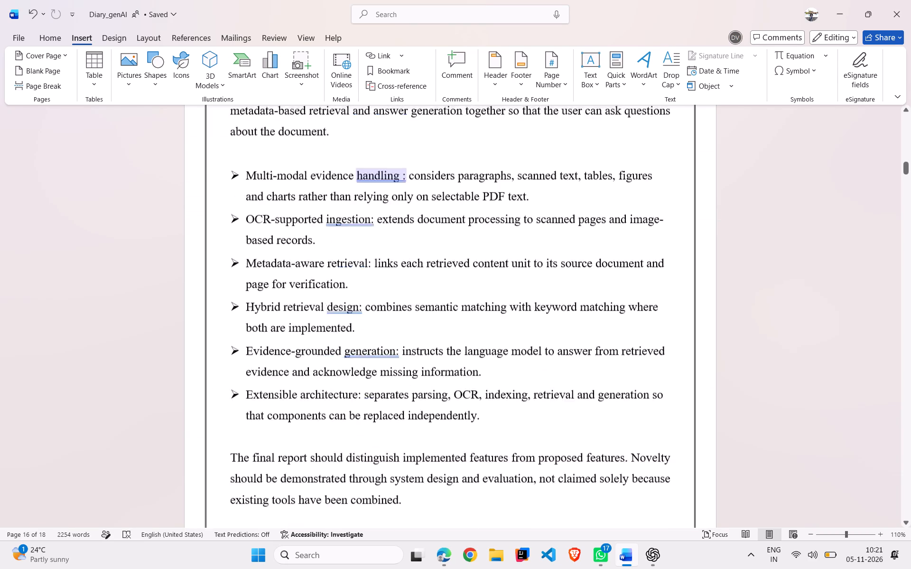
scroll(361, 276, "up", 5)
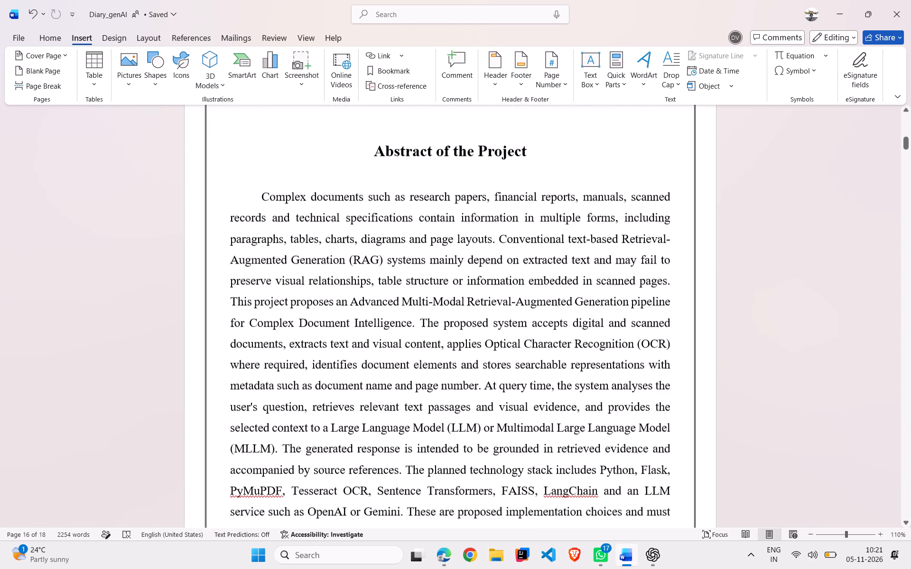
scroll(361, 276, "up", 2)
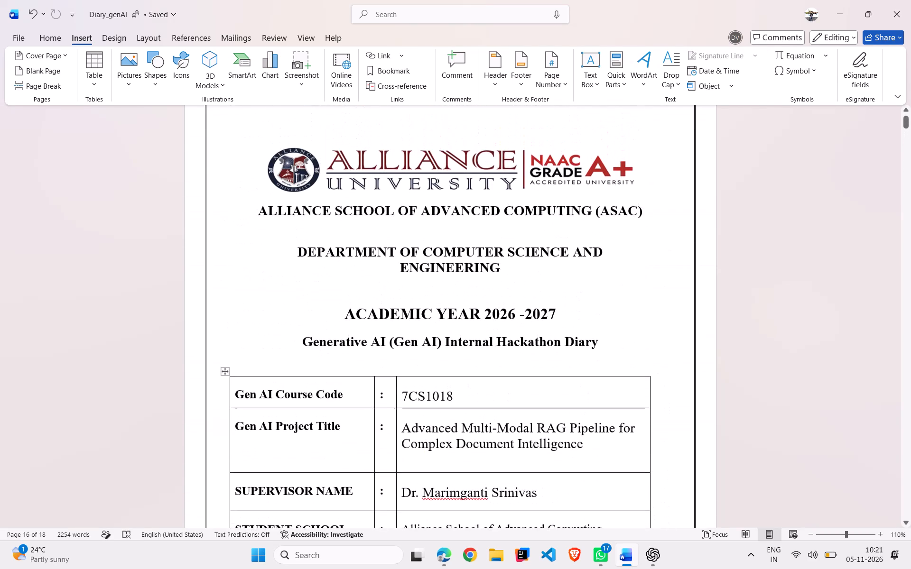
scroll(361, 276, "up", 1)
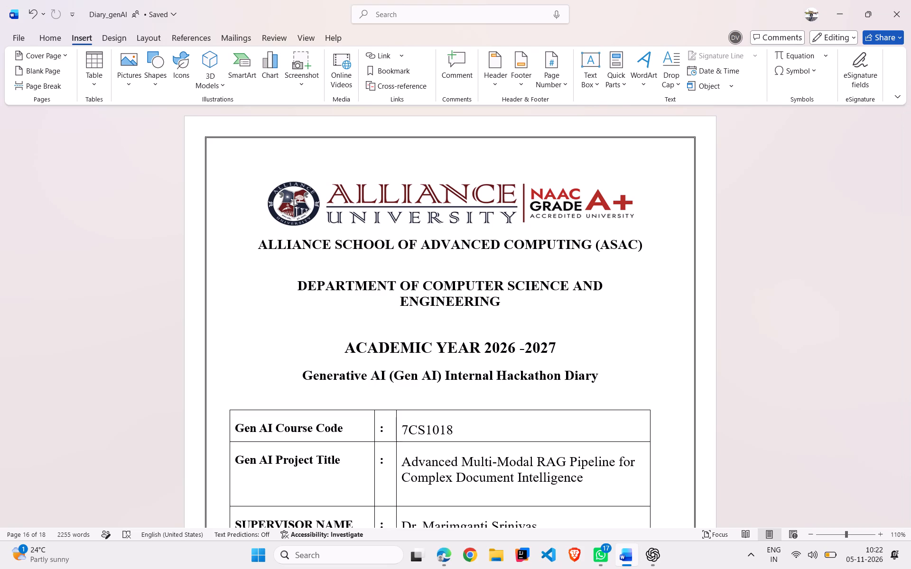
Clear the P remarks for all three students in the Review 1 attendance table.
scroll(361, 276, "down", 6)
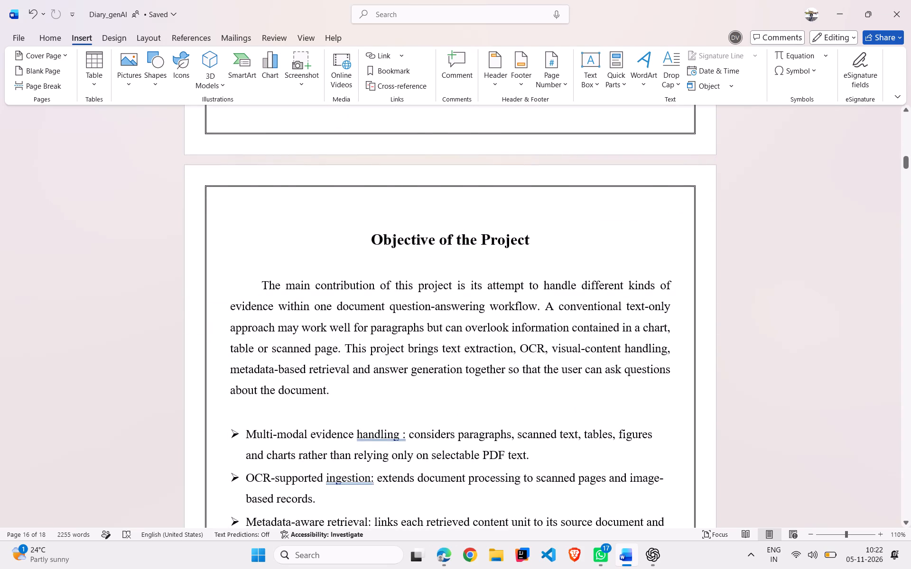
scroll(361, 276, "down", 1)
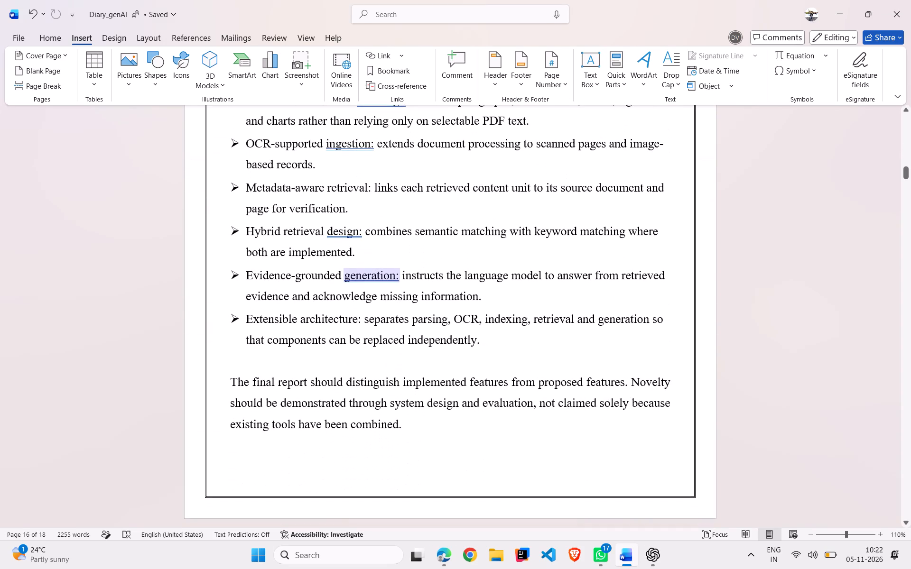
scroll(361, 276, "down", 4)
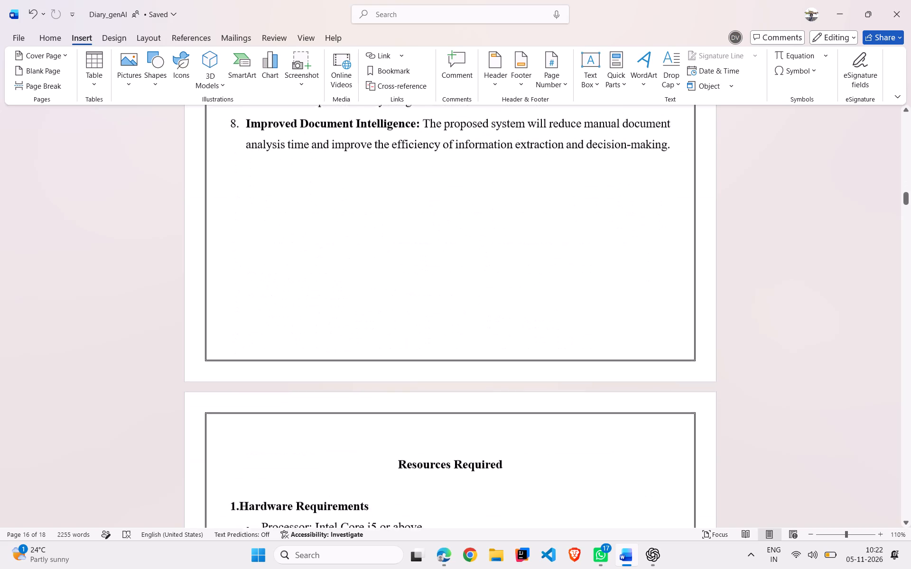
scroll(361, 276, "down", 3)
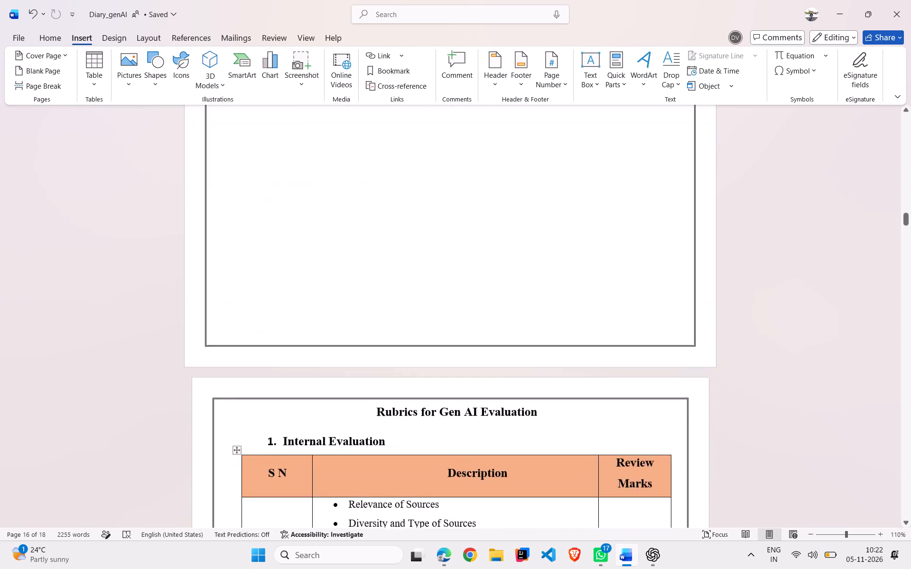
scroll(361, 276, "down", 3)
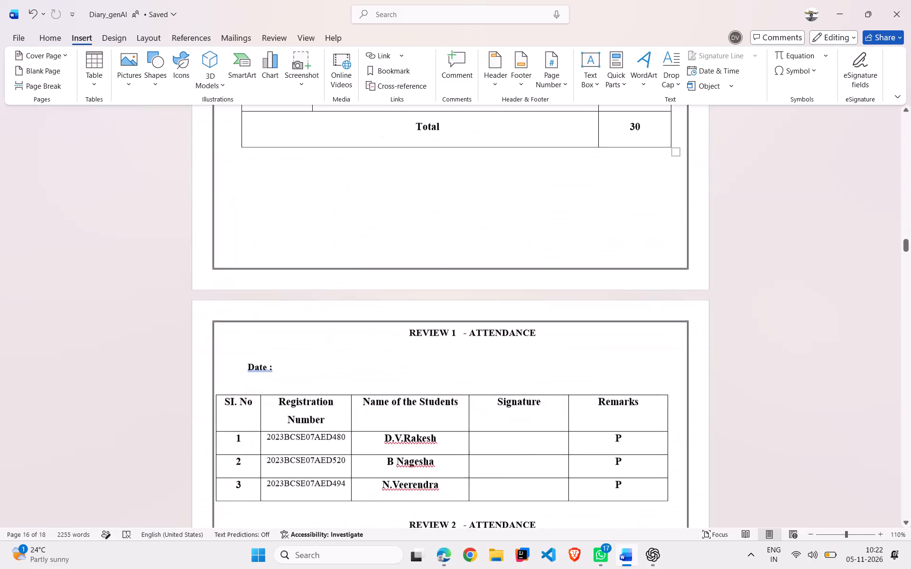
scroll(361, 276, "down", 1)
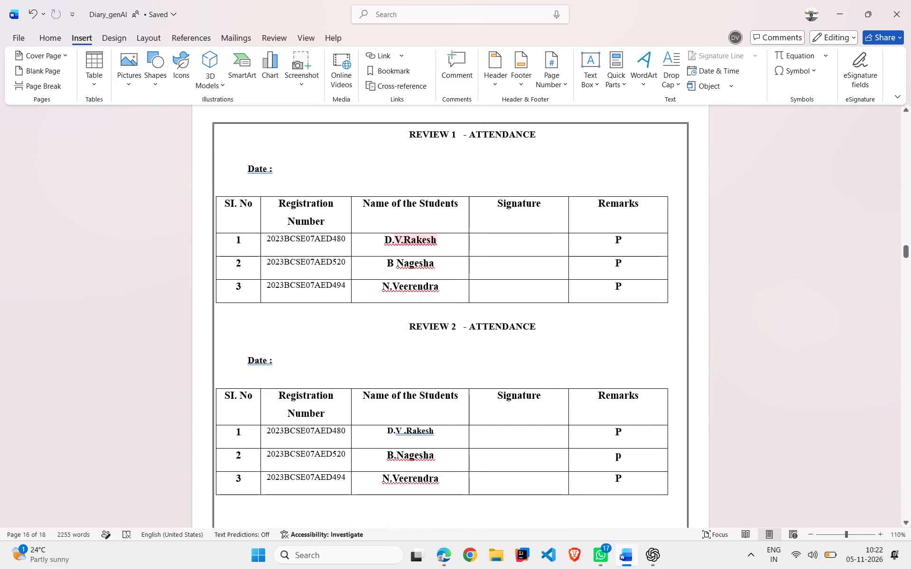
left_click(626, 235)
key("BackSpace")
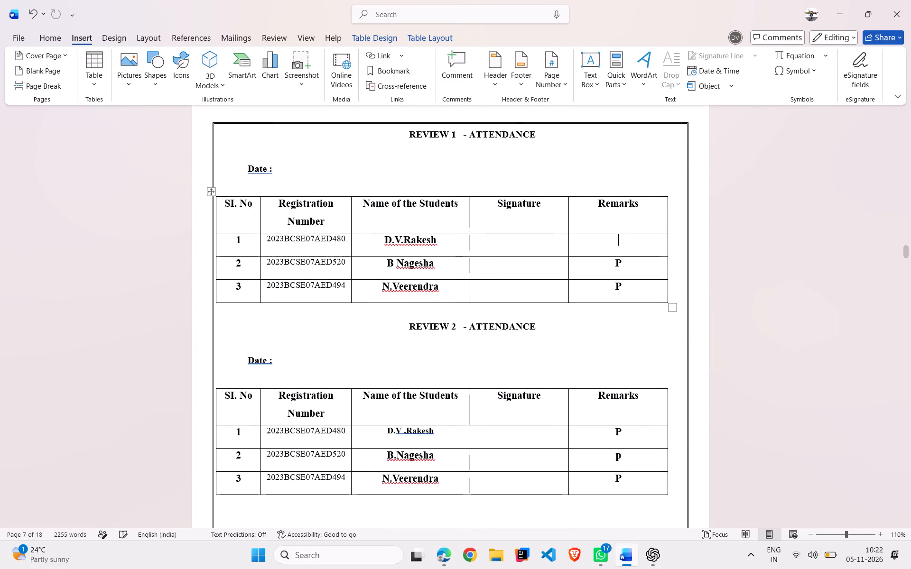
key("Down")
key("Right")
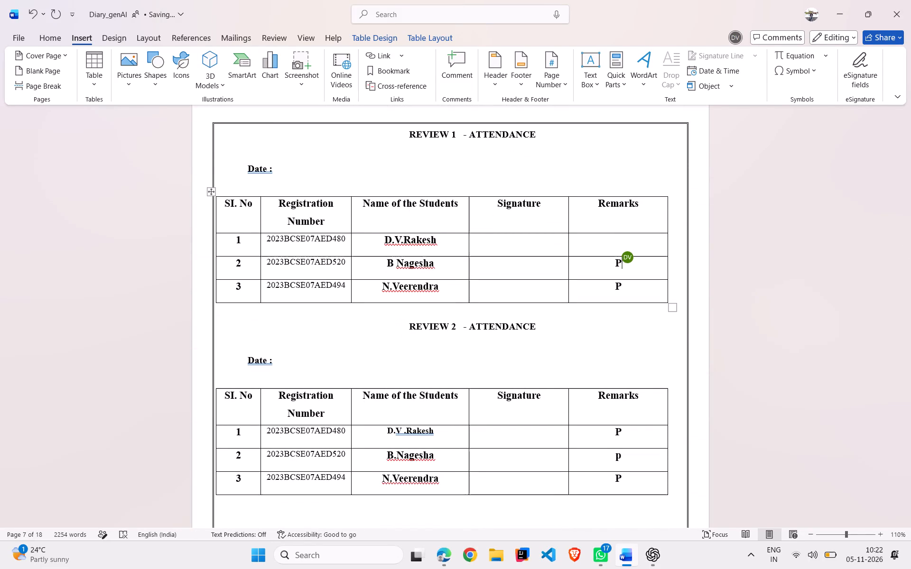
key("BackSpace")
key("Right")
key("Down")
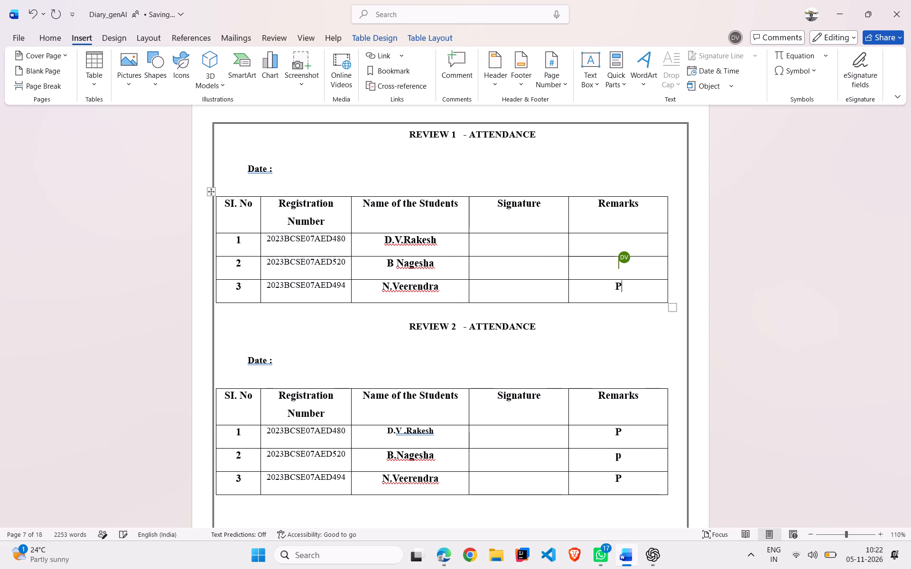
key("BackSpace")
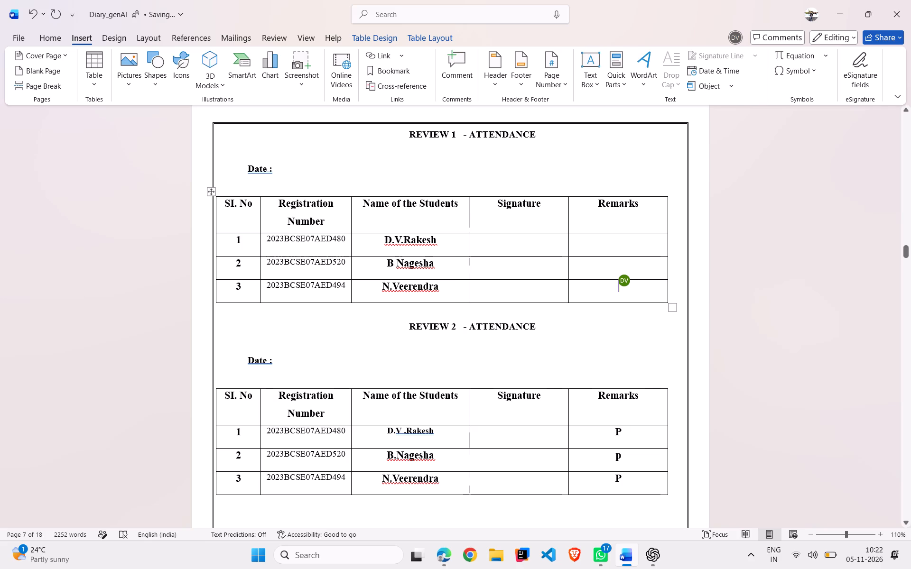
Clear the P remarks for all three students in the Review 2 attendance table.
left_click(624, 434)
key("BackSpace")
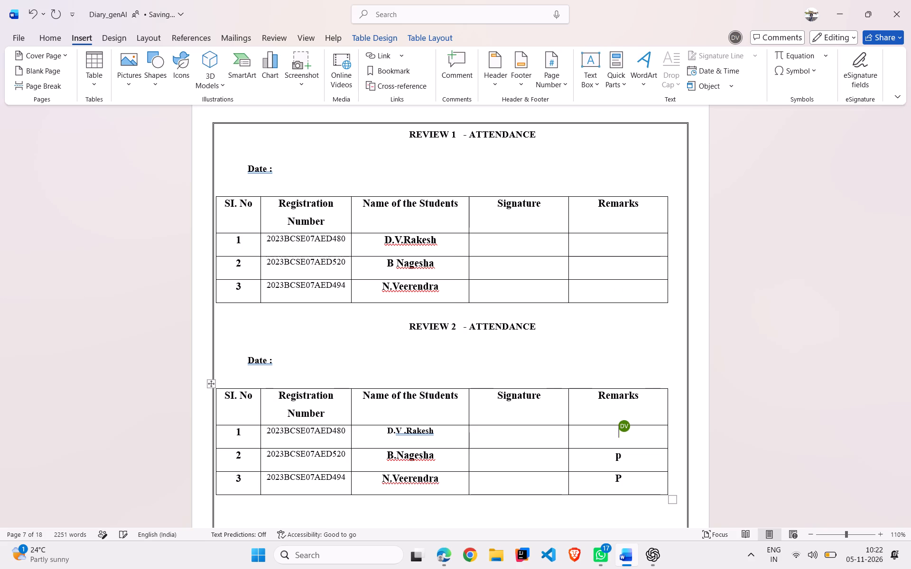
key("Down")
key("BackSpace")
key("Down")
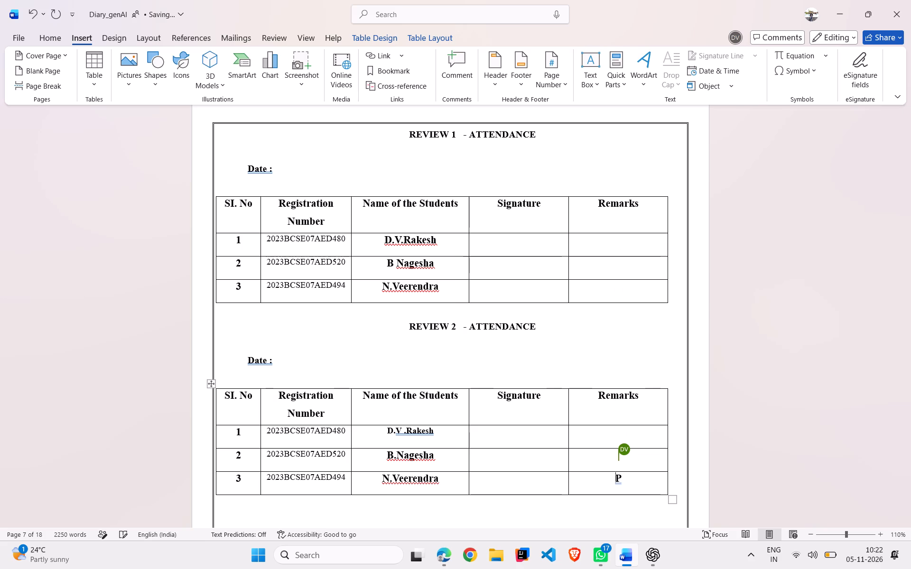
key("Delete")
Clear the P remarks for all three students in the Review 3 attendance table.
scroll(624, 431, "down", 1)
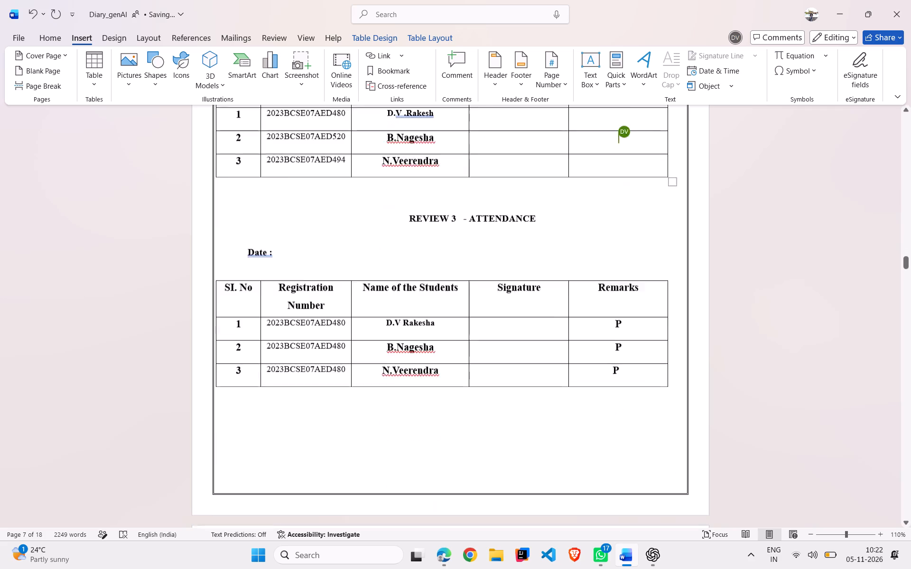
scroll(624, 431, "down", 1)
left_click(626, 275)
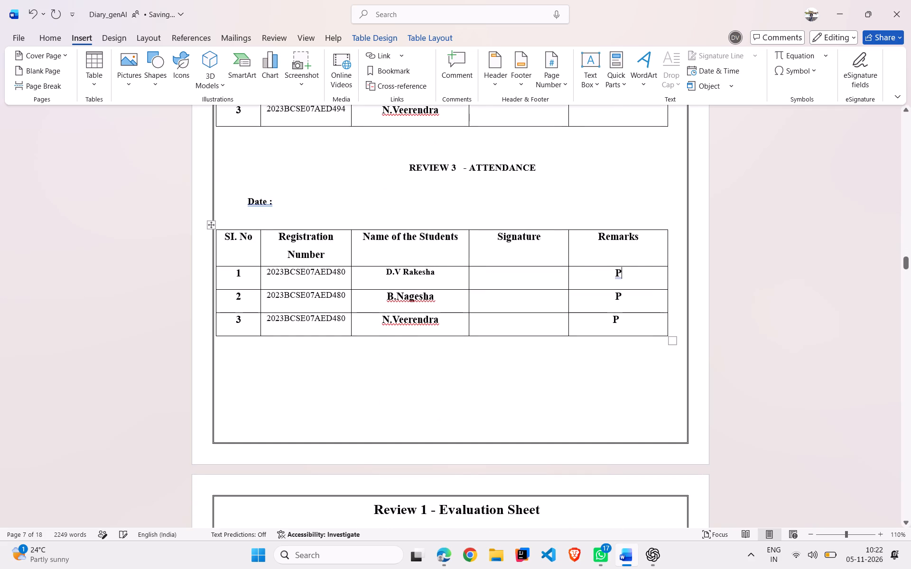
key("Return")
key("BackSpace")
key("BackSpace")
key("BackSpace")
key("Down")
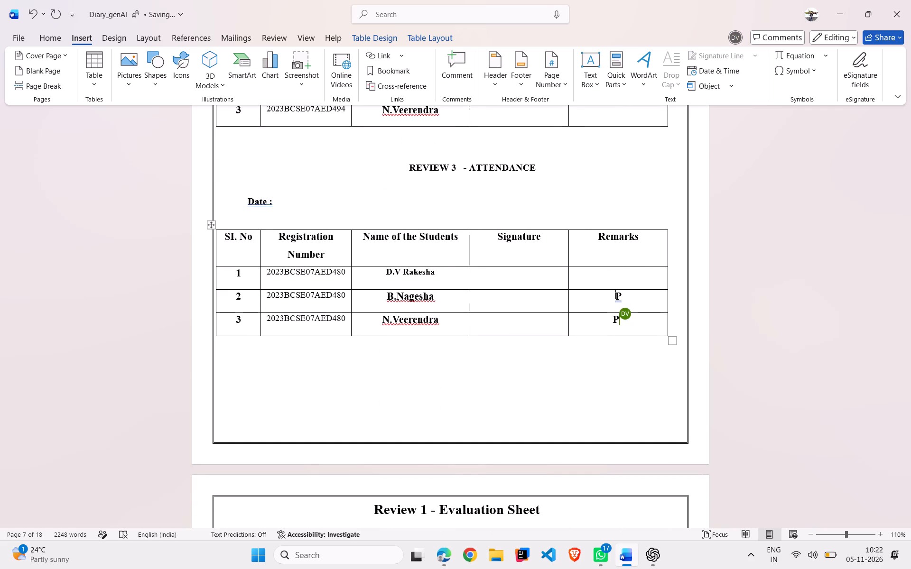
key("Delete")
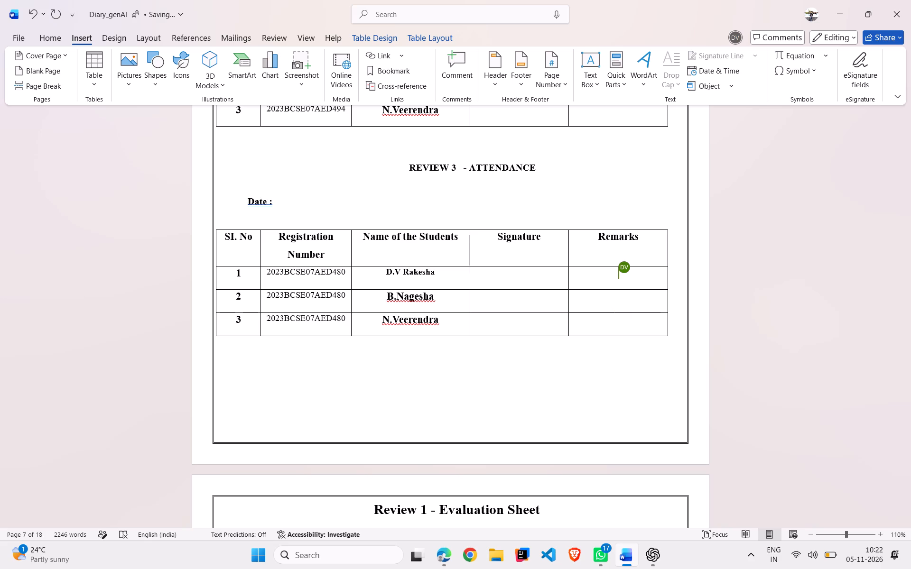
Check the Review 1 evaluation sheet, the attendance tables and the Gen AI evaluation rubrics.
scroll(582, 362, "down", 1)
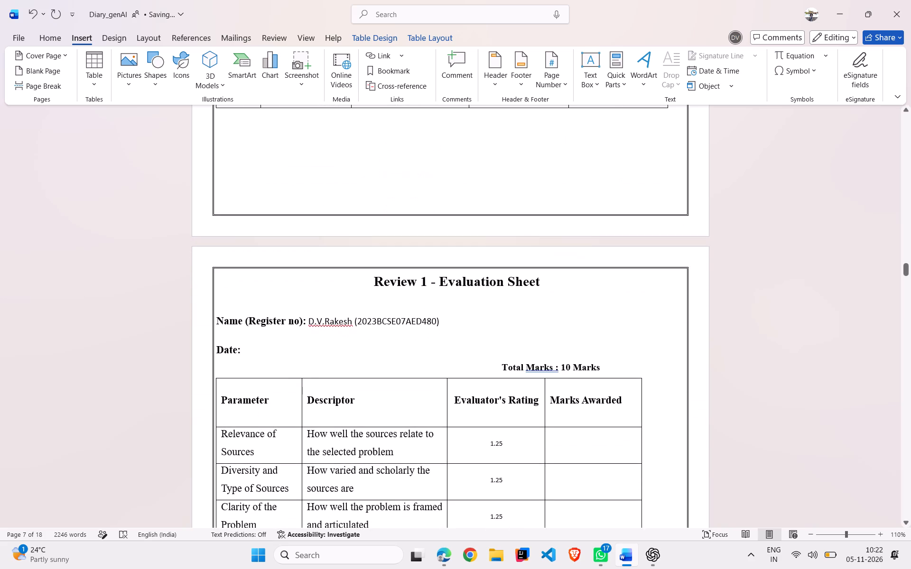
scroll(582, 362, "up", 1)
left_click(582, 361)
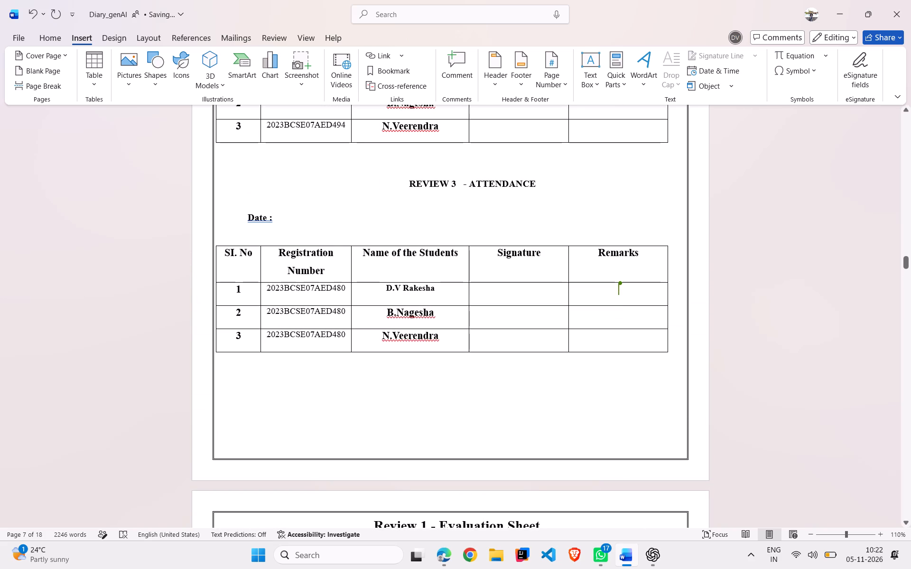
scroll(529, 371, "down", 4)
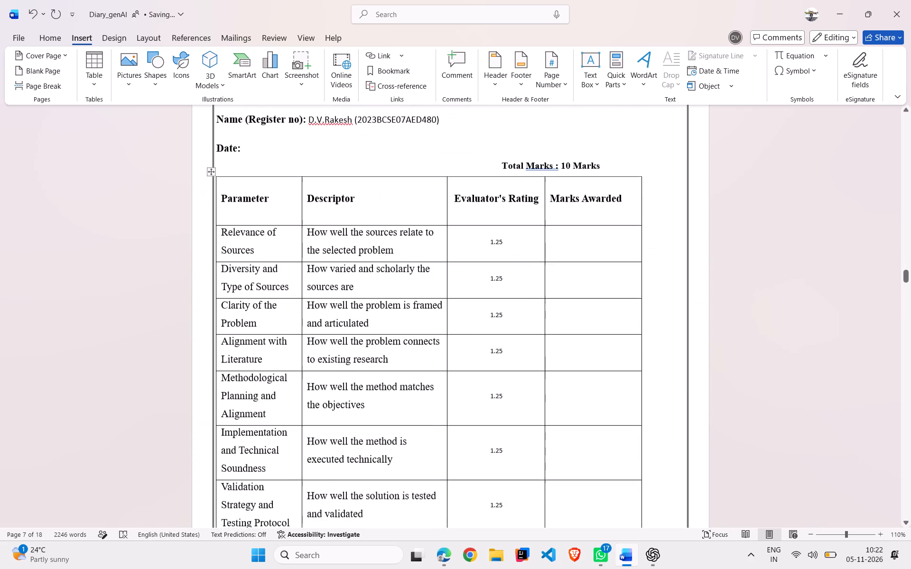
scroll(529, 371, "up", 1)
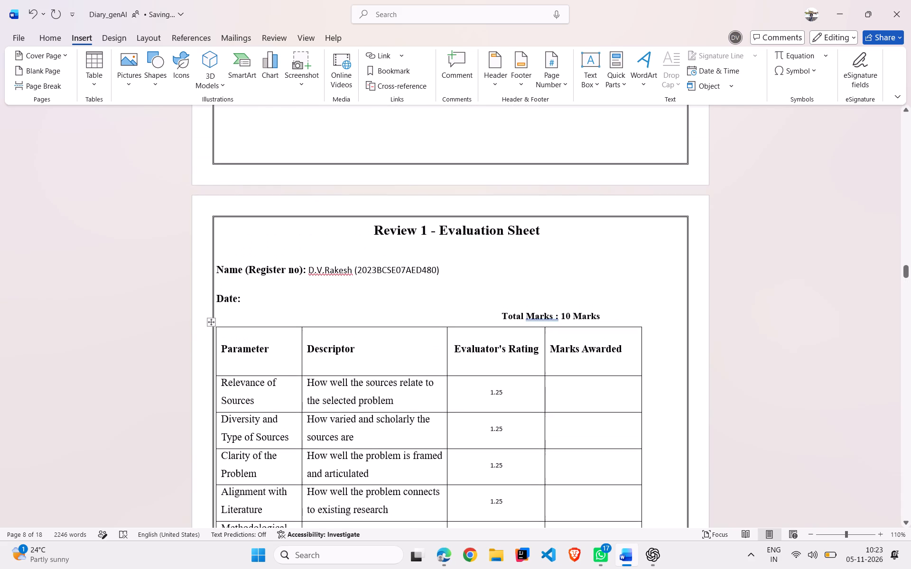
scroll(529, 371, "up", 2)
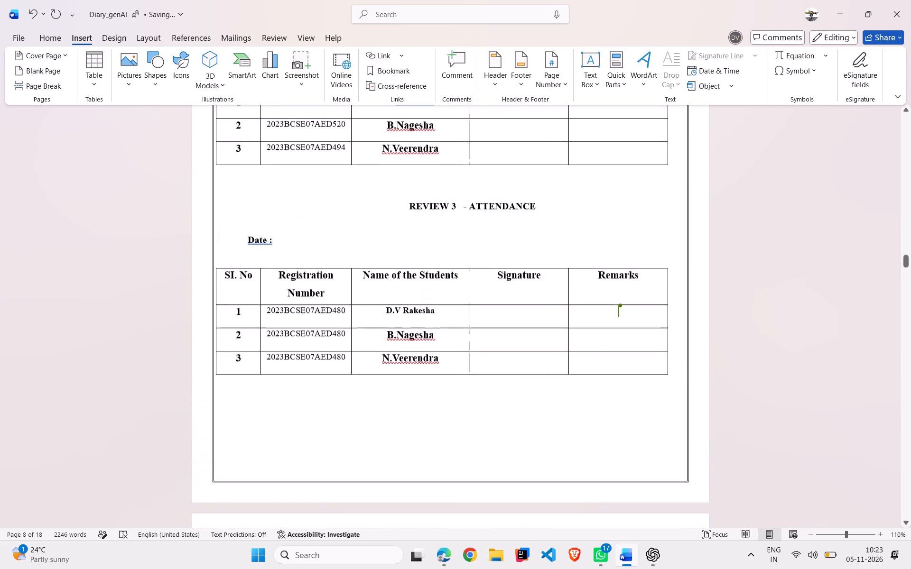
scroll(529, 371, "up", 1)
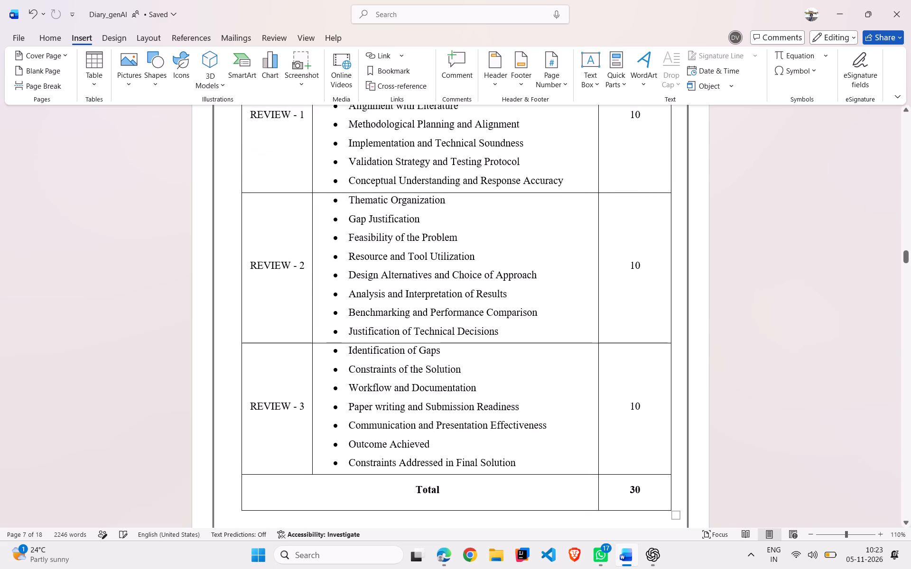
scroll(529, 371, "up", 1)
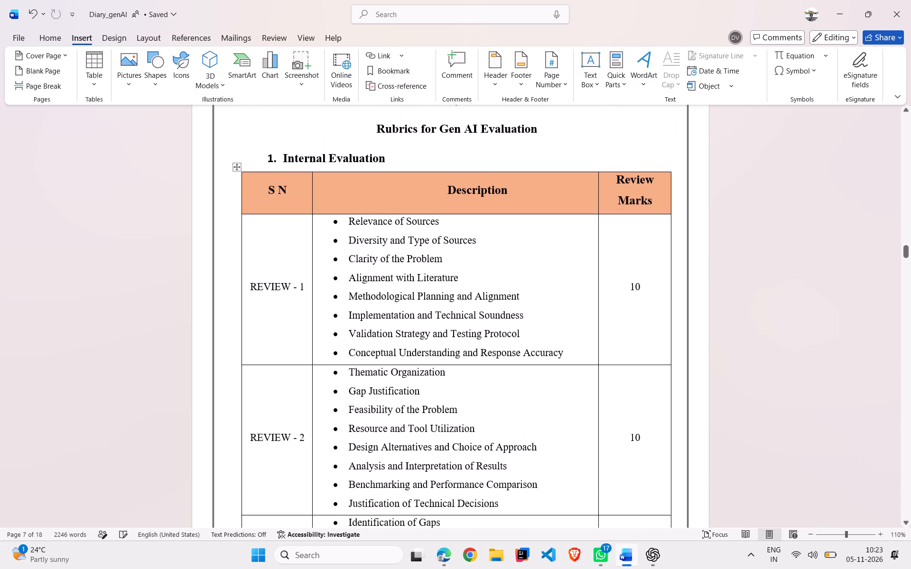
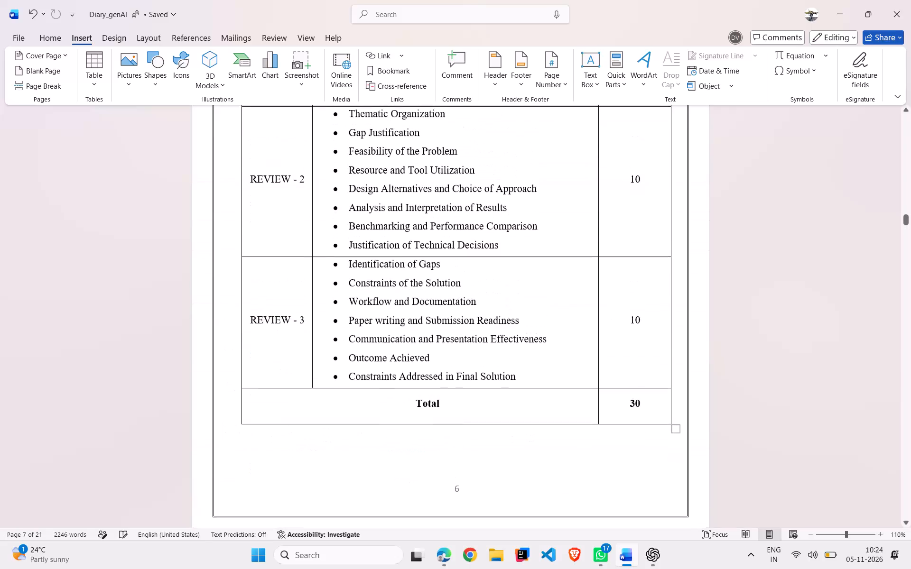
Check the page headings and page numbers from the Gen AI evaluation rubrics back to the cover page.
scroll(529, 371, "up", 3)
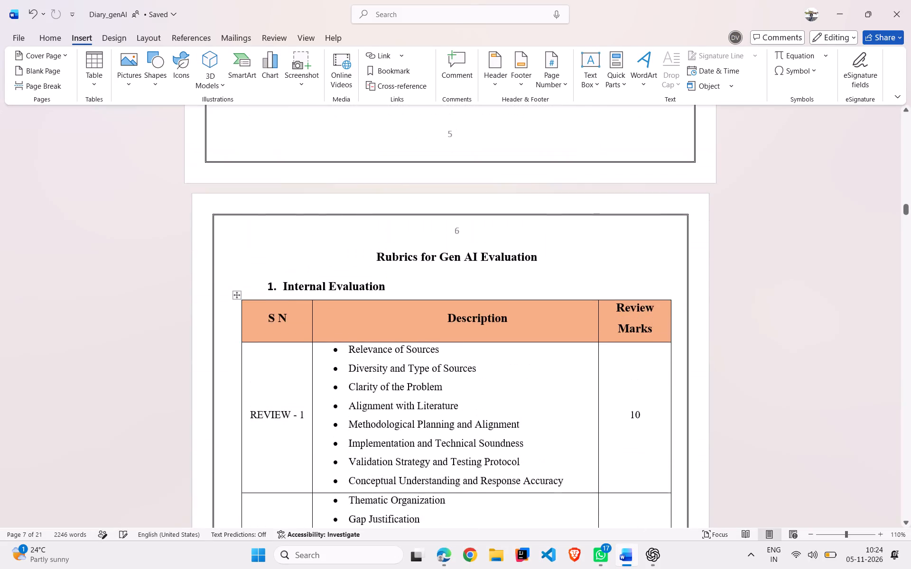
scroll(529, 371, "up", 1)
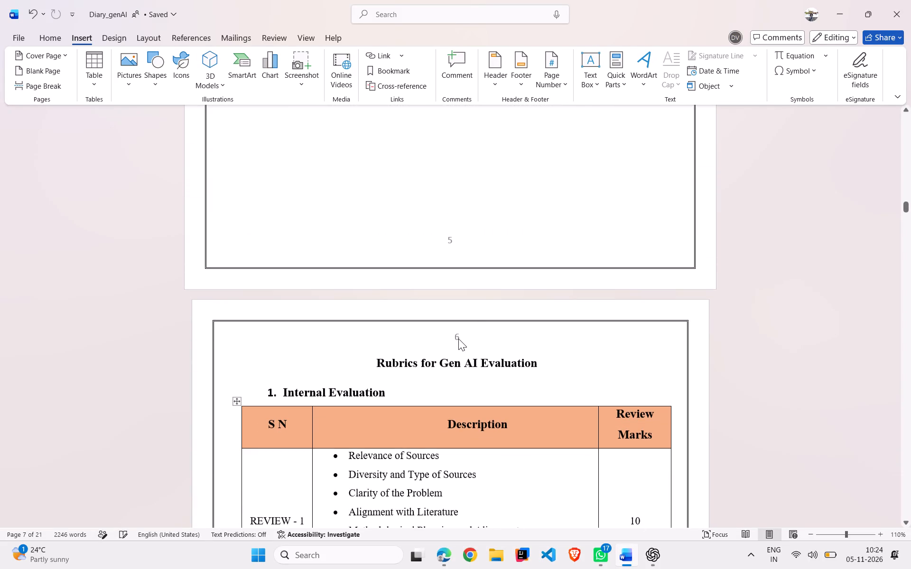
left_click(458, 339)
scroll(490, 266, "up", 1)
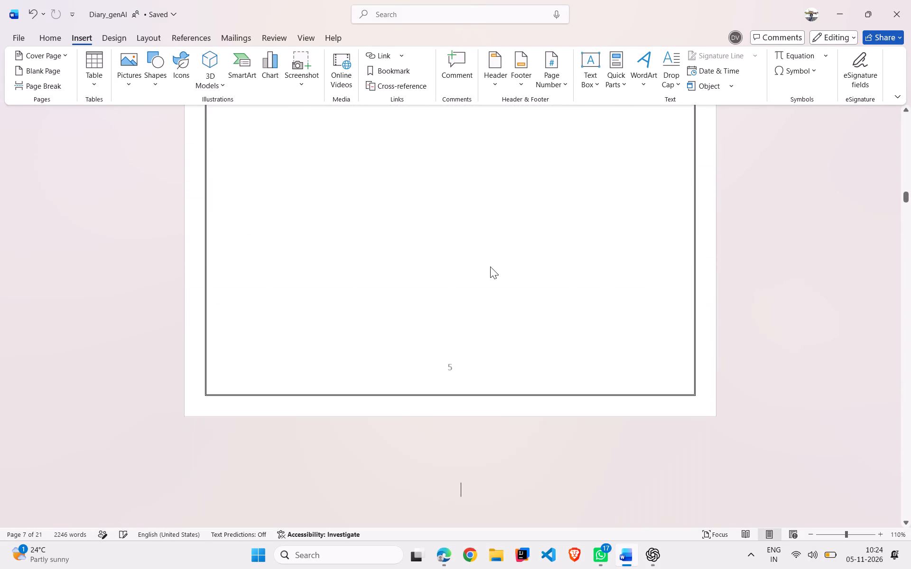
scroll(490, 266, "up", 3)
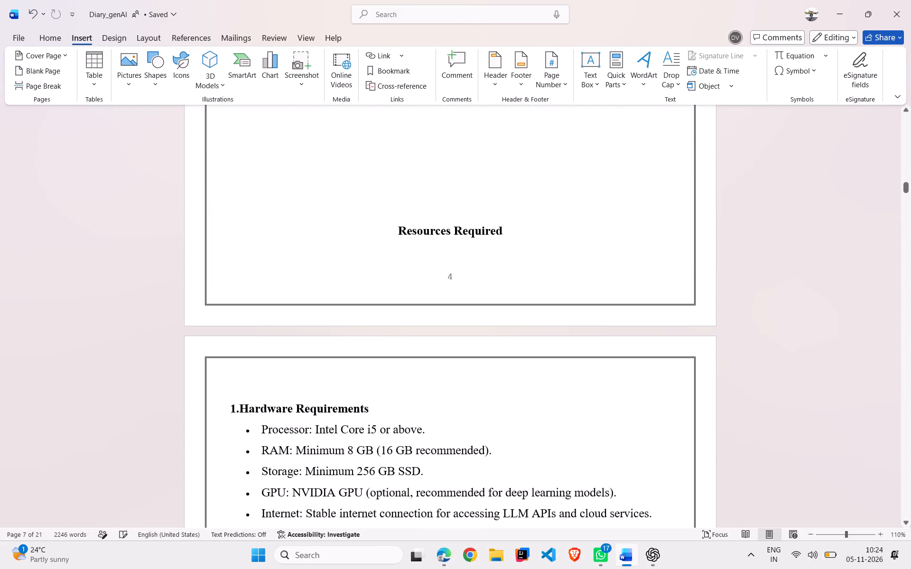
scroll(490, 266, "up", 3)
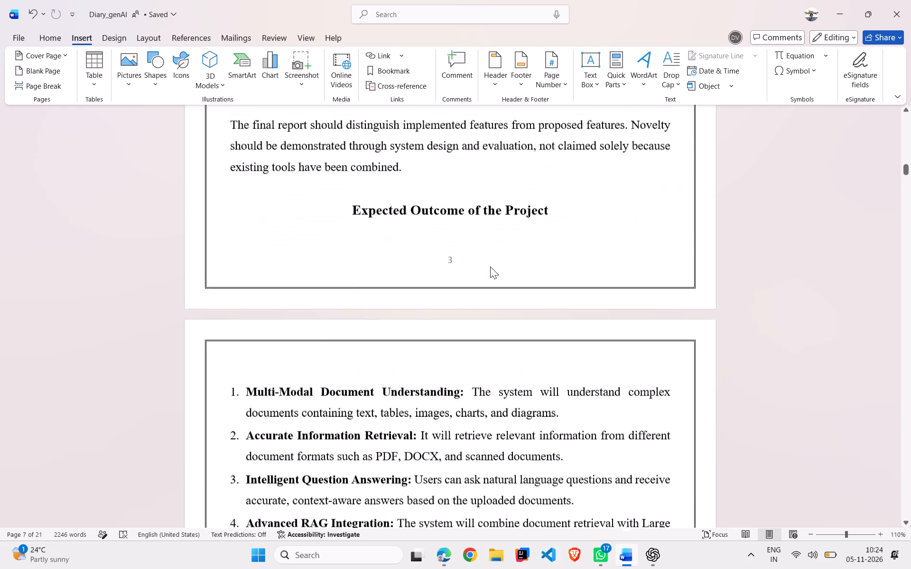
scroll(490, 266, "up", 8)
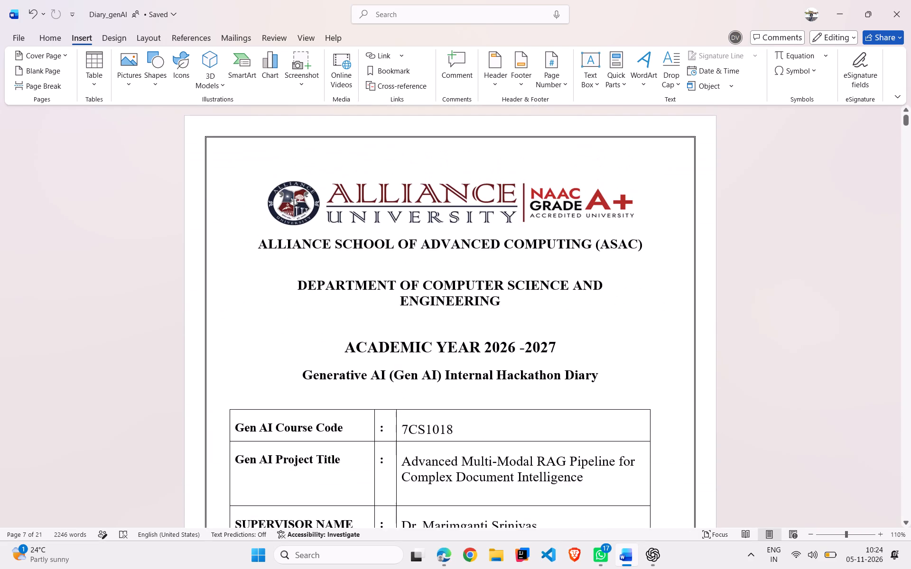
Move the "Abstract of the Project" heading down onto the following page, directly above its paragraph.
scroll(490, 266, "down", 6)
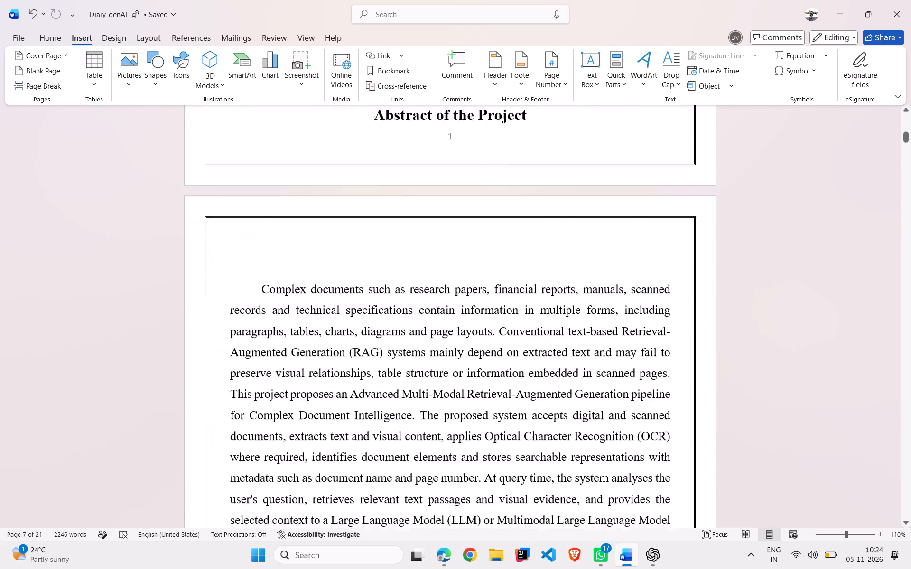
scroll(491, 261, "up", 1)
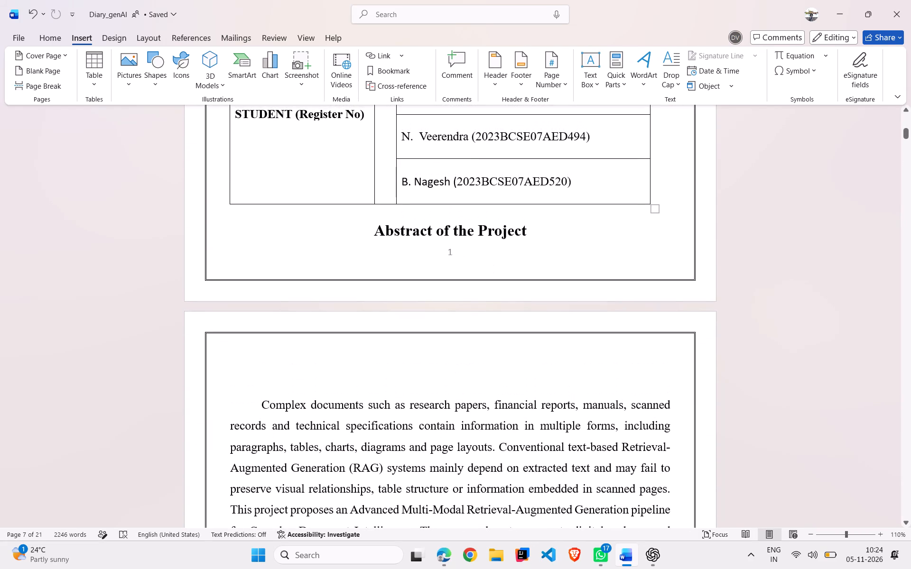
left_click(376, 230)
key("Return")
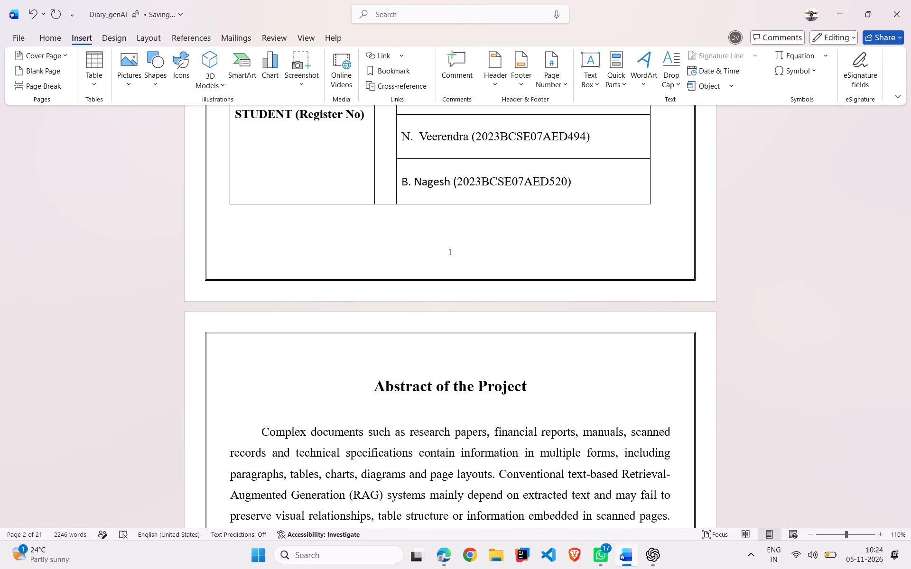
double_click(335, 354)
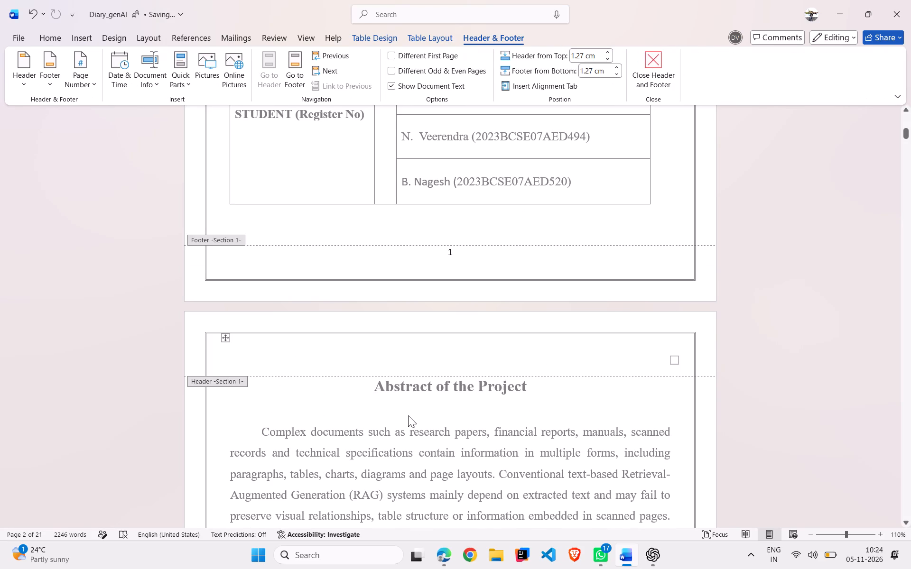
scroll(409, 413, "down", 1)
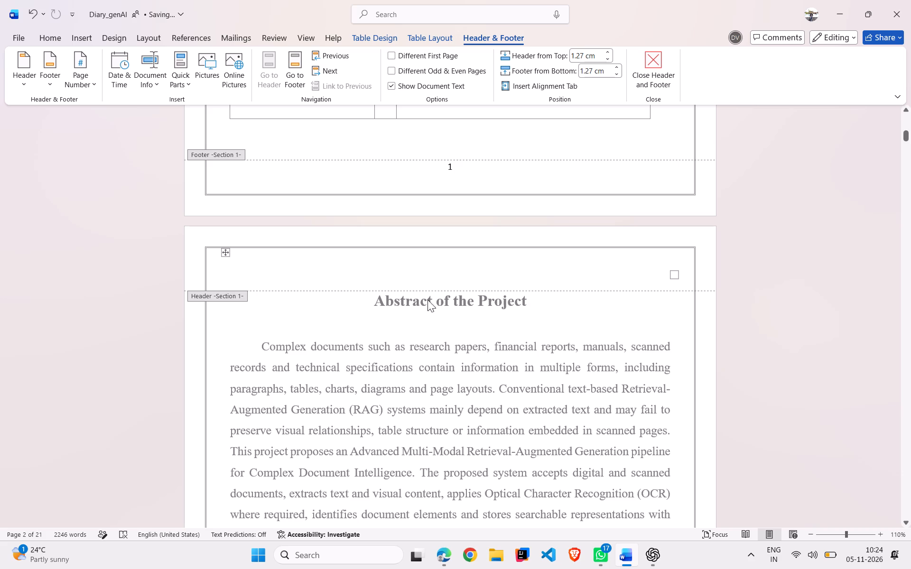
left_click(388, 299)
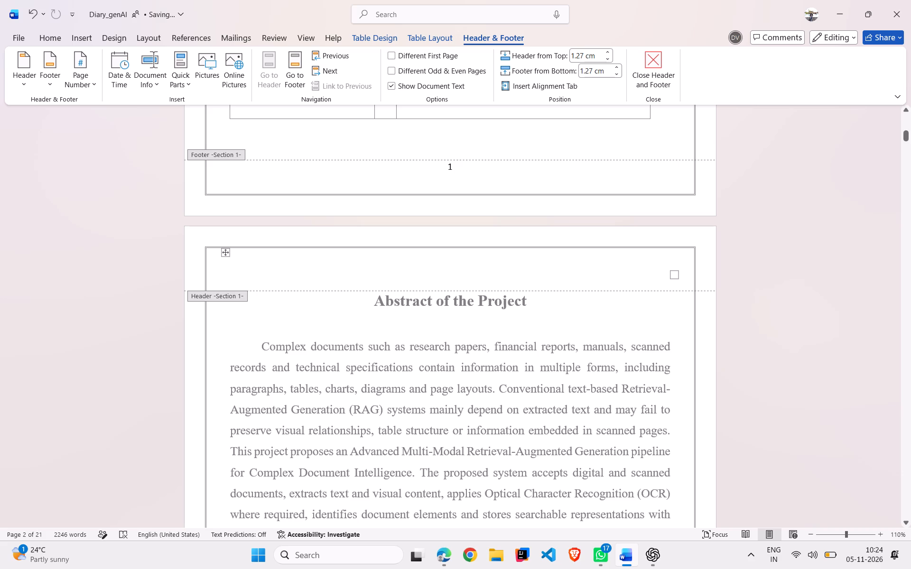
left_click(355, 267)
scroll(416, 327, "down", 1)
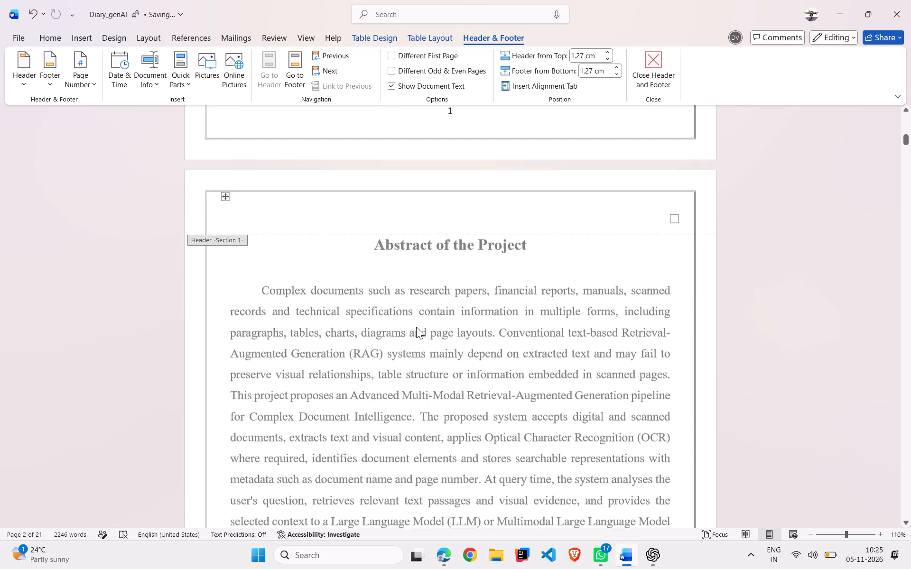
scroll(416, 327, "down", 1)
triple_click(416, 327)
Delete the duplicate page number from the Section 2 header above the "REVIEW 1 - ATTENDANCE" title.
scroll(416, 327, "down", 1)
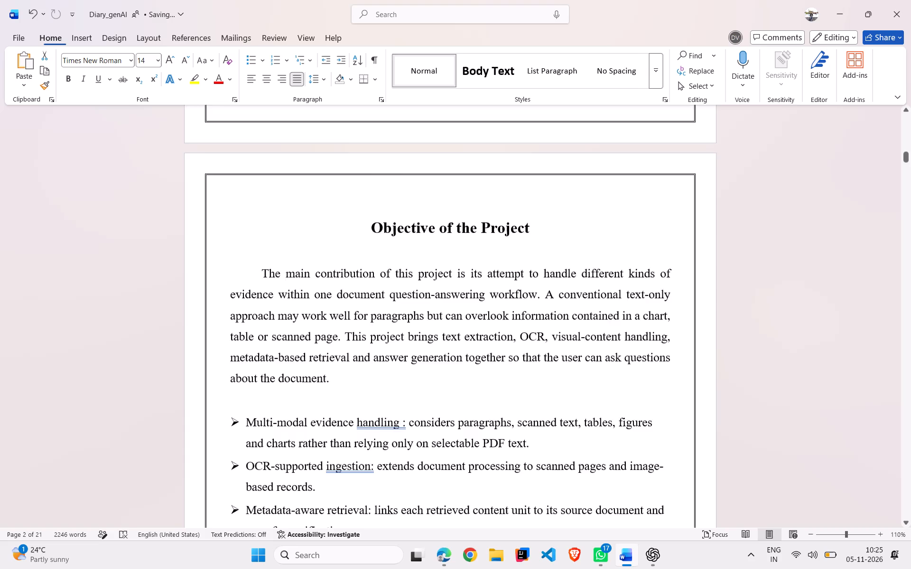
scroll(416, 327, "down", 4)
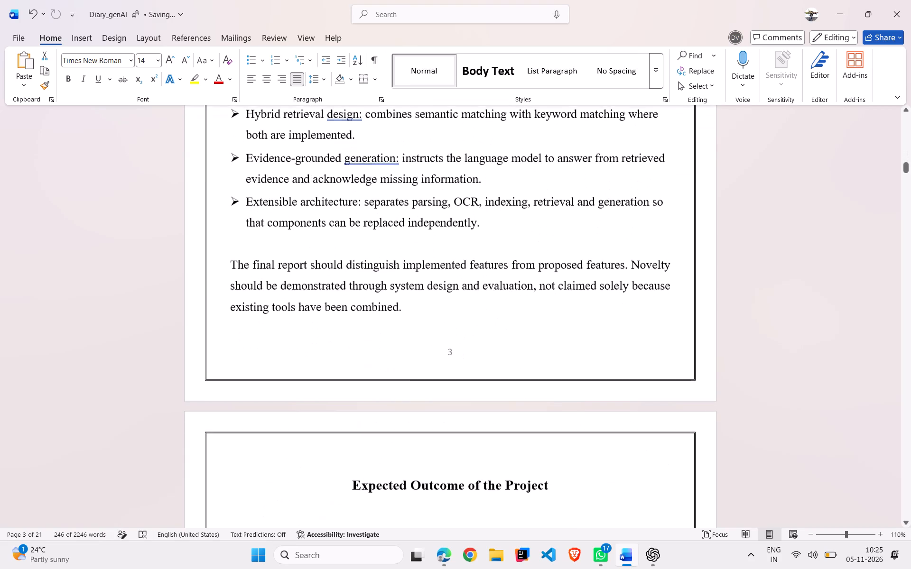
scroll(434, 309, "down", 4)
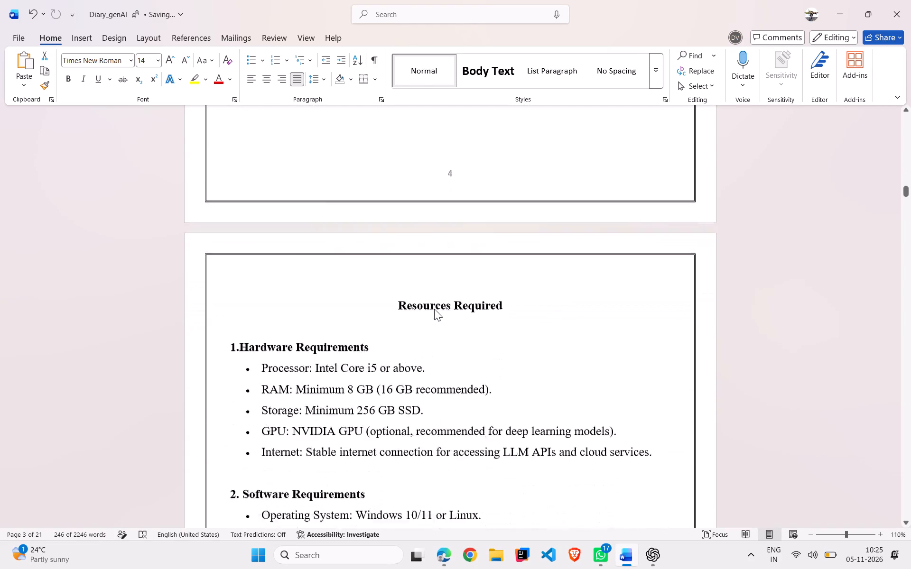
scroll(434, 309, "down", 5)
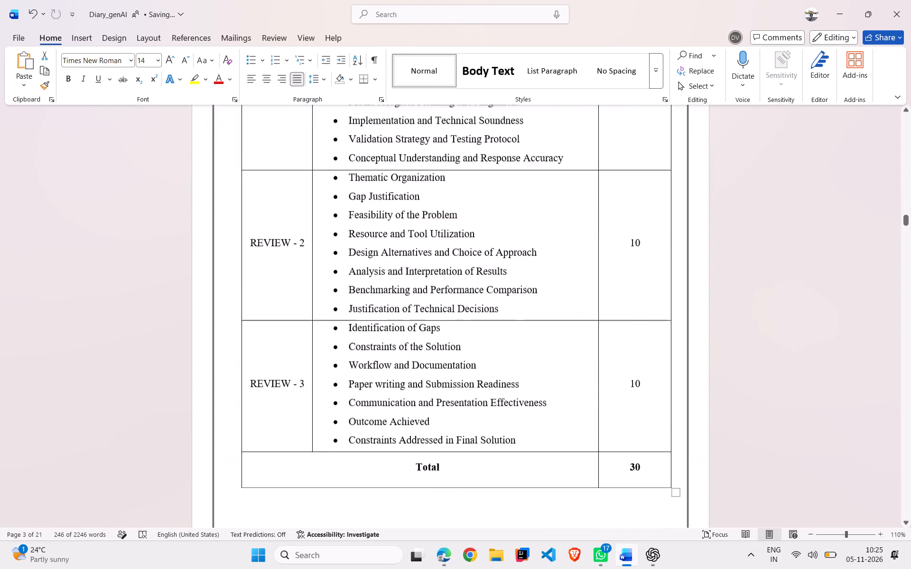
scroll(434, 309, "down", 3)
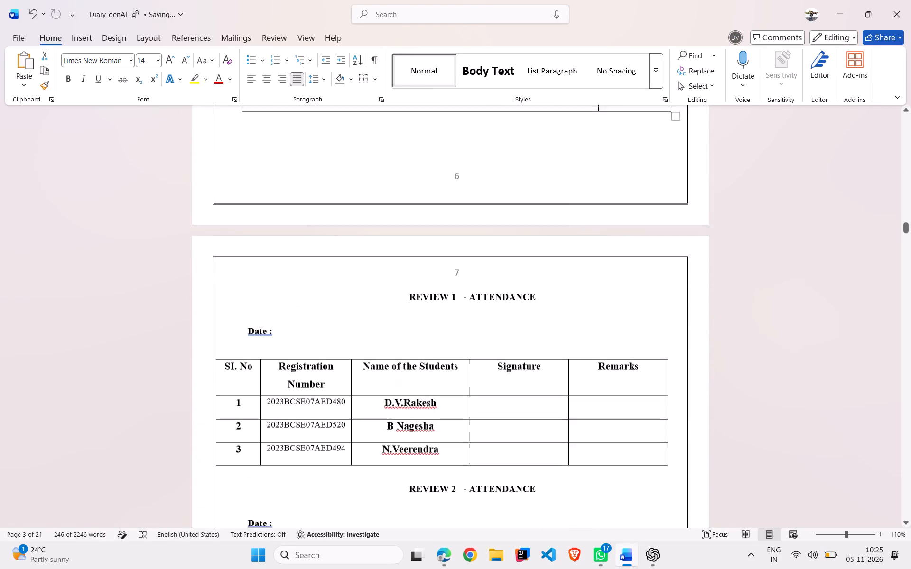
scroll(434, 309, "down", 1)
double_click(454, 289)
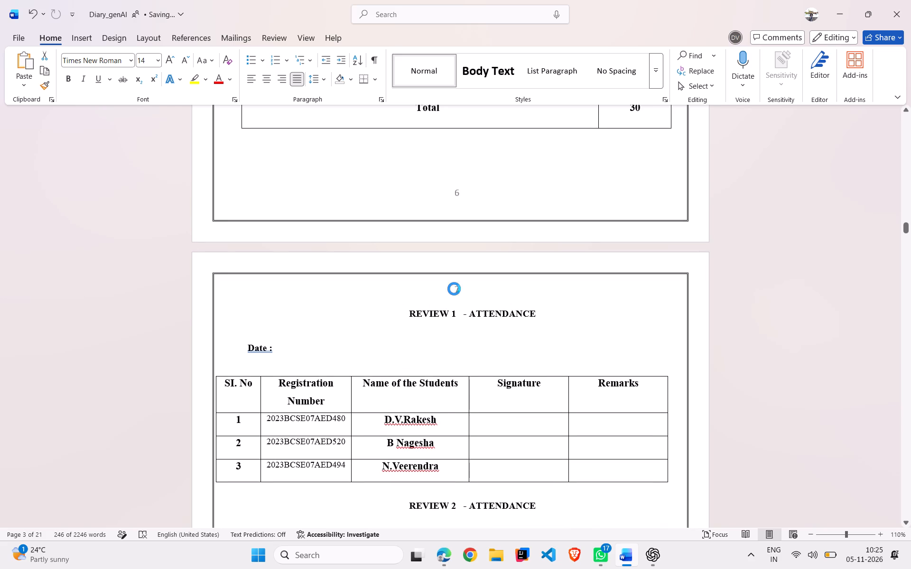
left_click(463, 288)
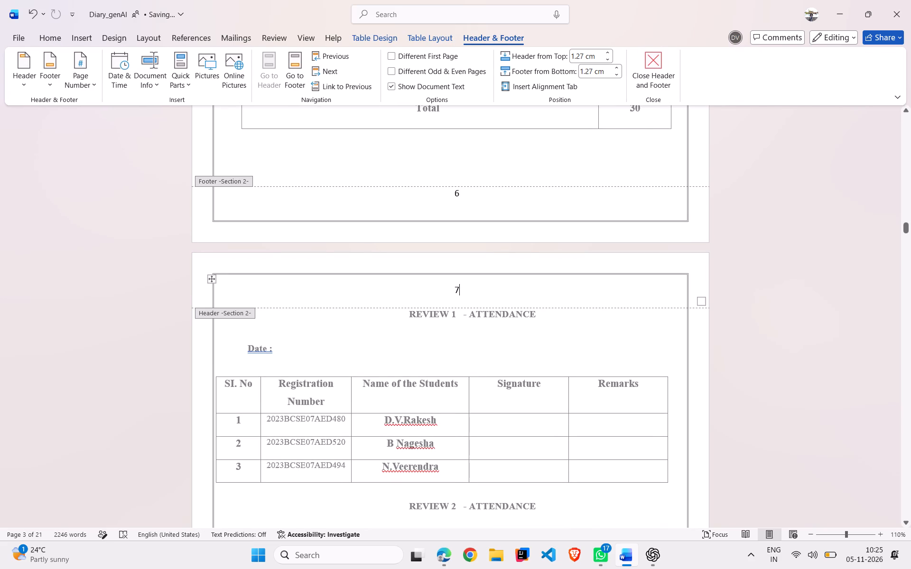
key("BackSpace")
key("BackSpace")
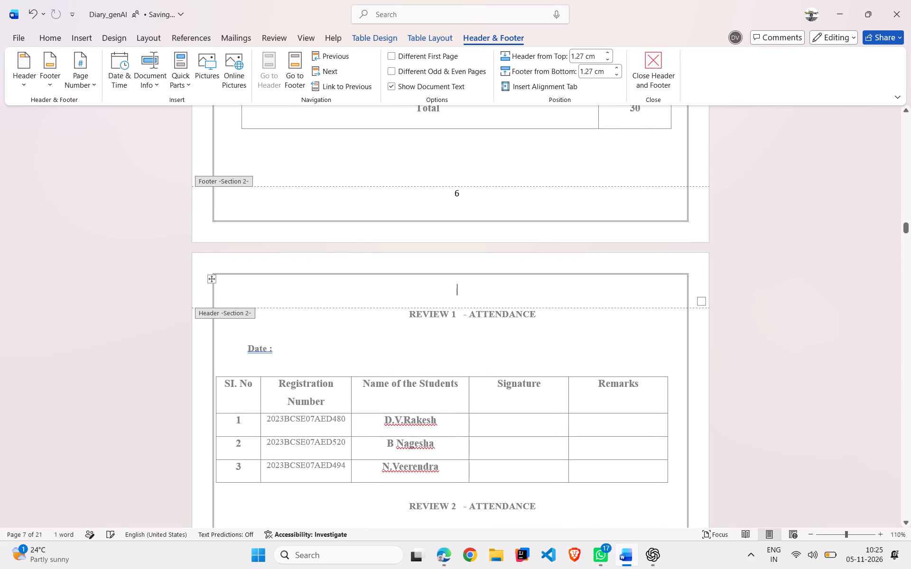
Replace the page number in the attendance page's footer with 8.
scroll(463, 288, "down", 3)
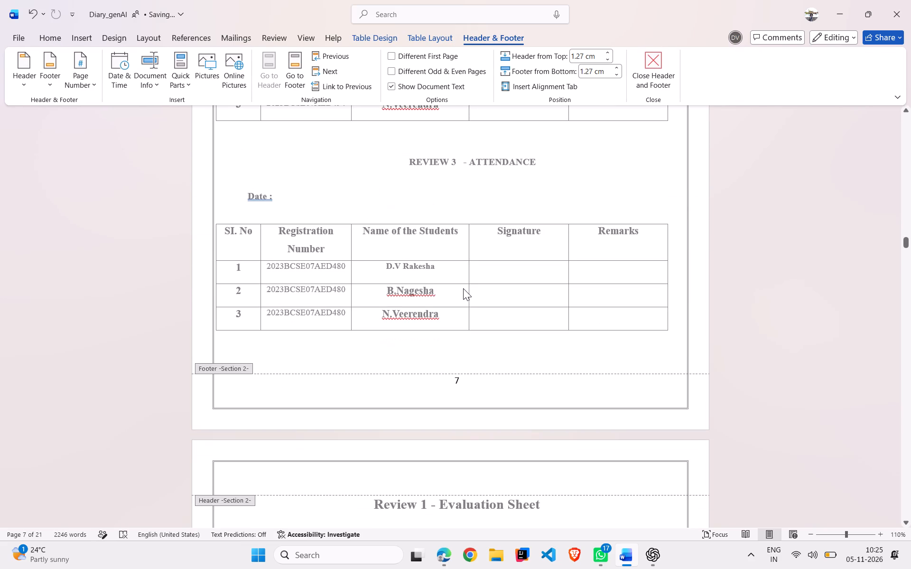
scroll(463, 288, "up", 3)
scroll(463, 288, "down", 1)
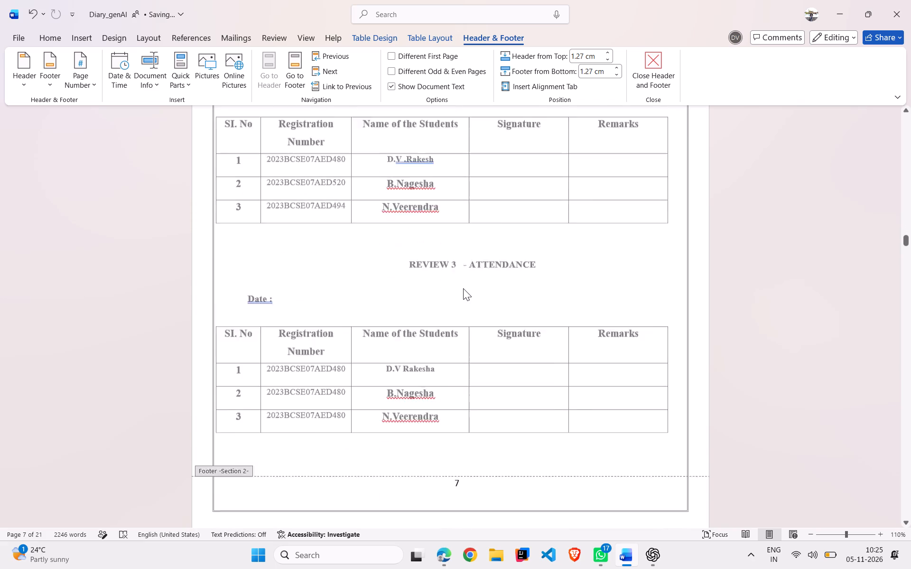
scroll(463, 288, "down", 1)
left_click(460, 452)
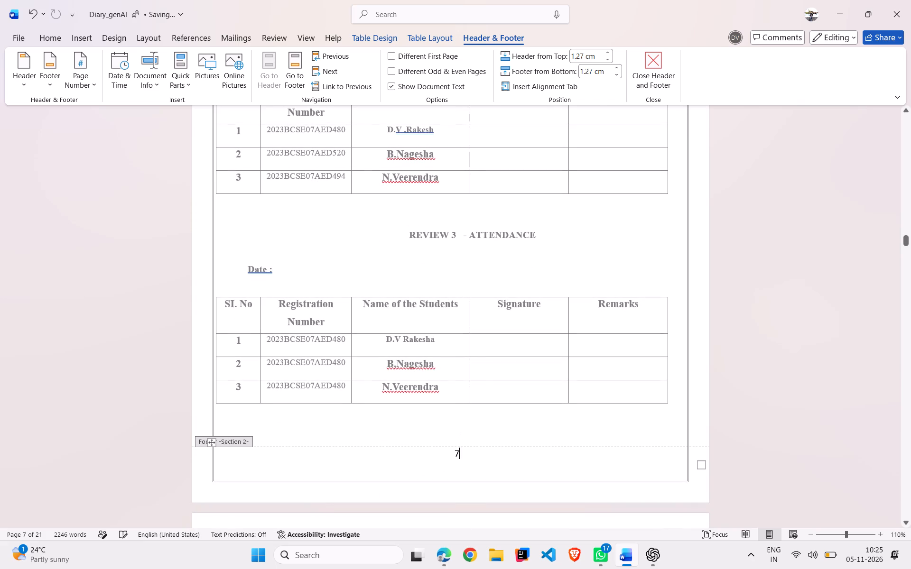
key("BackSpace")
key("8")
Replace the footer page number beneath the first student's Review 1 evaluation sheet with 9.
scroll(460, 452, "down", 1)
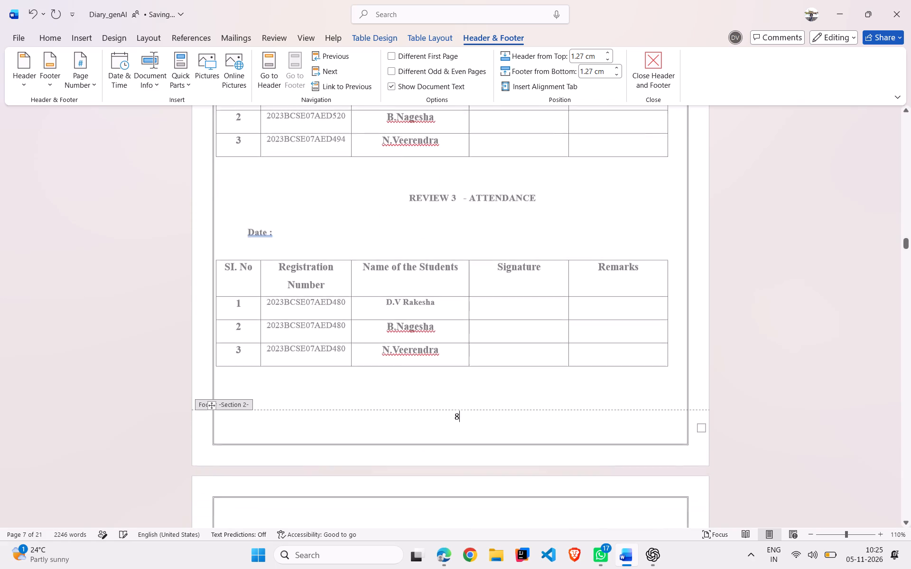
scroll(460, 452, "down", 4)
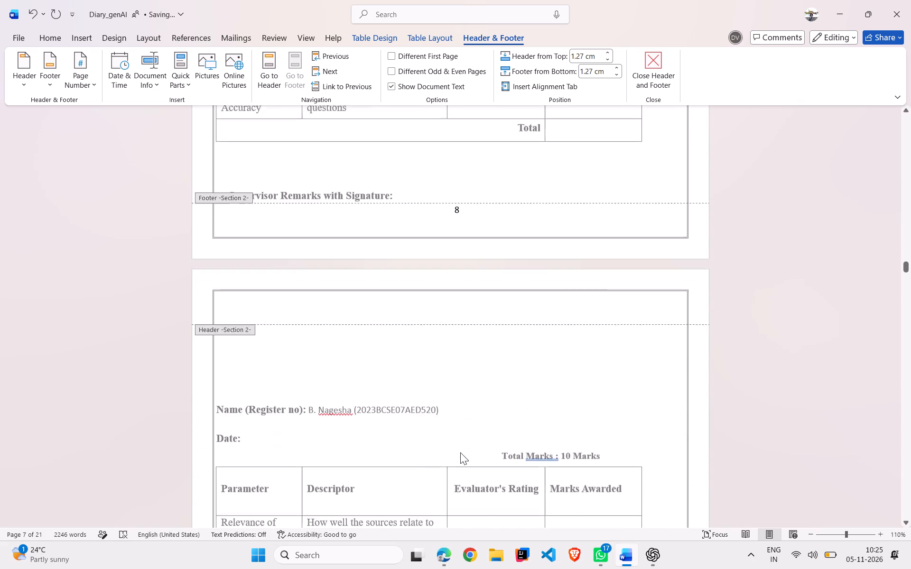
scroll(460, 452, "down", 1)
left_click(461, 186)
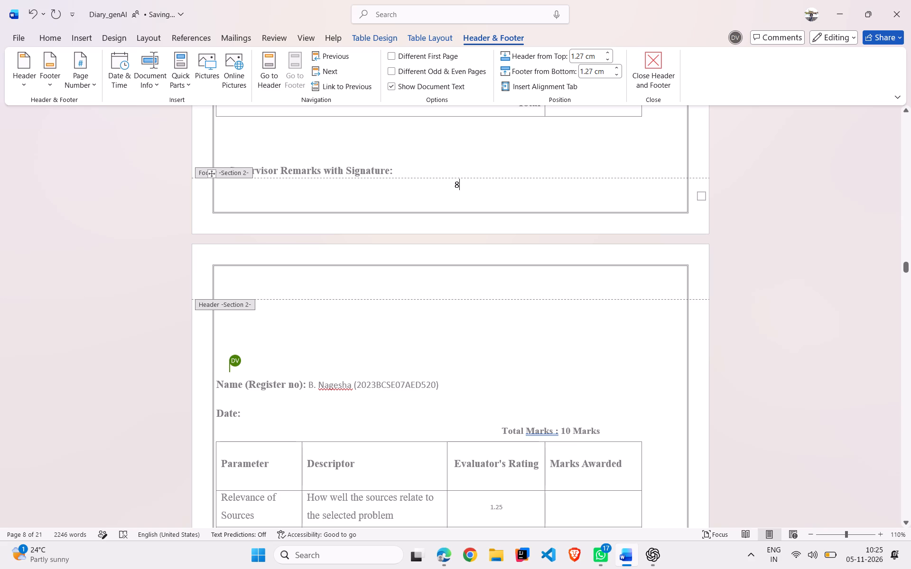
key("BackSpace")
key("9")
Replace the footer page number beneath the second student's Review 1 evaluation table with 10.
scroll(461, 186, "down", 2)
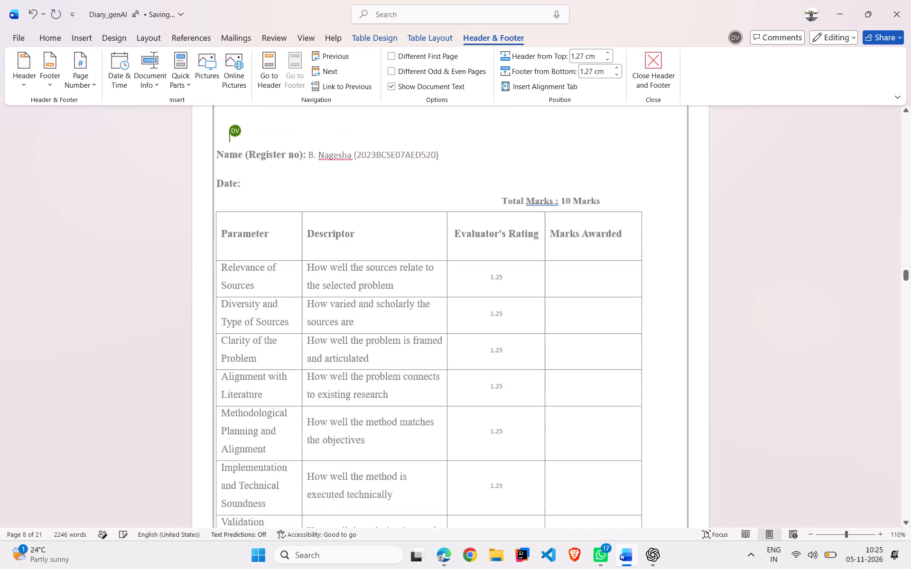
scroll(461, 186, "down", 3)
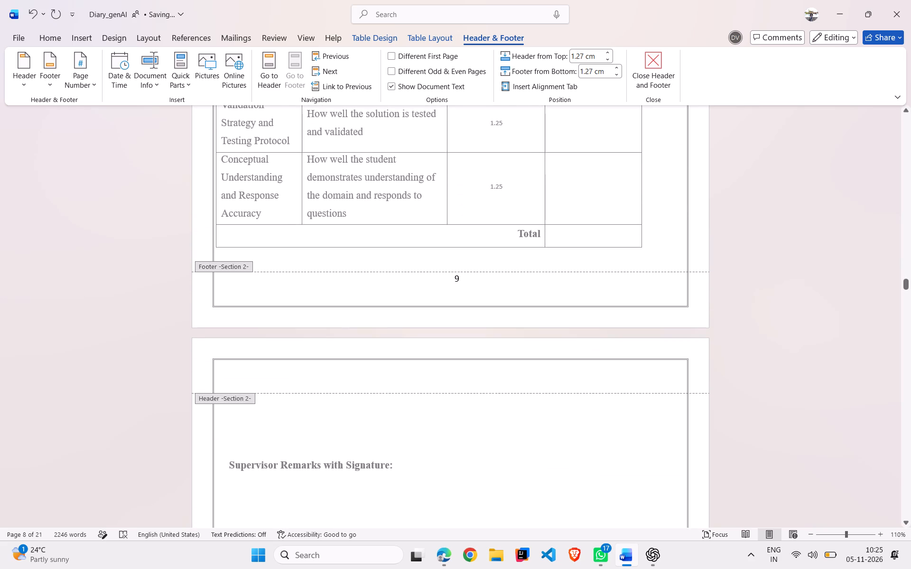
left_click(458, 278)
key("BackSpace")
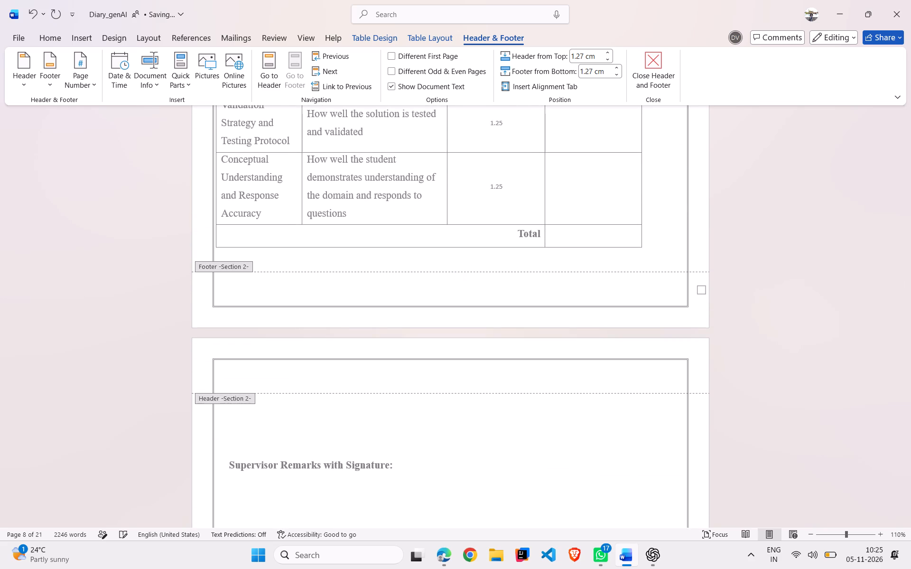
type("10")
Change the footer page number beneath the third student's Review 1 evaluation table to 11.
scroll(458, 278, "down", 3)
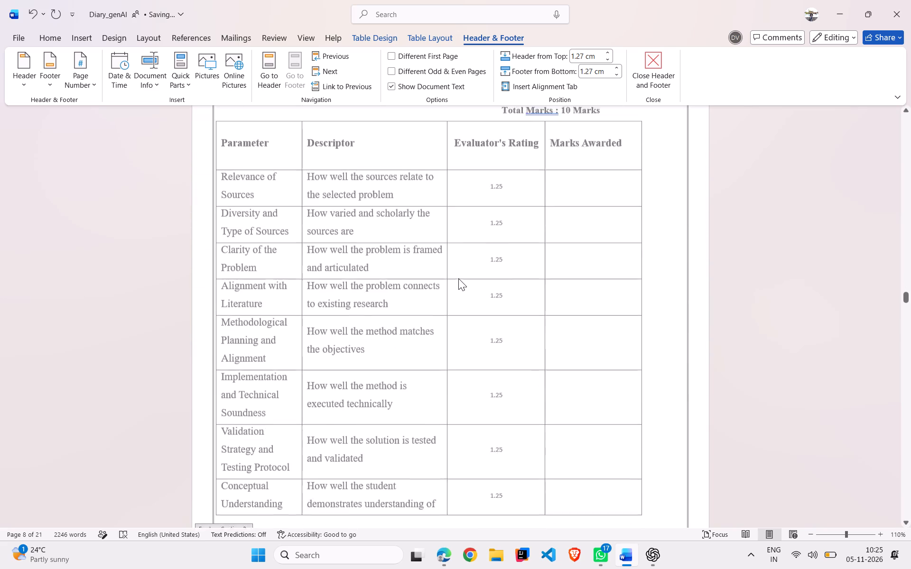
scroll(458, 278, "down", 2)
left_click(465, 311)
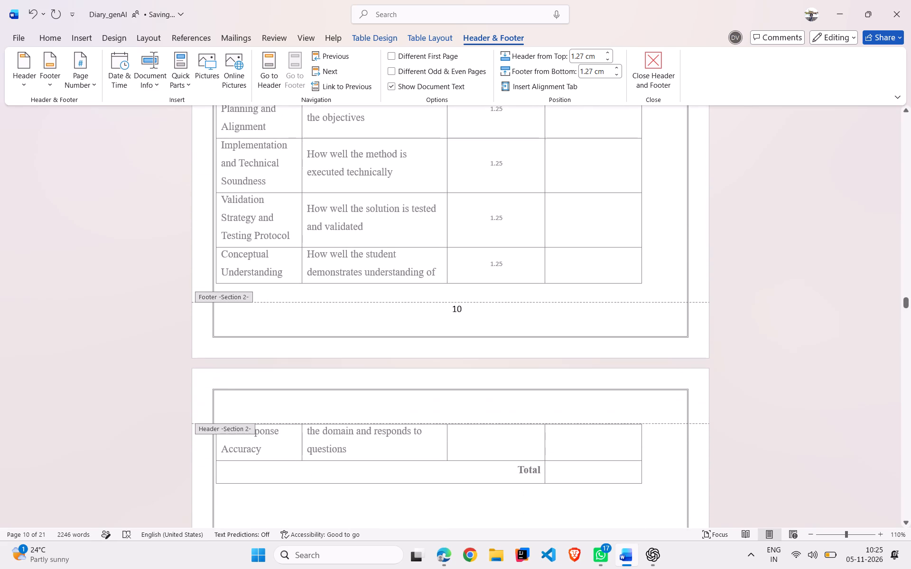
key("BackSpace")
key("1")
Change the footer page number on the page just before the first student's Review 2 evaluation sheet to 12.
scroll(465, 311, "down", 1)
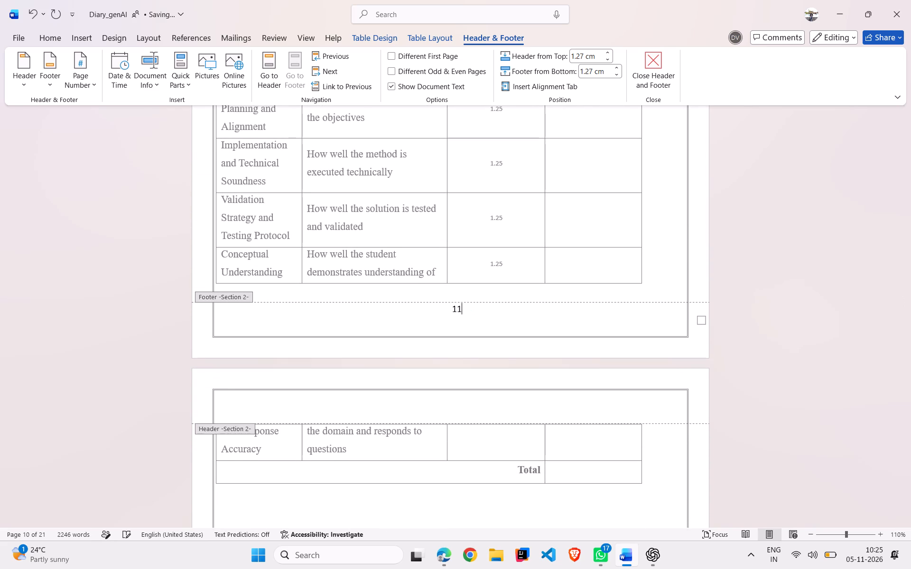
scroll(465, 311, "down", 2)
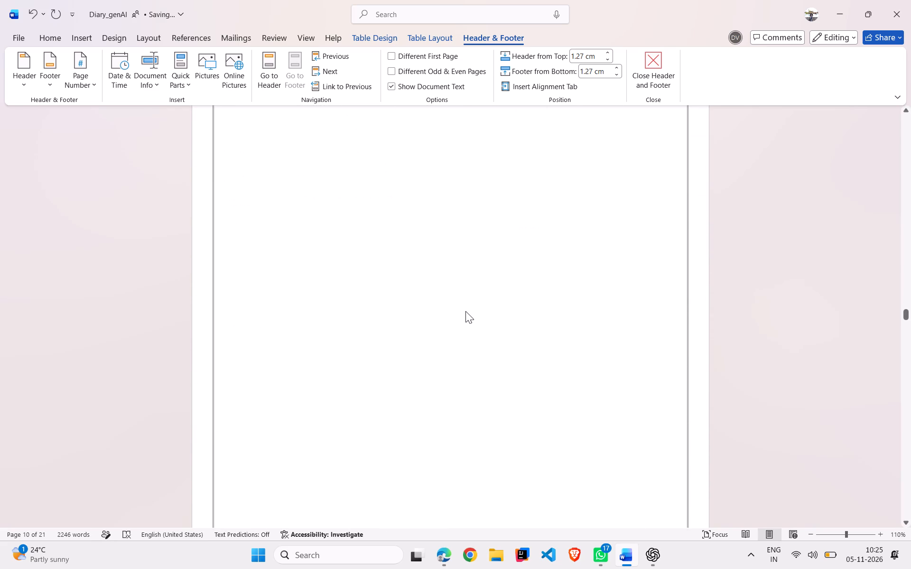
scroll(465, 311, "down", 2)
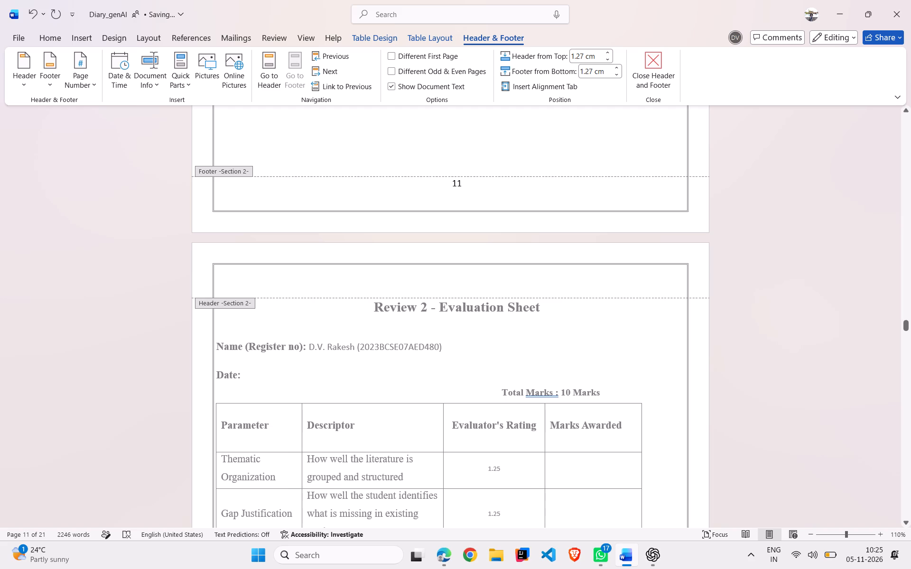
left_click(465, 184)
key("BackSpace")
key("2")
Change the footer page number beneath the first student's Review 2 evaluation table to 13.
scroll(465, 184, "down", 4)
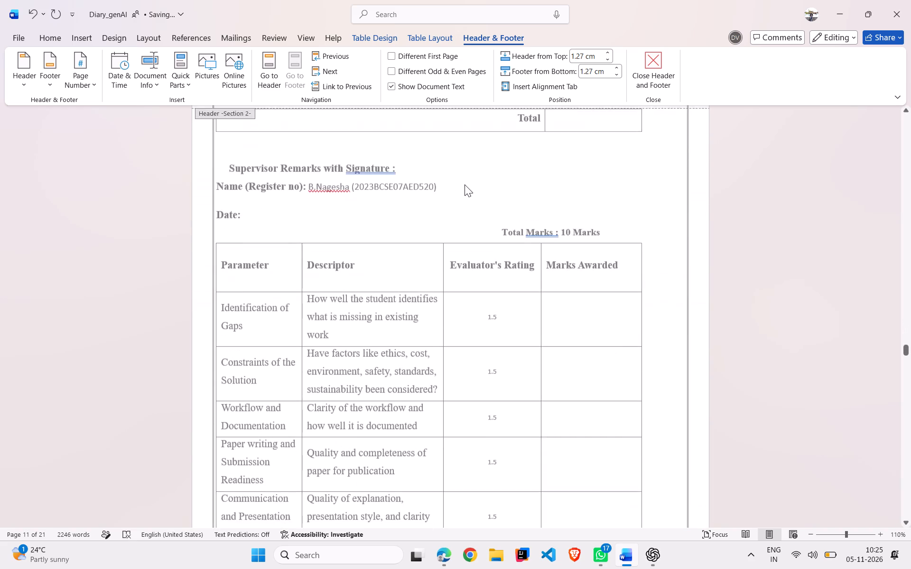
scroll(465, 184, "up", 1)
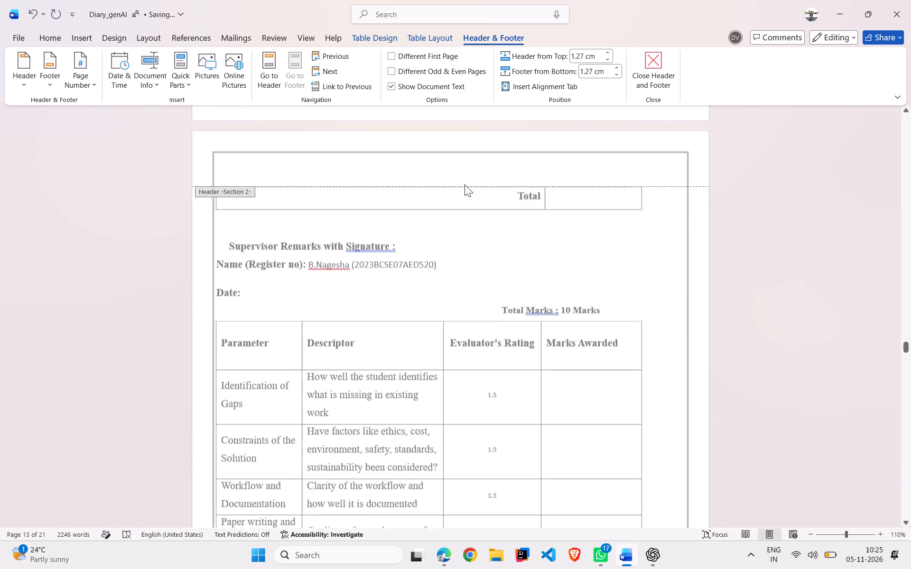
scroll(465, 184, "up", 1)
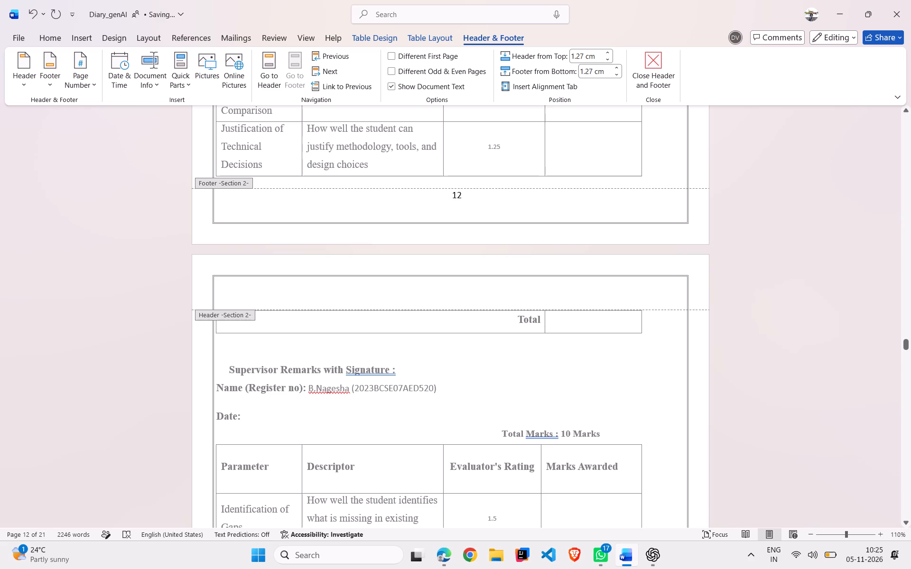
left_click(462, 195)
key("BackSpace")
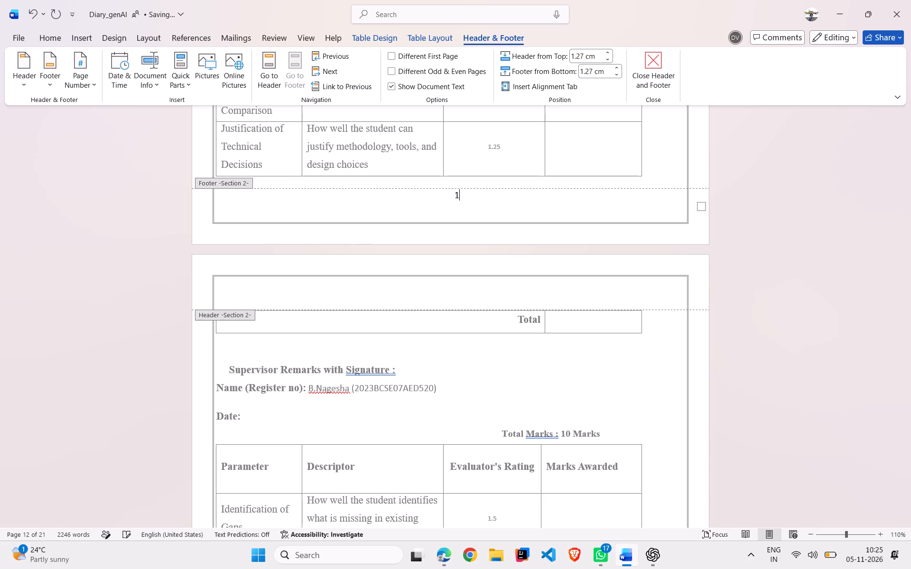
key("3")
Change the footer page number beneath the second student's evaluation table, following the Review 2 sheet, to 14.
scroll(462, 195, "down", 4)
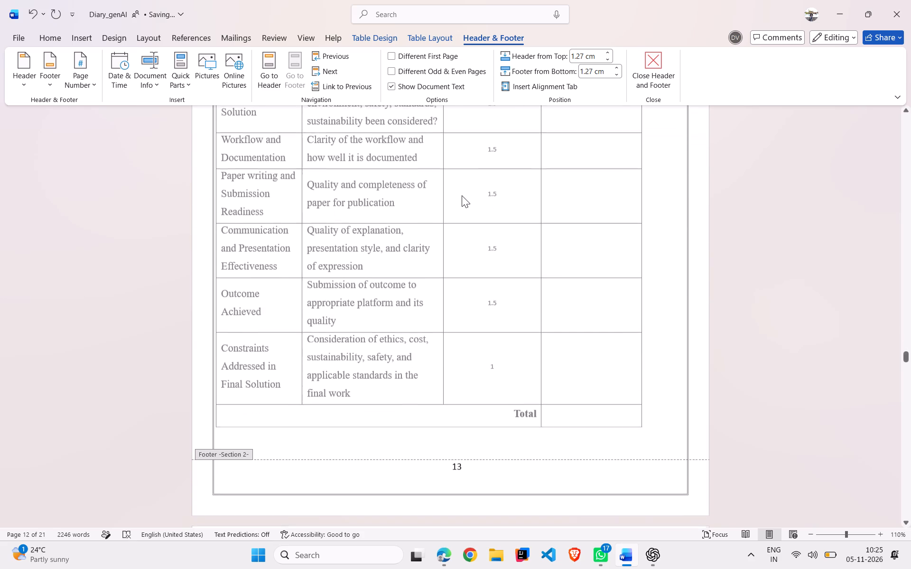
scroll(462, 195, "down", 1)
left_click(465, 293)
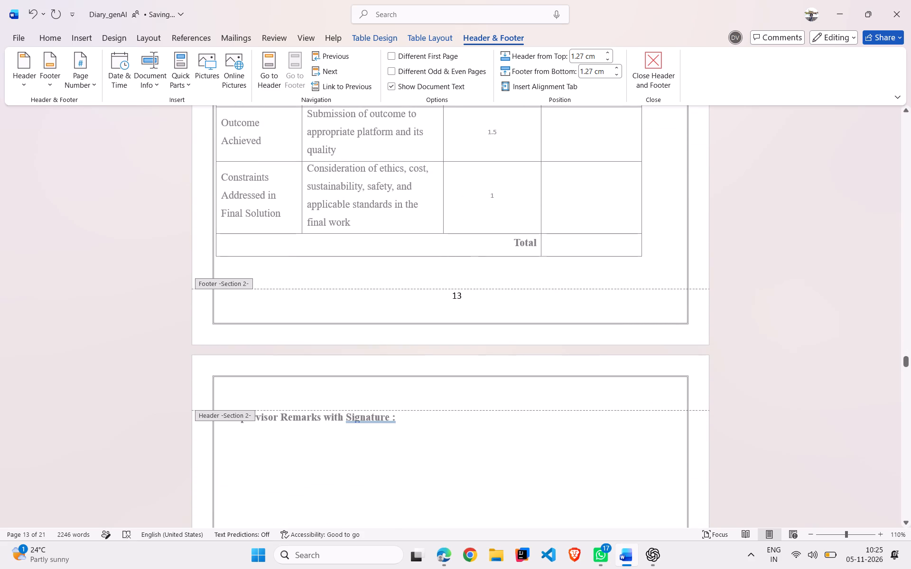
key("BackSpace")
key("4")
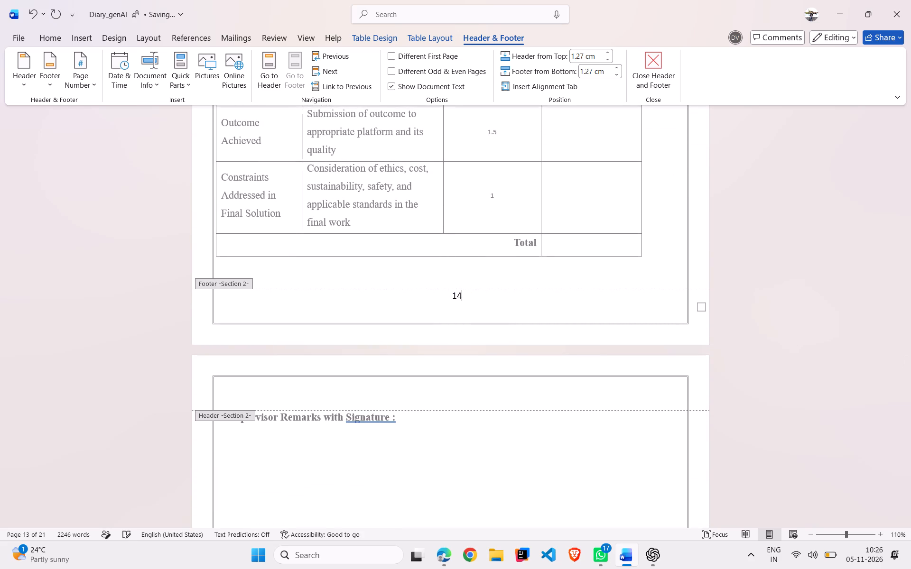
Check the footer page numbers across the Review 2 evaluation pages against their neighbouring pages.
scroll(465, 293, "down", 4)
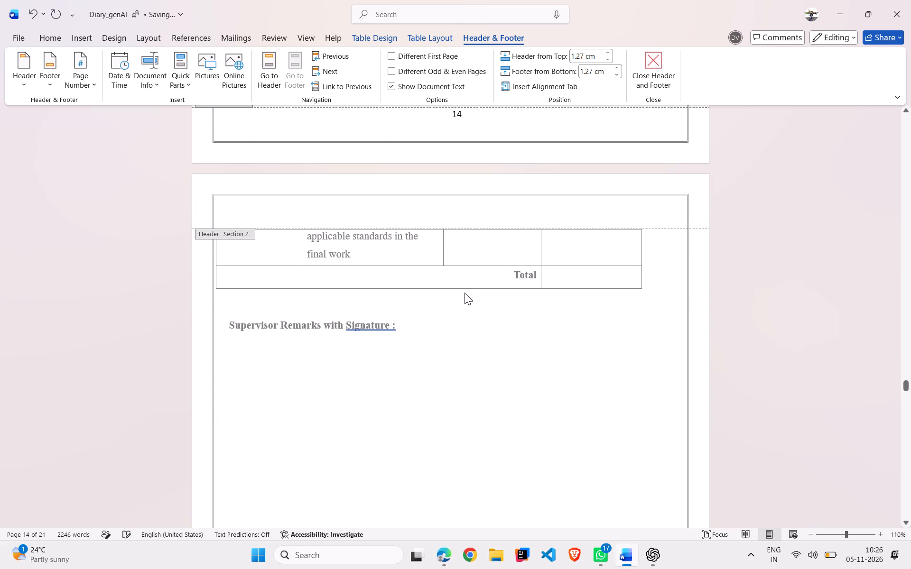
scroll(465, 293, "up", 4)
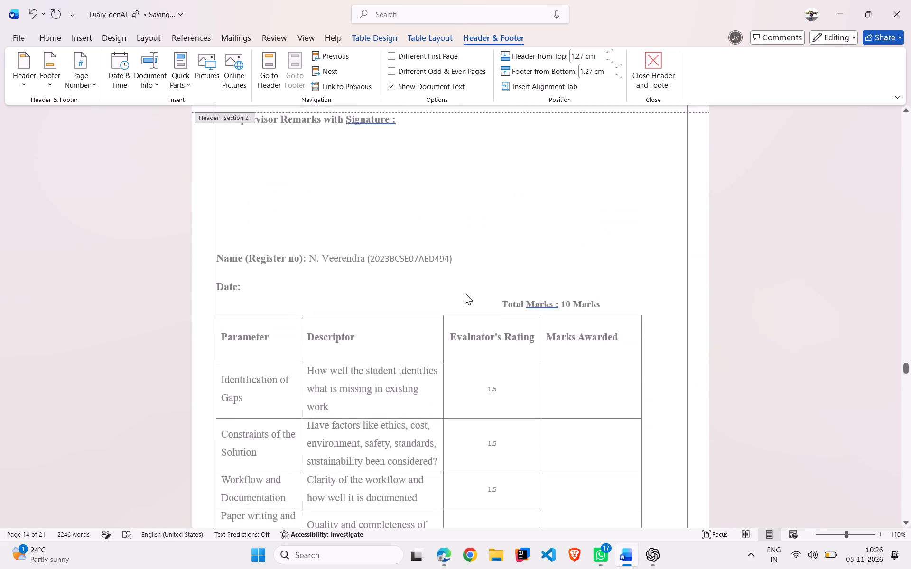
scroll(465, 293, "up", 2)
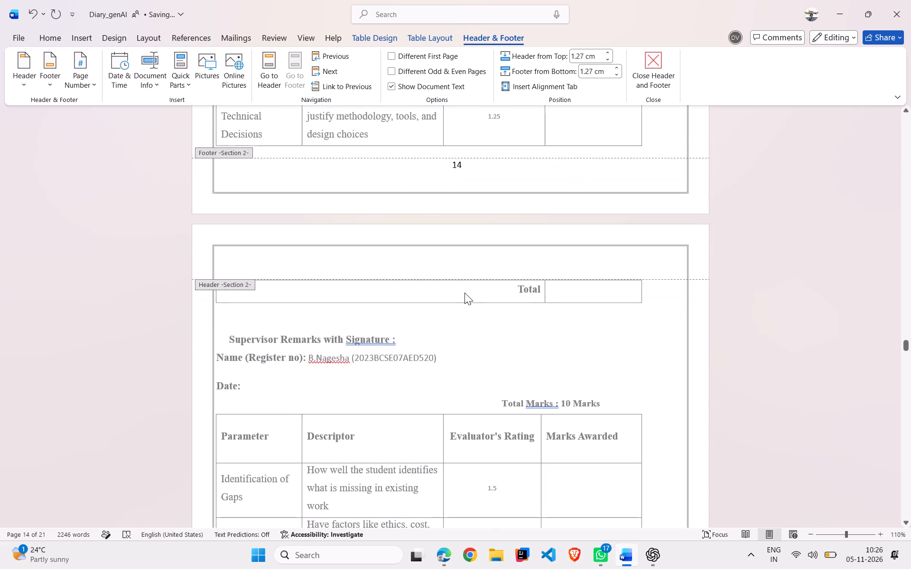
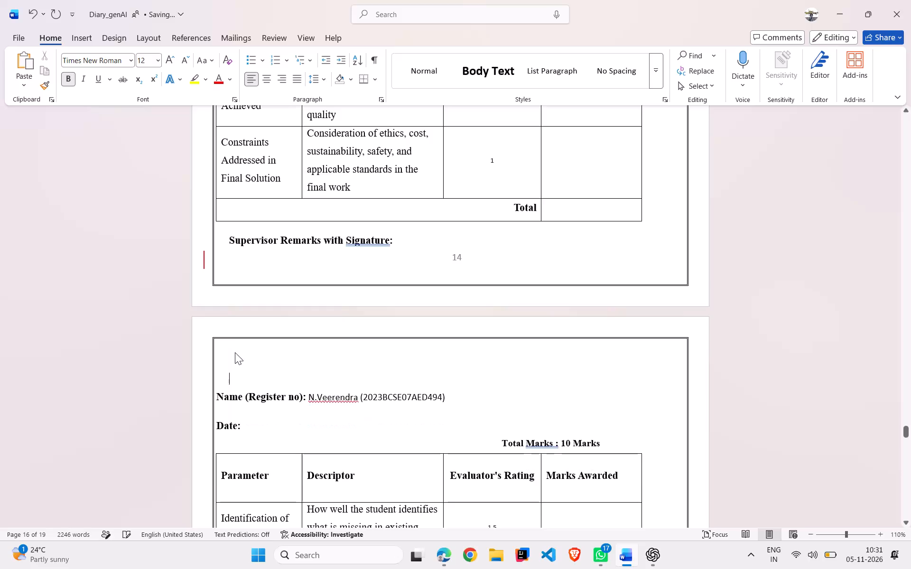
Delete the blank line above the third student's name on the Review 3 evaluation sheet.
key("Delete")
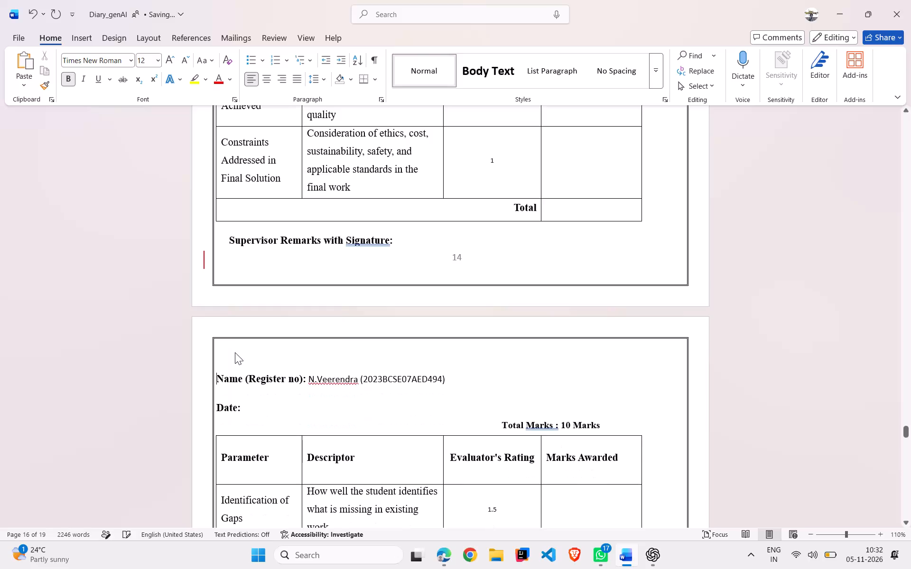
Remove the blank line above the second student's name and register number on the Review Summary page.
scroll(235, 352, "down", 5)
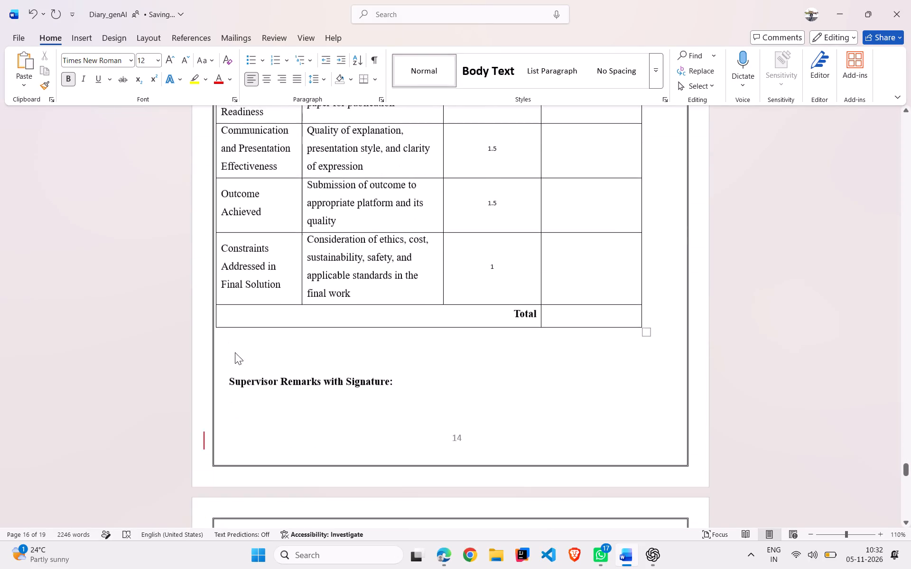
scroll(235, 352, "down", 3)
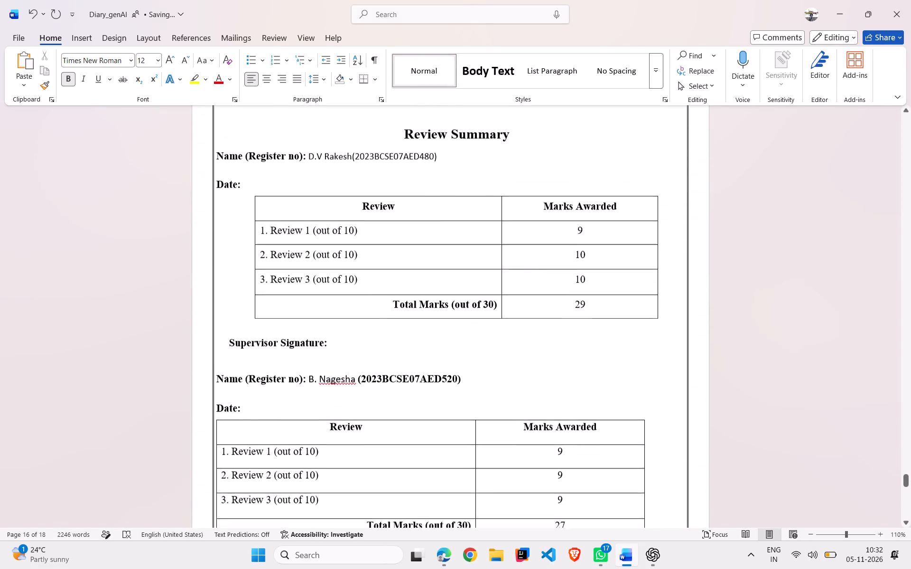
scroll(235, 352, "down", 4)
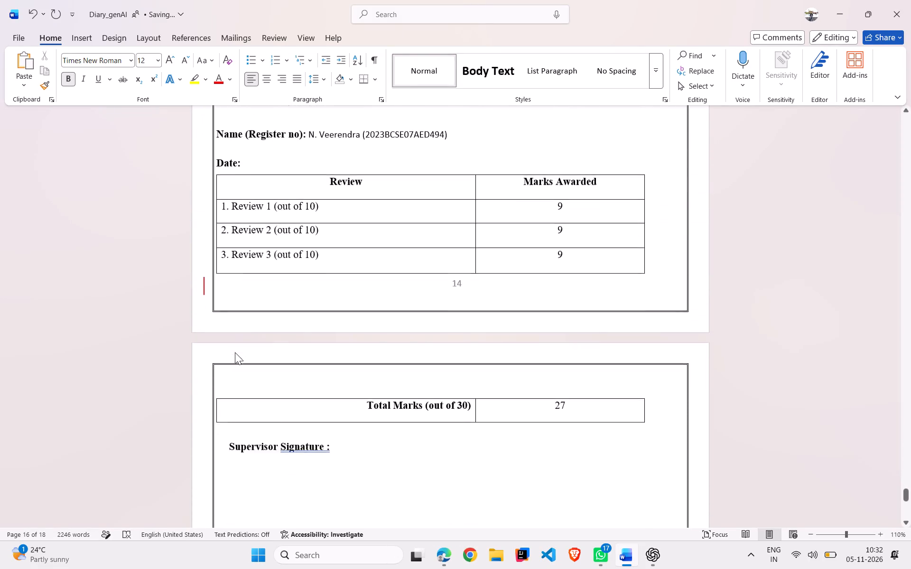
scroll(235, 352, "down", 1)
scroll(235, 352, "up", 1)
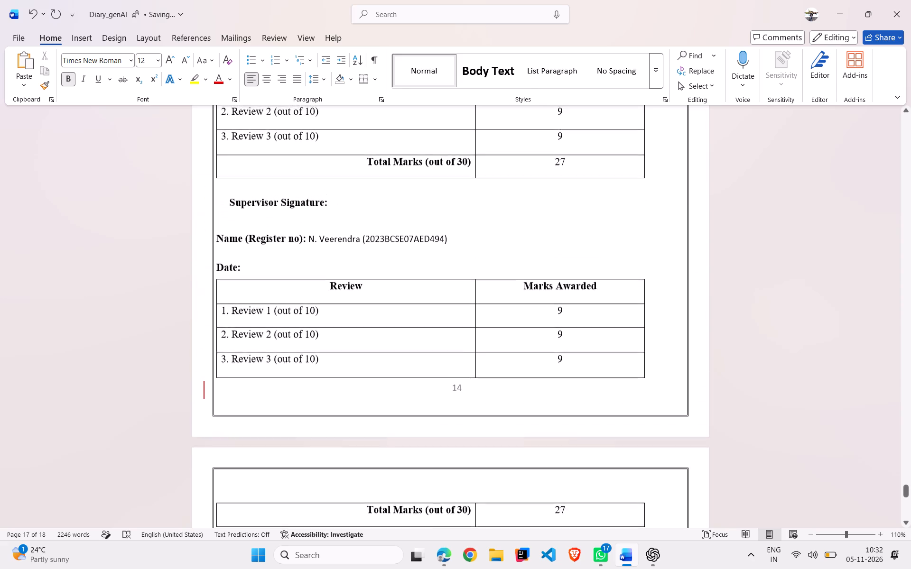
scroll(235, 352, "up", 1)
left_click(228, 243)
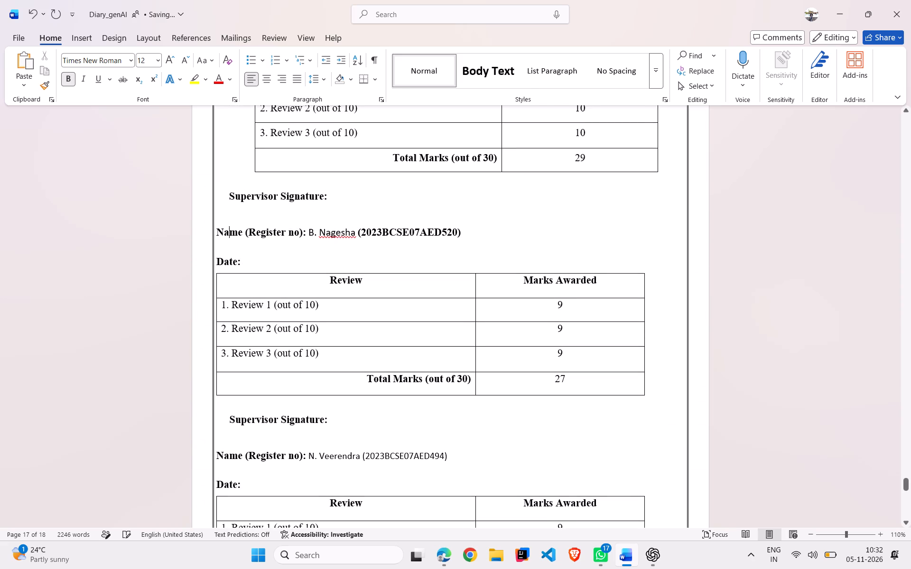
key("Down")
scroll(278, 244, "up", 1)
left_click(223, 294)
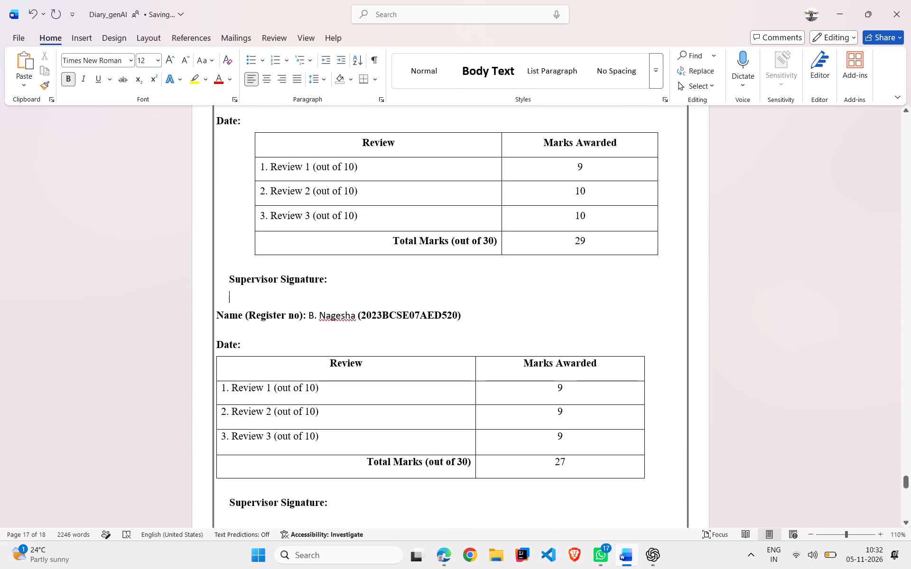
key("BackSpace")
key("BackSpace")
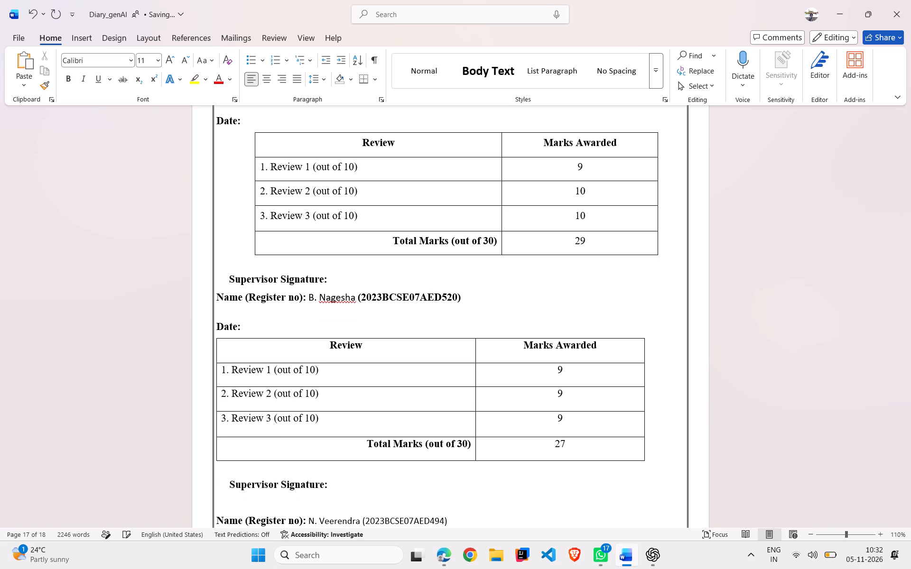
Remove the blank line above the third student's name and register number on the Review Summary page.
scroll(223, 294, "up", 1)
scroll(280, 300, "down", 1)
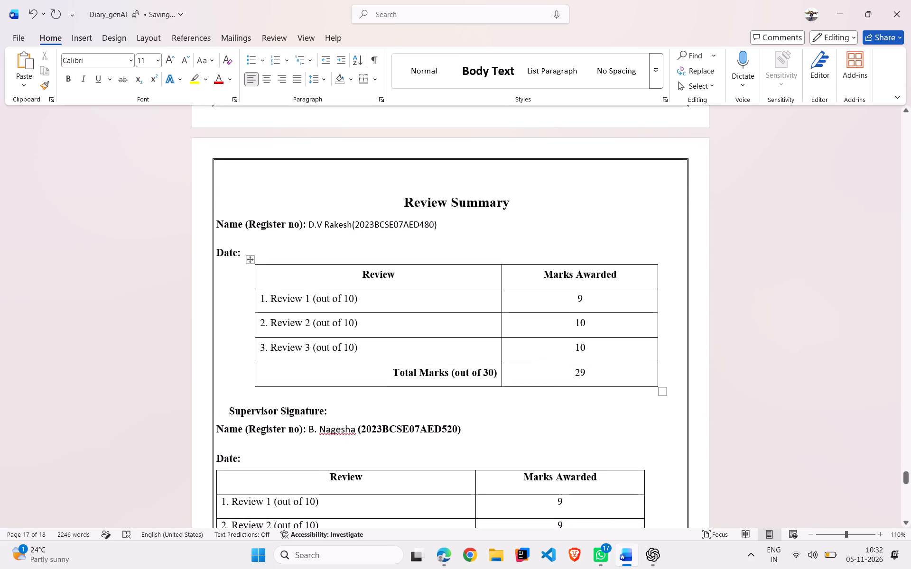
scroll(280, 300, "down", 1)
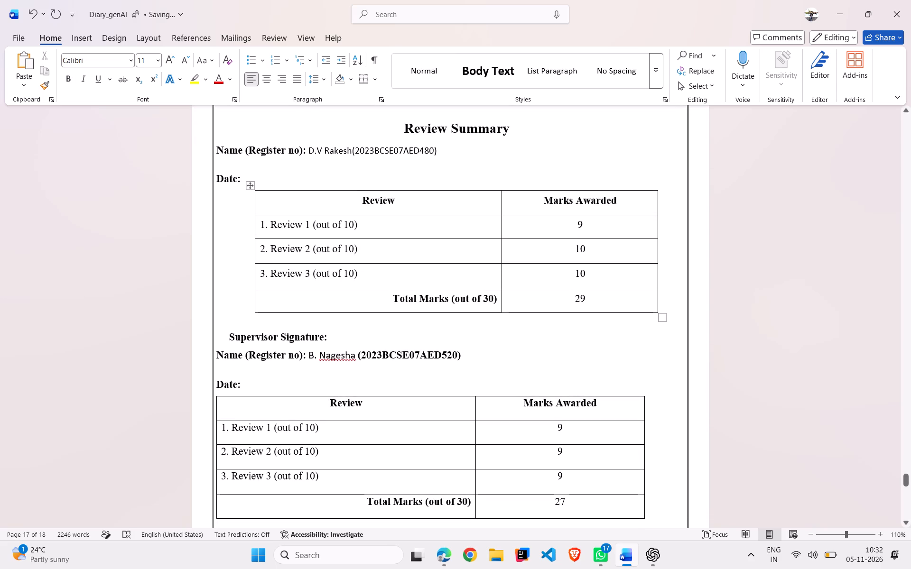
scroll(280, 300, "down", 2)
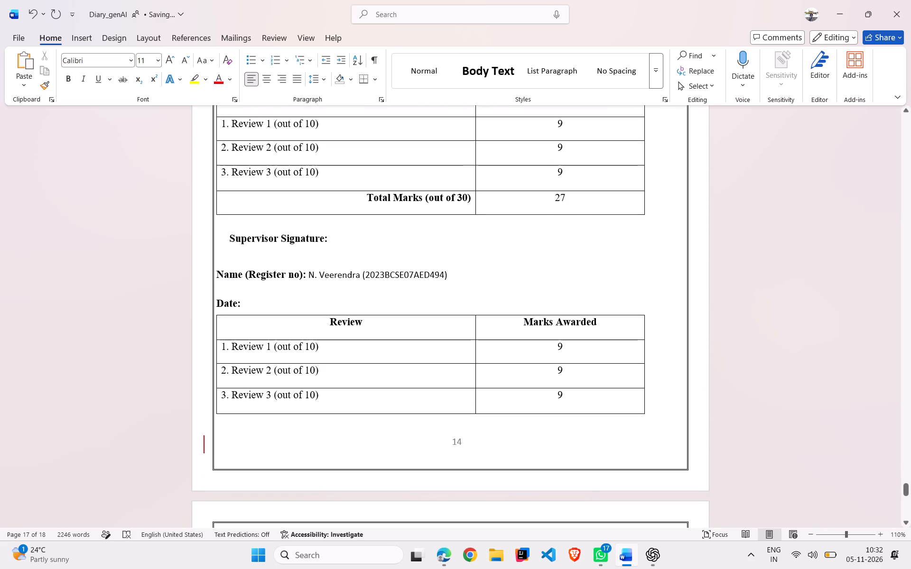
left_click(223, 257)
key("BackSpace")
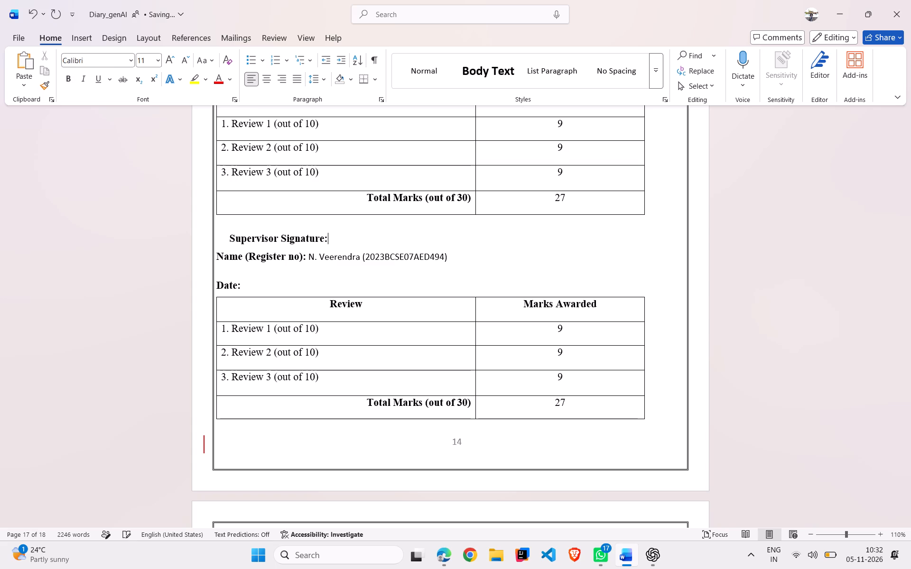
Remove the blank line between the third student's Review Summary table and the Supervisor Signature line.
scroll(223, 257, "down", 1)
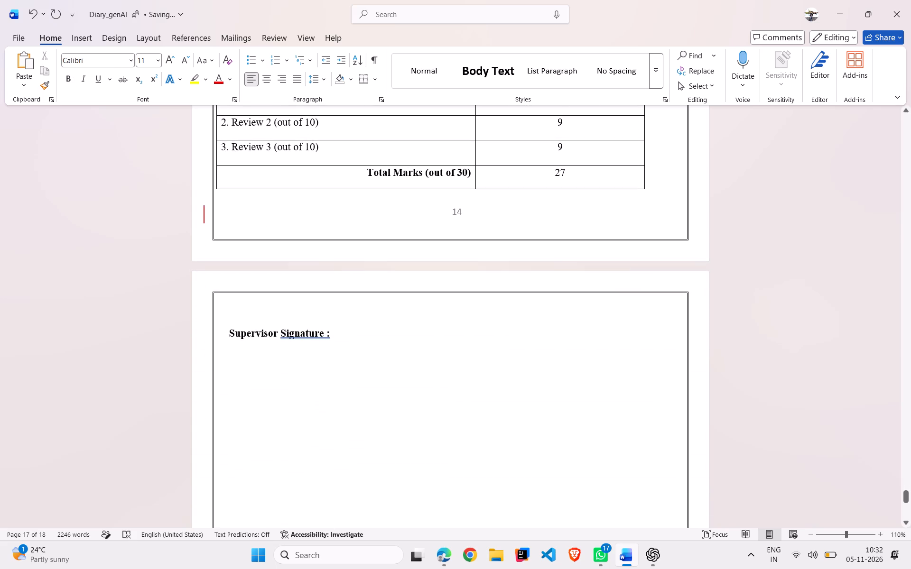
left_click(225, 199)
key("BackSpace")
key("BackSpace")
key("Delete")
Insert an automatic page number at the bottom of the page in the Plain Number 2 style.
scroll(225, 199, "down", 4)
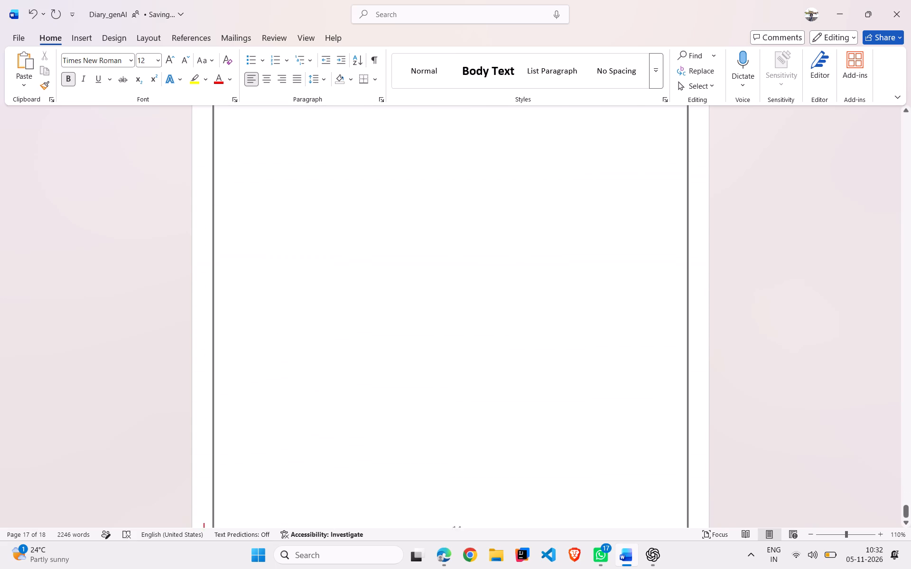
scroll(225, 199, "down", 5)
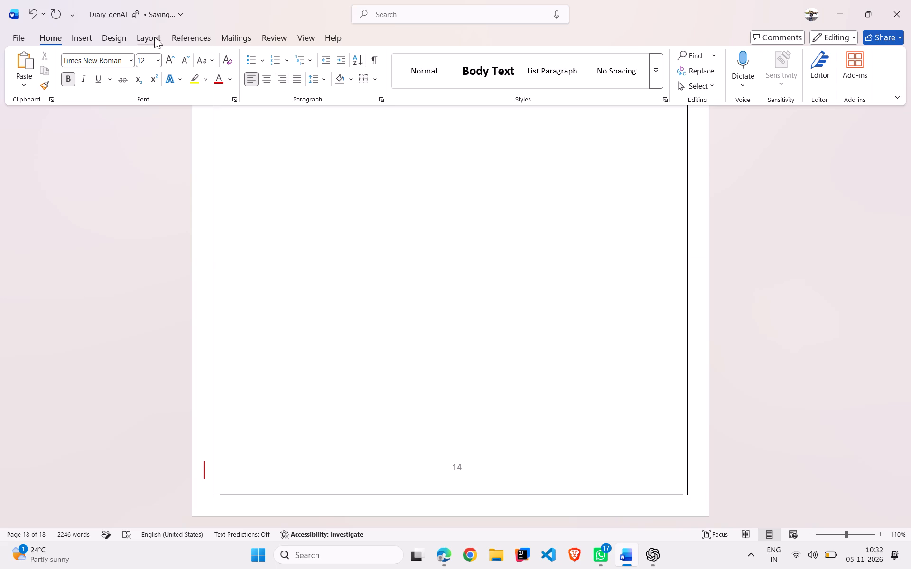
left_click(110, 37)
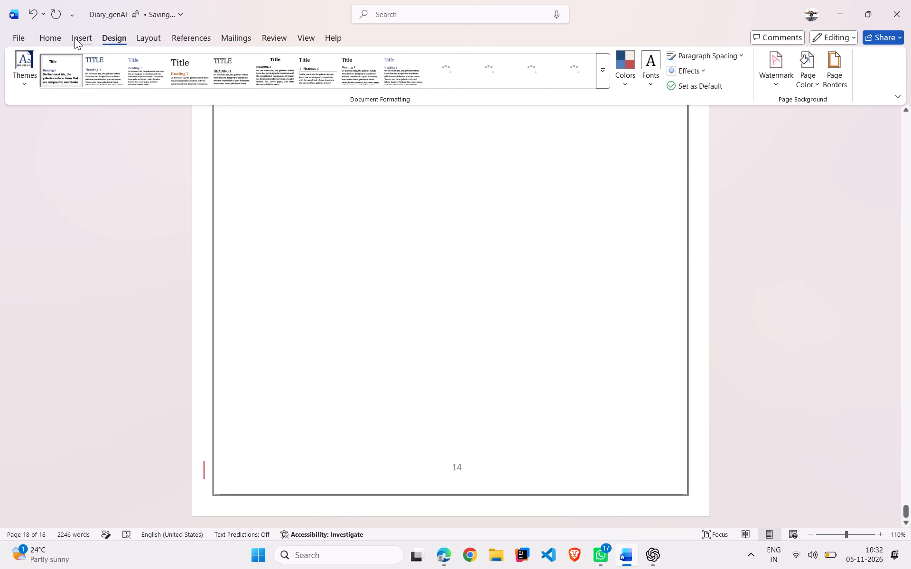
left_click(75, 37)
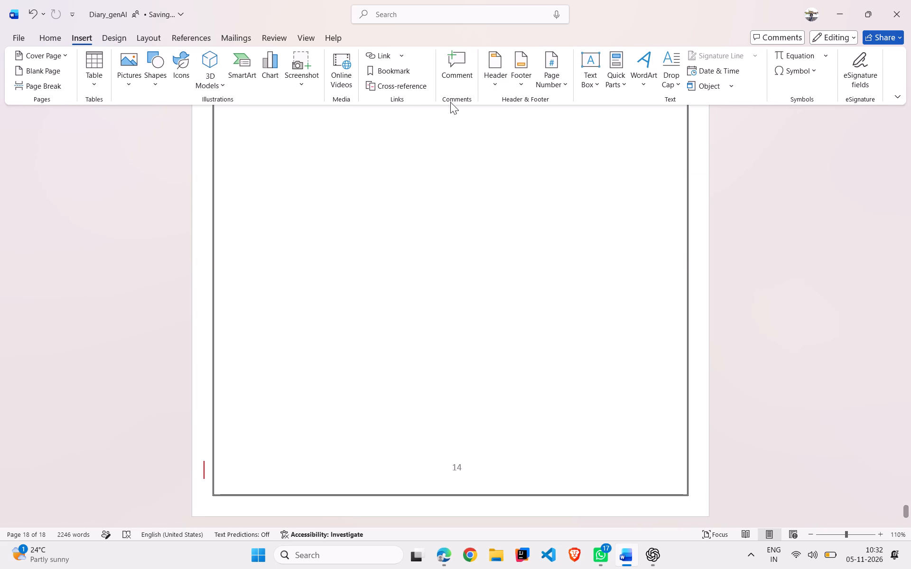
left_click(559, 84)
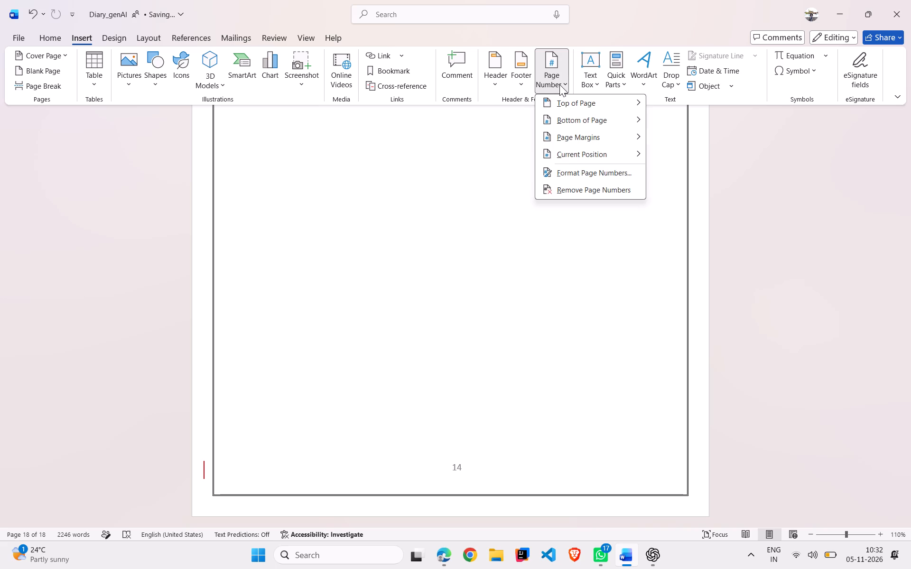
left_click(568, 121)
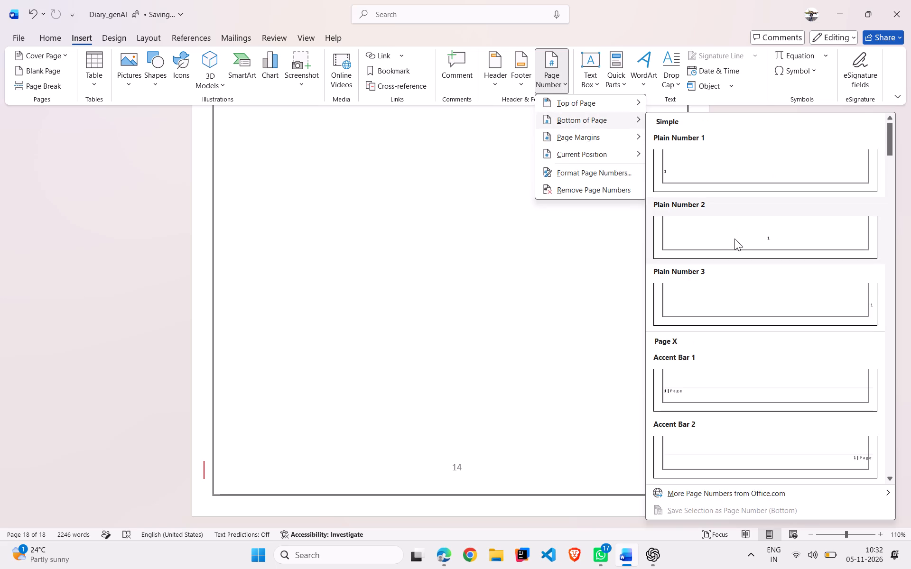
left_click(734, 238)
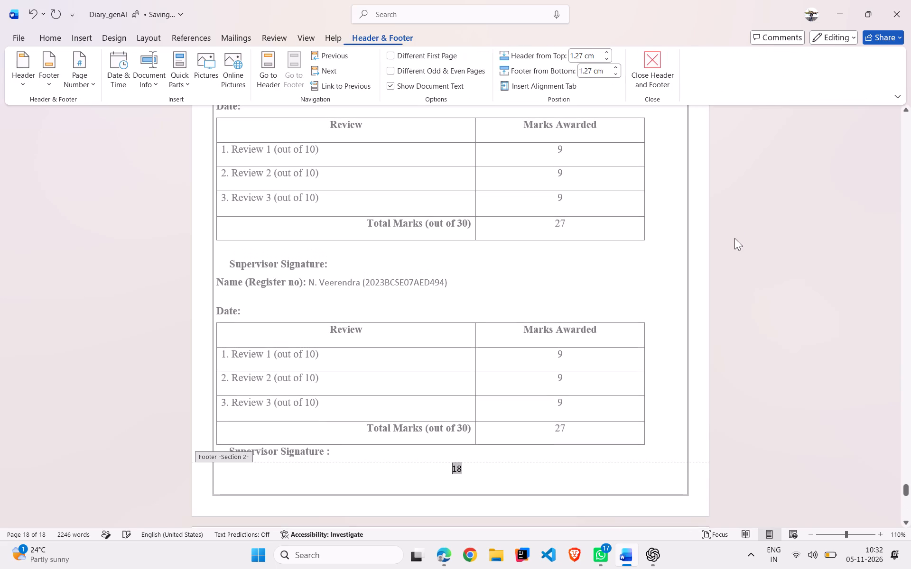
Check the footer page numbering through the diary, from the cover page to the Review 1 attendance page.
scroll(428, 324, "up", 8)
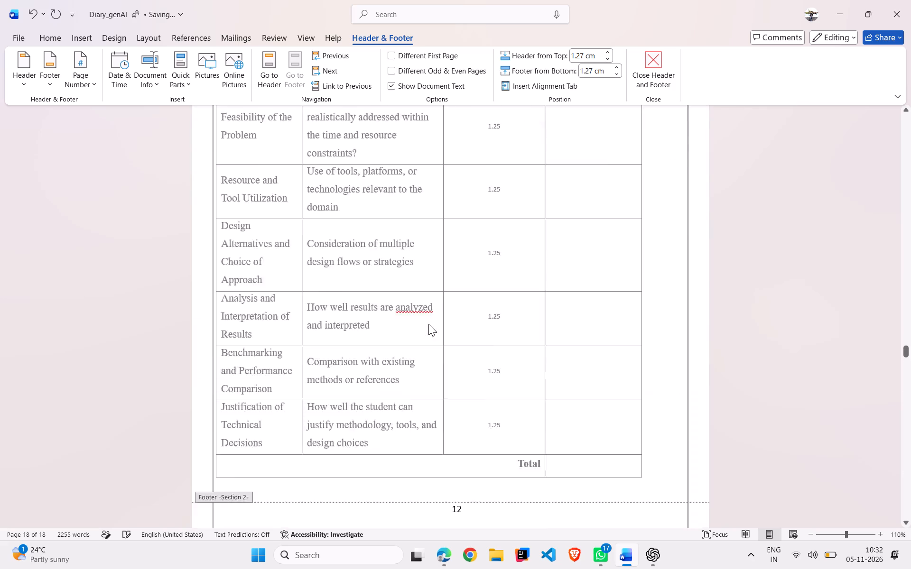
scroll(428, 324, "up", 18)
scroll(428, 324, "up", 11)
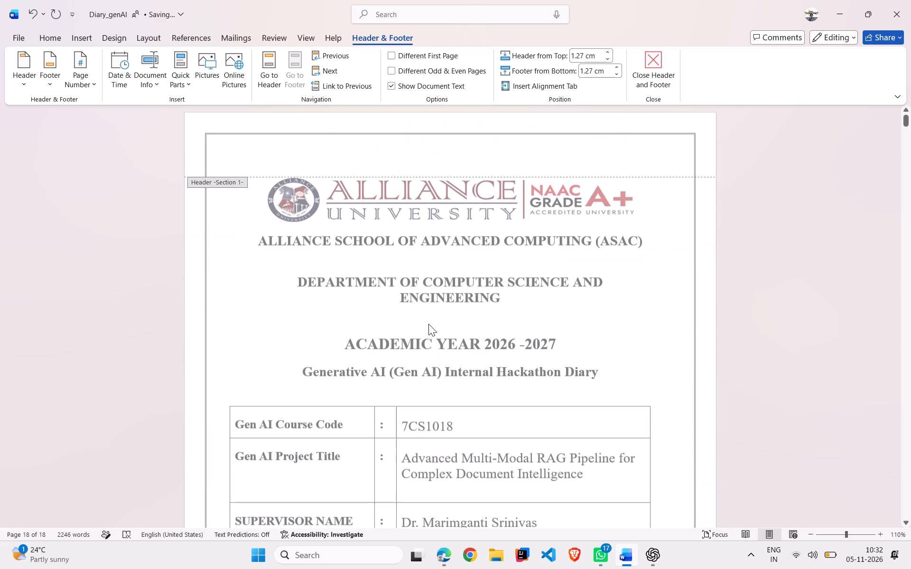
double_click(428, 324)
scroll(428, 324, "down", 2)
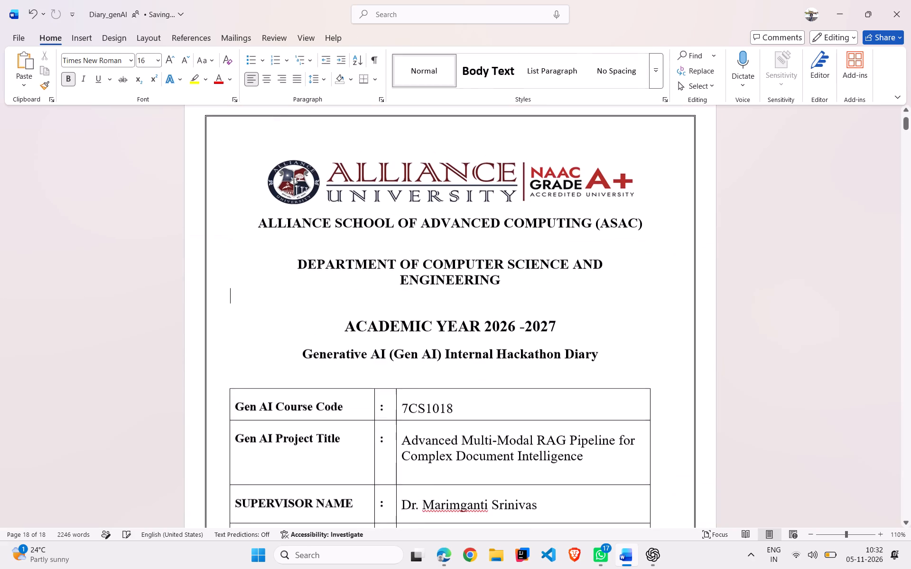
scroll(428, 324, "down", 7)
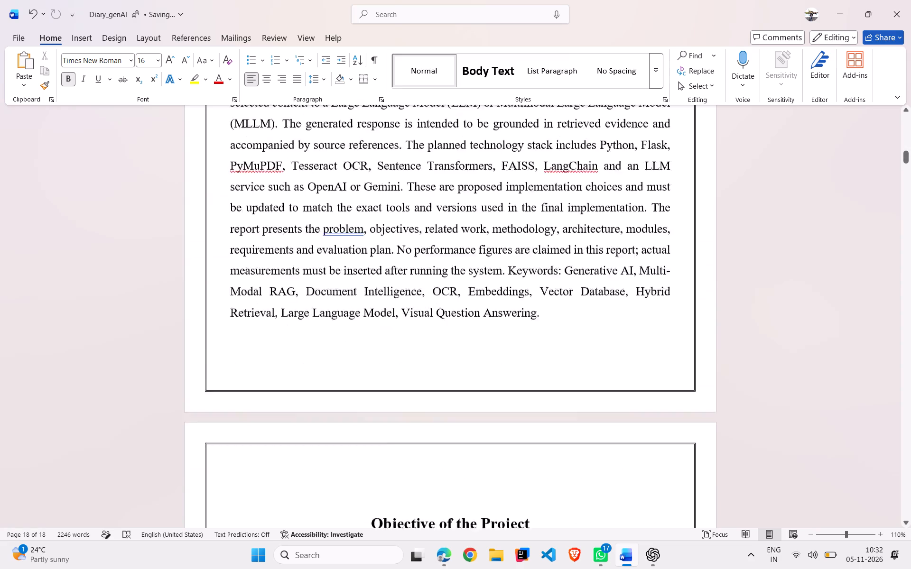
scroll(428, 324, "down", 3)
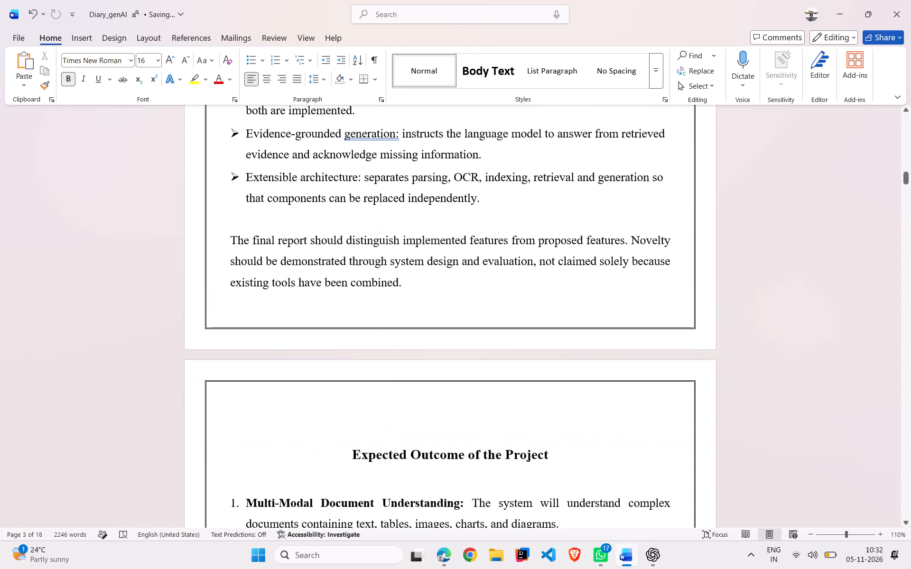
scroll(428, 324, "down", 6)
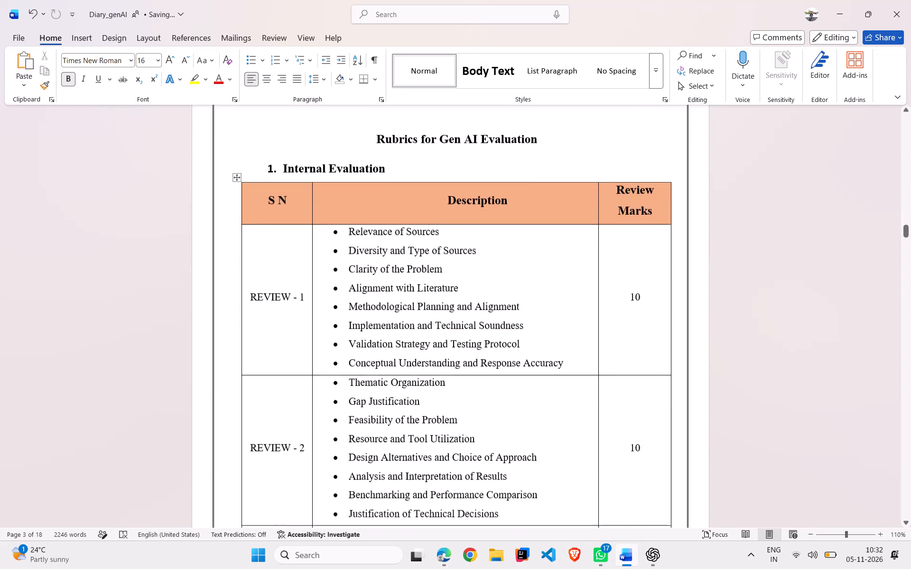
scroll(428, 324, "down", 2)
scroll(428, 324, "up", 1)
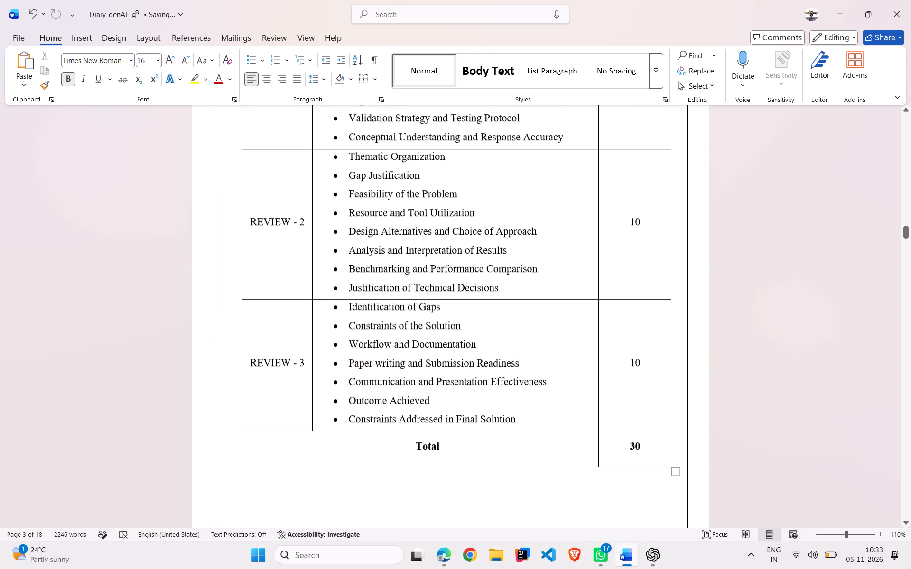
scroll(428, 324, "up", 2)
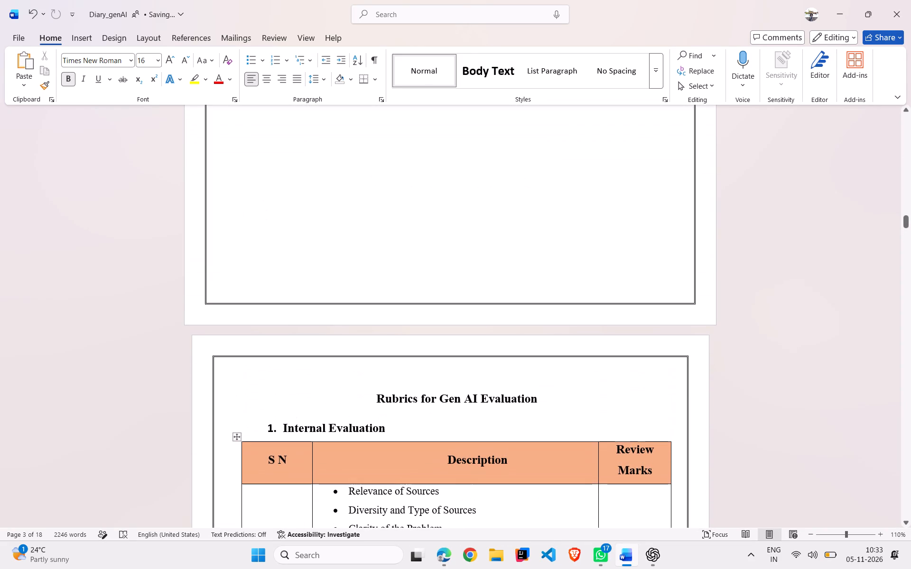
scroll(430, 312, "up", 3)
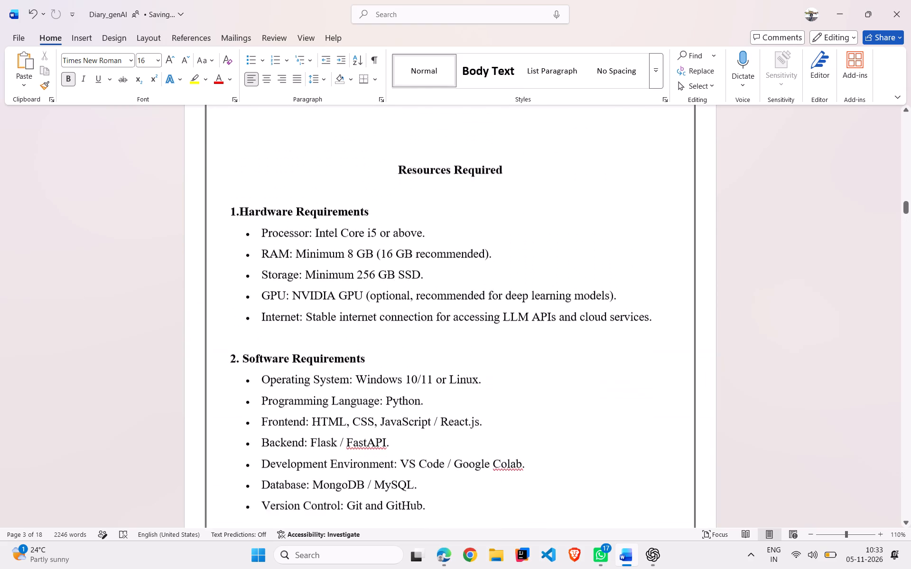
scroll(430, 312, "up", 1)
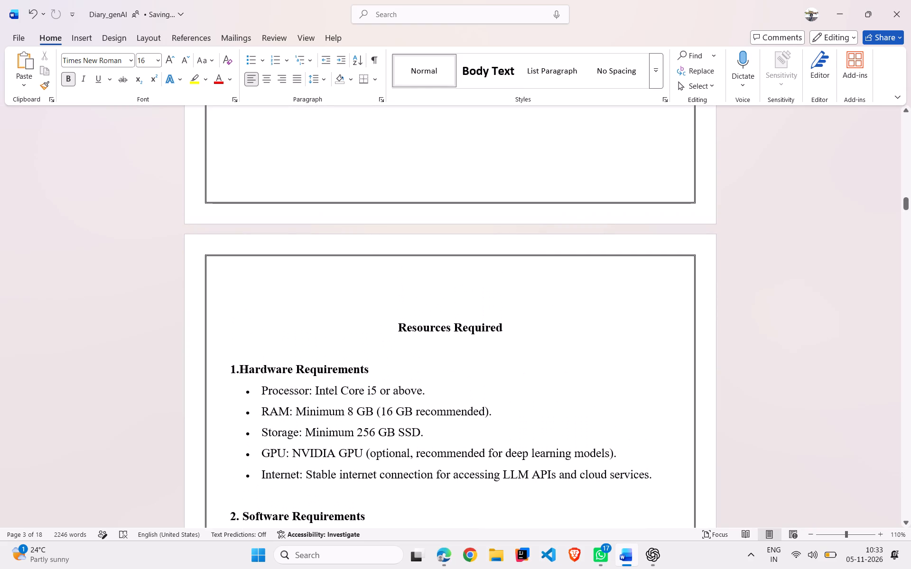
scroll(430, 312, "down", 10)
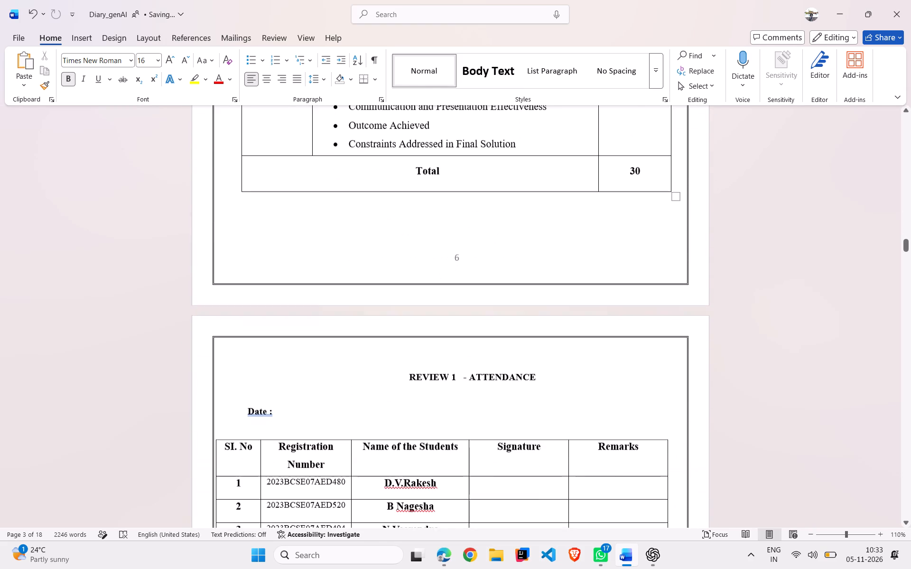
Undo the last page number change in the document footer.
double_click(457, 258)
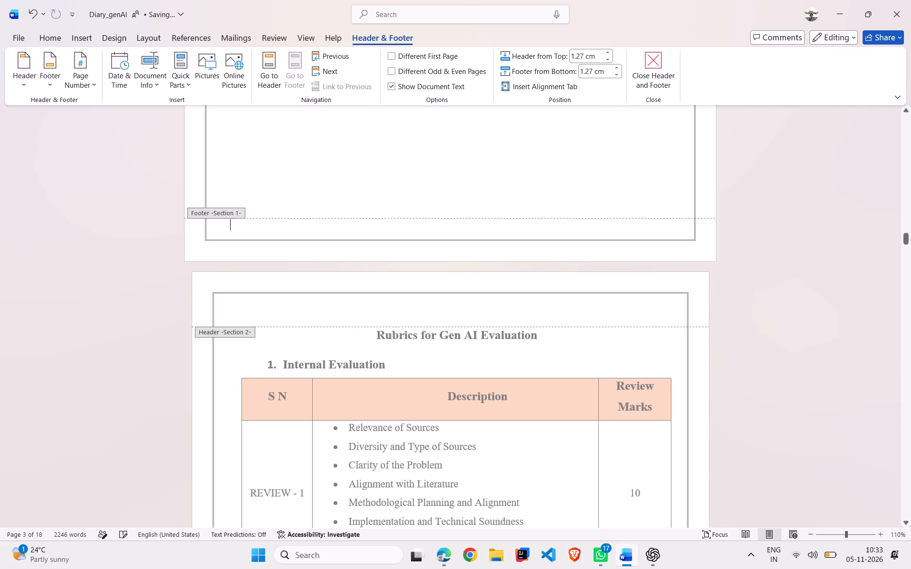
scroll(457, 258, "up", 1)
key("ctrl+z")
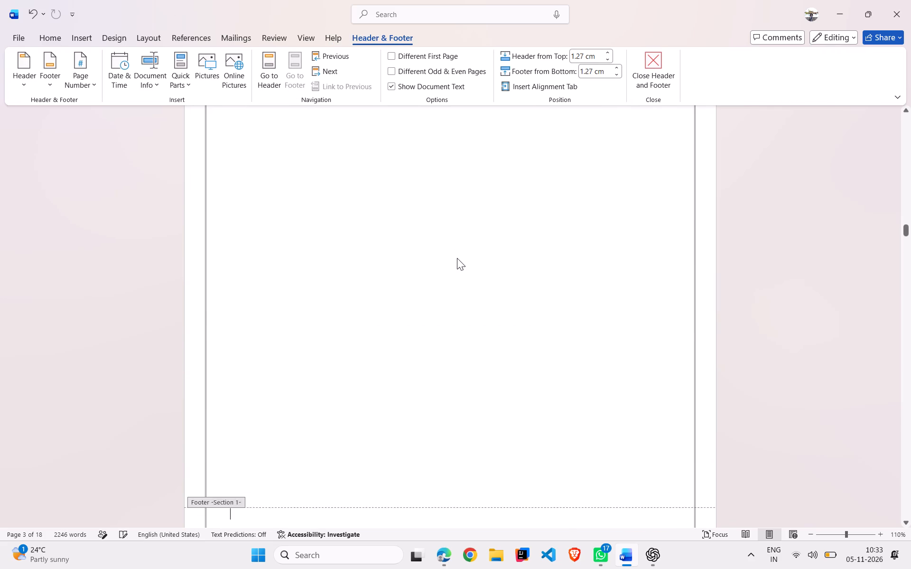
scroll(457, 258, "up", 1)
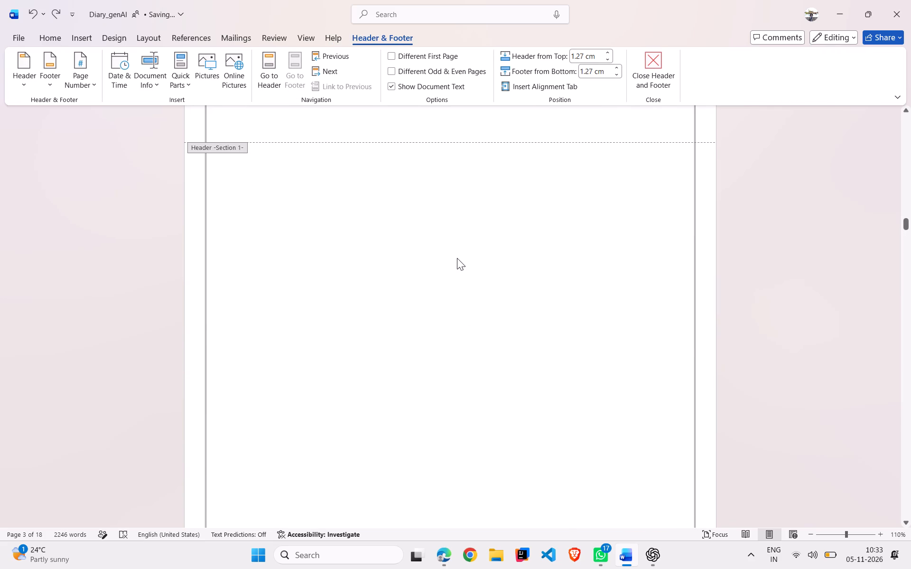
double_click(457, 258)
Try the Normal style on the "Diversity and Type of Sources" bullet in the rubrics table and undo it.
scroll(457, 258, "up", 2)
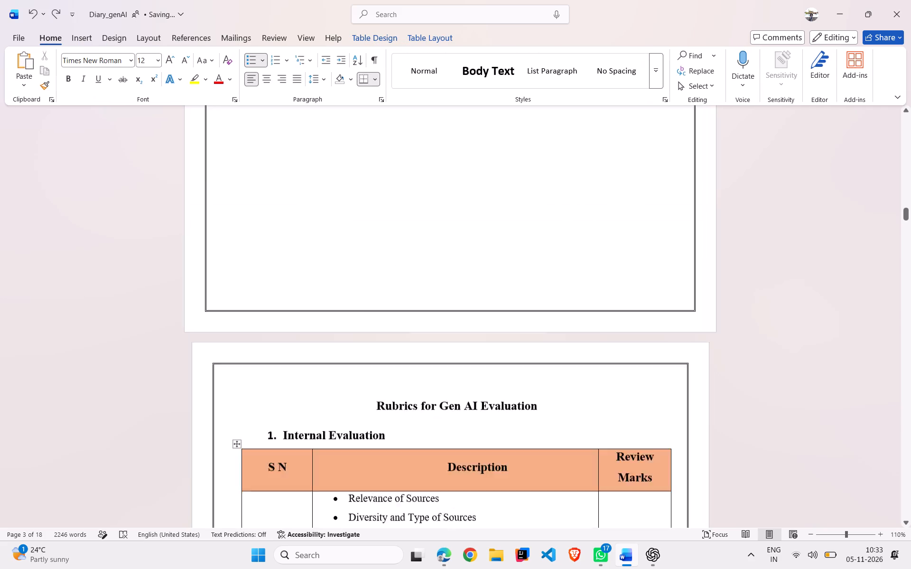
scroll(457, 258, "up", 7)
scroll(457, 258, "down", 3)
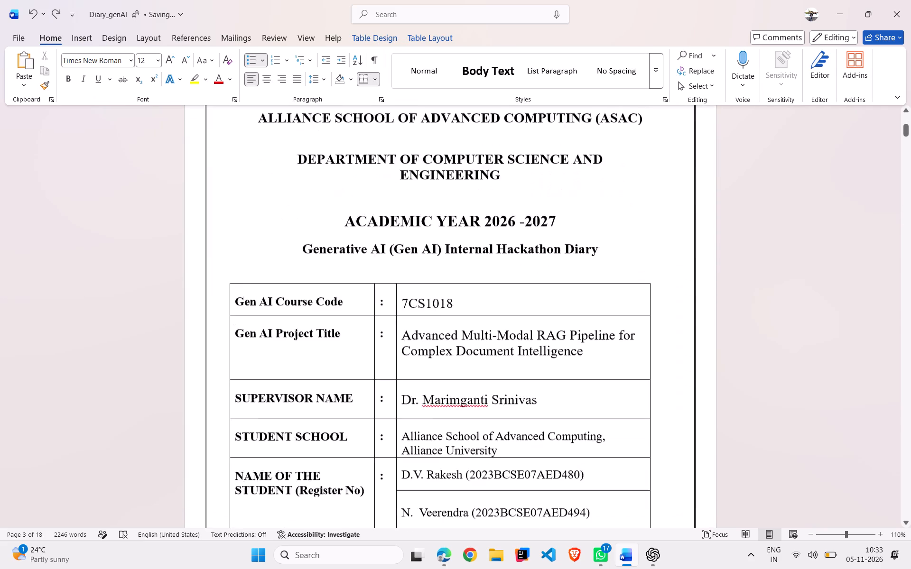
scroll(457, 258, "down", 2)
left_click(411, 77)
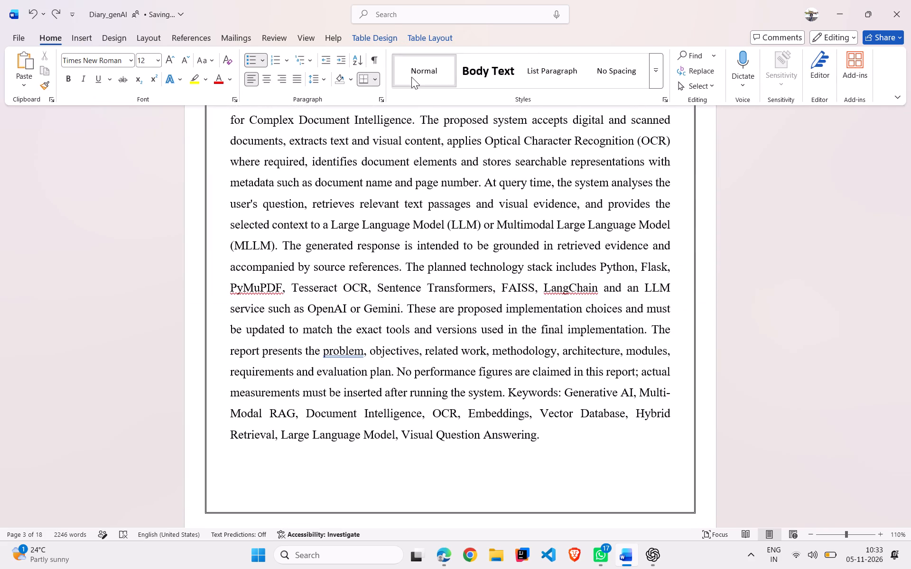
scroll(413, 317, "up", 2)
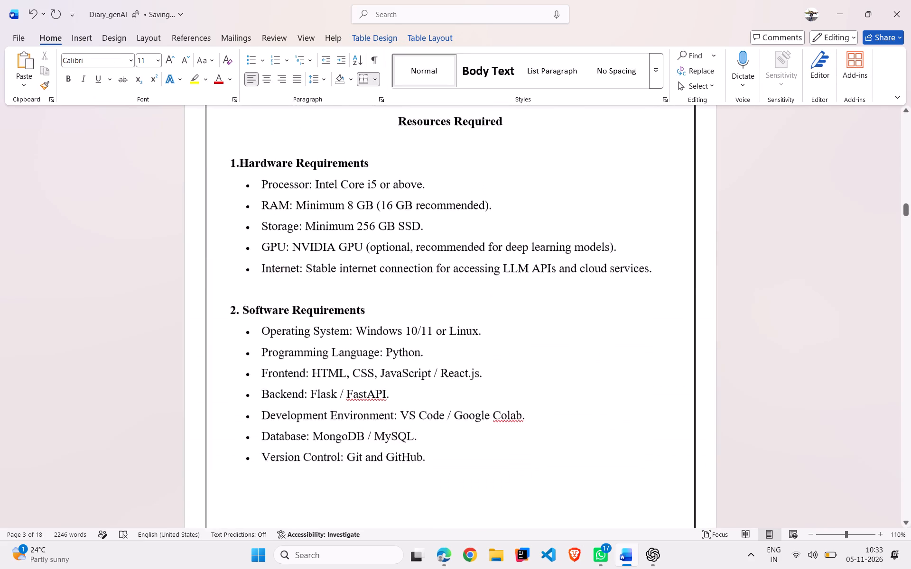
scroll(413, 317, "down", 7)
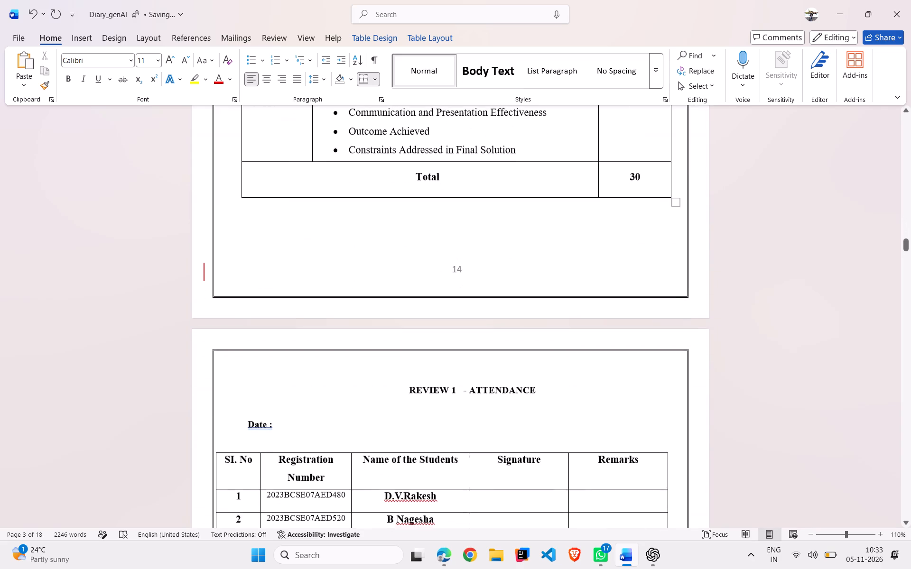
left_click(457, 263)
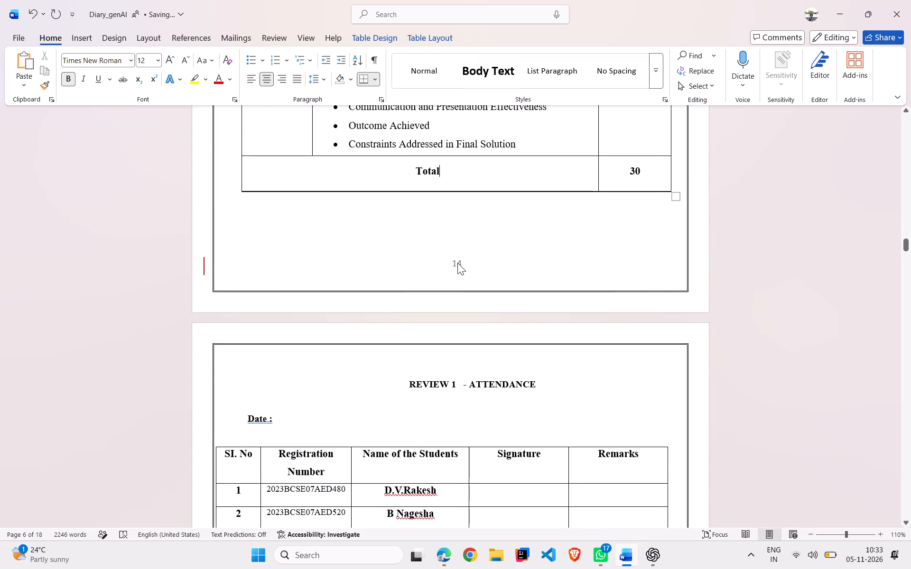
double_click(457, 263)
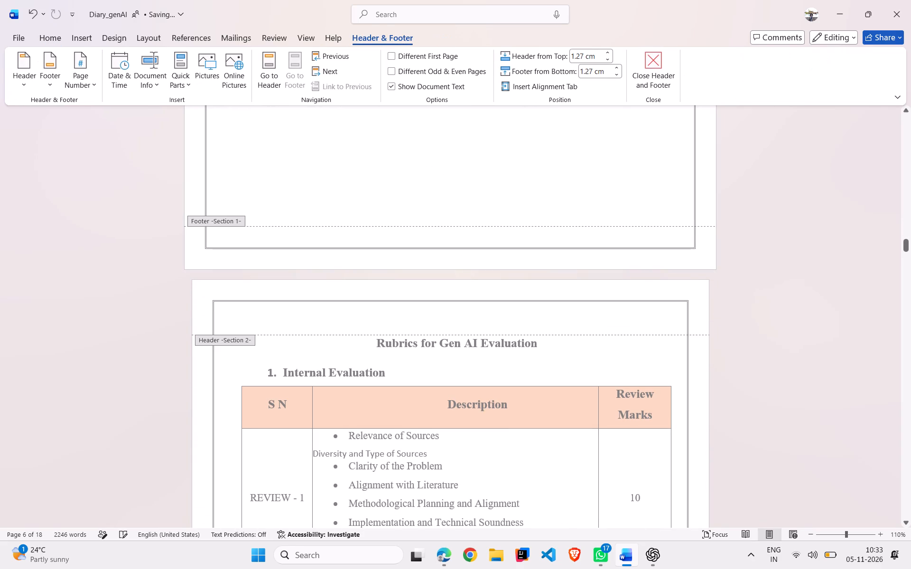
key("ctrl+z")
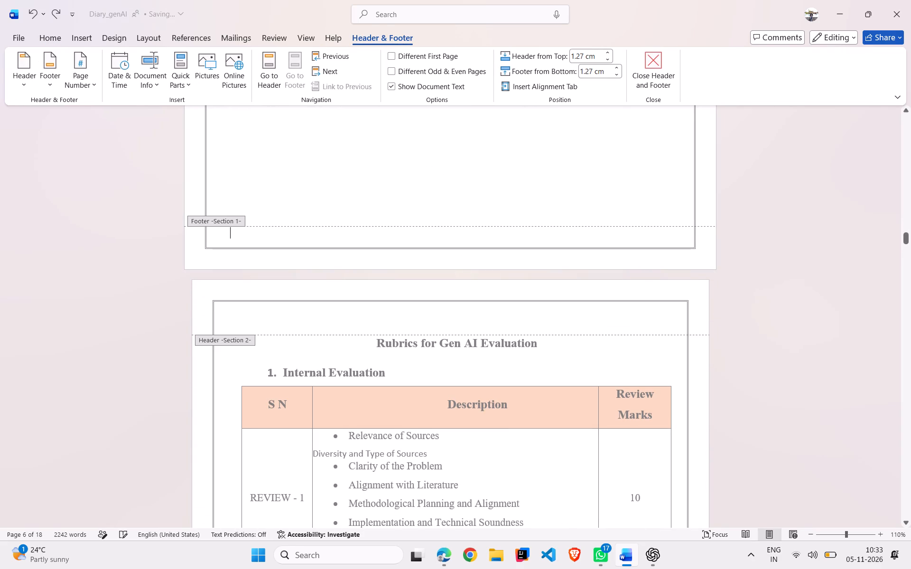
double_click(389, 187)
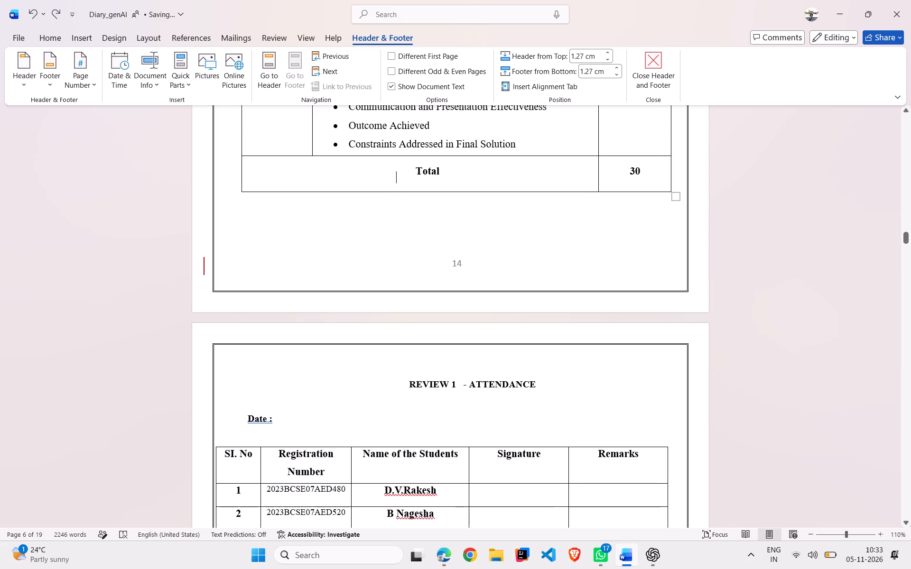
Check the footer page numbers and page layout from the Review 1 attendance page through the Review 3 evaluation sheets.
scroll(479, 328, "down", 1)
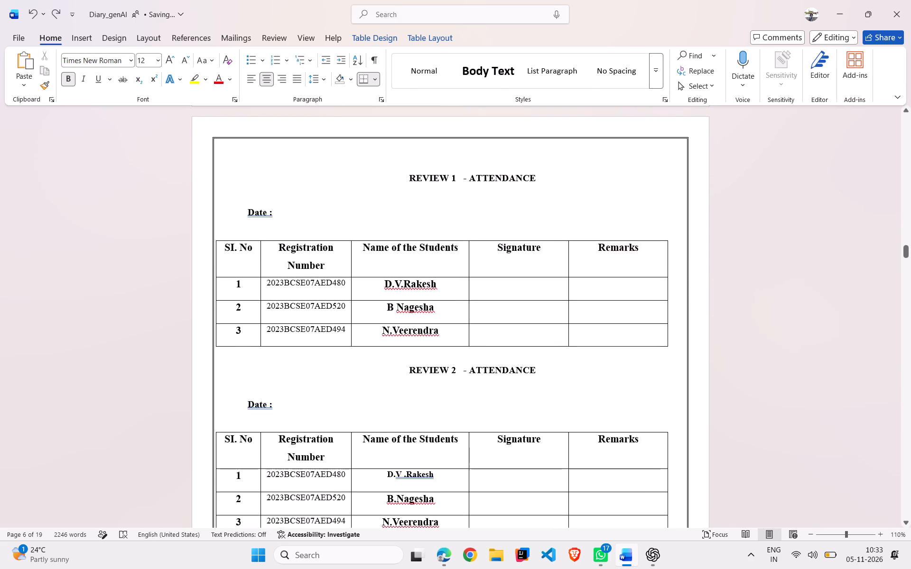
scroll(479, 328, "down", 4)
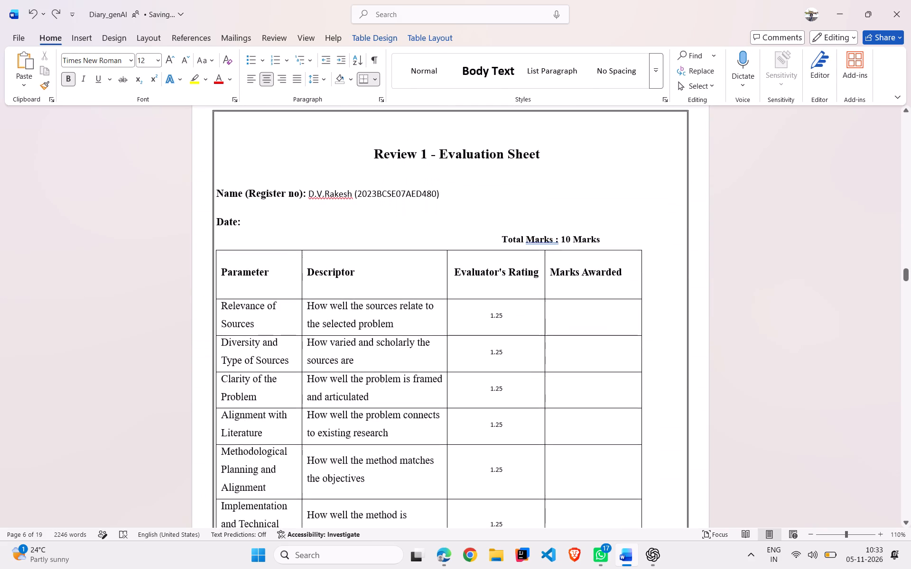
scroll(479, 326, "down", 3)
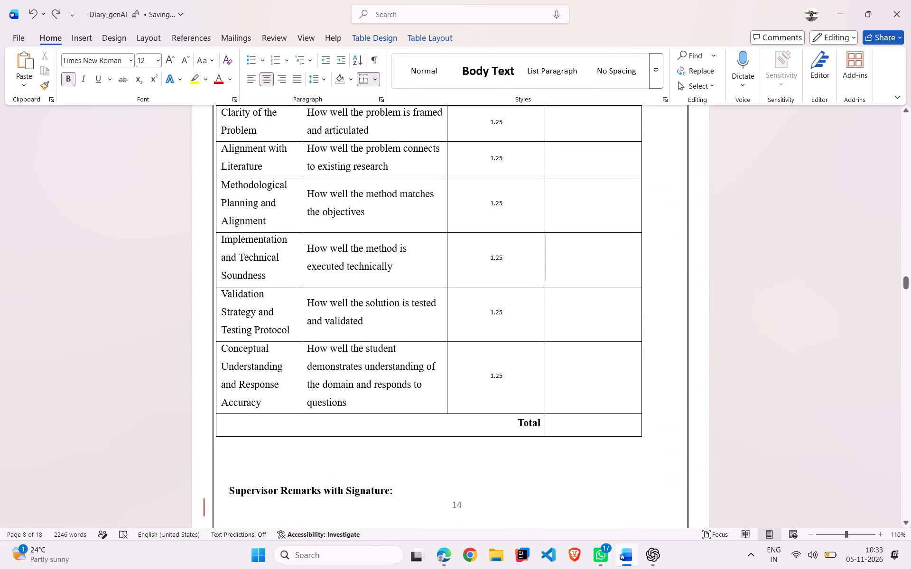
scroll(479, 326, "down", 6)
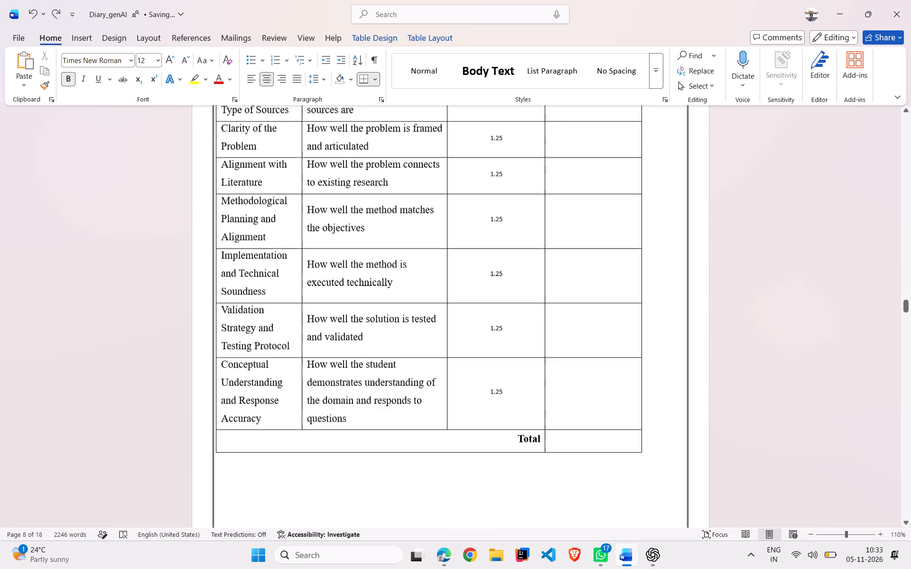
scroll(479, 326, "down", 2)
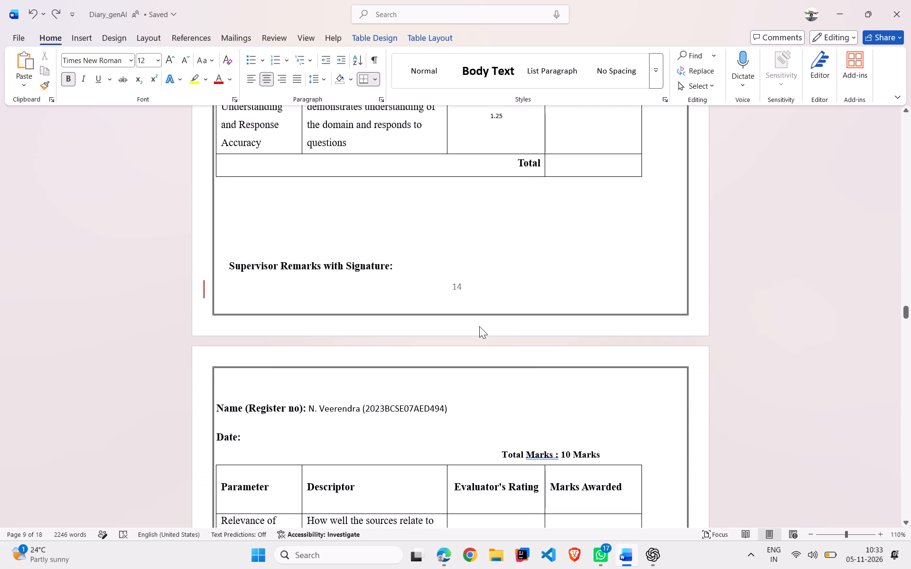
scroll(479, 326, "down", 4)
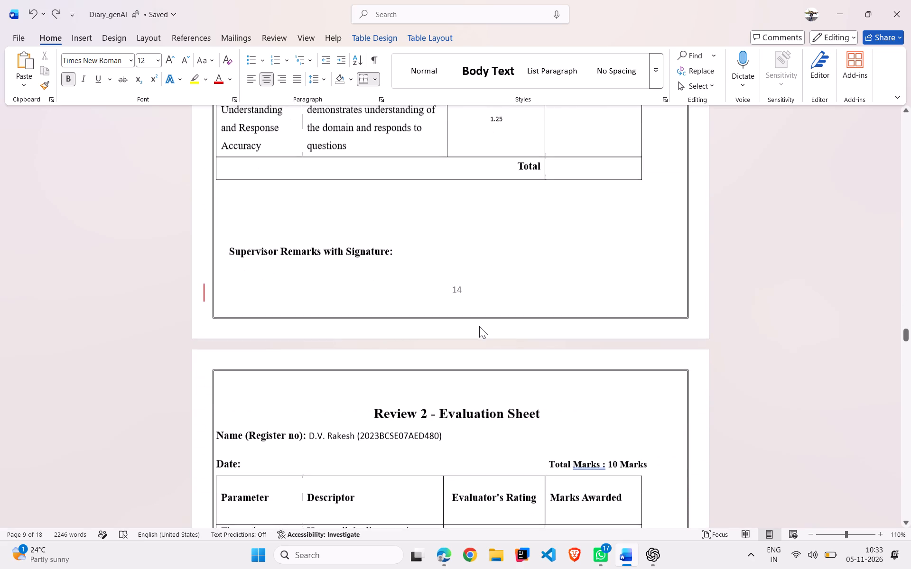
scroll(479, 326, "down", 5)
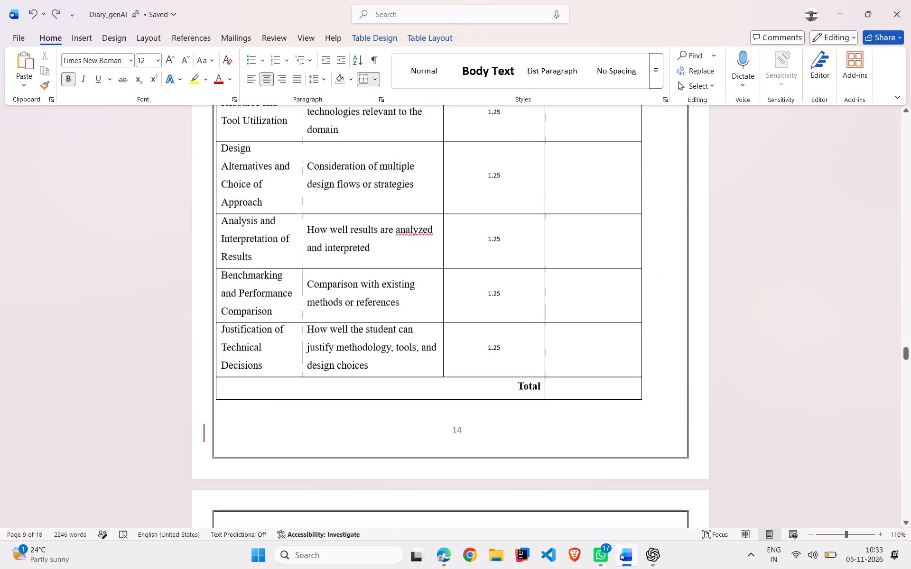
scroll(479, 326, "down", 4)
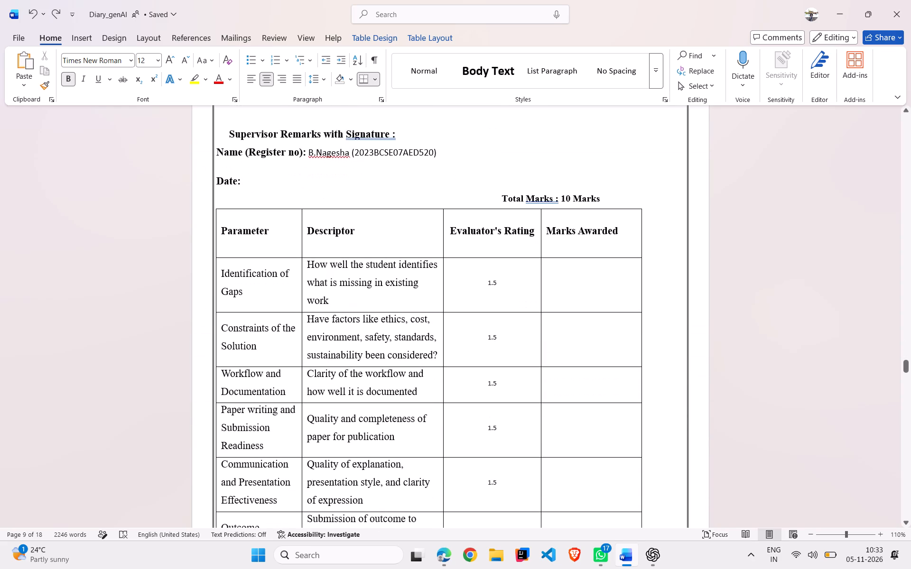
scroll(479, 326, "down", 5)
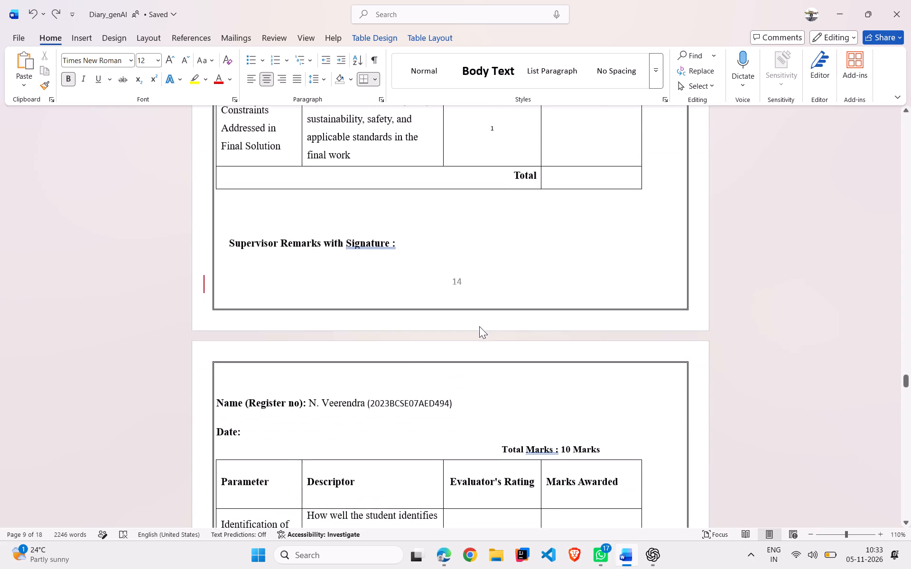
scroll(479, 326, "down", 4)
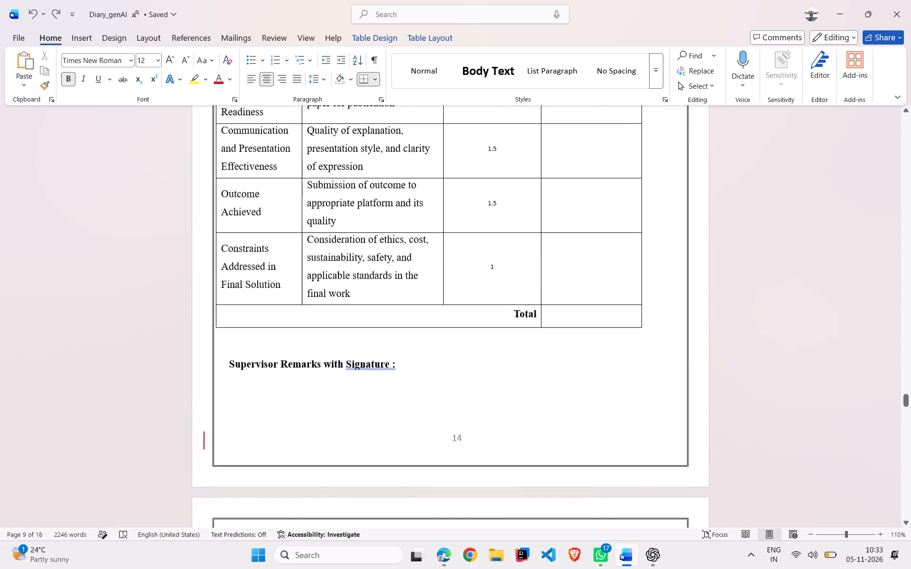
scroll(479, 326, "down", 3)
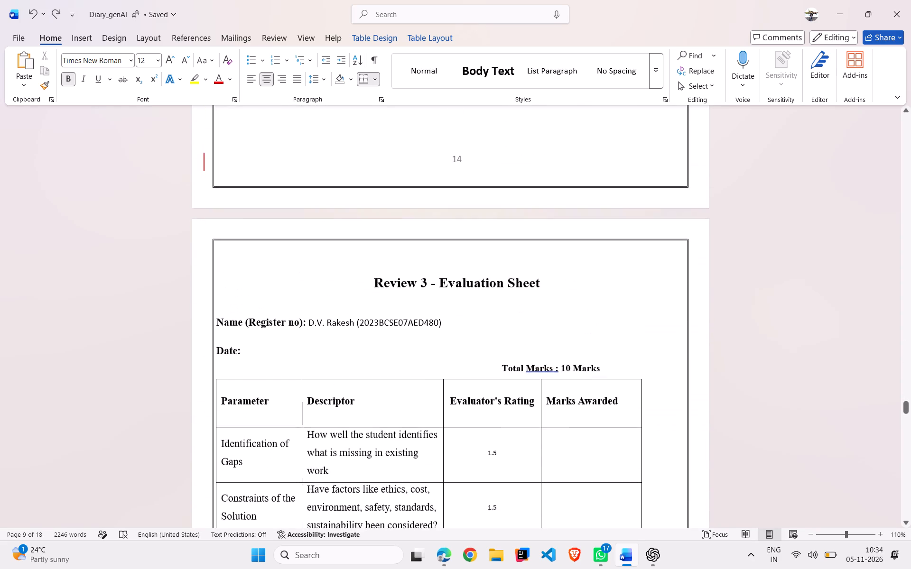
scroll(479, 326, "down", 4)
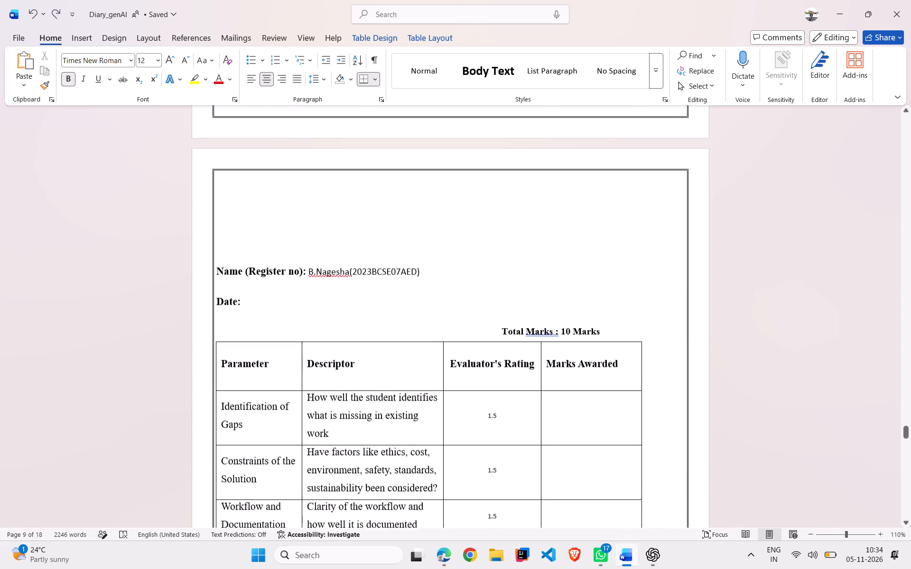
Remove the extra blank lines above the second student's name and register number on the Review 3 evaluation sheet.
left_click(479, 326)
left_click(222, 205)
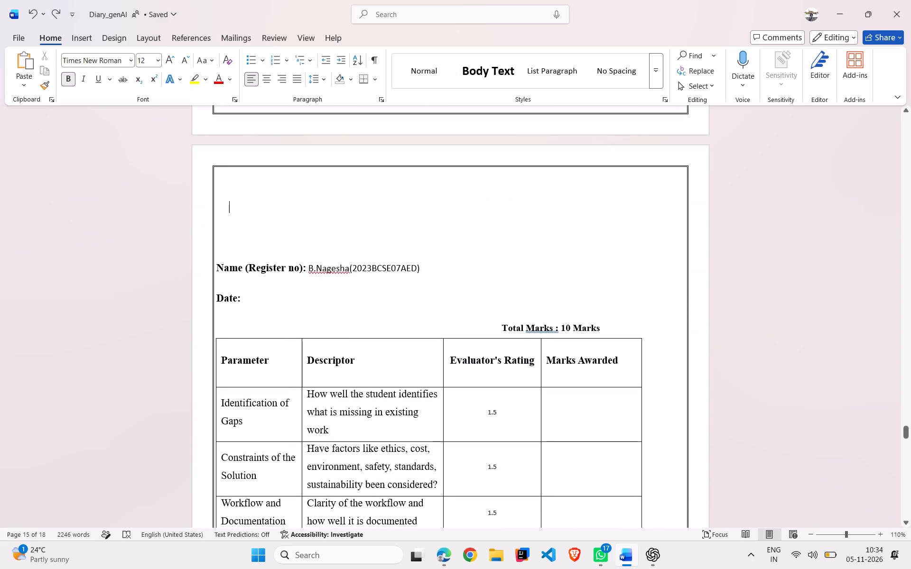
key("BackSpace")
key("BackSpace")
key("BackSpace")
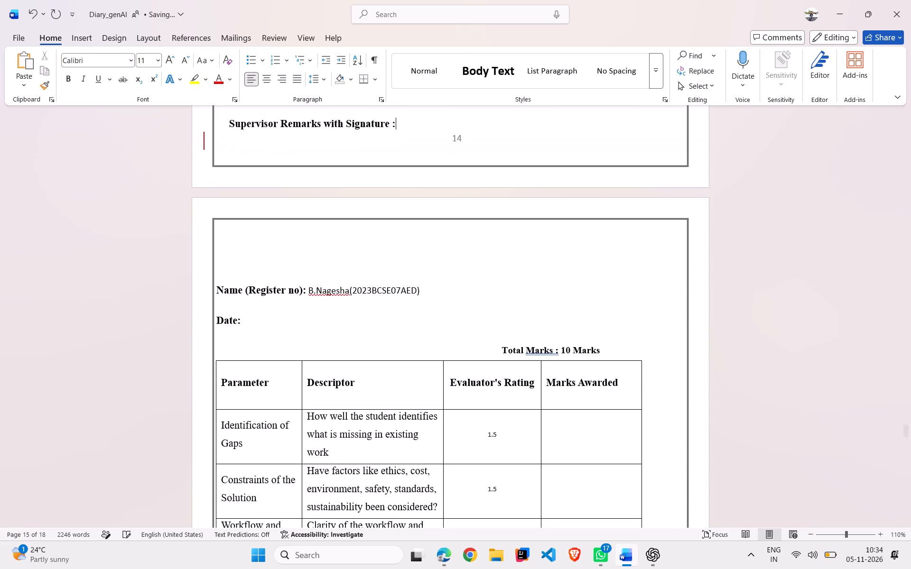
key("Down")
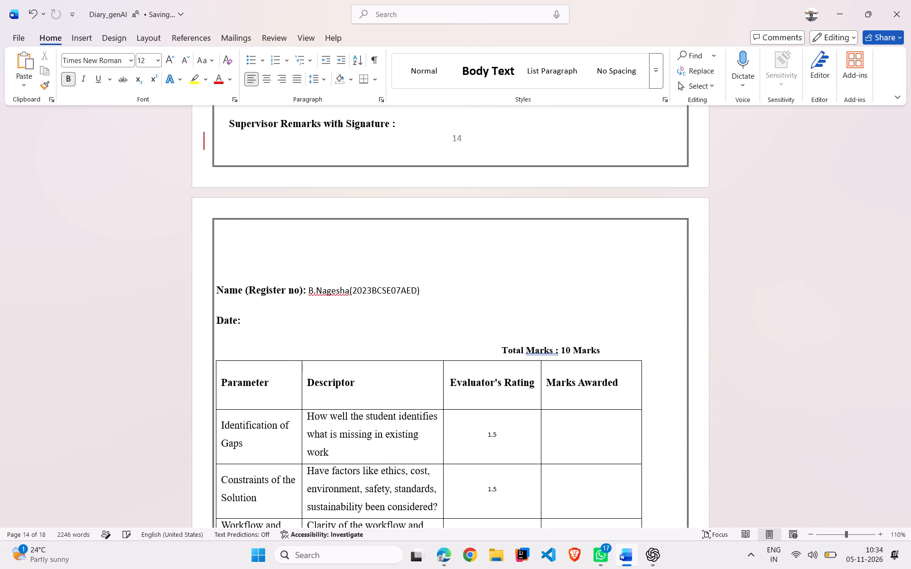
key("Delete")
Insert two blank lines above the third student's name on the Review 3 sheet to move that heading block to the next page.
scroll(222, 205, "down", 4)
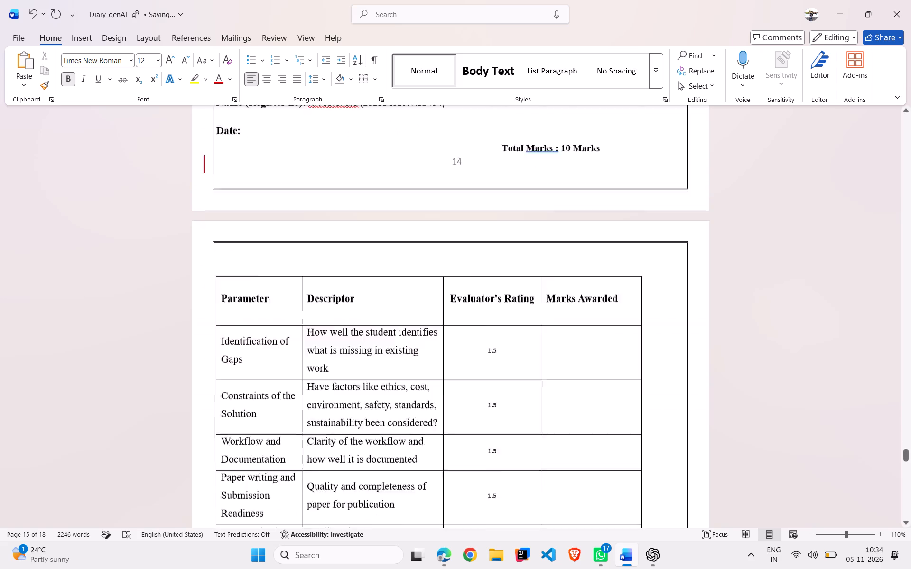
scroll(222, 205, "up", 2)
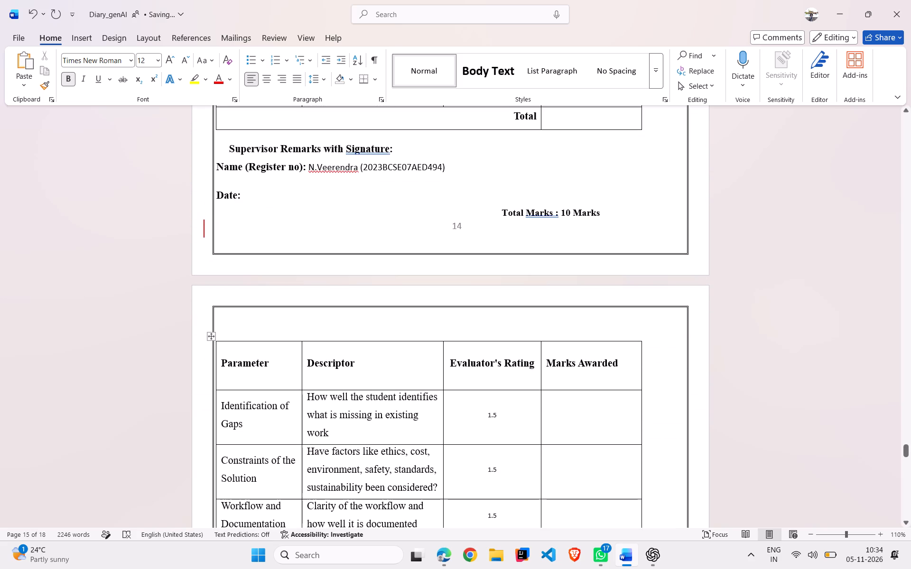
left_click(220, 165)
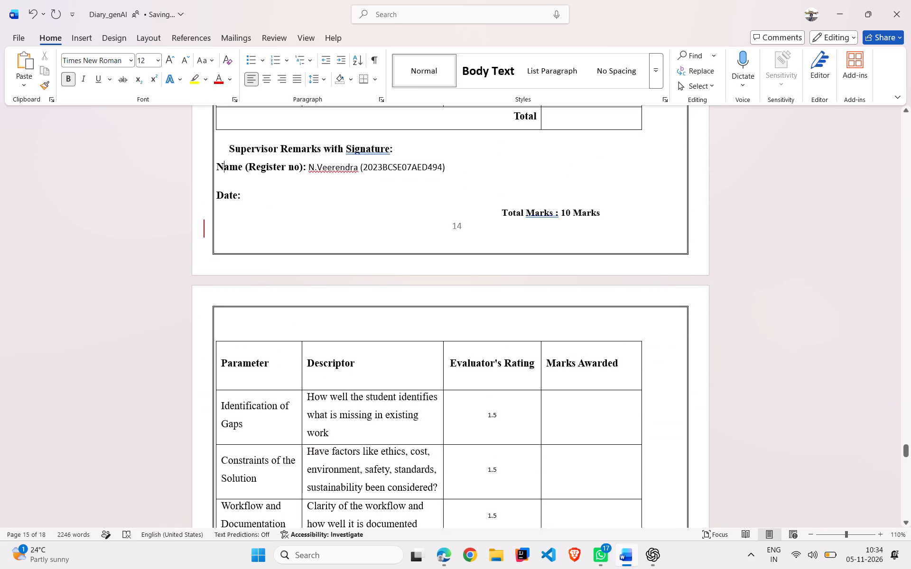
key("Left")
key("Return")
key("Return")
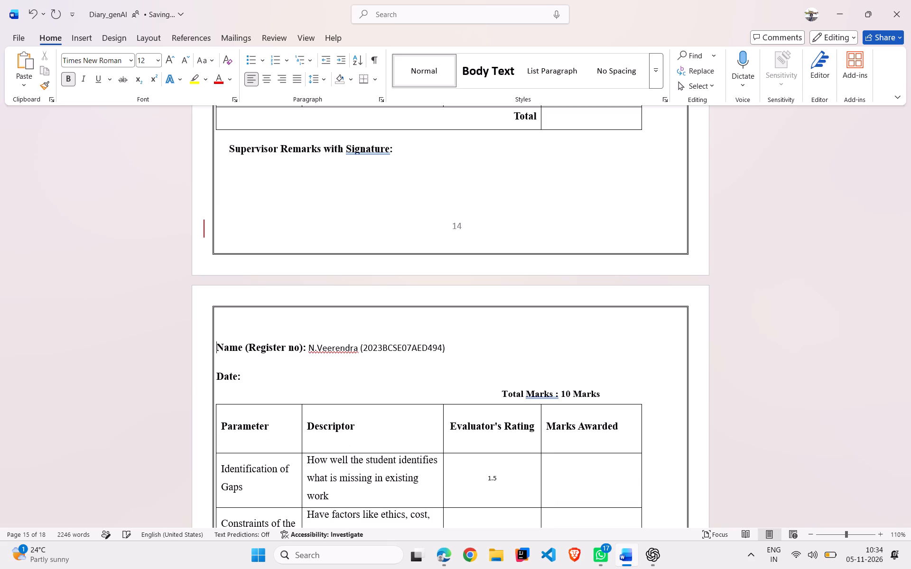
Check the remaining pages from the third student's Review 3 sheet through the Review Summary to the end of the diary.
scroll(220, 165, "down", 5)
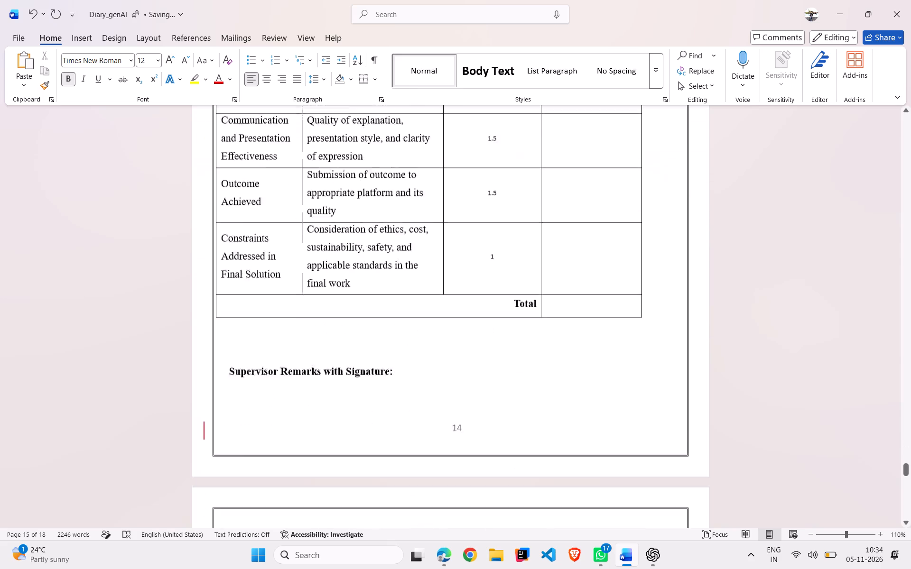
scroll(220, 165, "down", 2)
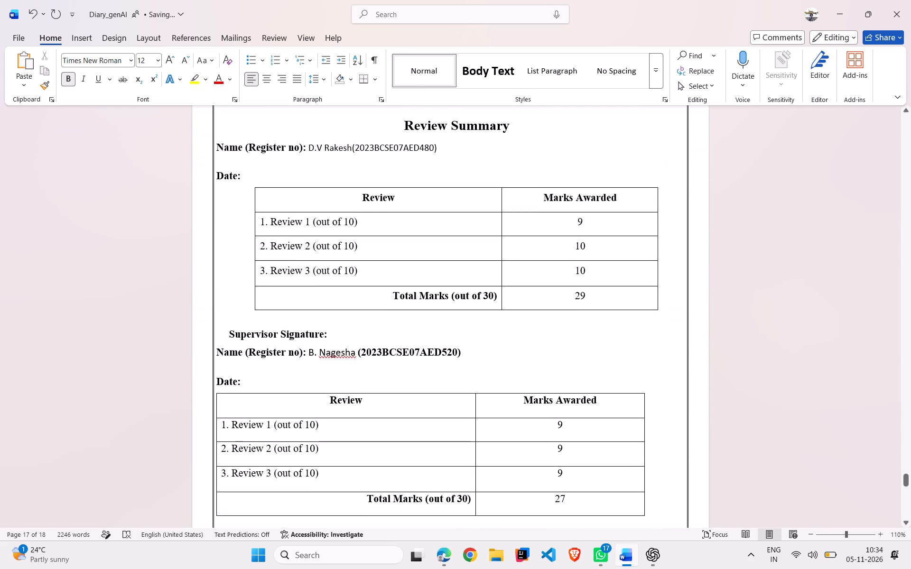
scroll(220, 165, "down", 1)
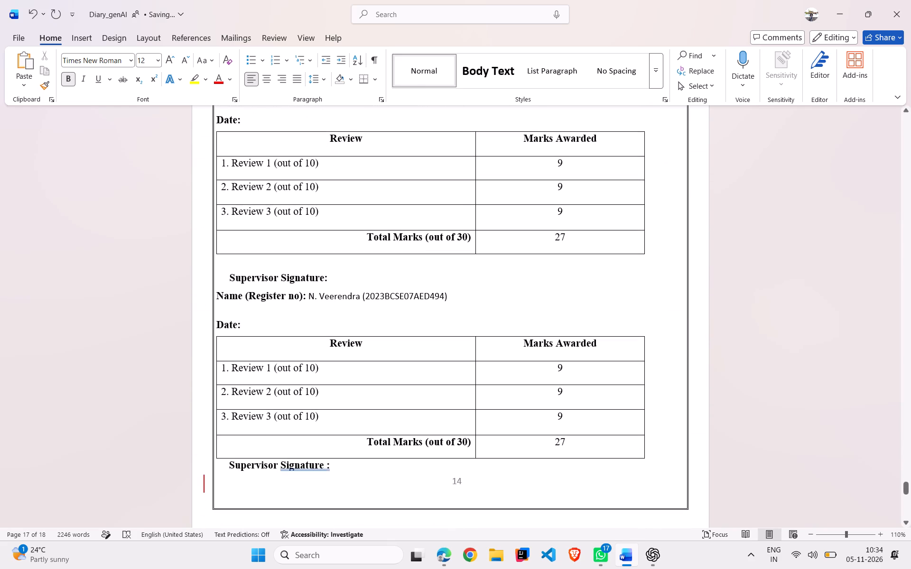
scroll(220, 165, "down", 5)
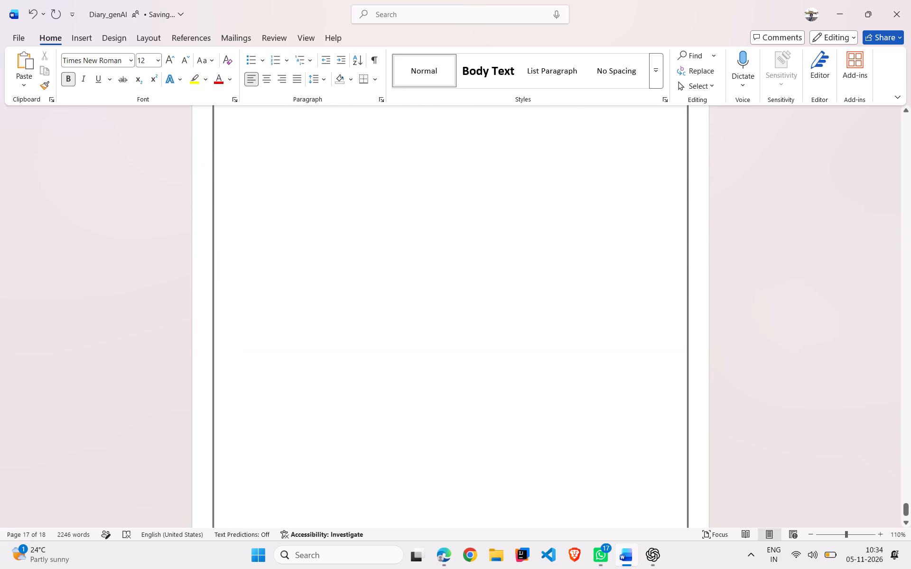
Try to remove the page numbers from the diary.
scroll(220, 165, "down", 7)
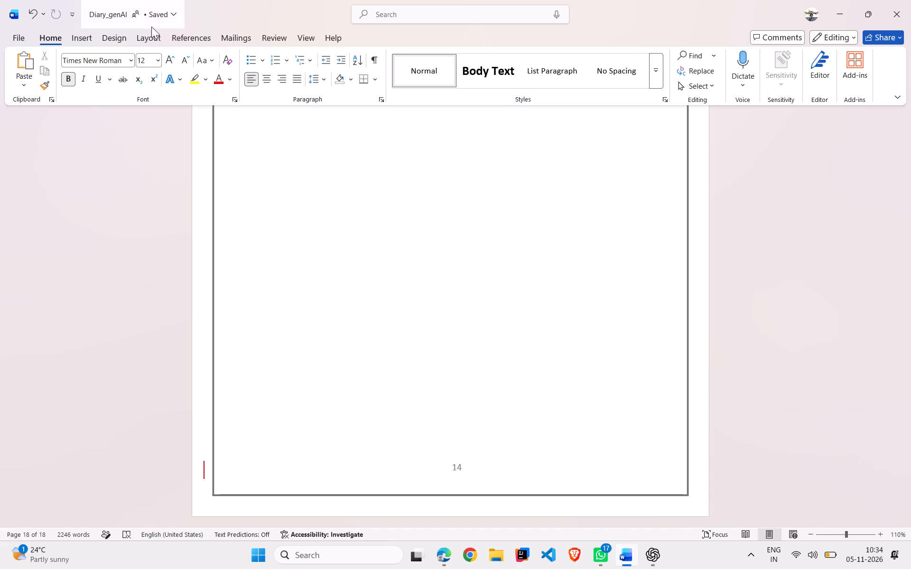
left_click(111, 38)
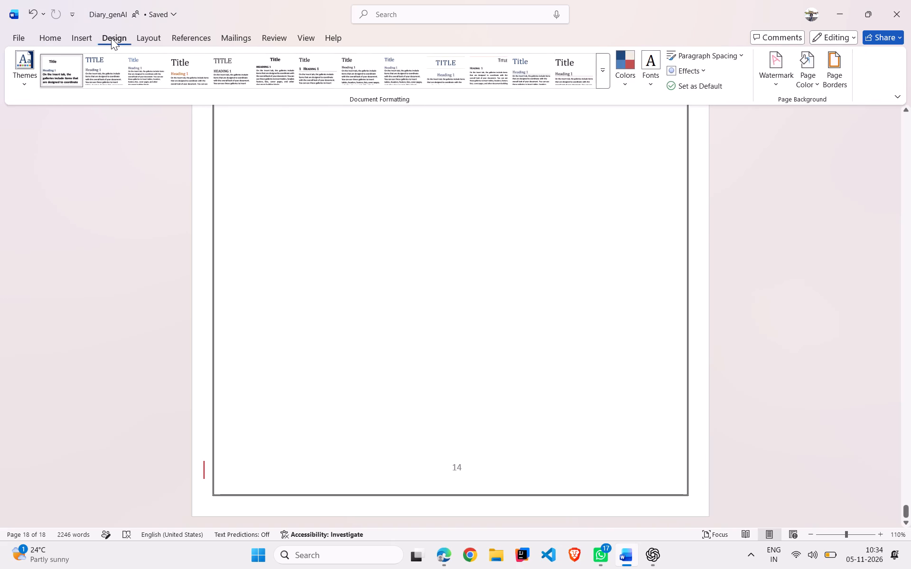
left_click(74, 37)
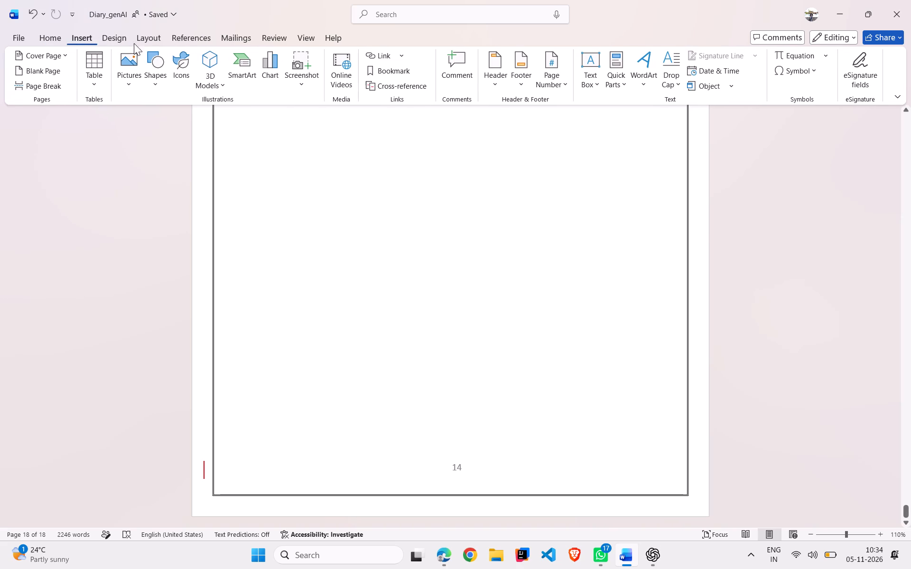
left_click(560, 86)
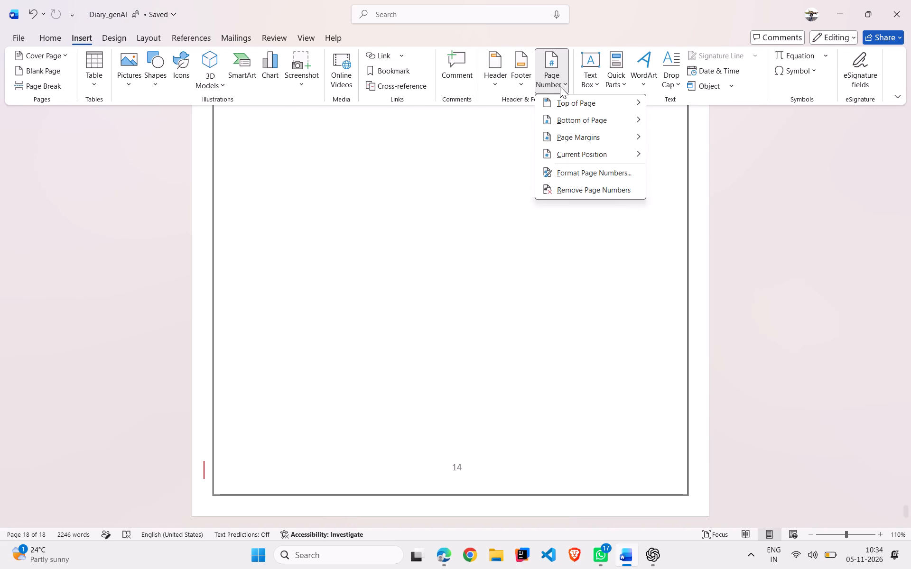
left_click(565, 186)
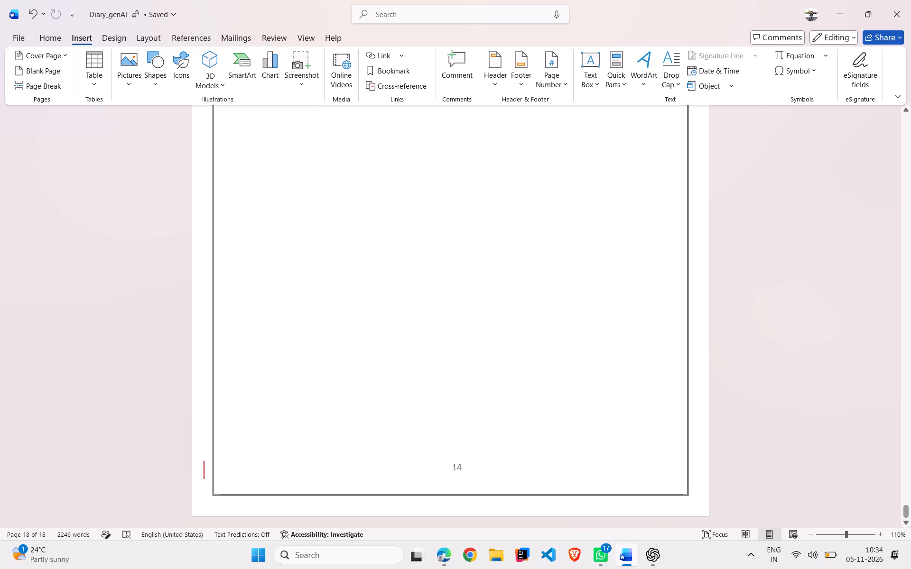
Set the page numbering of the diary's current section to start at 1.
left_click(562, 88)
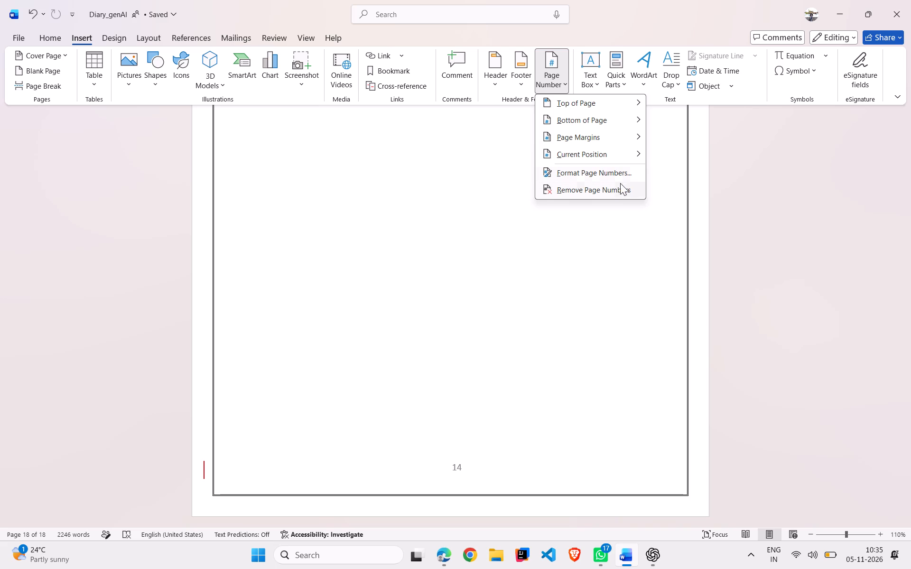
left_click(601, 165)
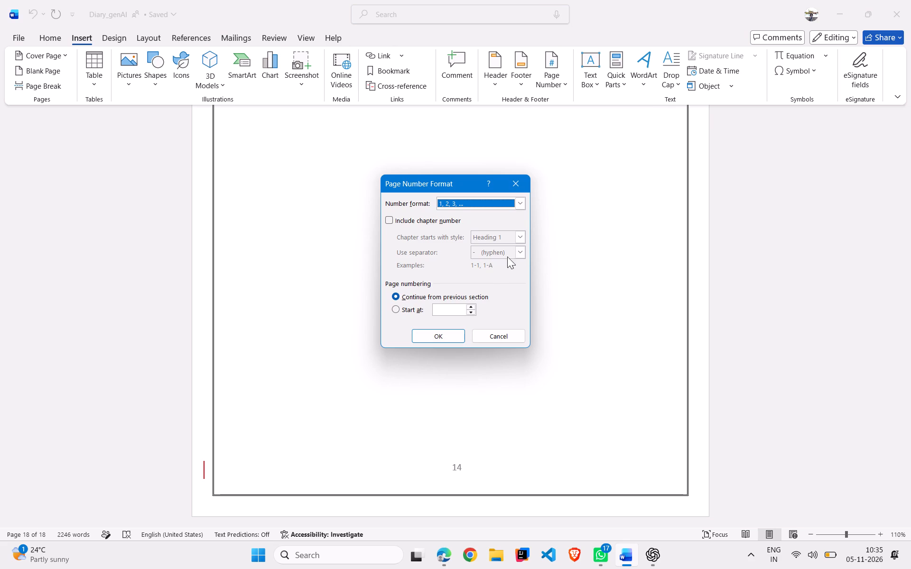
left_click(470, 305)
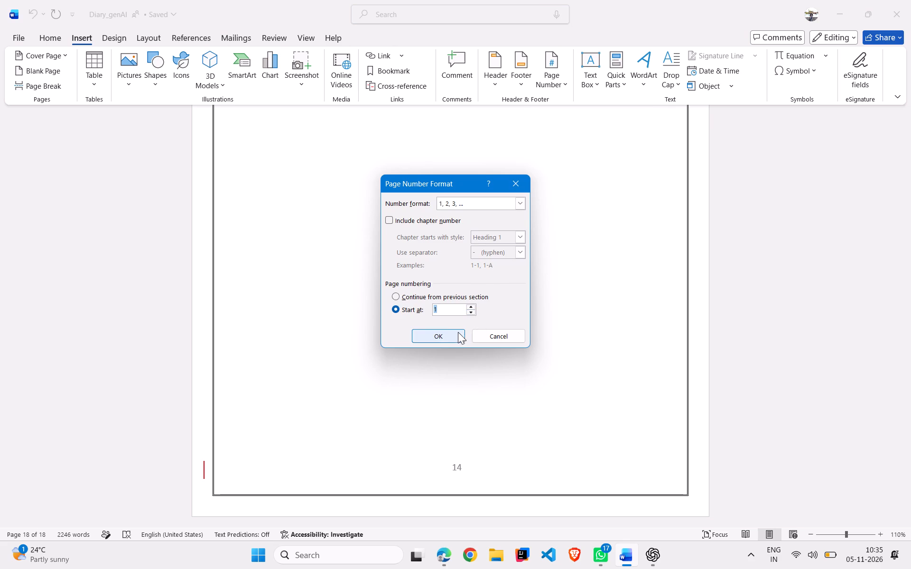
left_click(443, 338)
Check the footer page numbers and page layout from the Abstract page through the Review 2 evaluation sheets.
scroll(443, 338, "up", 1)
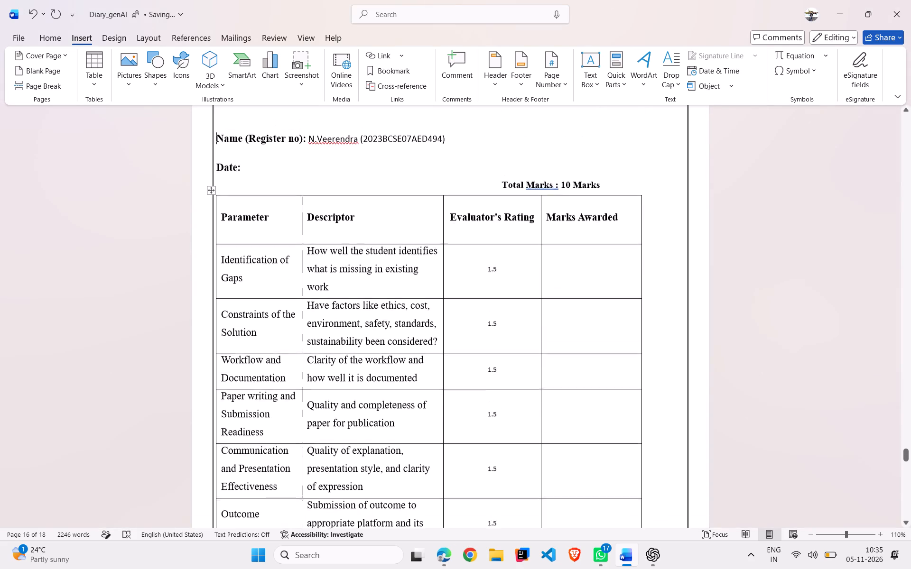
scroll(443, 338, "up", 4)
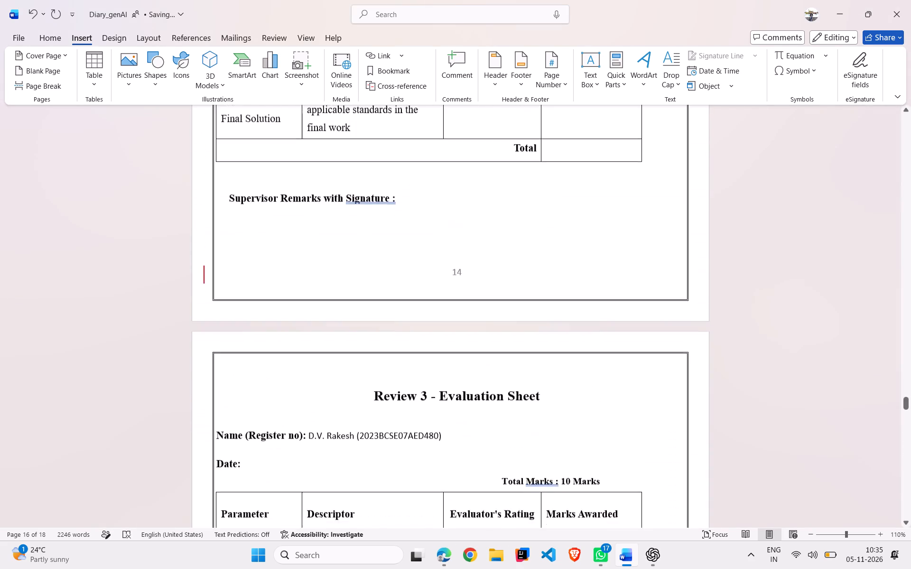
scroll(443, 338, "up", 12)
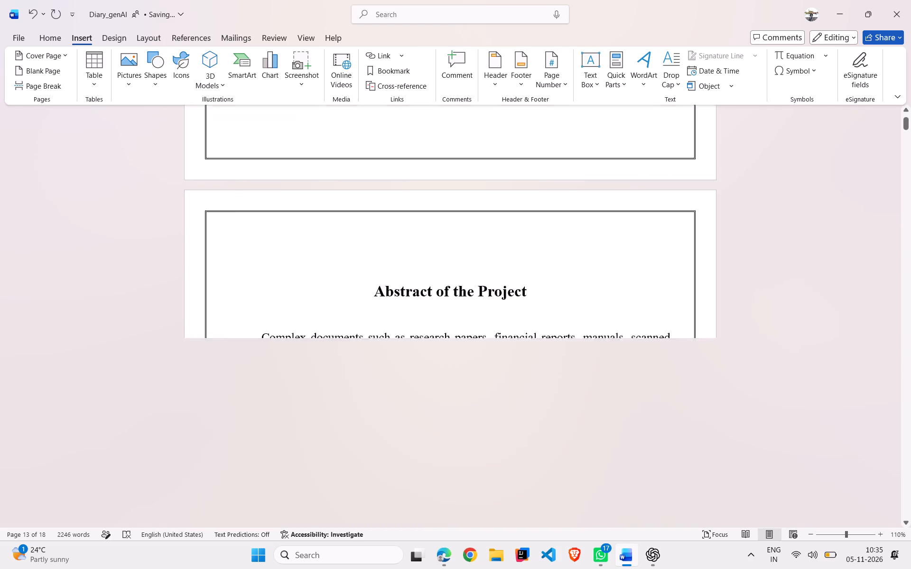
scroll(443, 338, "up", 8)
scroll(443, 338, "right", 1)
scroll(443, 337, "down", 4)
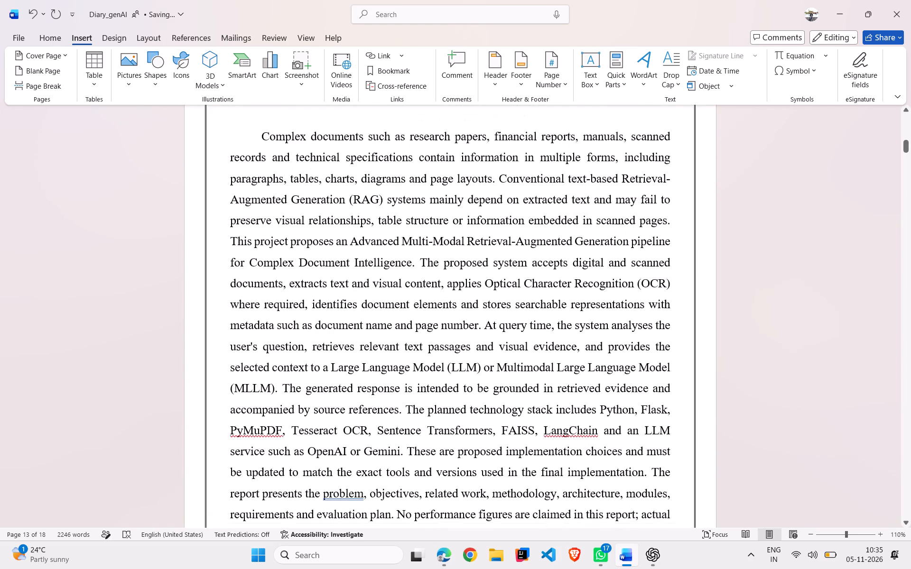
scroll(443, 337, "down", 1)
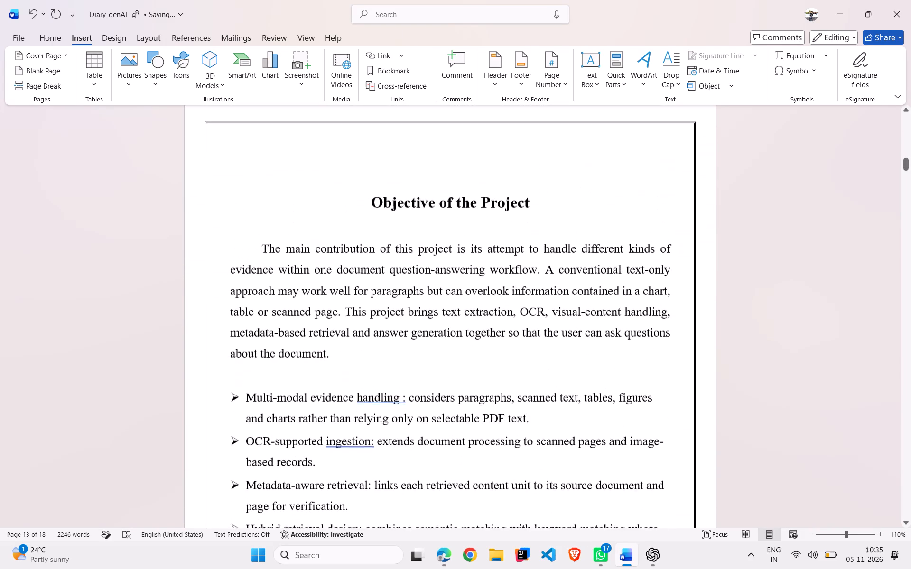
scroll(443, 337, "down", 5)
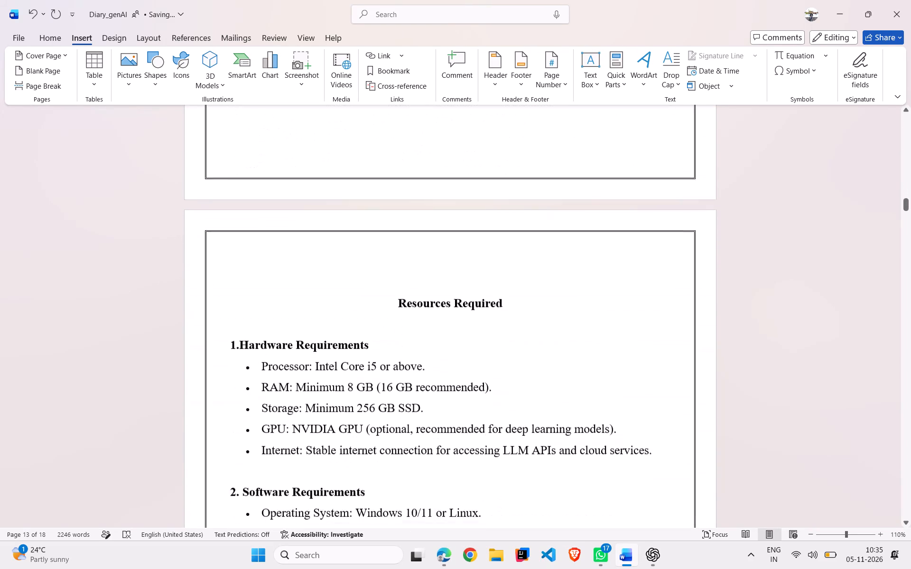
scroll(443, 337, "down", 5)
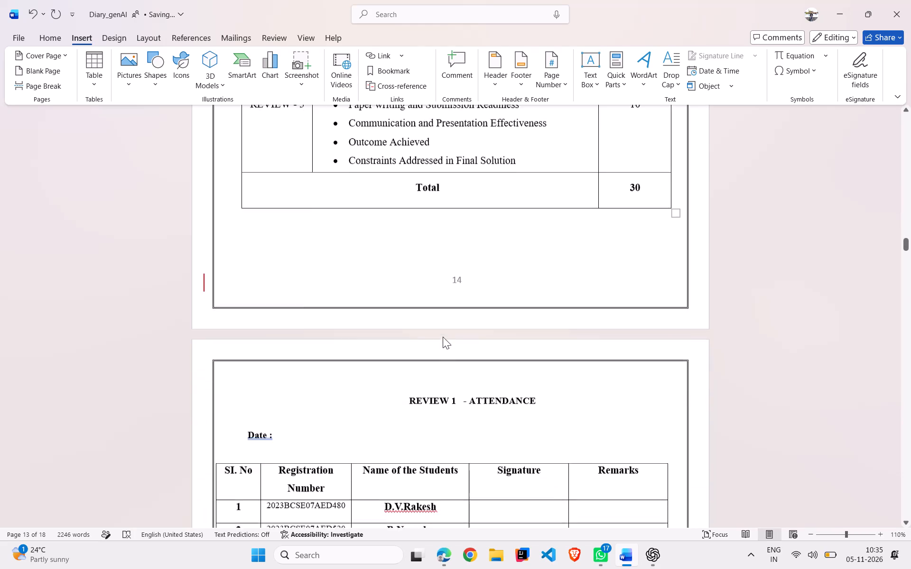
scroll(443, 333, "down", 3)
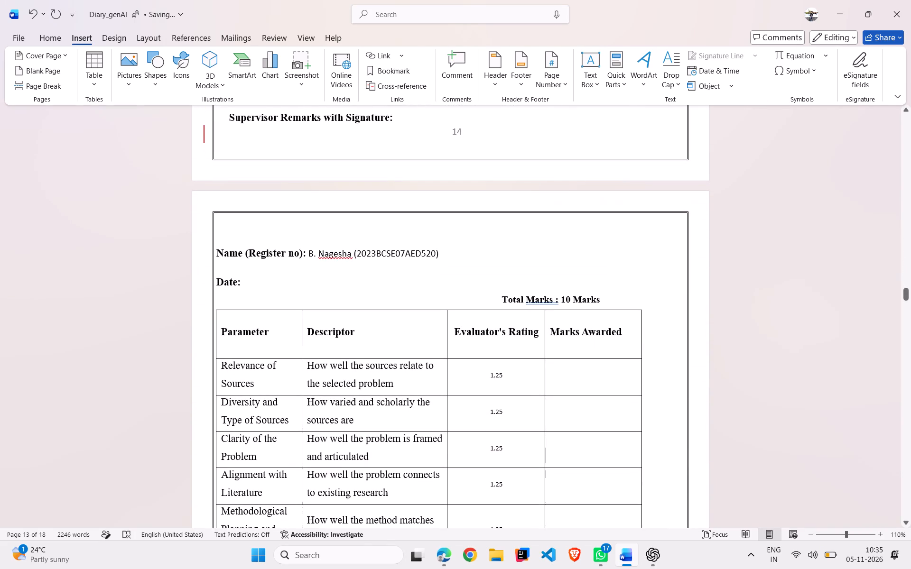
scroll(443, 333, "down", 2)
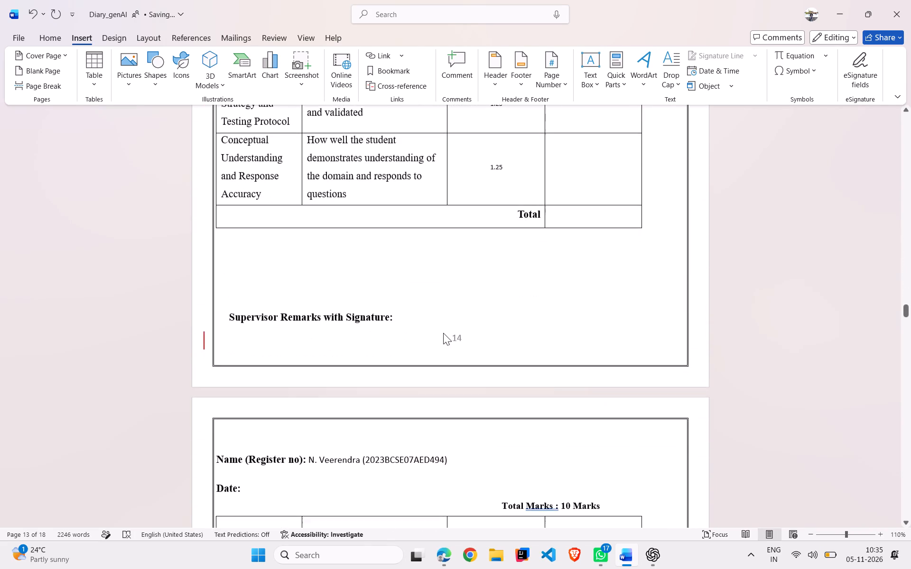
scroll(443, 333, "down", 4)
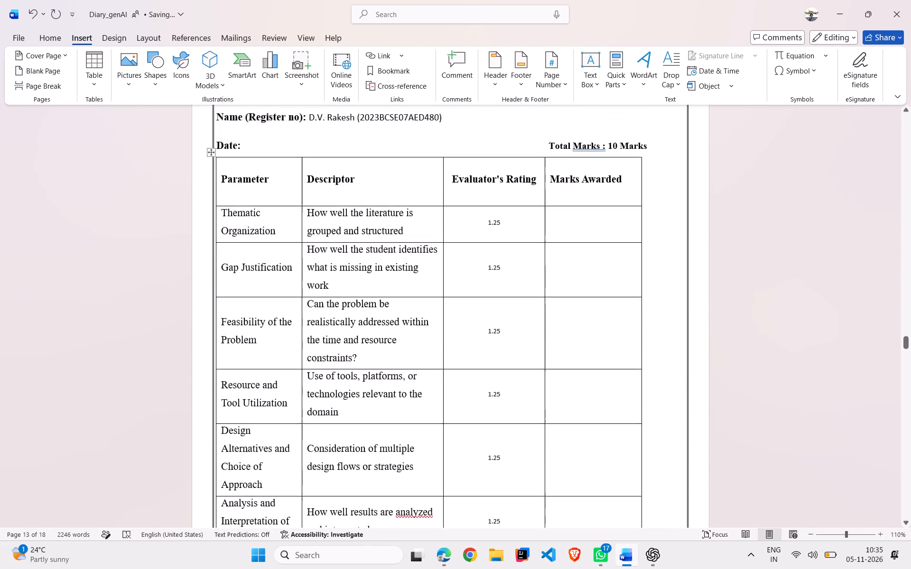
scroll(443, 333, "down", 2)
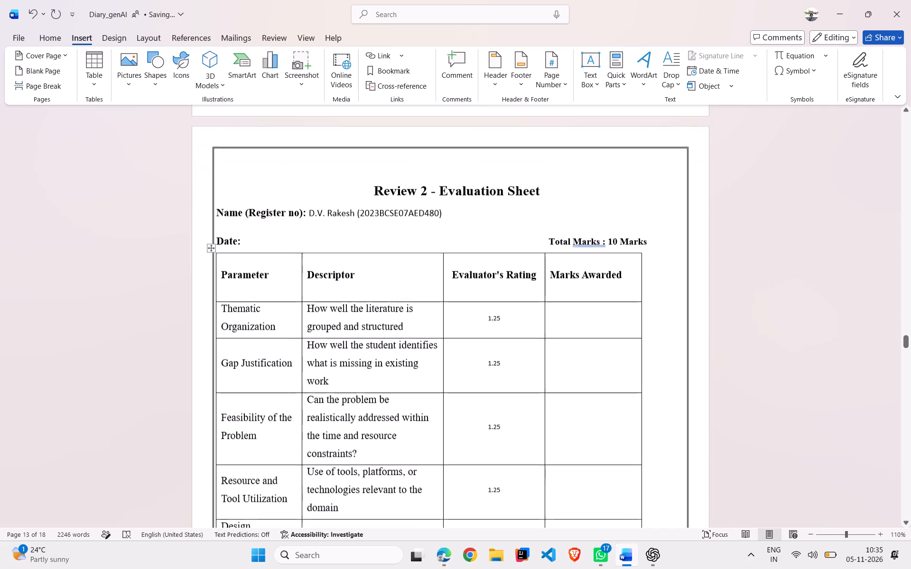
scroll(443, 333, "down", 4)
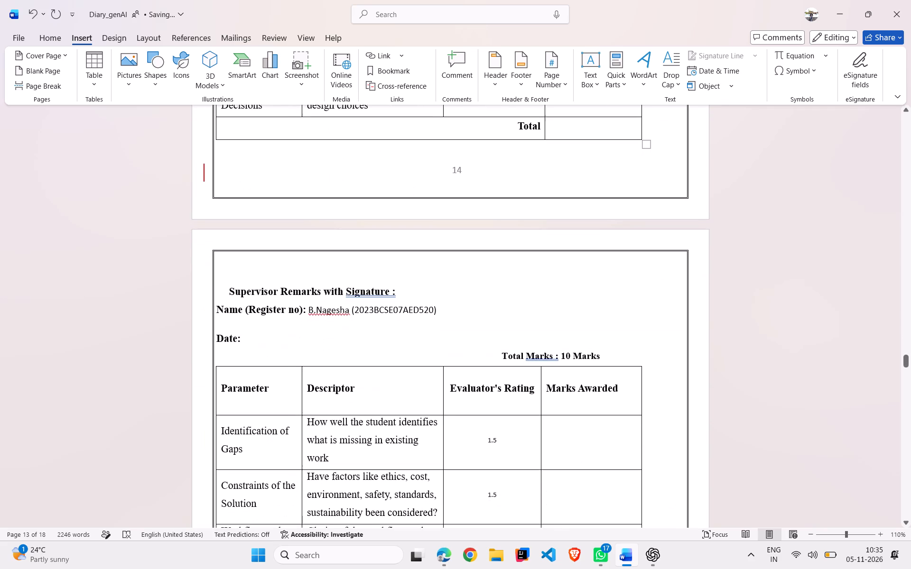
scroll(443, 333, "down", 1)
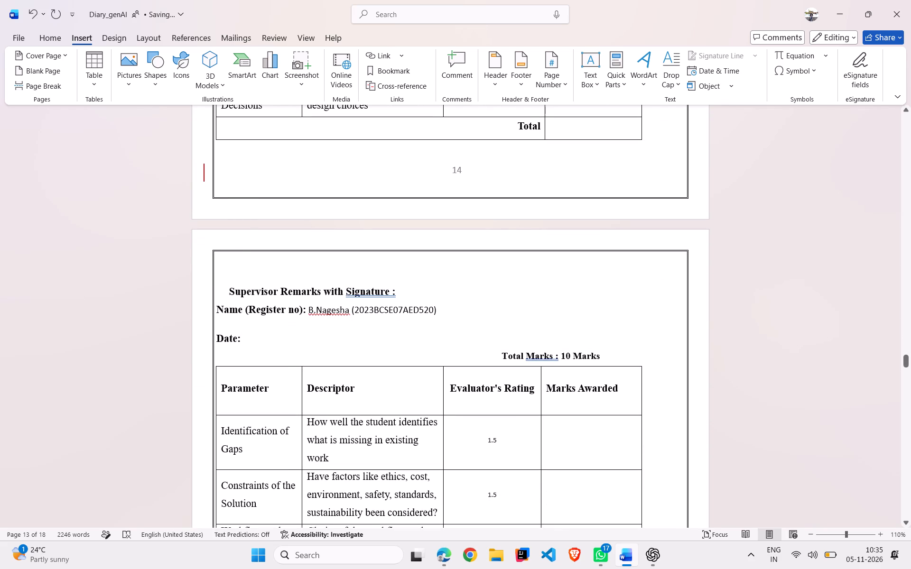
Remove the blank line and the indent before "Supervisor Remarks with Signature" following the first student's Review 2 table.
left_click(232, 148)
key("BackSpace")
key("Delete")
key("Delete")
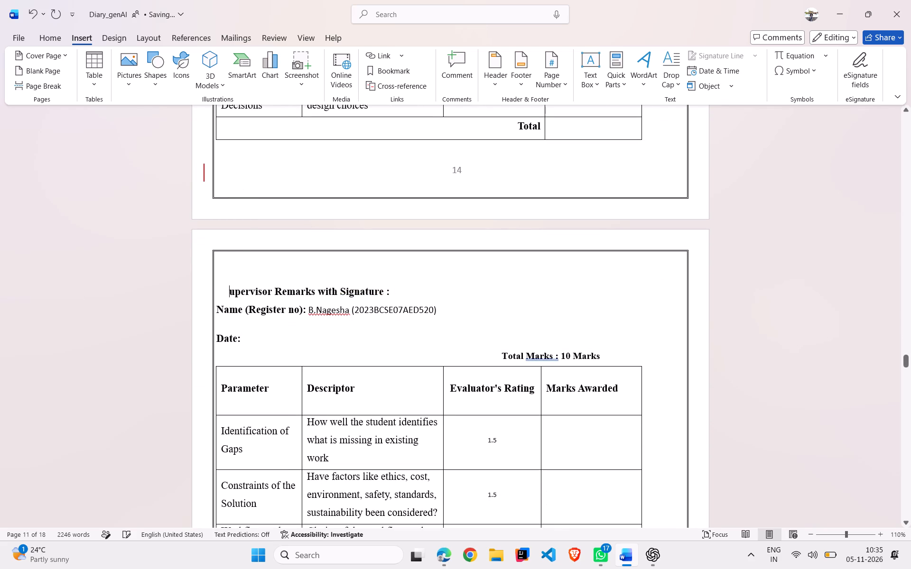
key("ctrl+z")
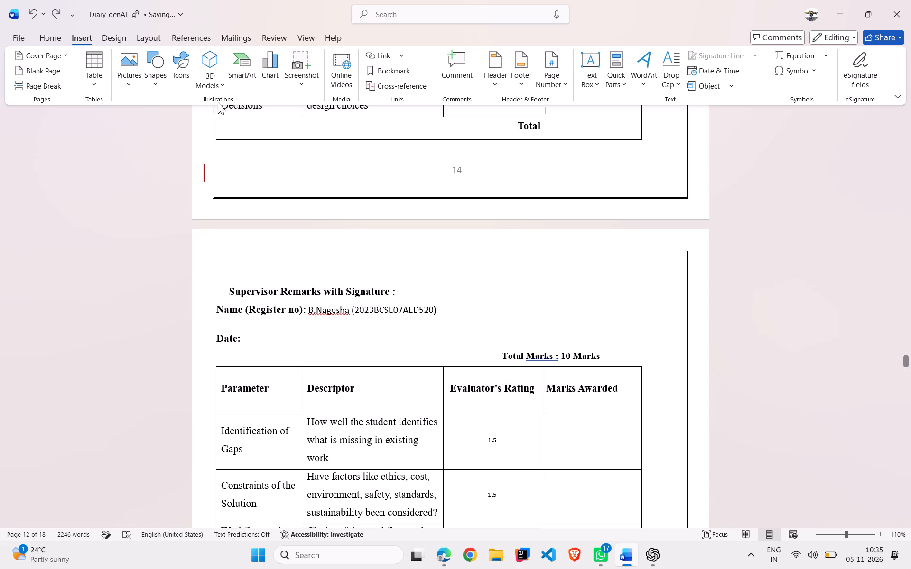
key("BackSpace")
key("BackSpace")
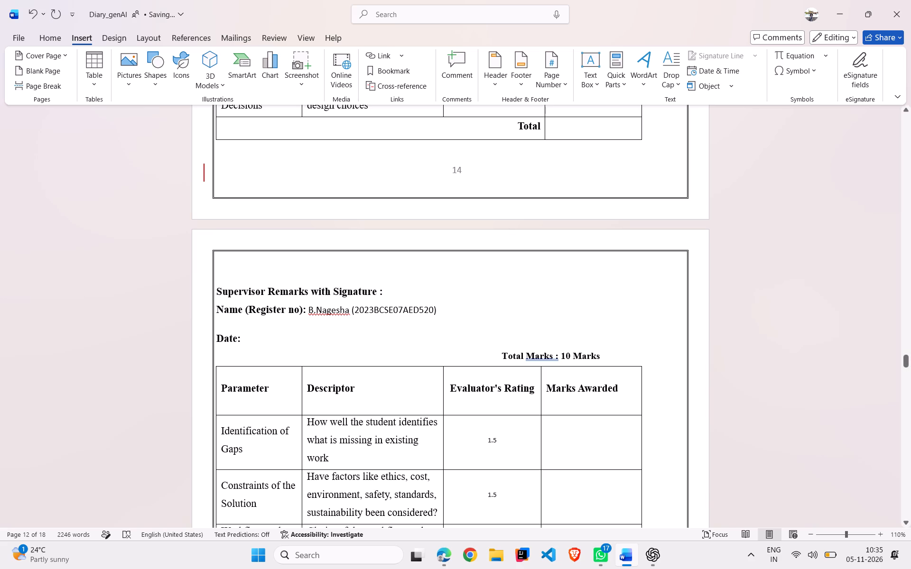
key("BackSpace")
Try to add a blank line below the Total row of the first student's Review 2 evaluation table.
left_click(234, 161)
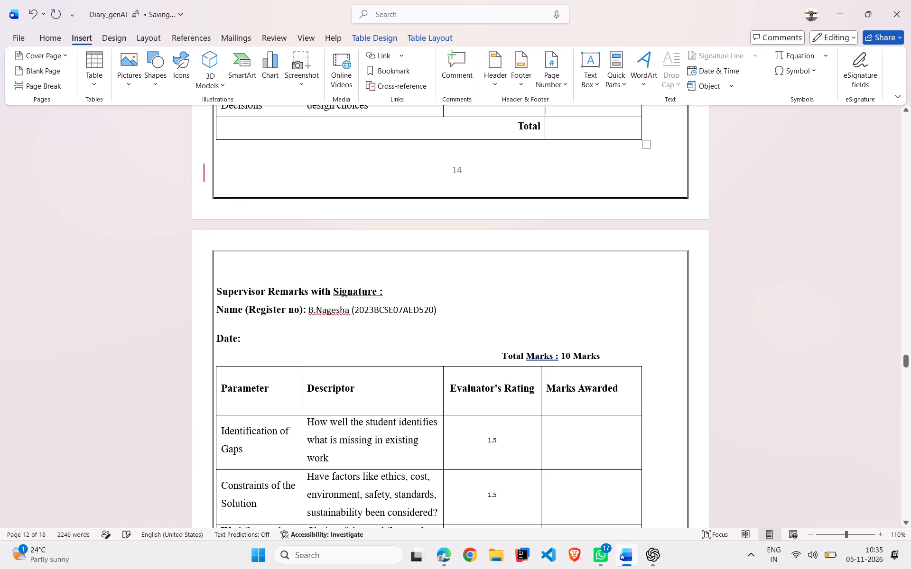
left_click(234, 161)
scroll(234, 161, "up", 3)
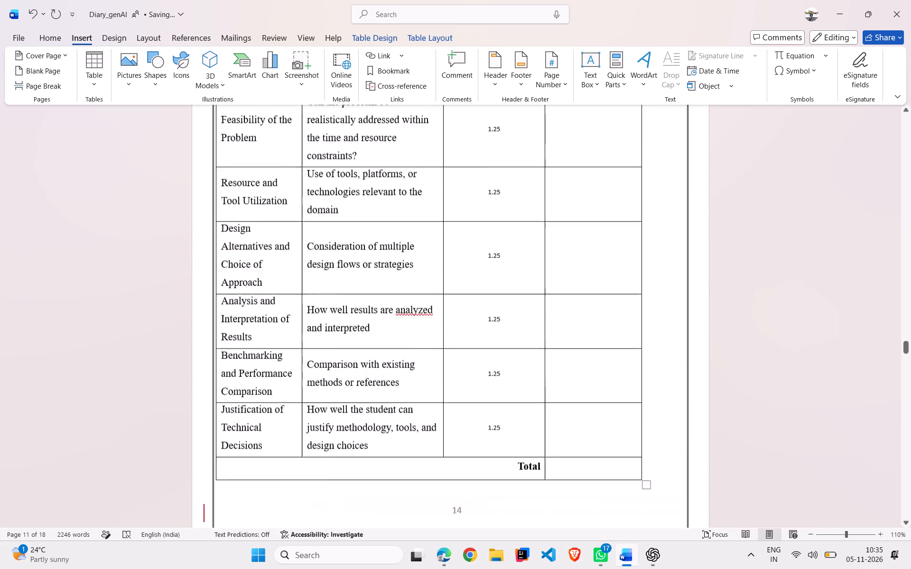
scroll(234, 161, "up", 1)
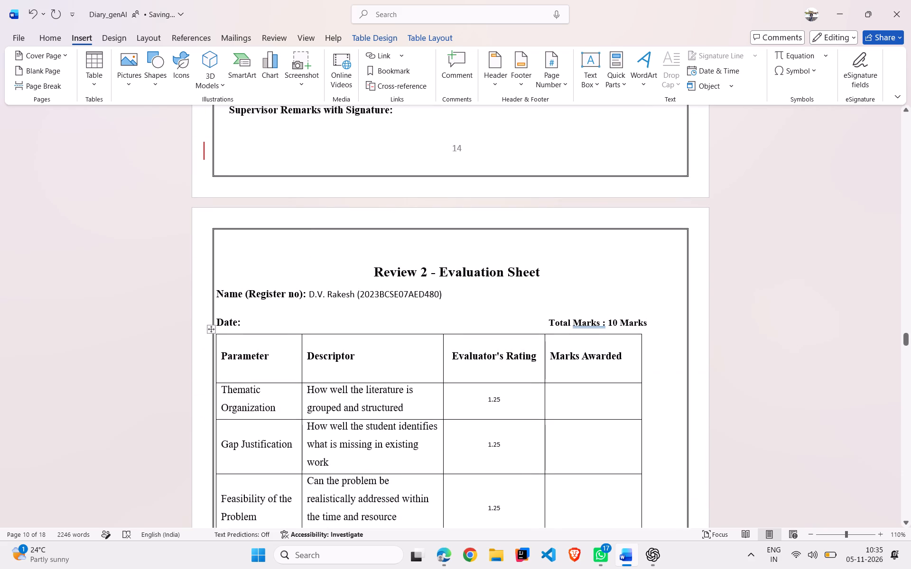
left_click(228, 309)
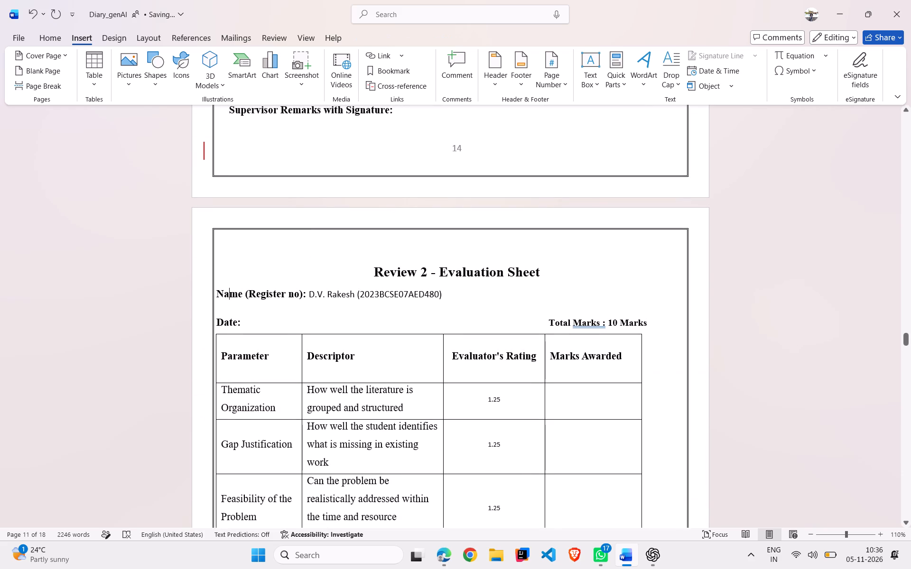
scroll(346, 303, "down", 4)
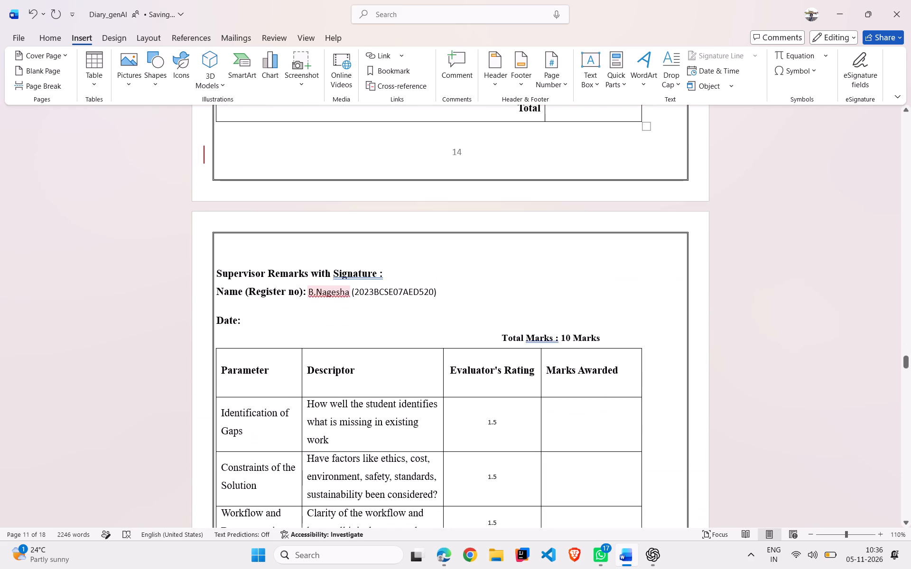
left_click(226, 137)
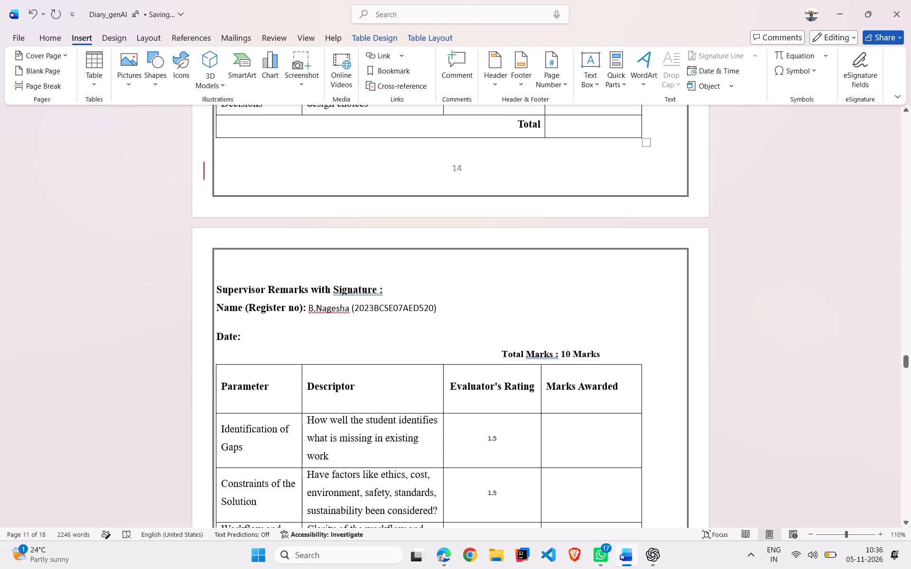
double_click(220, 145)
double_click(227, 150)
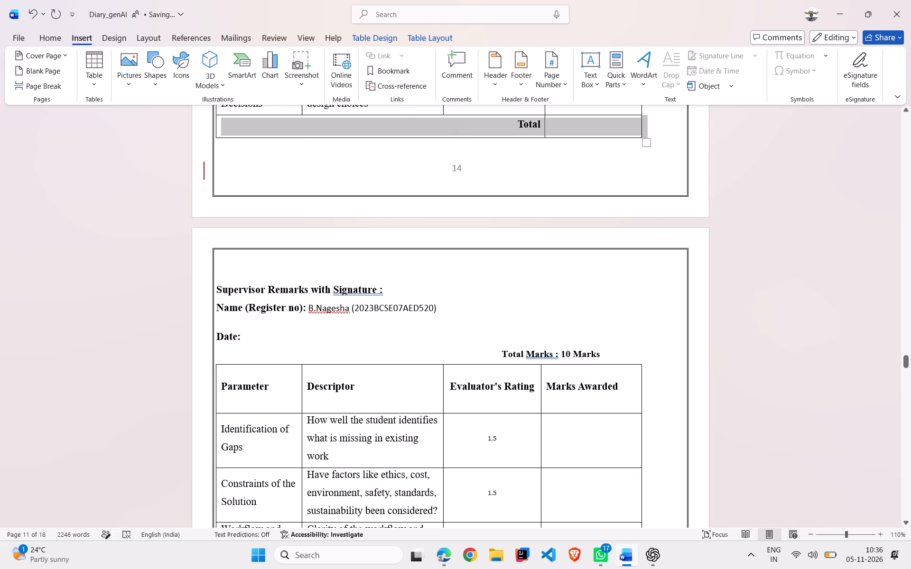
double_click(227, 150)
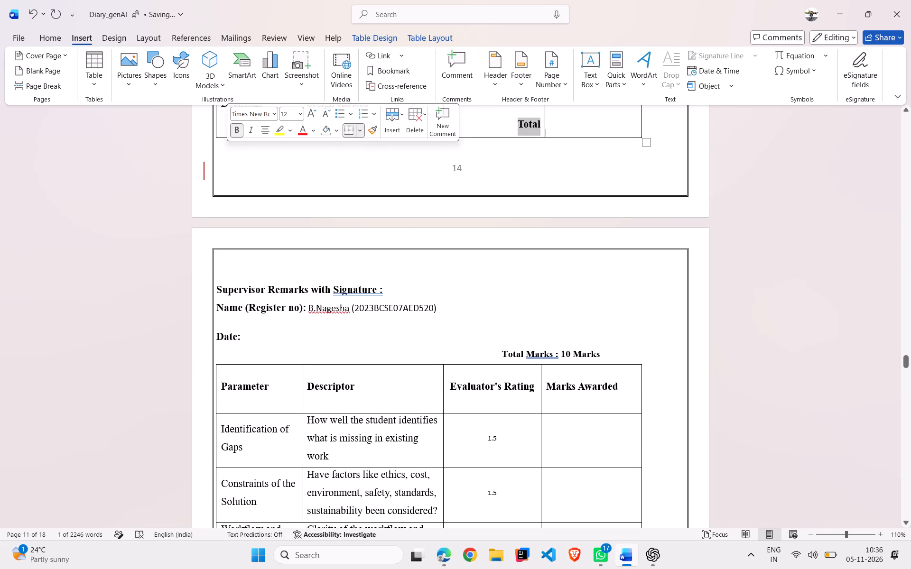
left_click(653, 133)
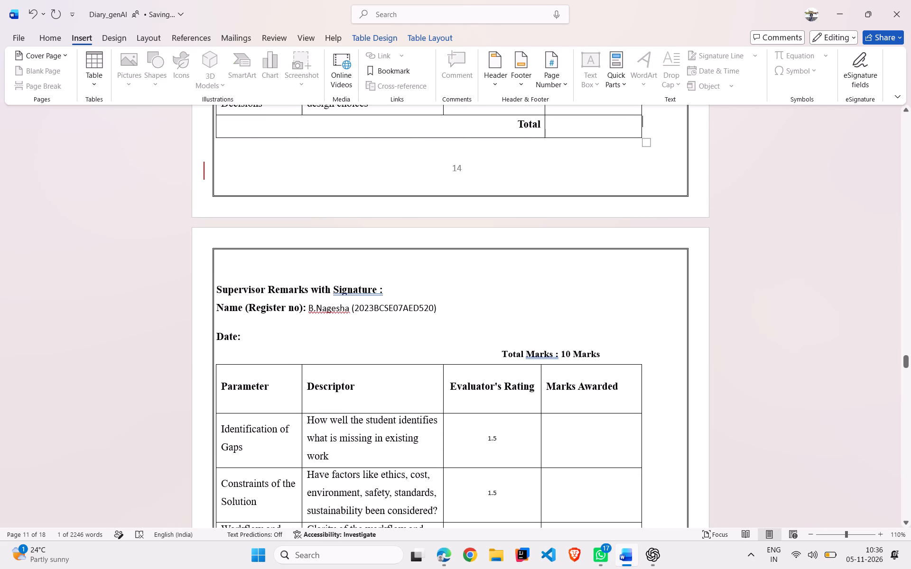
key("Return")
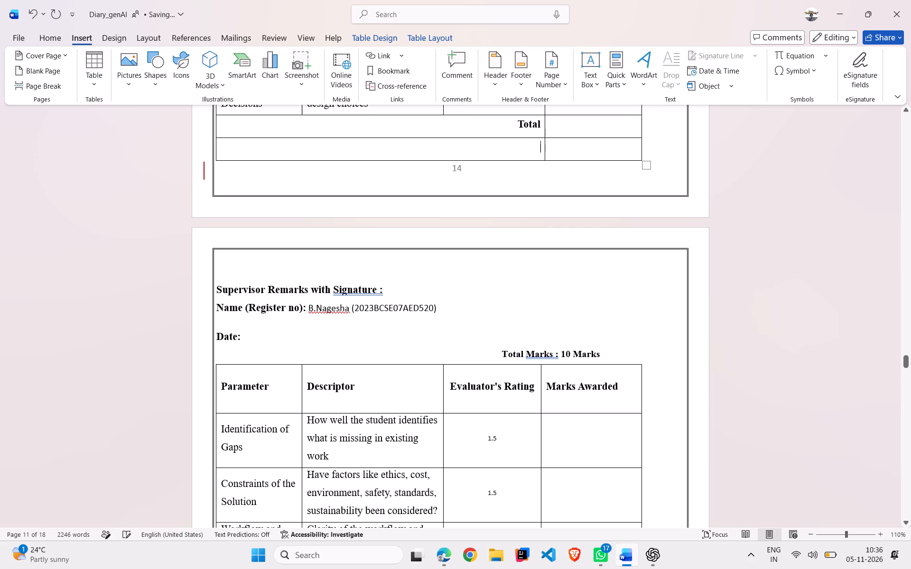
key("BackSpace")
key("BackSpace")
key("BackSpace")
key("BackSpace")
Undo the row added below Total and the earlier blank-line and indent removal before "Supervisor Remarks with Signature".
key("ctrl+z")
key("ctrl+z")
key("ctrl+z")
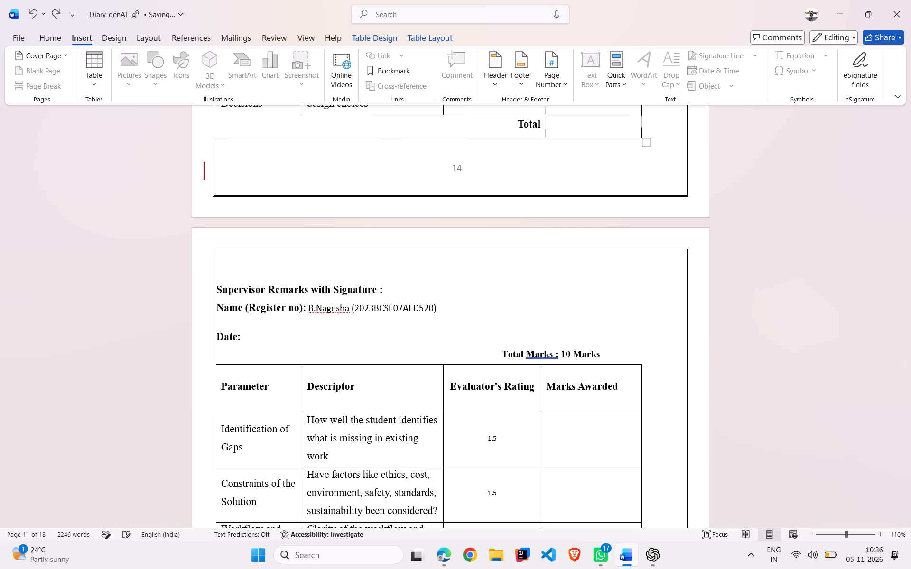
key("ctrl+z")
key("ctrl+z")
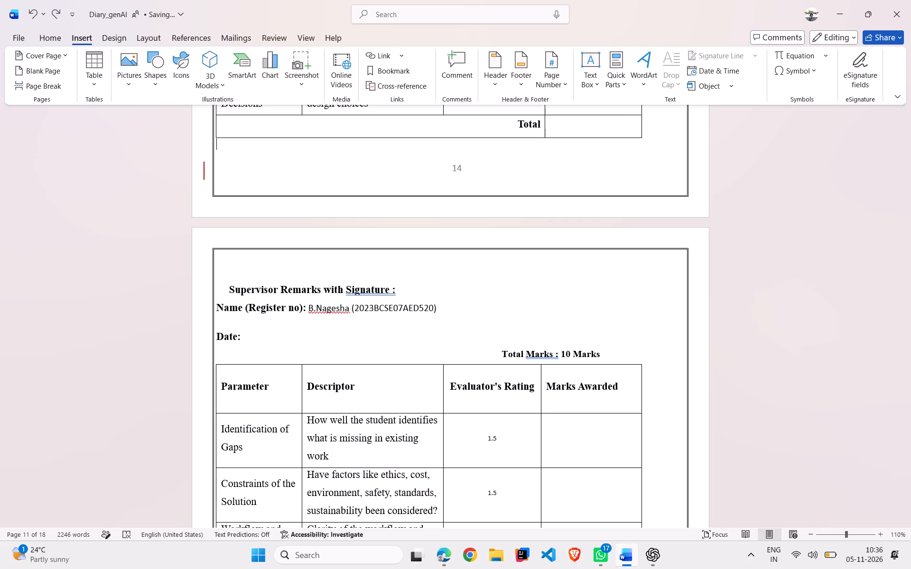
Delete the blank line between the first student's Review 2 table and the indented "Supervisor Remarks with Signature" line.
key("BackSpace")
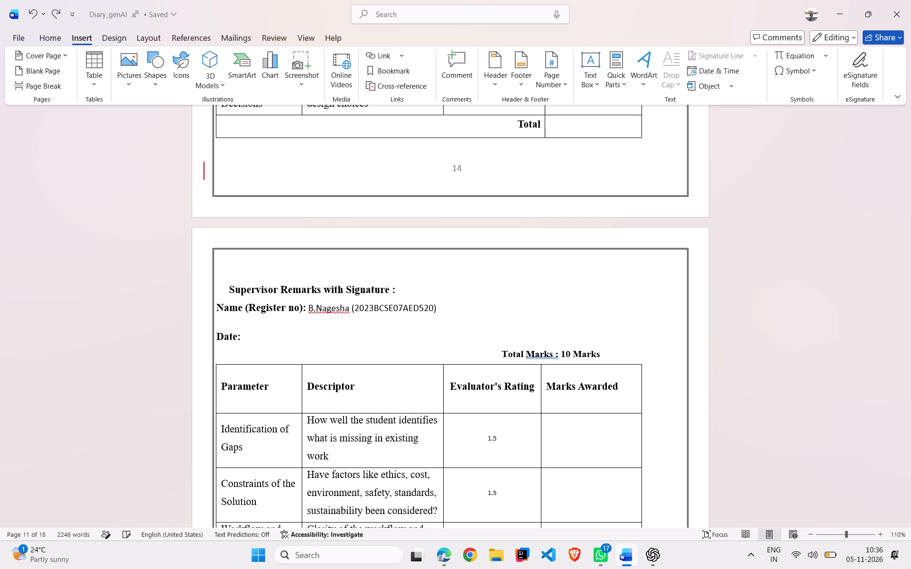
key("BackSpace")
key("Delete")
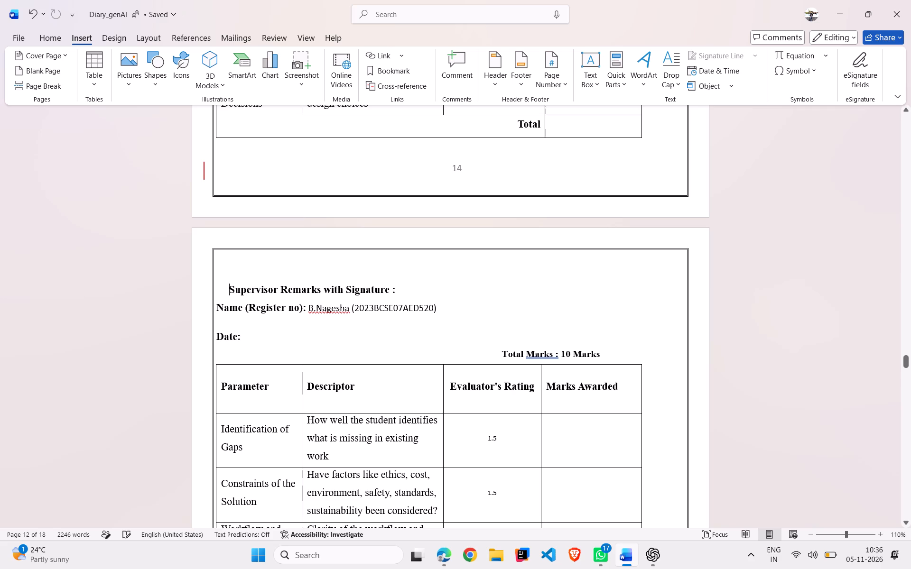
Examine the placement of headings, tables and supervisor remarks on the evaluation sheets around the first student's Review 2 page.
scroll(574, 248, "down", 2)
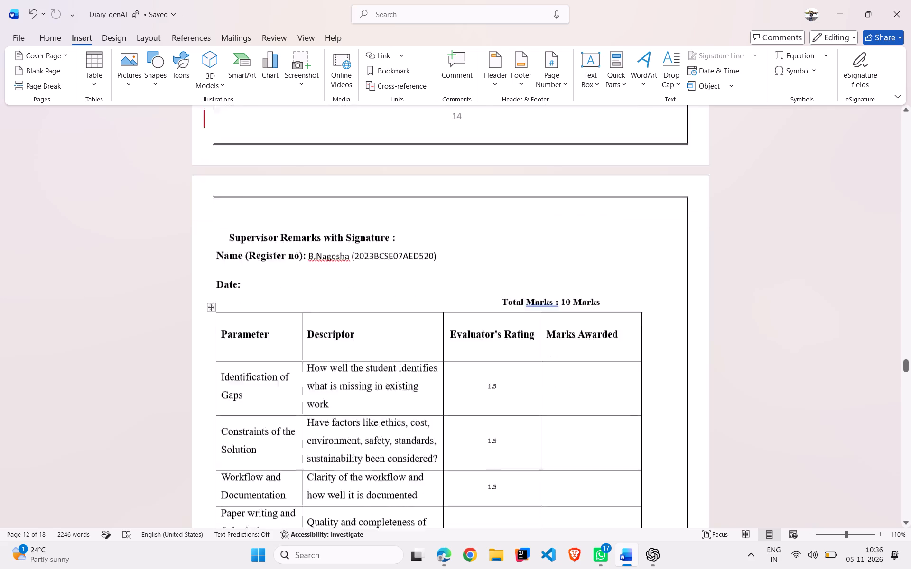
scroll(574, 248, "down", 3)
scroll(574, 248, "up", 2)
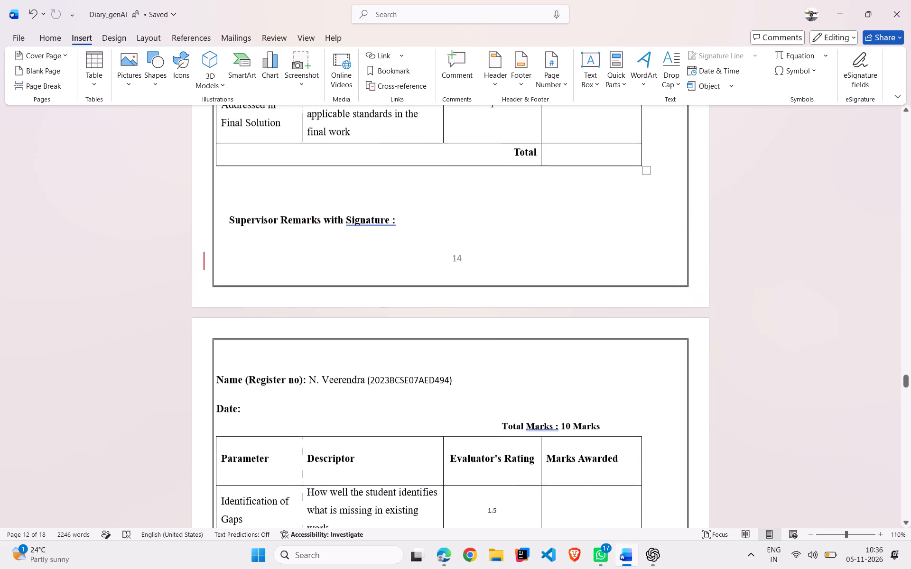
scroll(574, 248, "up", 1)
scroll(456, 338, "up", 3)
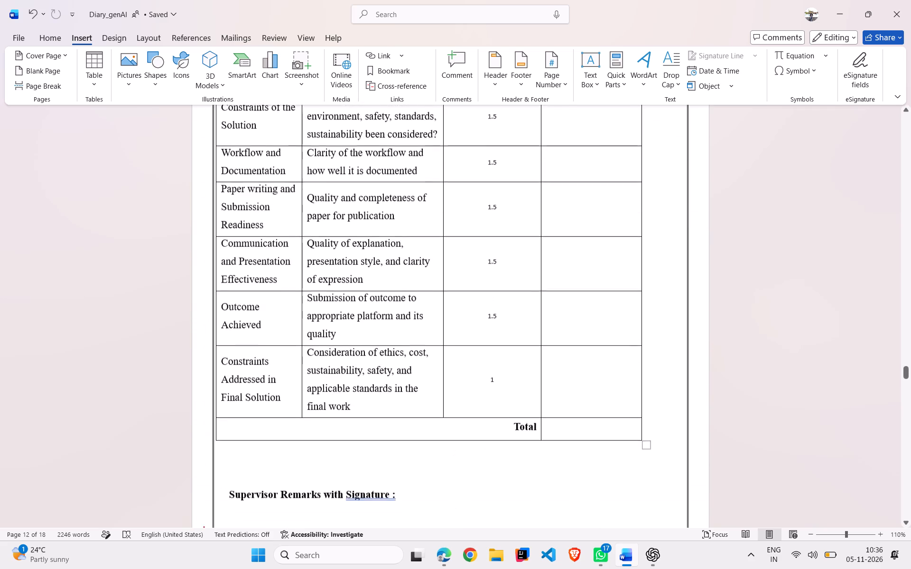
scroll(456, 338, "up", 1)
scroll(463, 272, "up", 2)
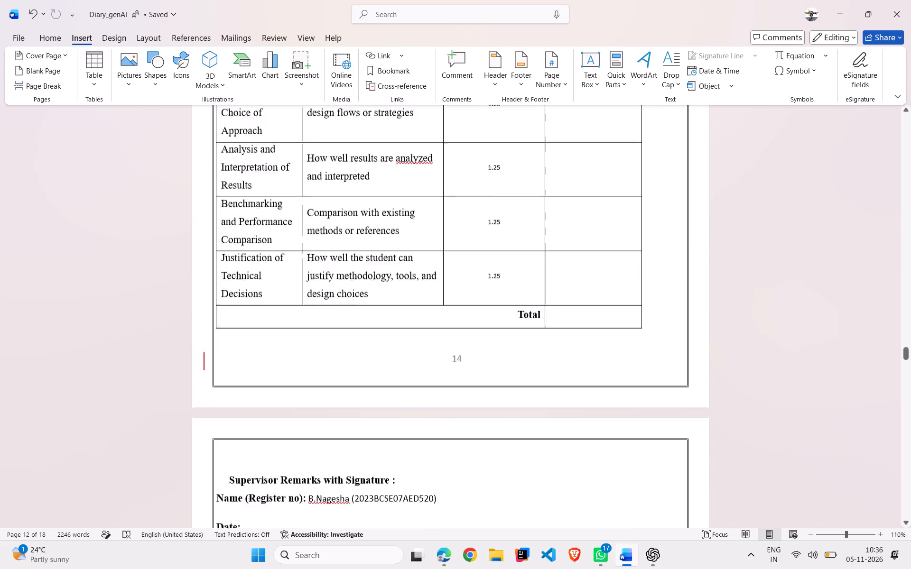
scroll(463, 272, "up", 3)
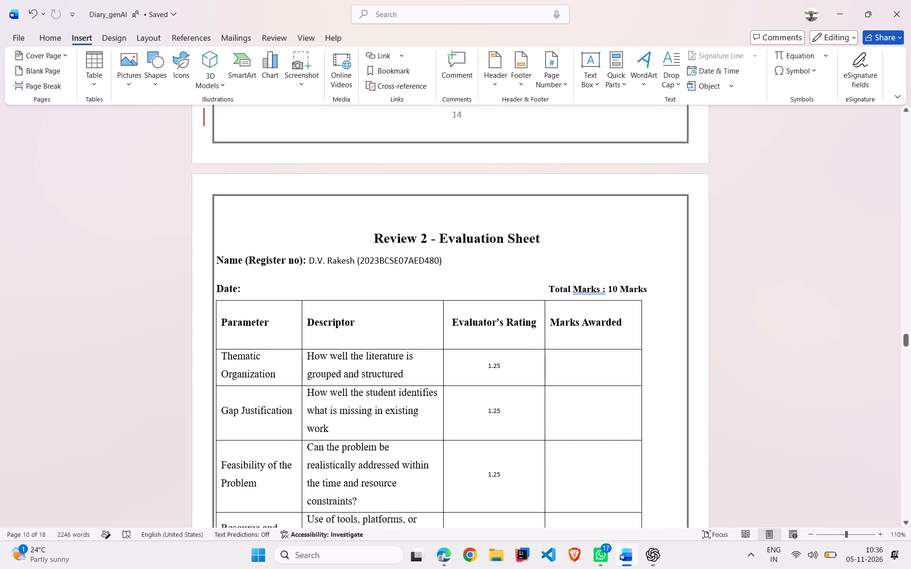
Retype the closing parenthesis of the first student's register number on the Review 2 sheet and redo the line break before "Date:".
left_click(347, 212)
left_click(324, 204)
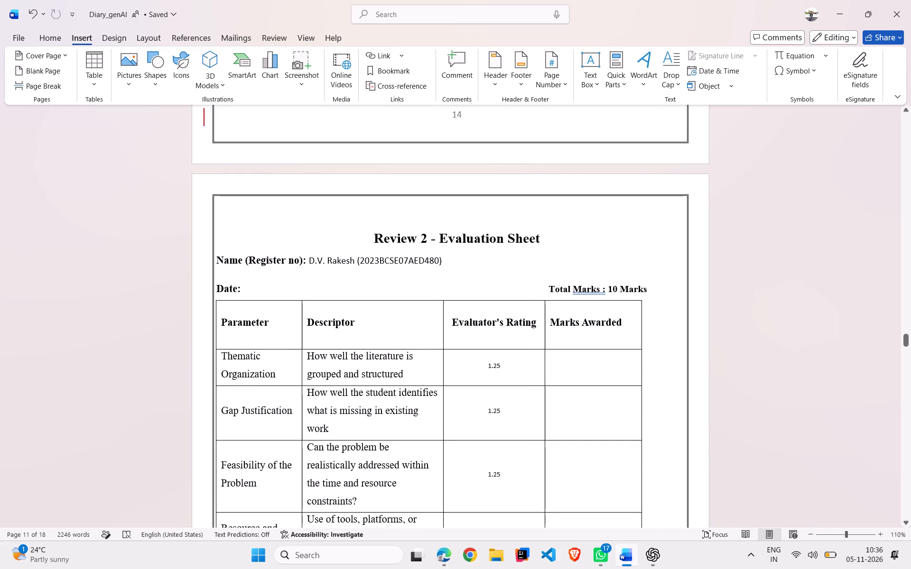
left_click(230, 276)
left_click(453, 260)
key("BackSpace")
key("shift+parenright")
key("Delete")
key("Return")
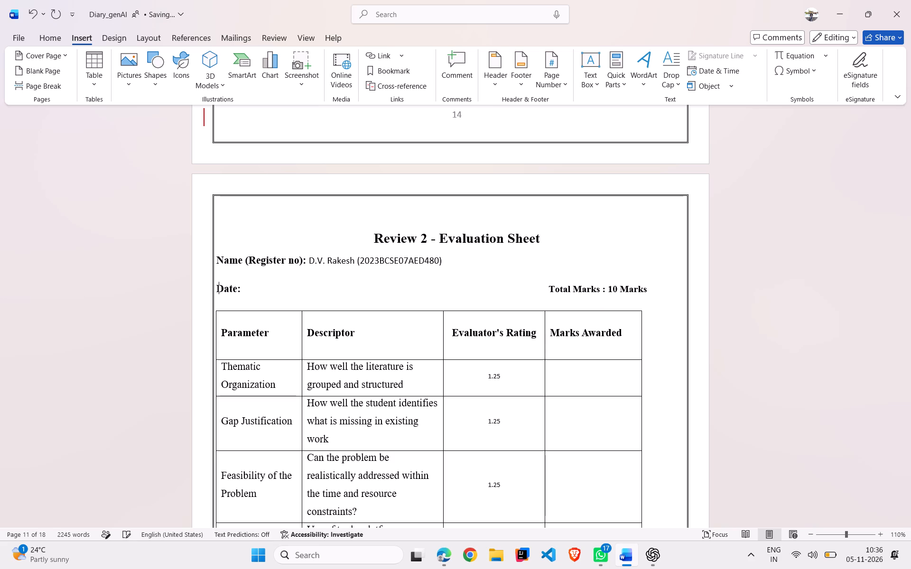
Place the text cursor after "Date:" on the first student's Review 2 evaluation sheet.
scroll(453, 260, "down", 1)
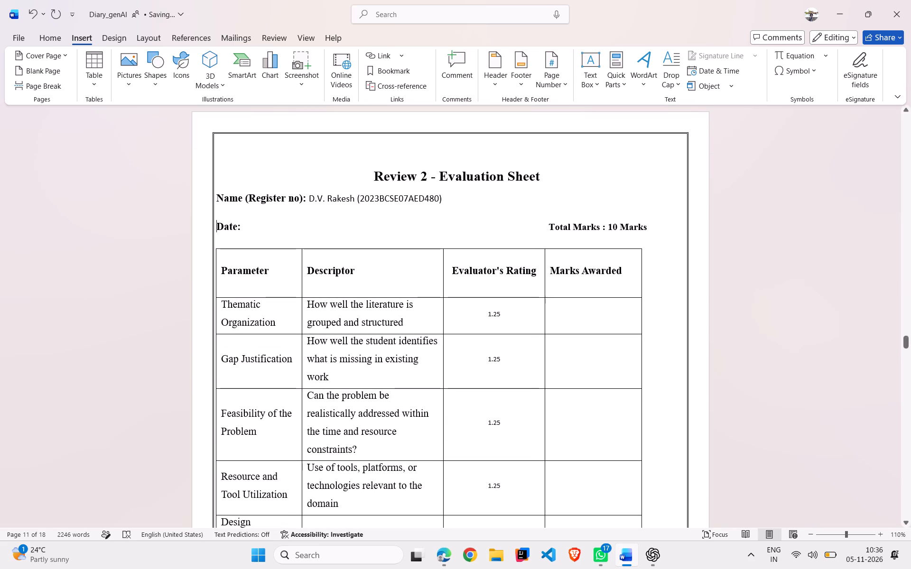
left_click(221, 239)
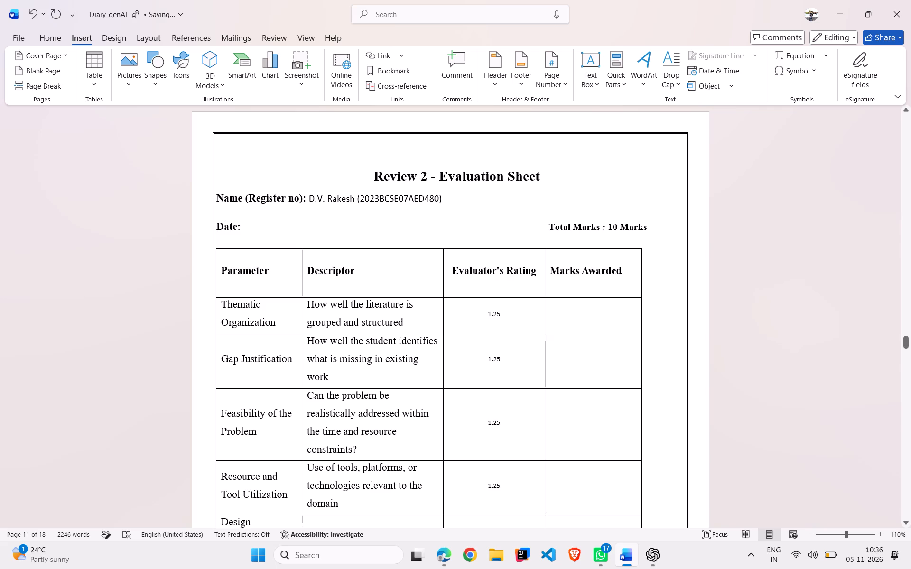
left_click(244, 228)
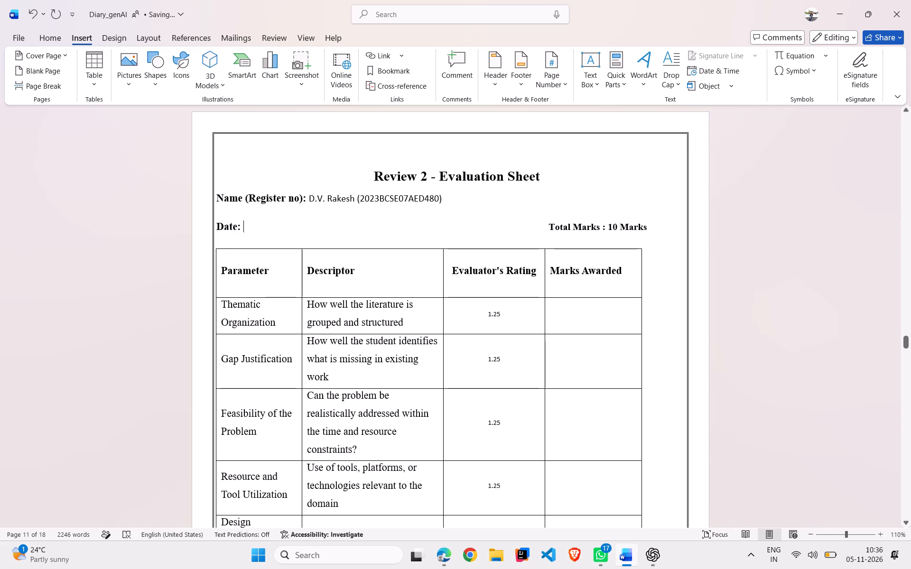
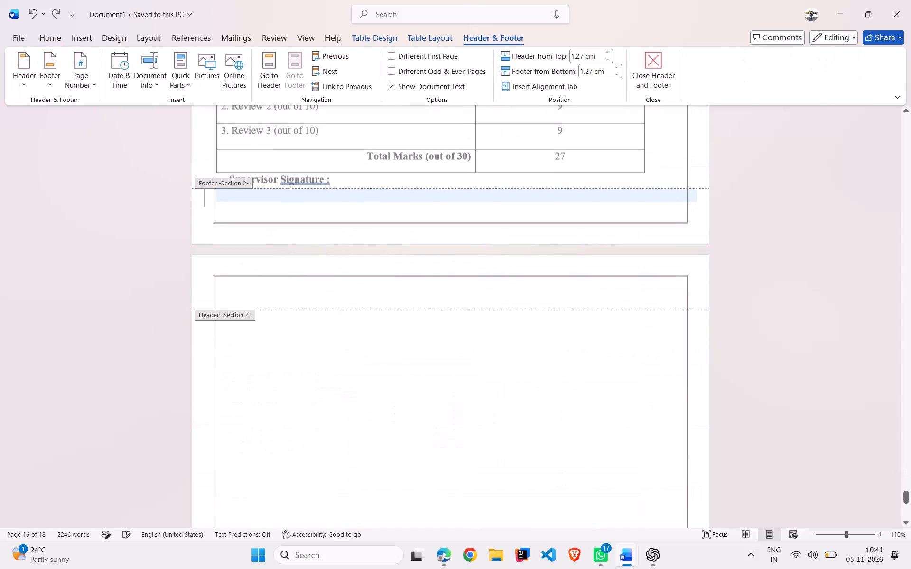
Leave the Section 2 footer and return to editing the body text on the blank last page.
left_click(334, 195)
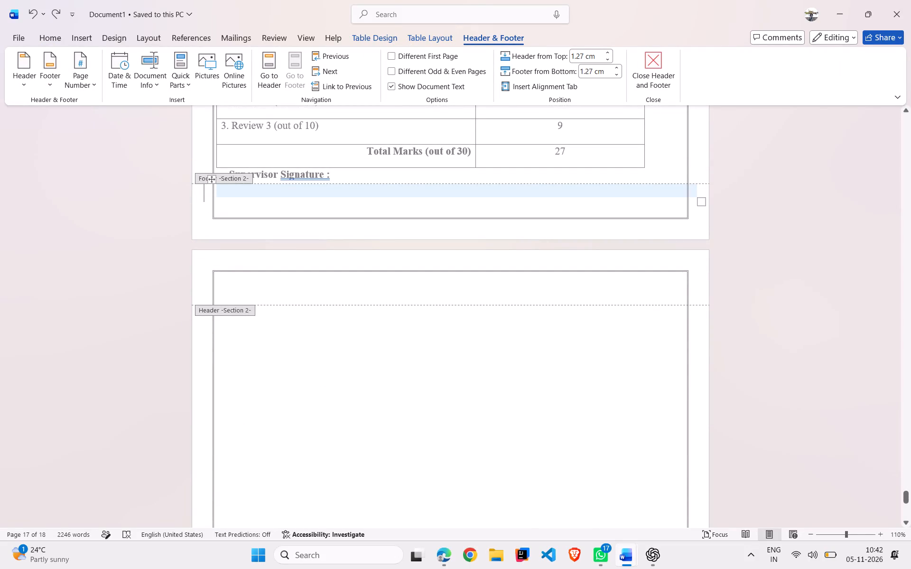
left_click(205, 195)
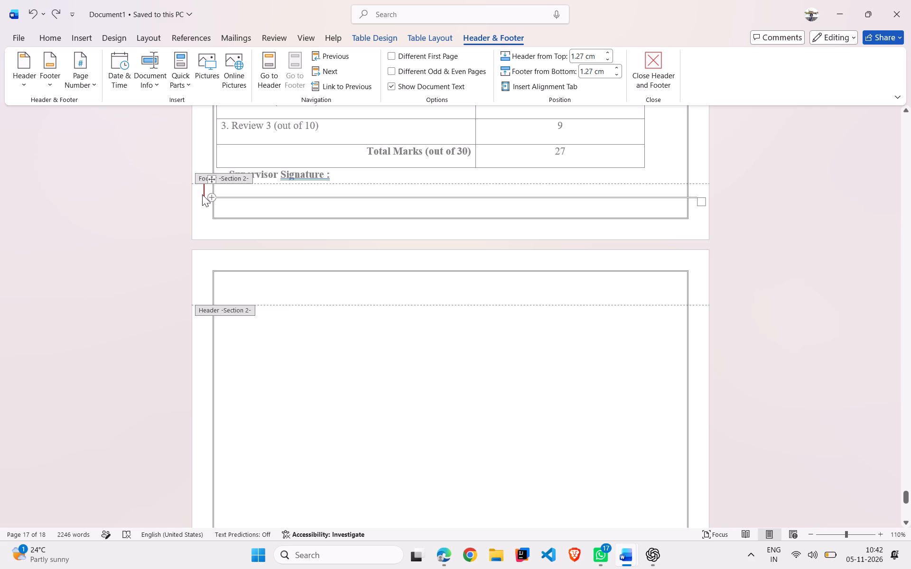
left_click(381, 327)
scroll(373, 359, "up", 1)
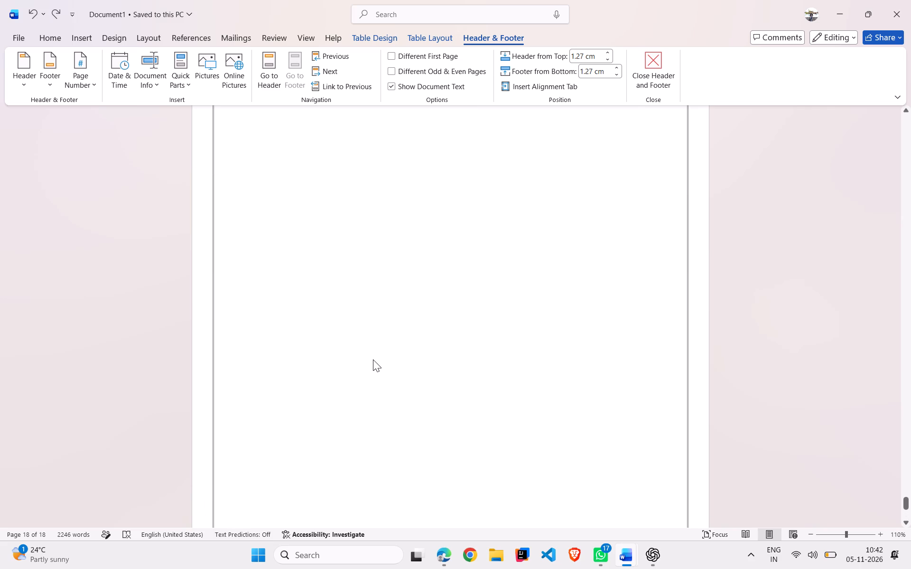
scroll(373, 359, "up", 1)
double_click(316, 412)
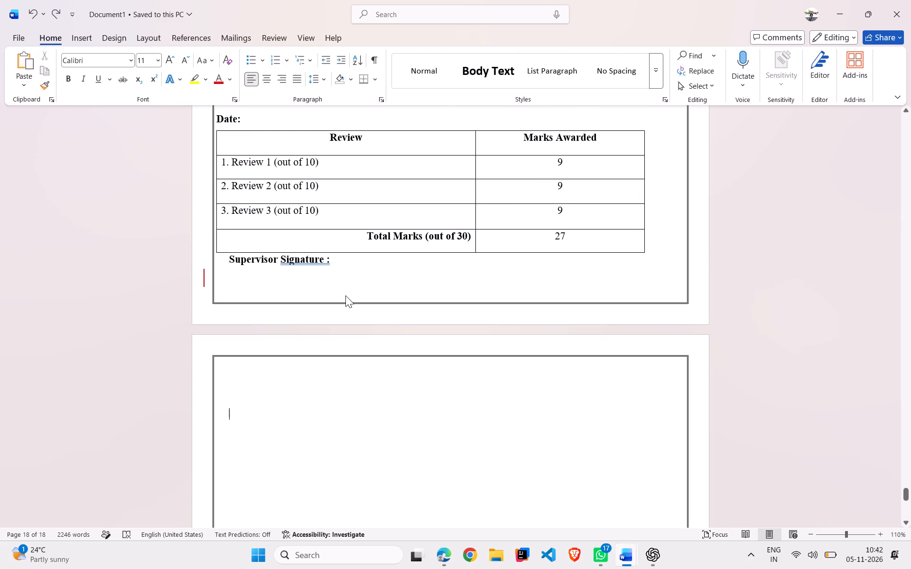
Delete the empty content on the blank last page, removing the page that follows the Review Summary.
scroll(345, 295, "down", 5)
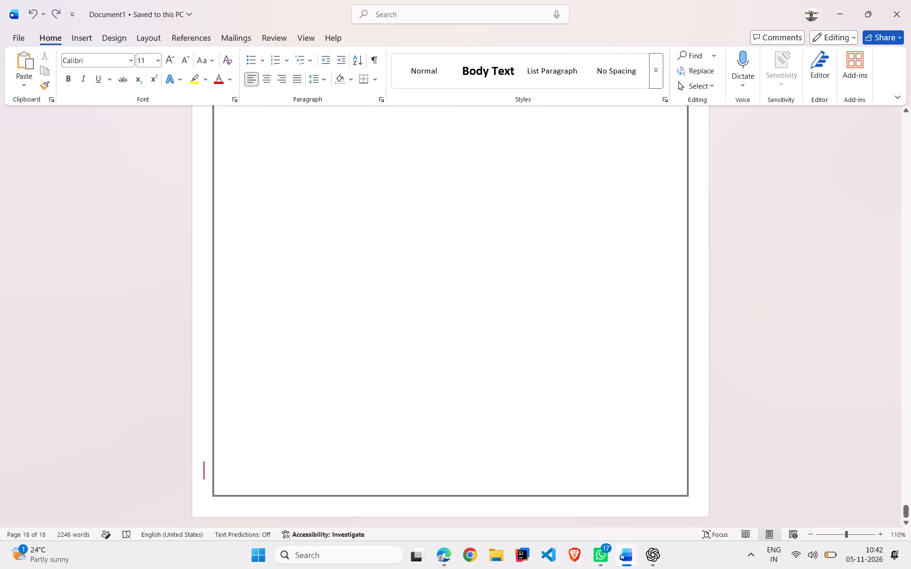
scroll(345, 295, "down", 2)
scroll(345, 295, "up", 2)
scroll(345, 295, "down", 2)
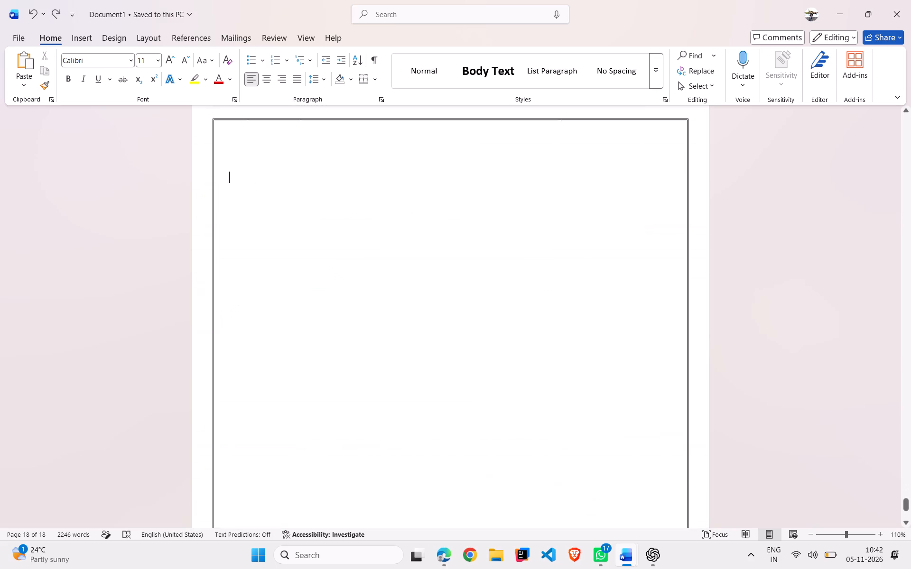
left_click(302, 346)
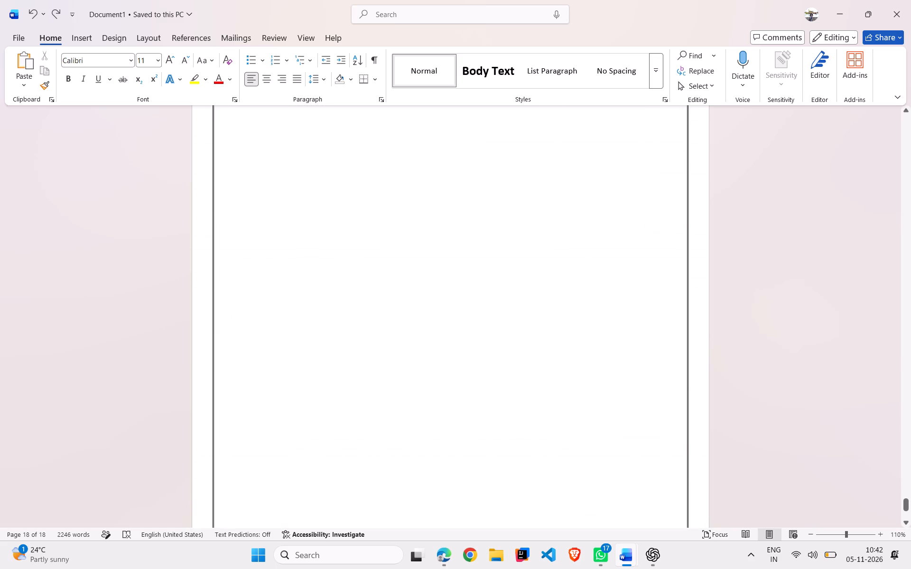
key("Delete")
key("Delete")
key("Delete")
key("Delete")
key("Delete")
key("Delete")
key("Delete")
key("Delete")
key("Delete")
scroll(302, 346, "up", 1)
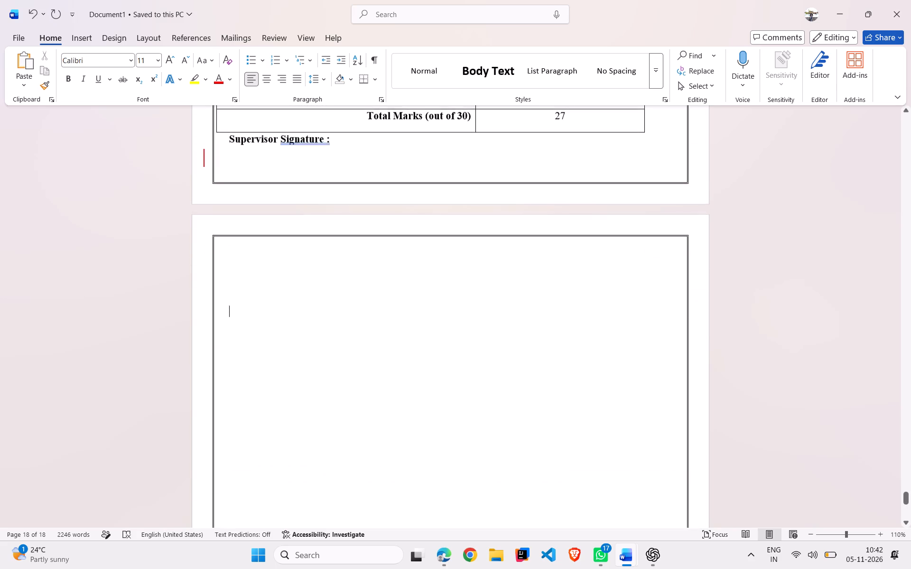
key("Delete")
key("Delete")
key("Delete")
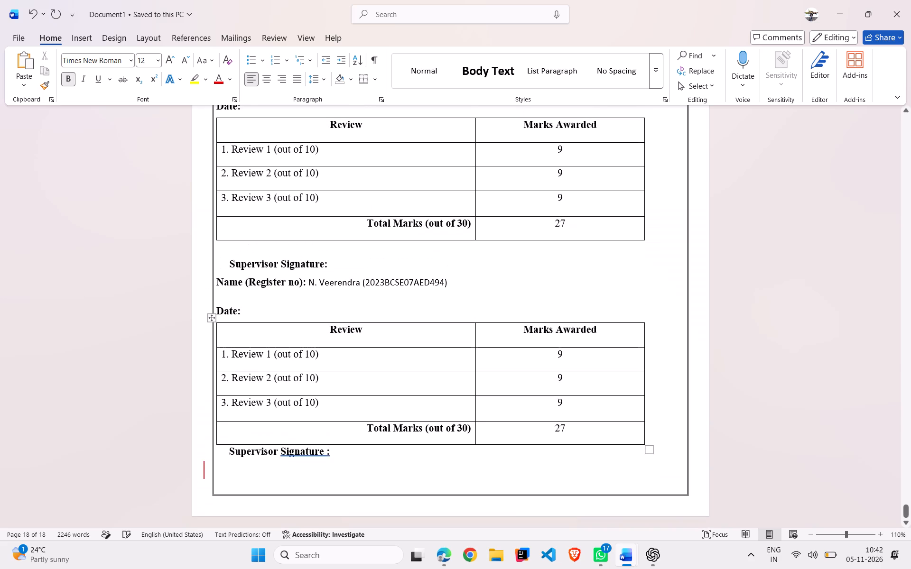
Look back through the Review Summary marks tables and each student's Review 3 evaluation sheet, checking layout and page breaks.
scroll(411, 430, "down", 1)
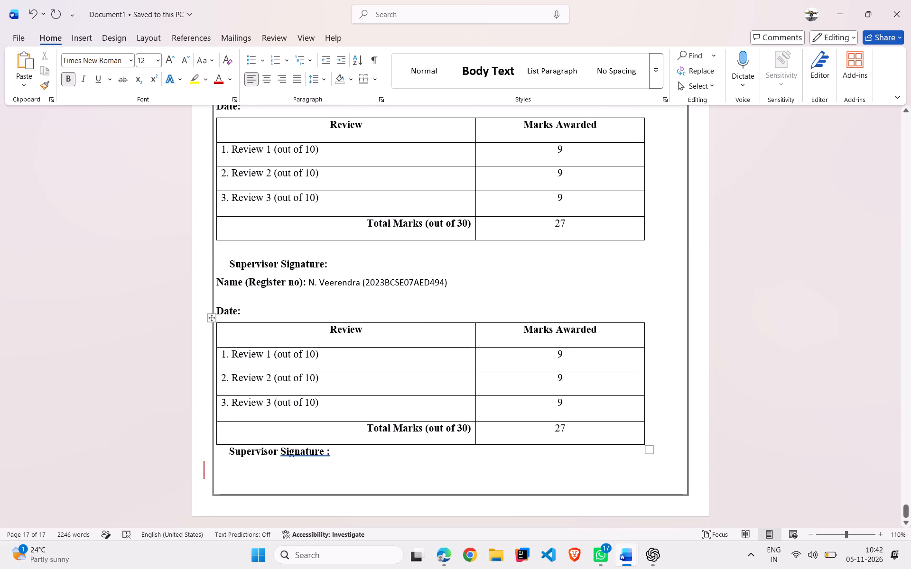
scroll(411, 430, "up", 2)
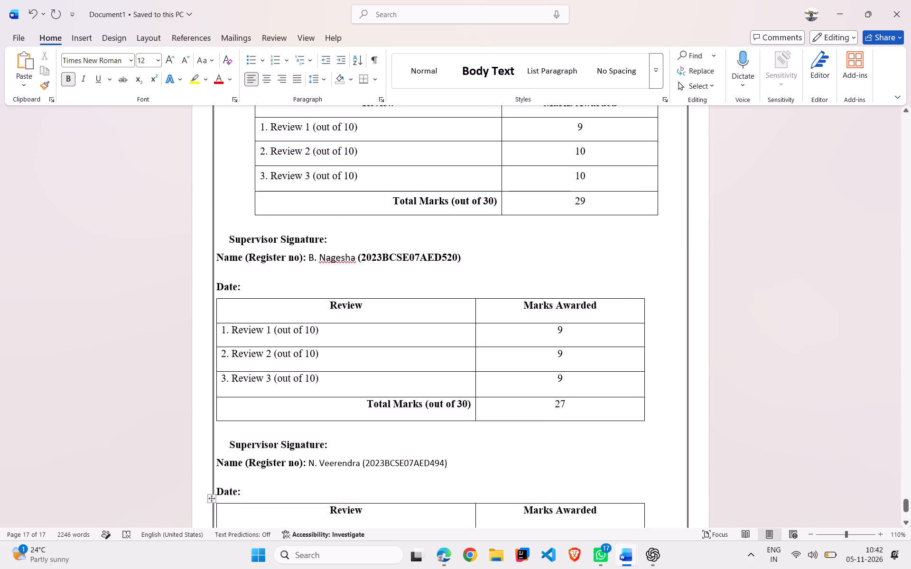
scroll(411, 430, "up", 1)
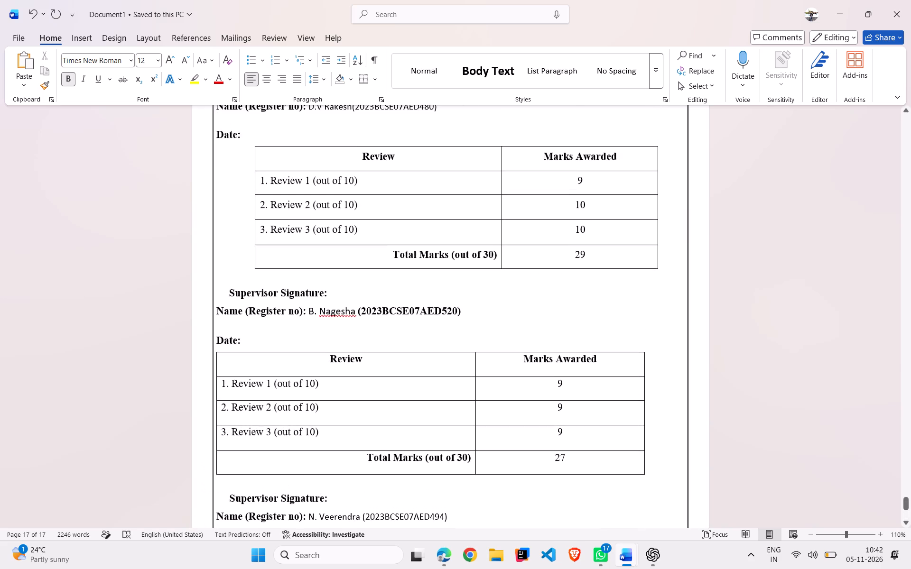
scroll(411, 430, "up", 1)
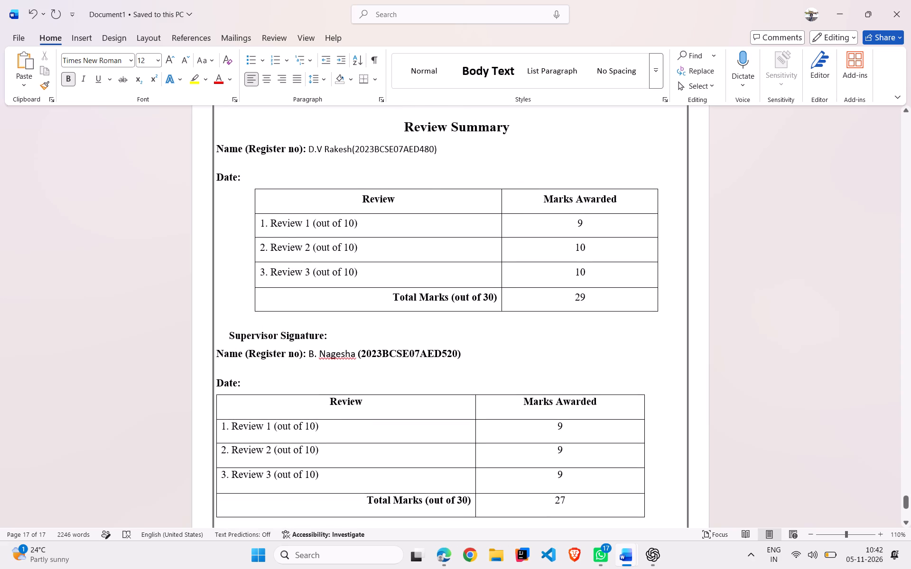
scroll(411, 430, "up", 2)
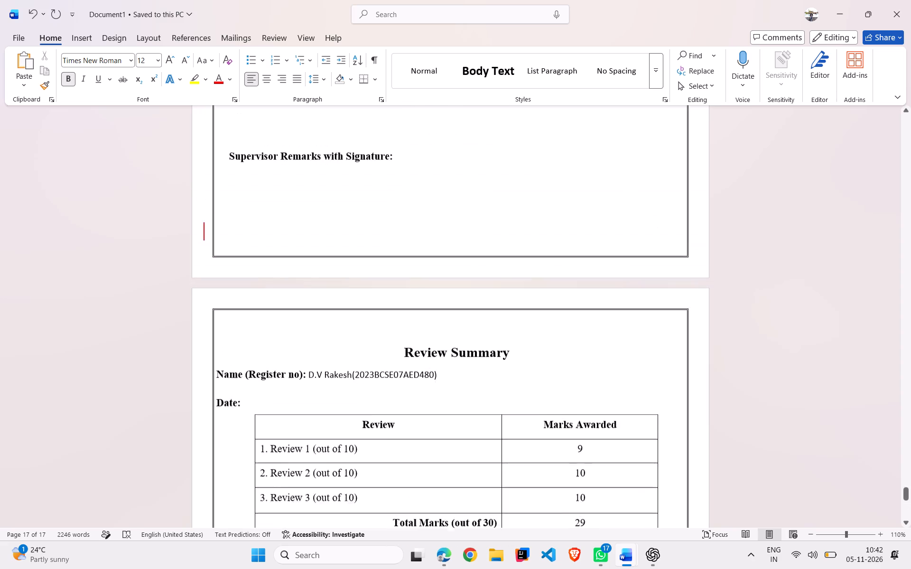
scroll(411, 430, "up", 3)
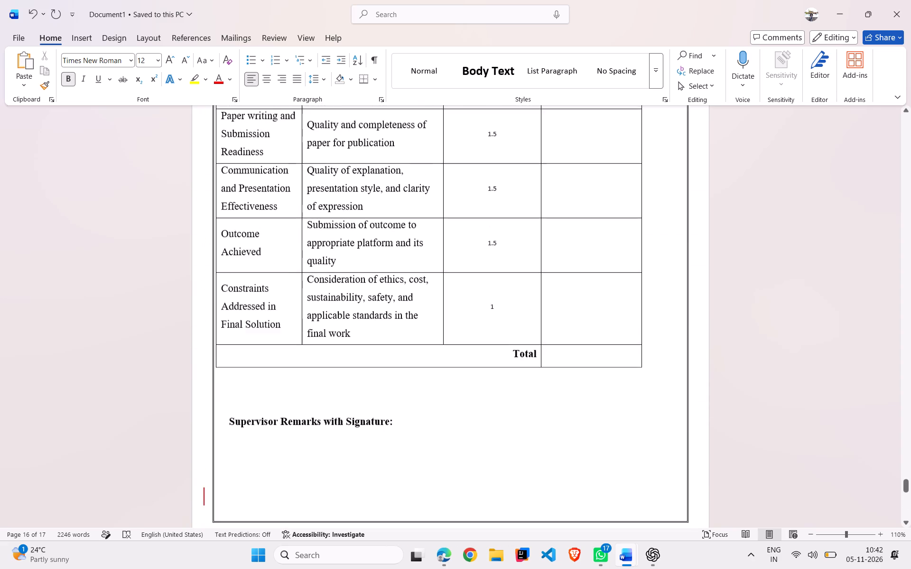
scroll(411, 430, "up", 3)
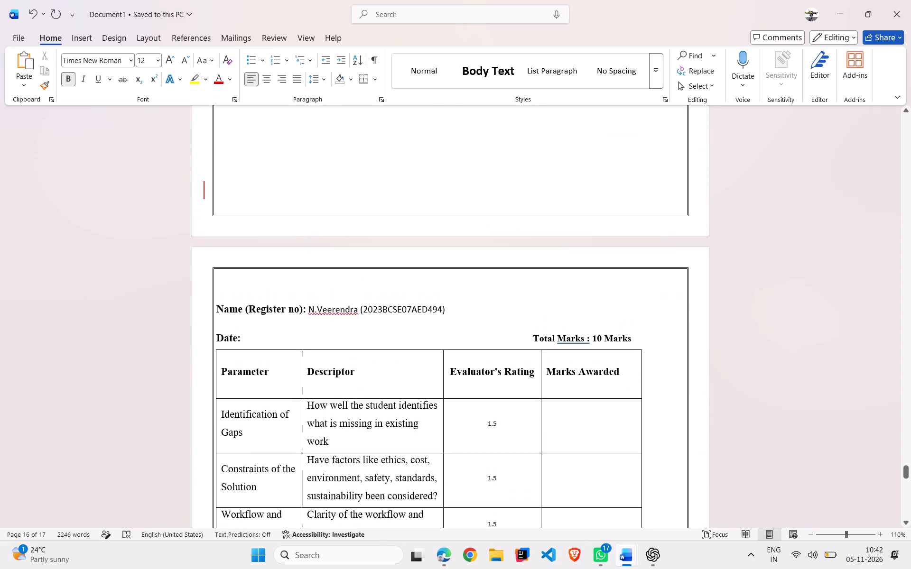
scroll(411, 430, "up", 4)
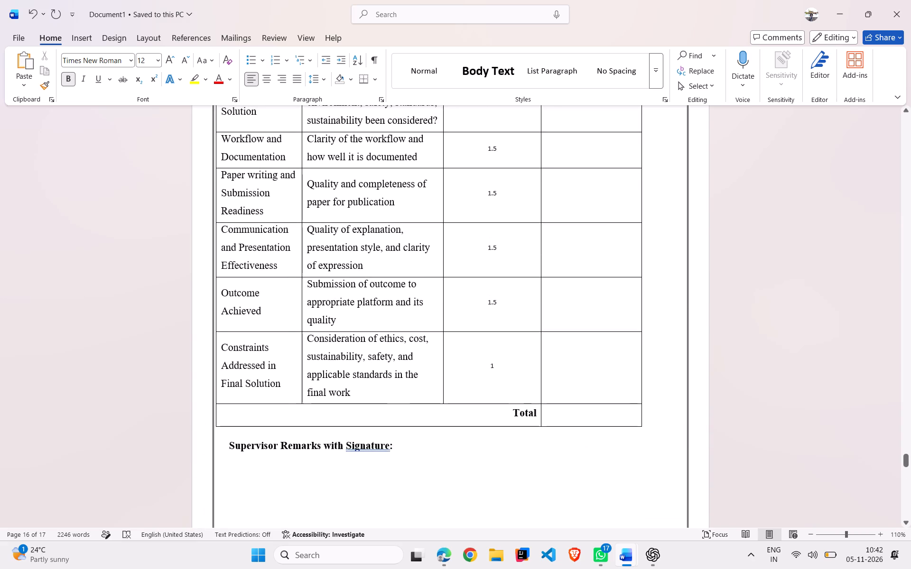
scroll(411, 430, "up", 3)
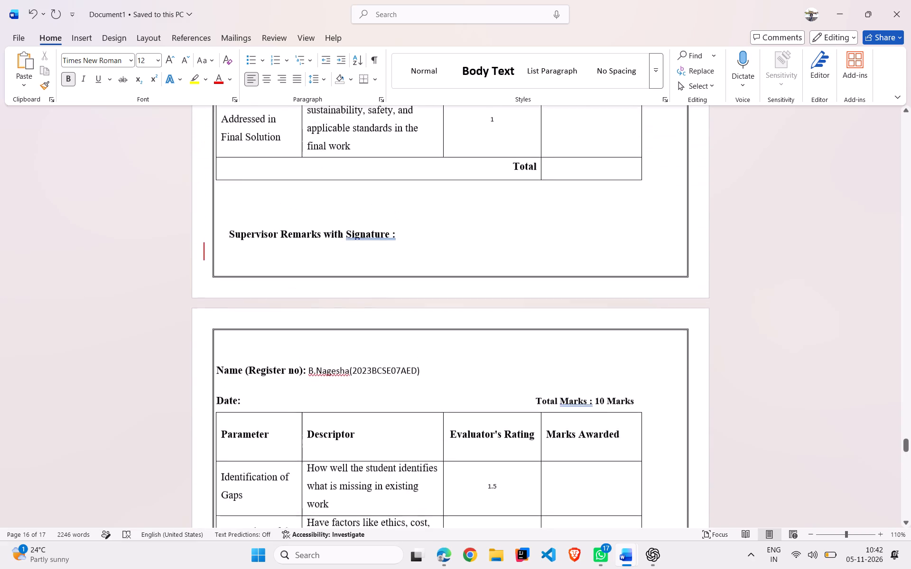
scroll(411, 430, "up", 3)
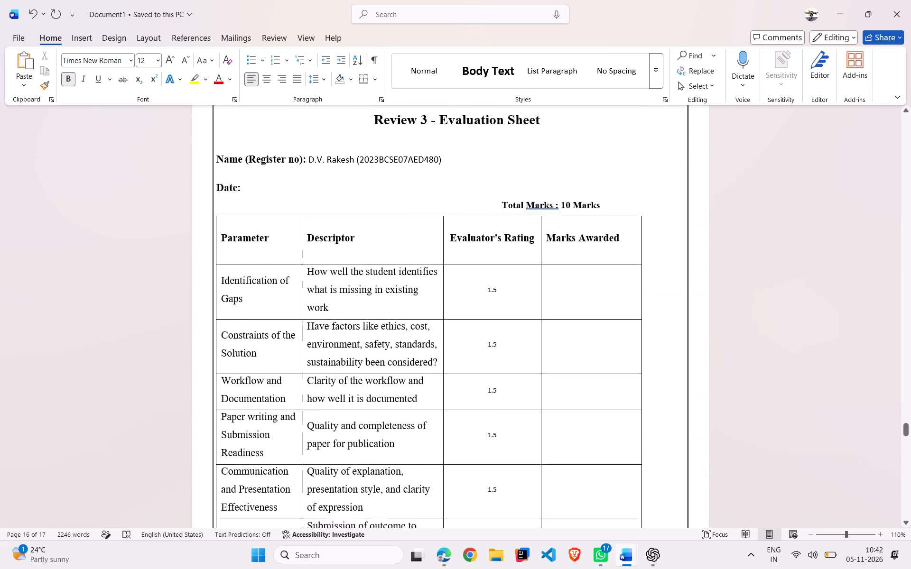
Examine the evaluation sheets that precede Review 3, back to the first student's Review 1 - Evaluation Sheet.
scroll(411, 430, "up", 5)
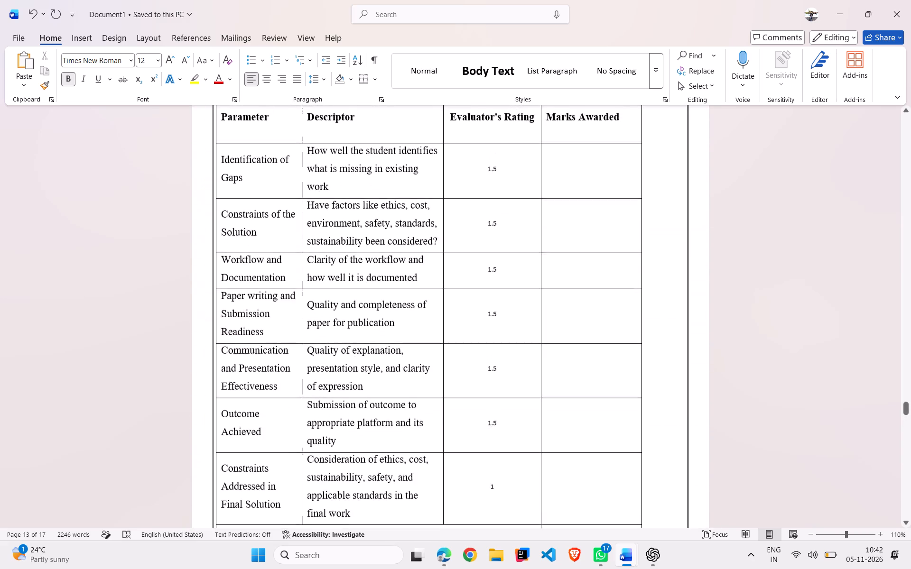
scroll(411, 430, "up", 2)
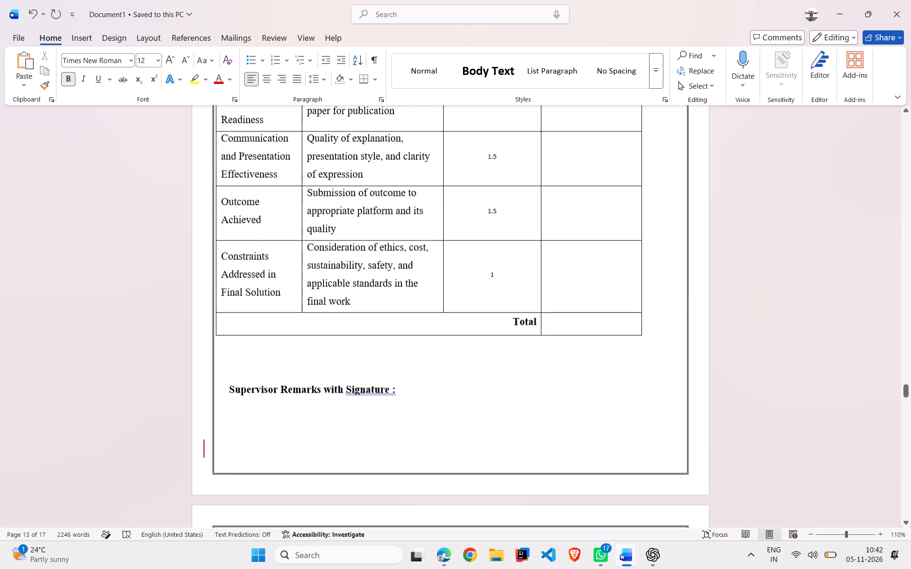
scroll(411, 430, "up", 4)
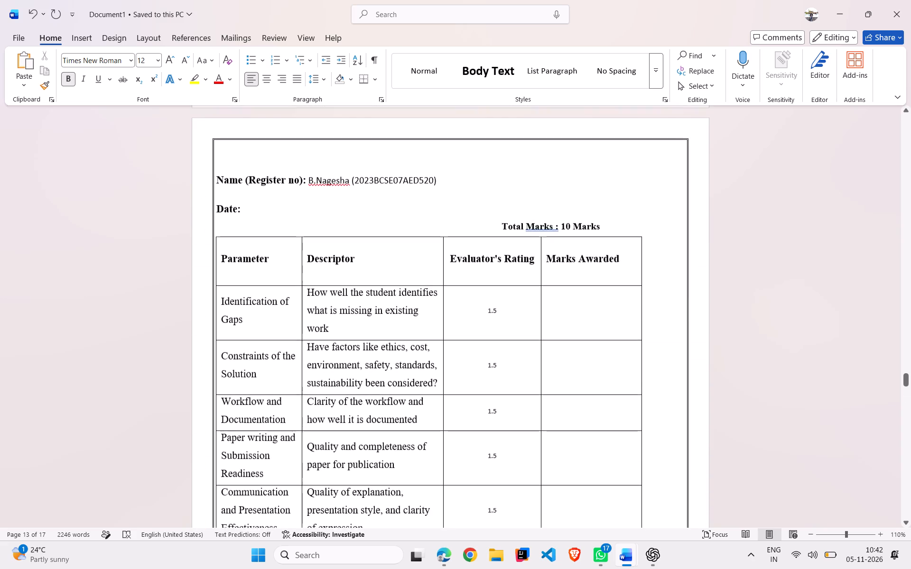
scroll(411, 430, "up", 2)
scroll(411, 430, "down", 2)
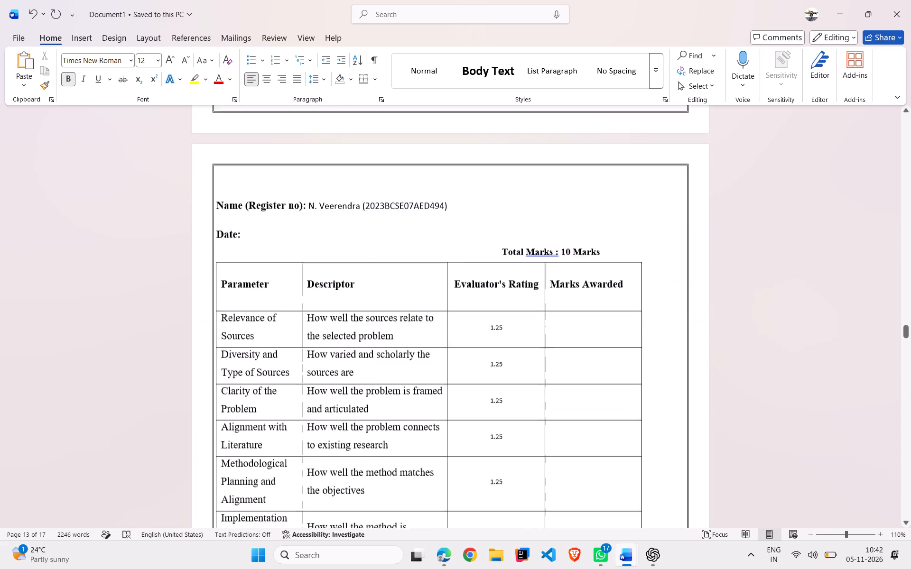
scroll(411, 430, "down", 2)
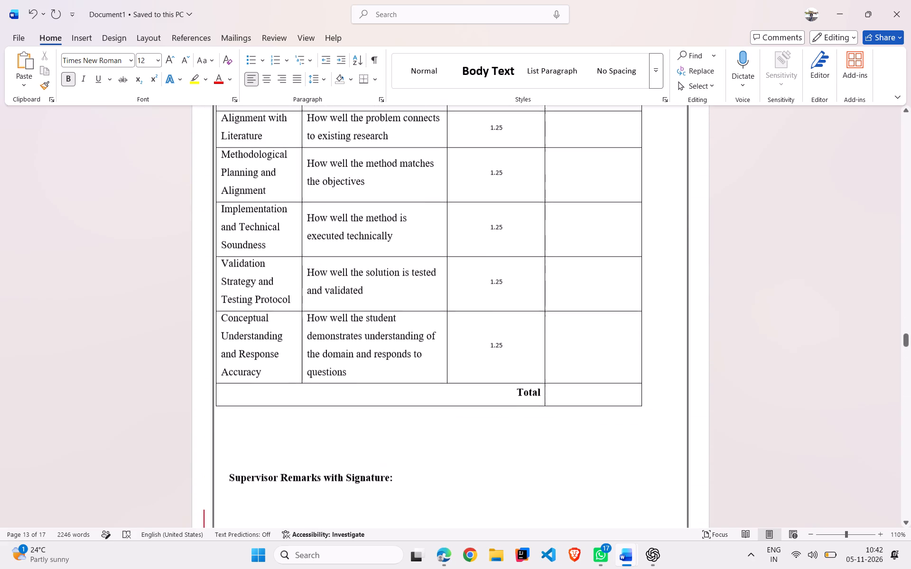
scroll(411, 430, "up", 4)
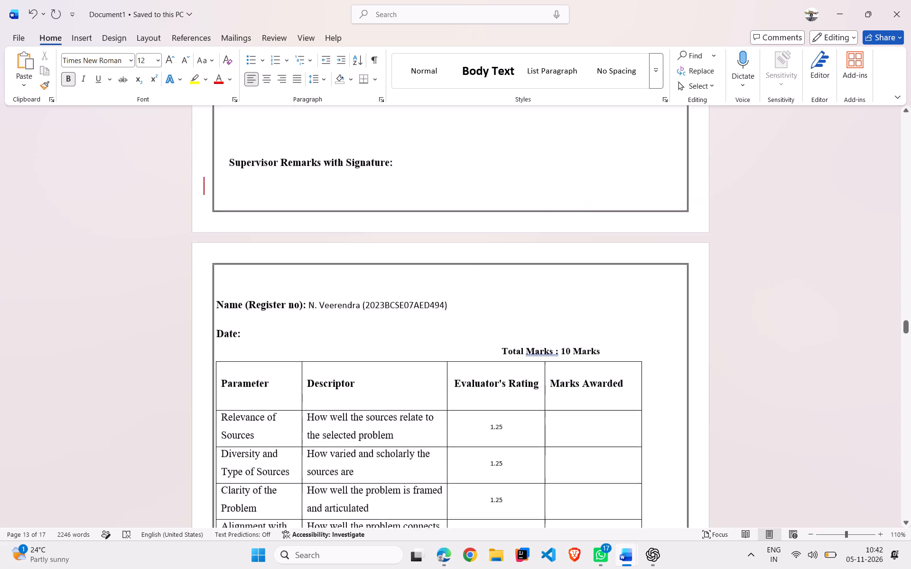
scroll(411, 430, "up", 3)
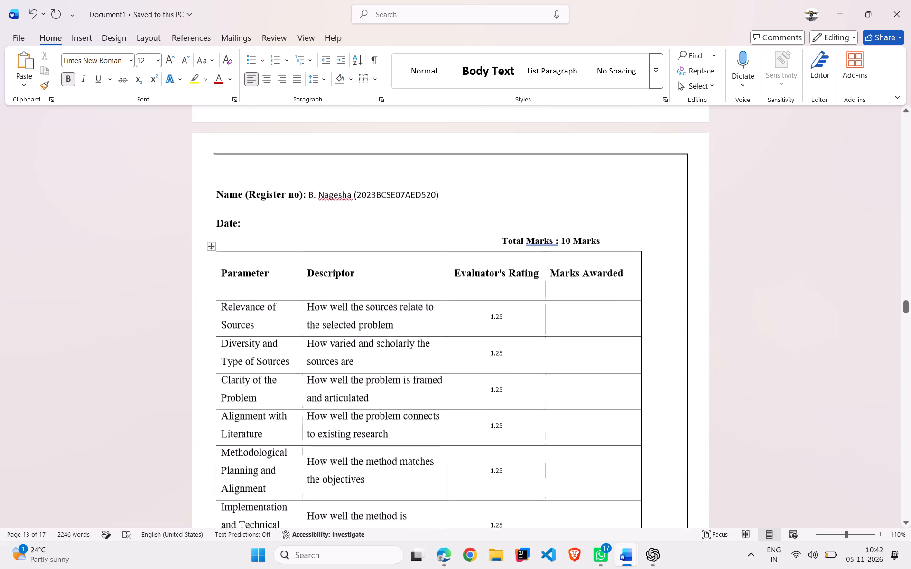
scroll(411, 430, "up", 2)
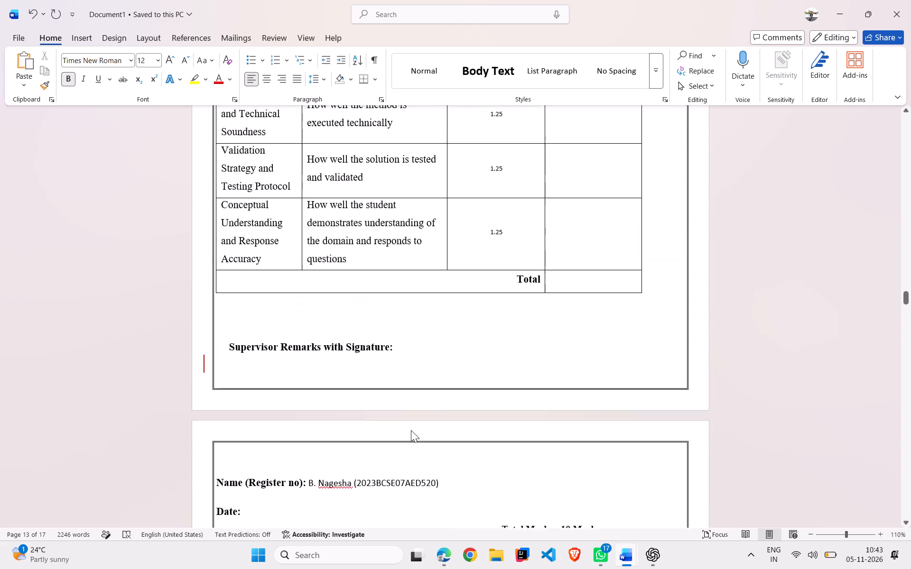
scroll(411, 430, "up", 1)
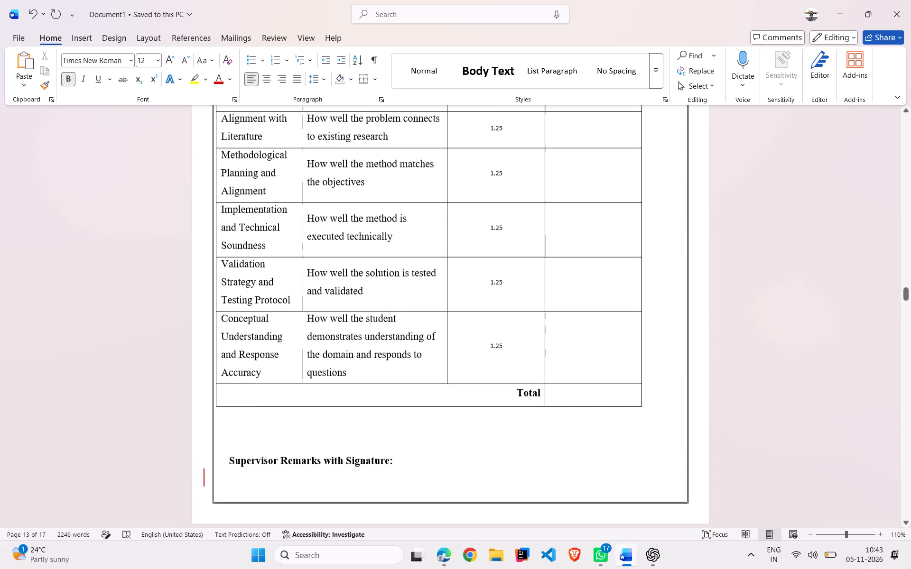
scroll(411, 430, "up", 3)
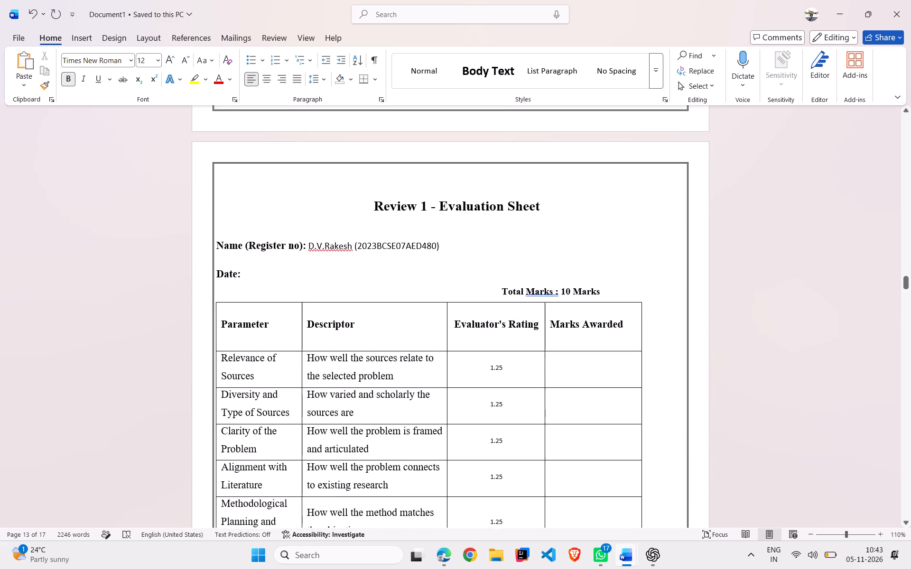
scroll(411, 430, "up", 1)
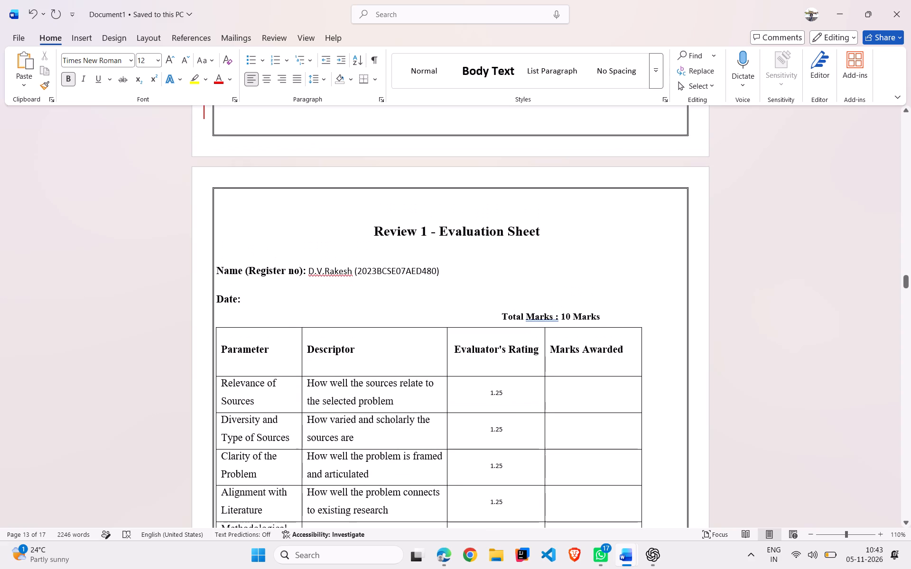
scroll(411, 430, "up", 1)
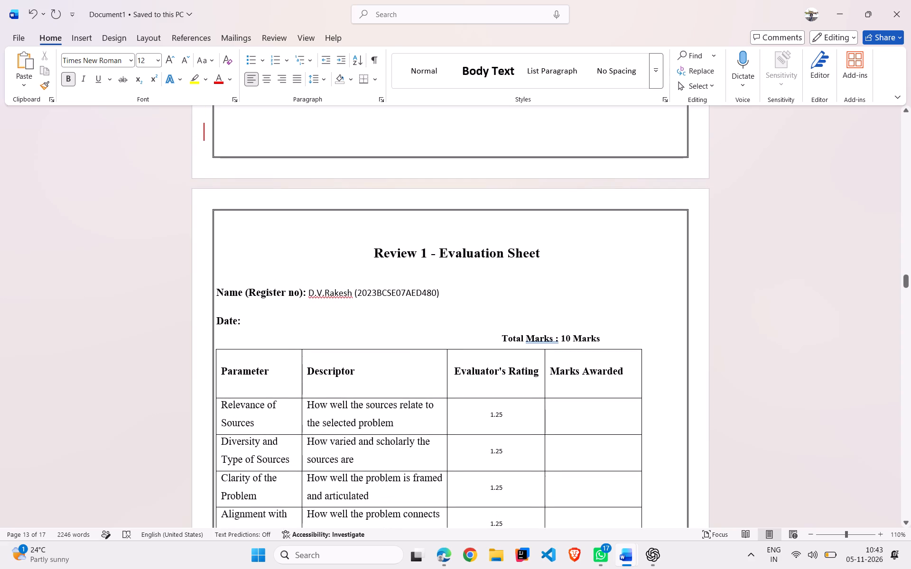
Check the Review 3, Review 2 and Review 1 attendance tables and the end of the marks distribution table.
scroll(411, 430, "up", 2)
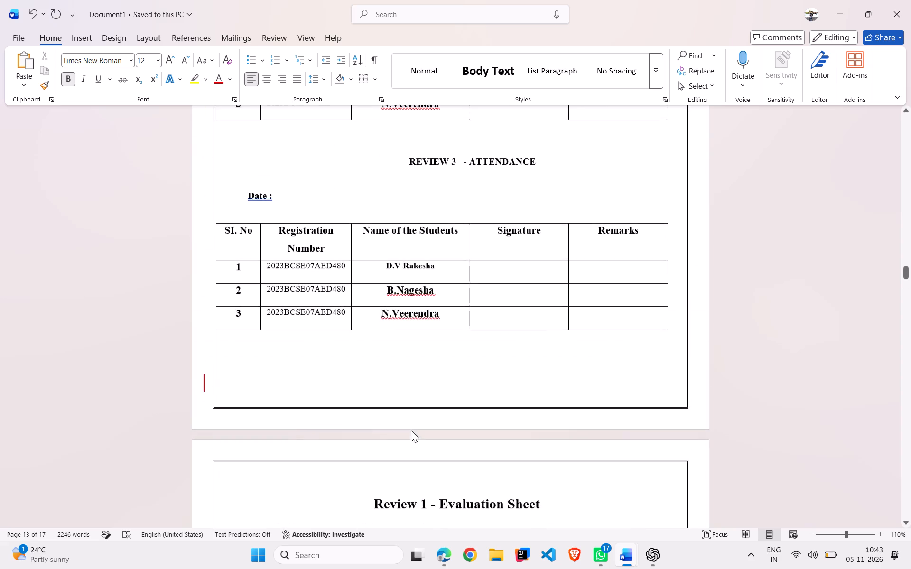
scroll(411, 430, "up", 2)
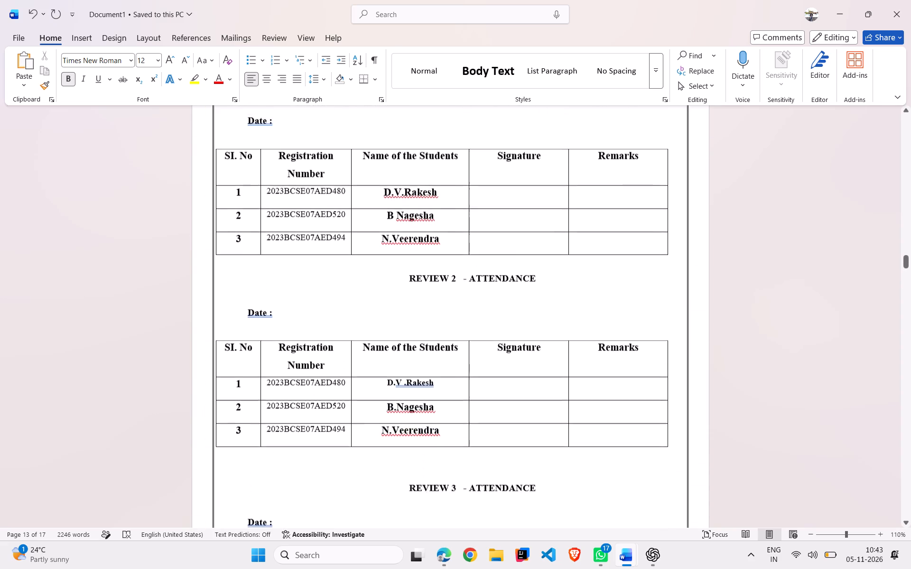
scroll(411, 430, "up", 4)
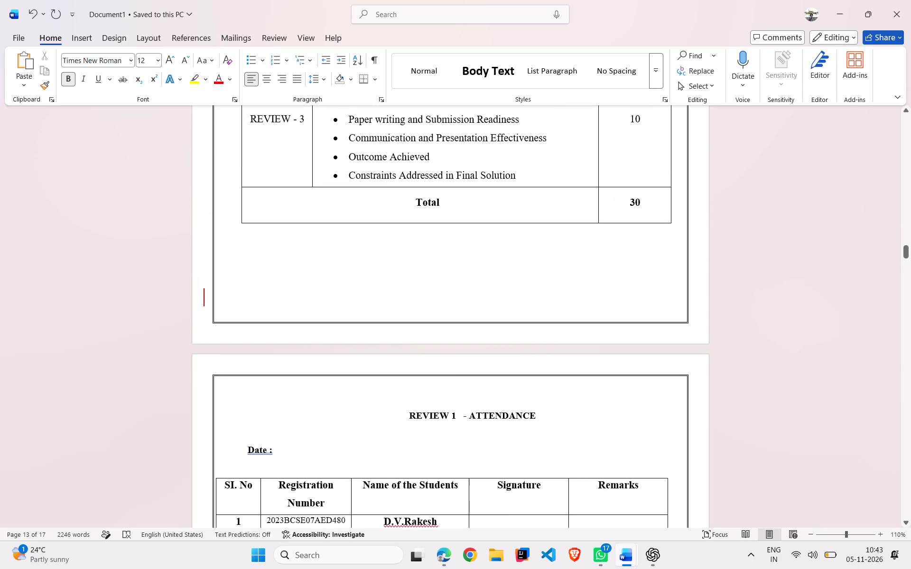
Look back through the marks distribution table and the Resources Required and Expected Outcome of the Project pages, checking layout.
scroll(411, 430, "up", 3)
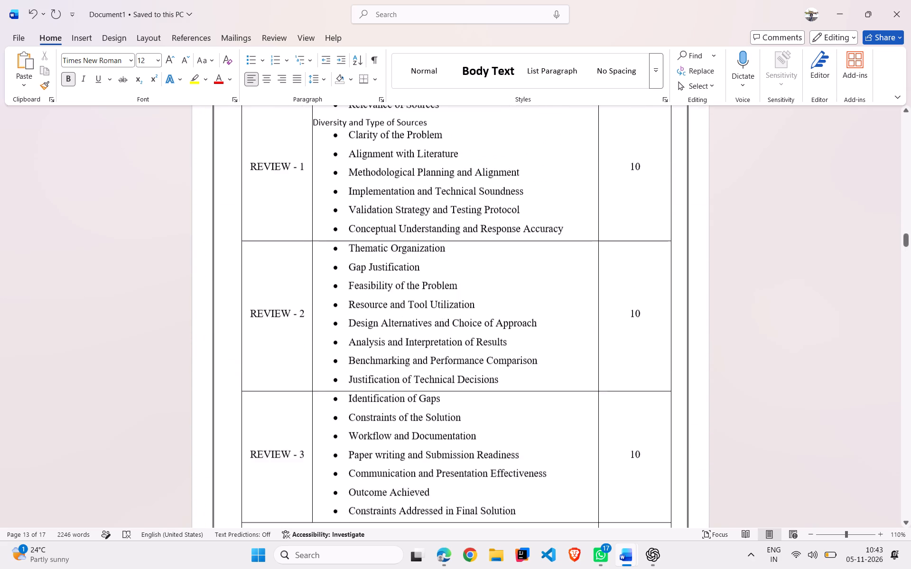
scroll(411, 430, "up", 2)
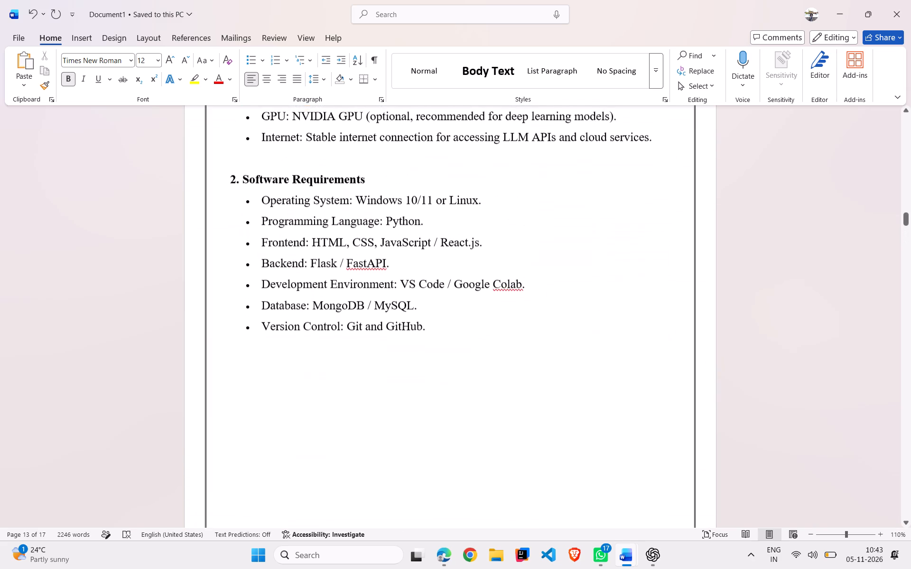
scroll(411, 430, "up", 3)
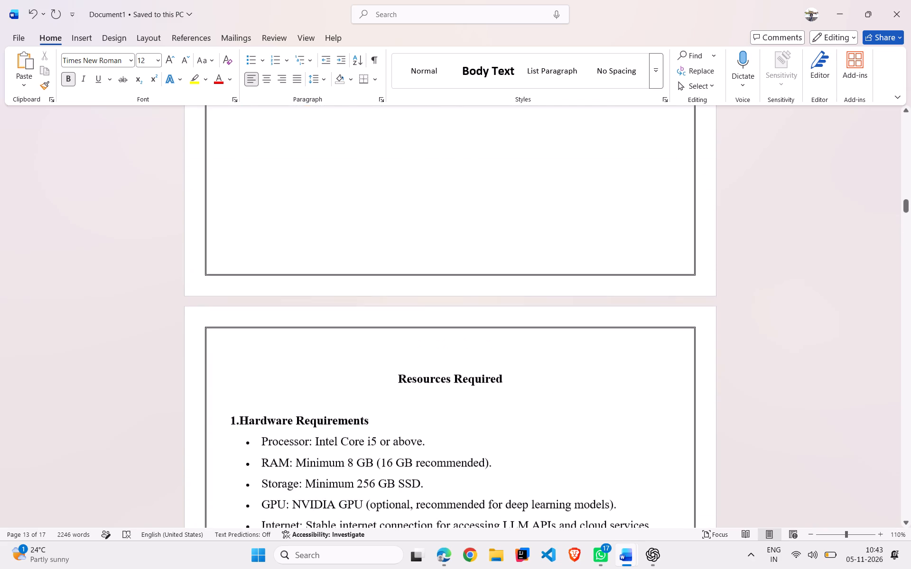
scroll(411, 430, "up", 3)
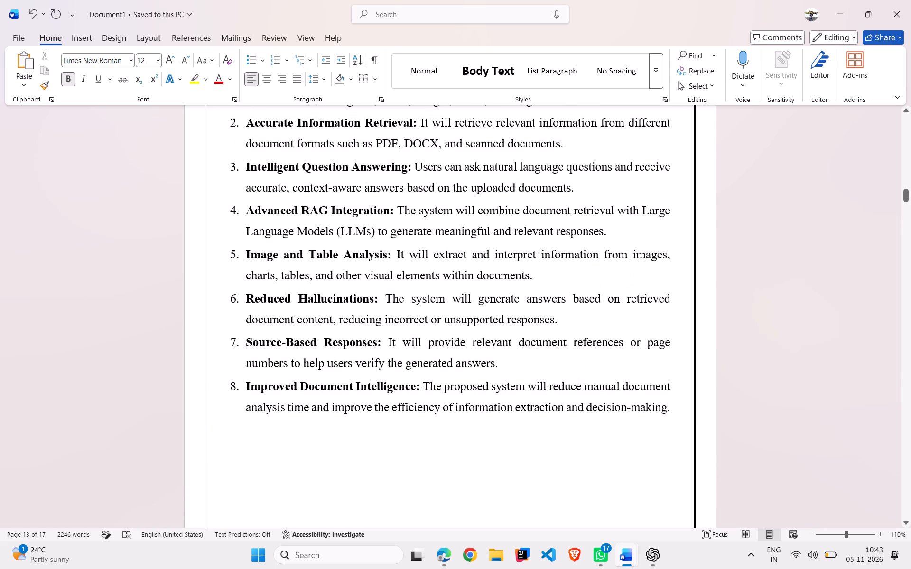
scroll(411, 430, "up", 2)
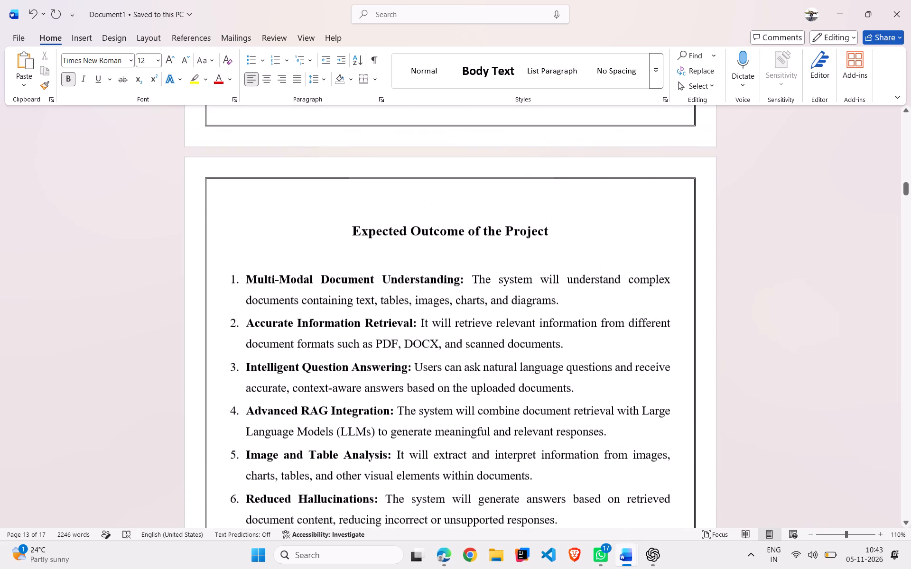
Examine the opening pages, from the novelty points back through the Abstract of the Project to the cover page.
scroll(411, 430, "up", 3)
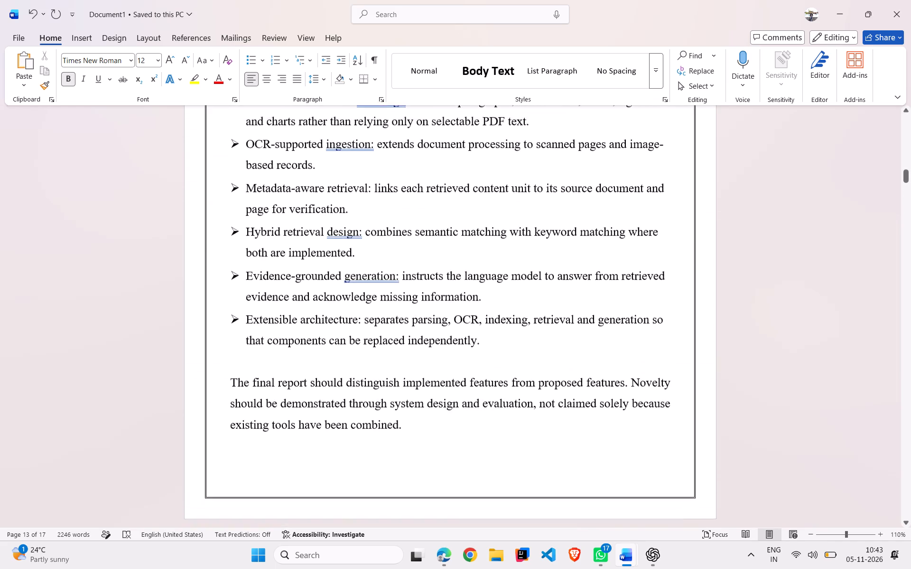
scroll(411, 430, "up", 4)
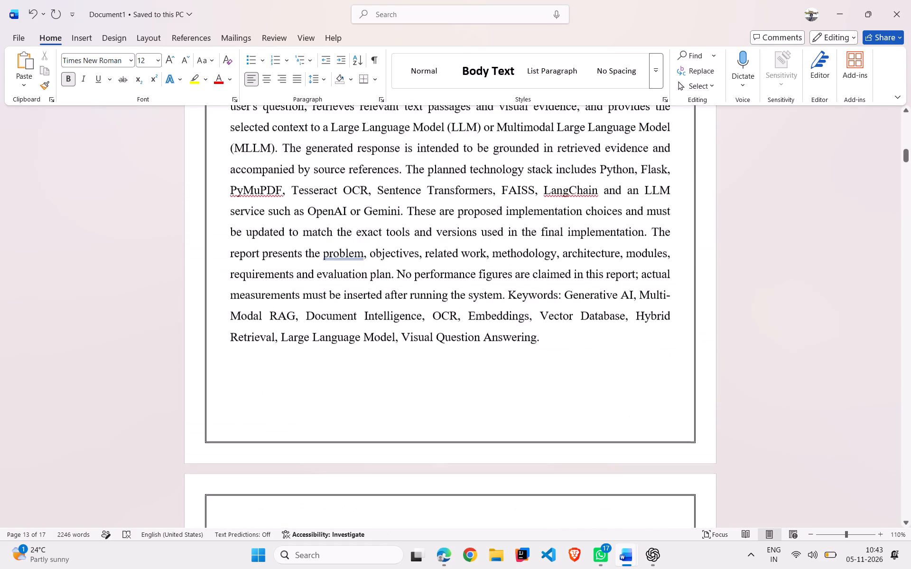
scroll(411, 430, "up", 4)
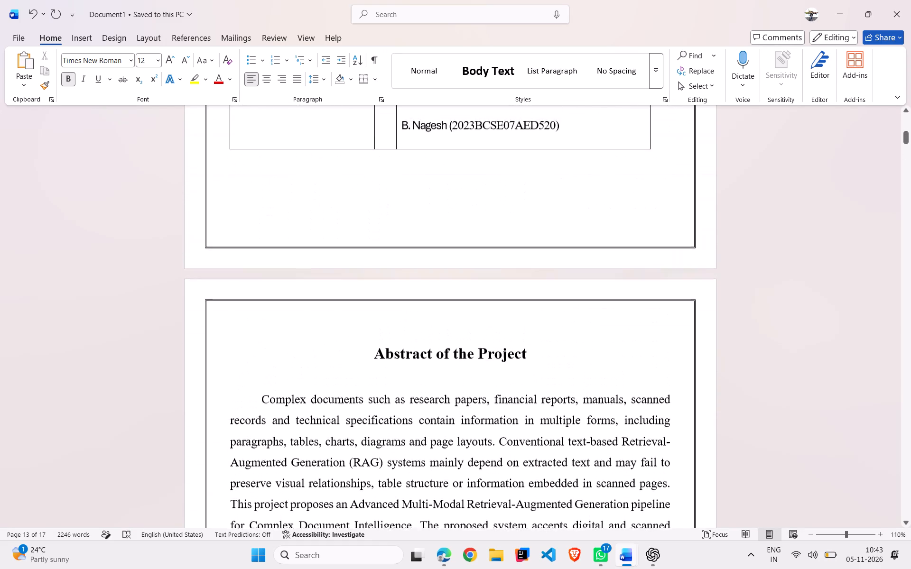
scroll(411, 430, "up", 4)
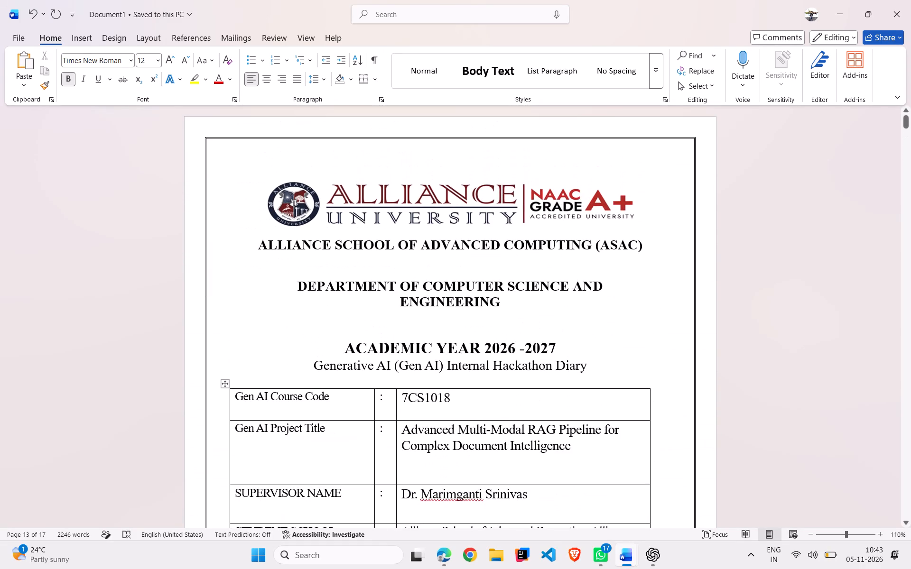
scroll(411, 430, "up", 1)
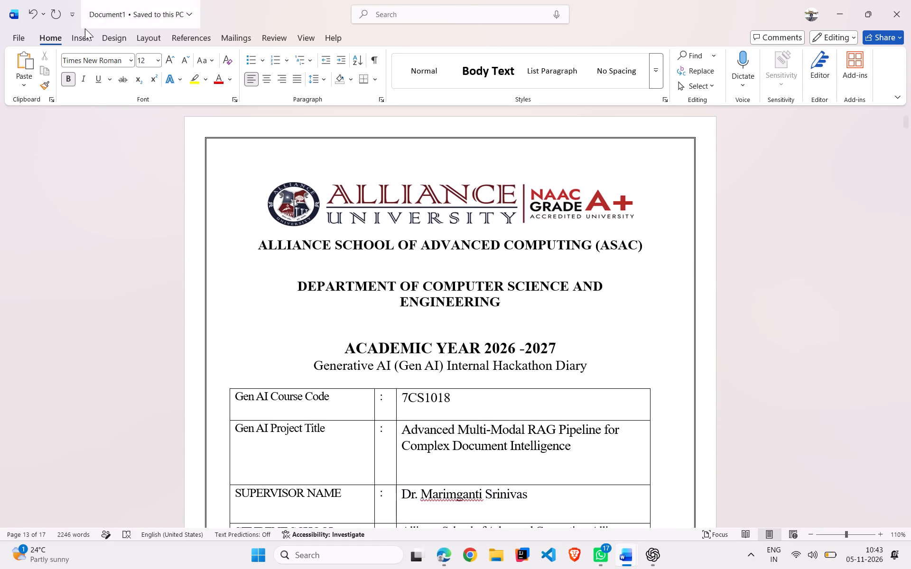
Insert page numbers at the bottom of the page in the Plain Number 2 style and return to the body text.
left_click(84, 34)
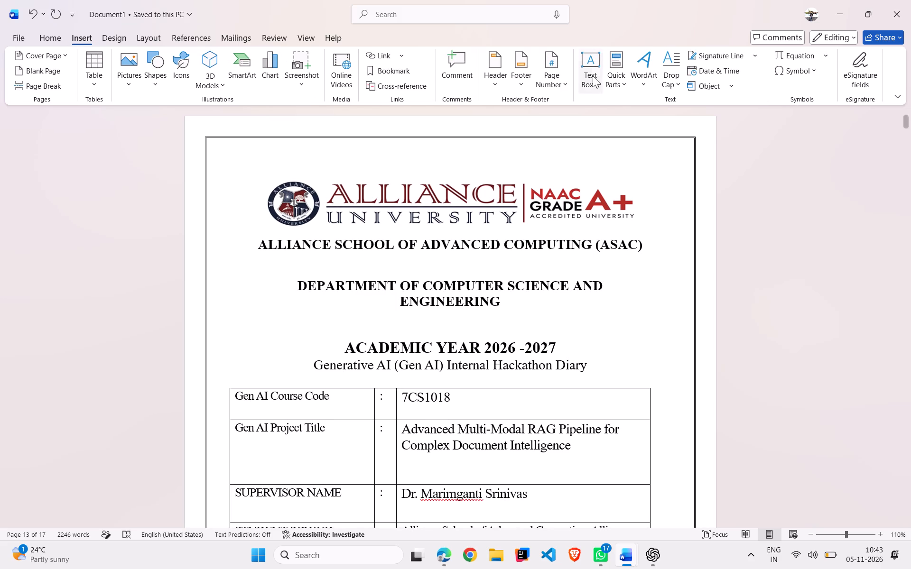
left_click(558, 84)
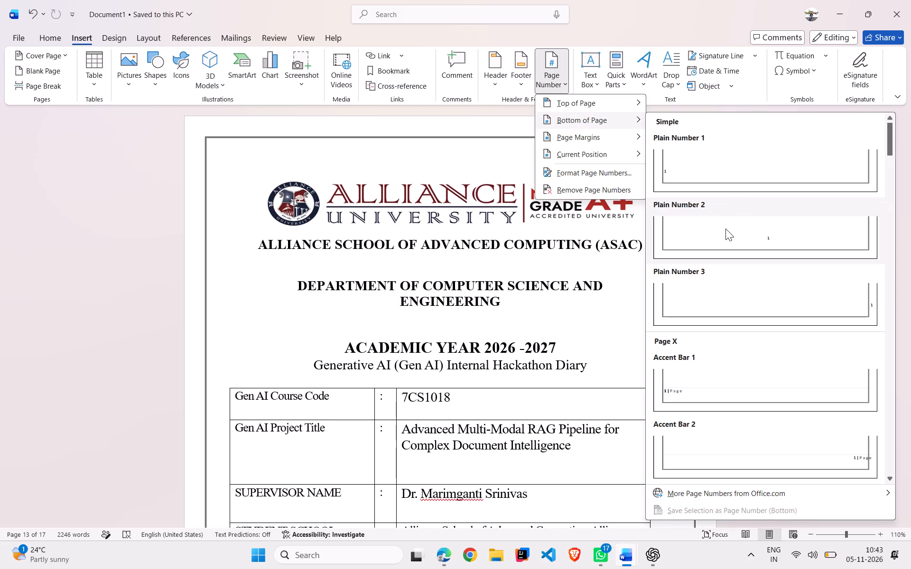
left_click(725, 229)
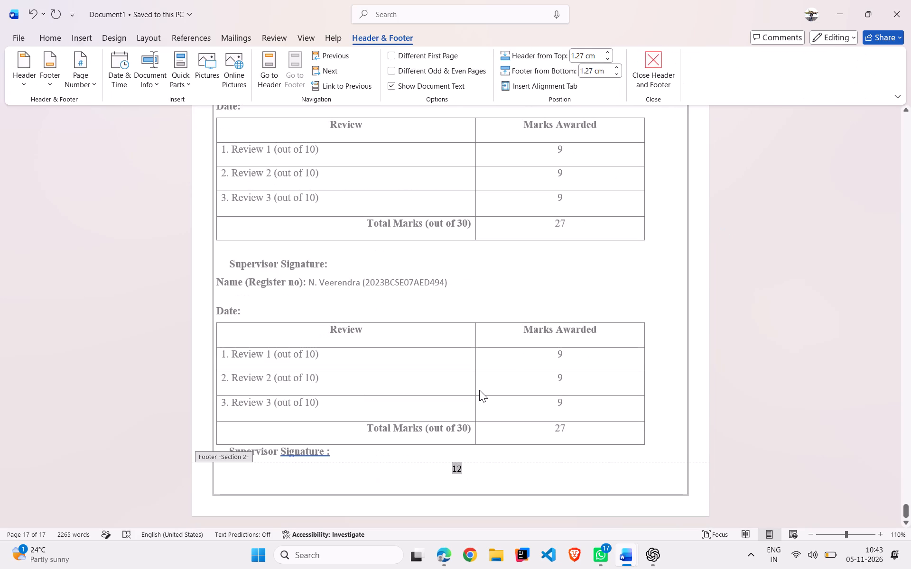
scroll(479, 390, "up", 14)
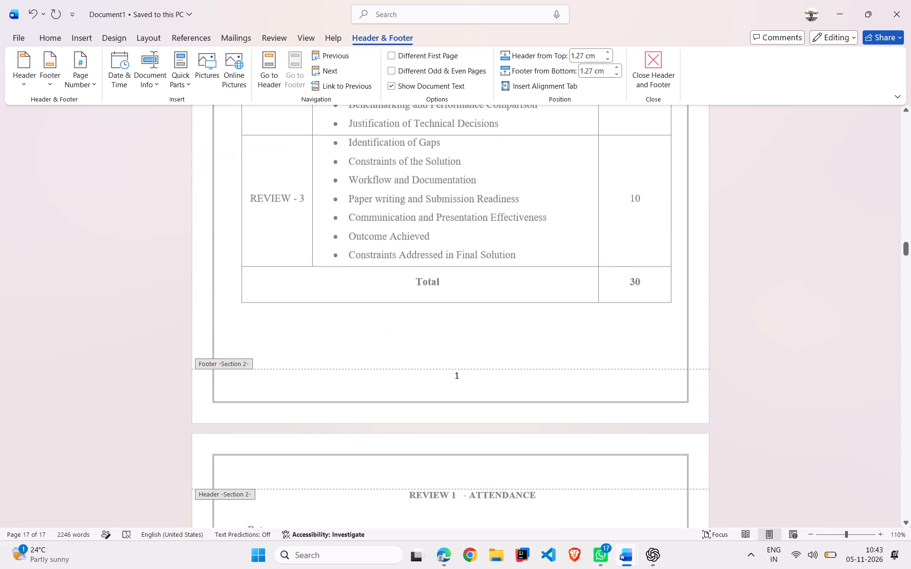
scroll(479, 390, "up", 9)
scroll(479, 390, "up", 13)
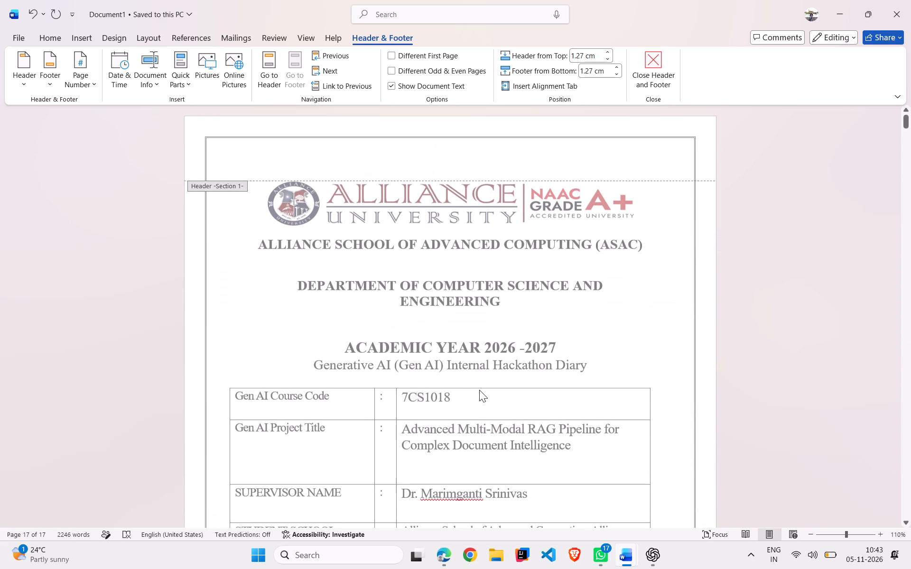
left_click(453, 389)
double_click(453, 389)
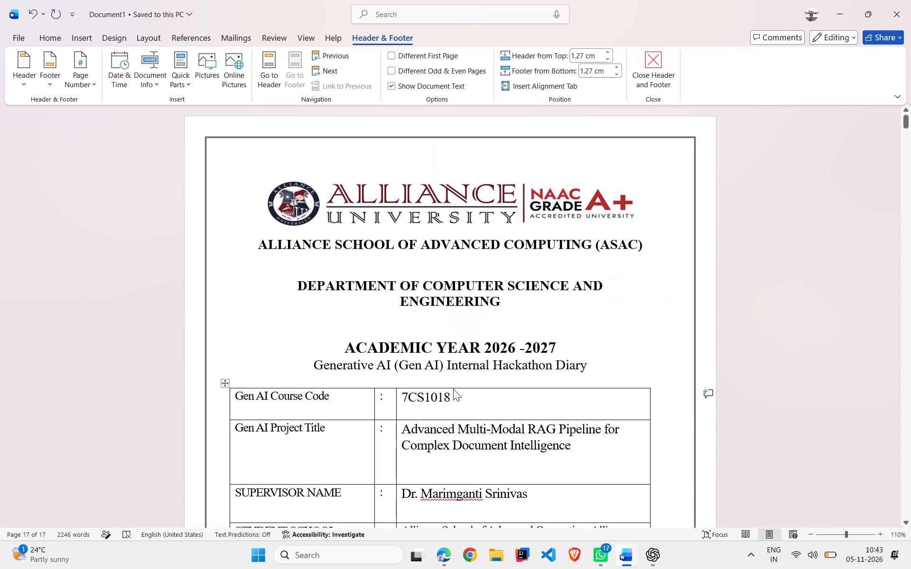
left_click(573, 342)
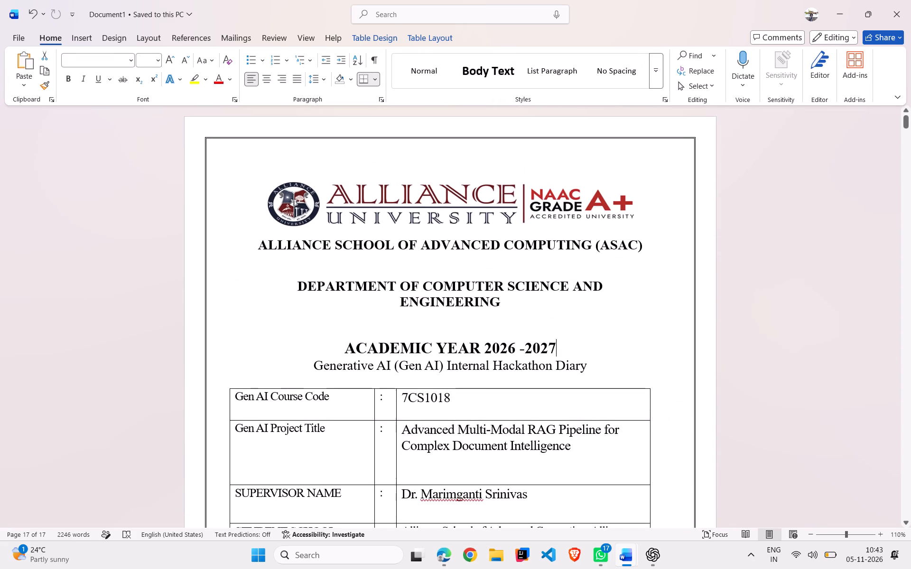
Check the page bottoms for page numbers from the cover page through to the Review 1 attendance page.
scroll(573, 341, "down", 4)
scroll(573, 341, "up", 1)
scroll(573, 341, "down", 1)
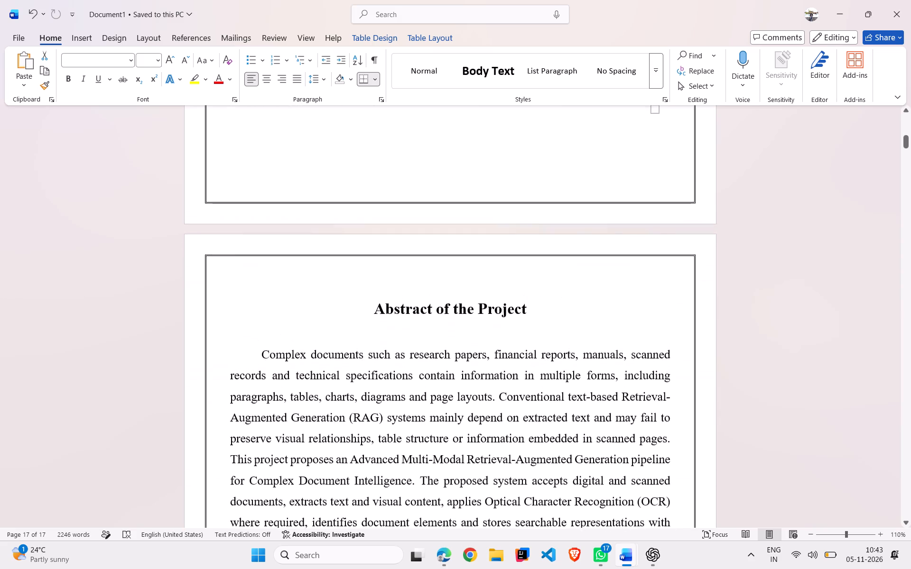
scroll(573, 341, "down", 7)
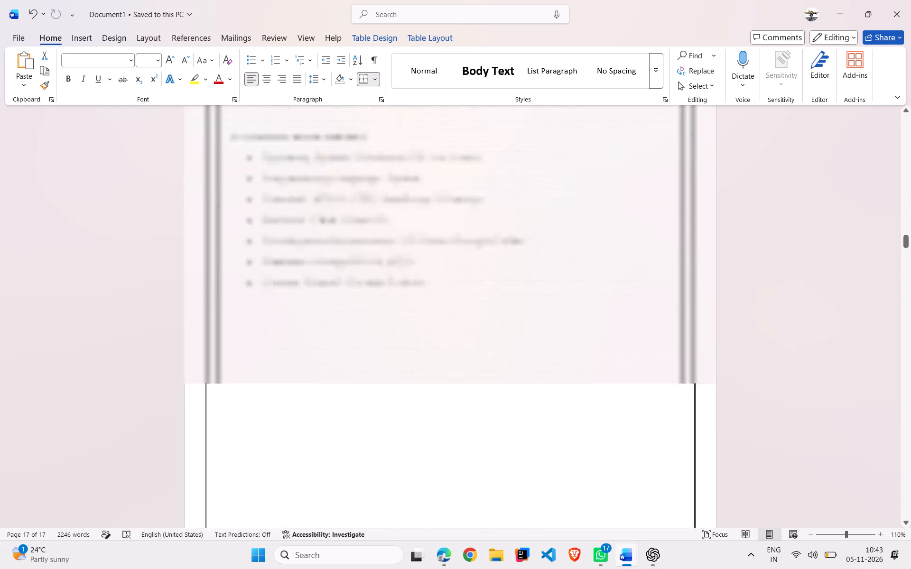
scroll(573, 341, "down", 3)
scroll(573, 341, "up", 1)
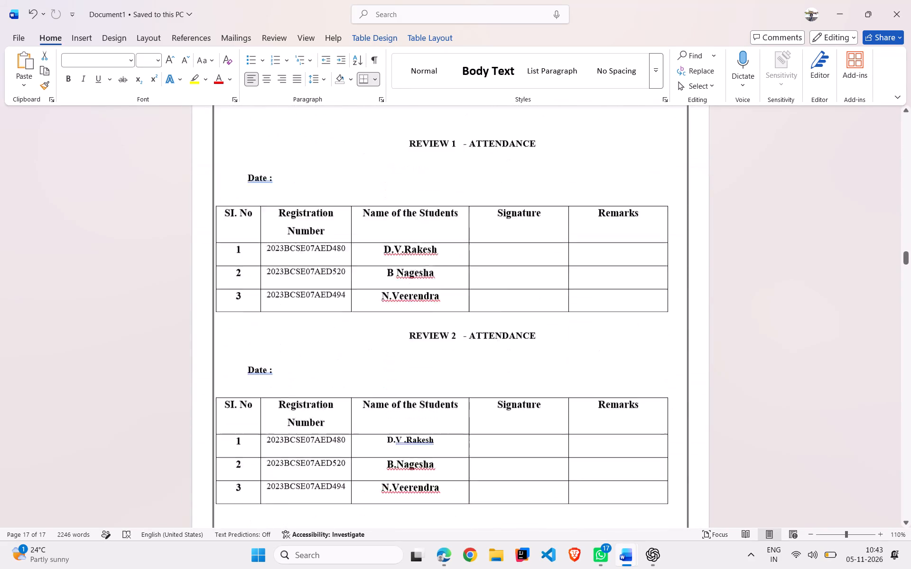
scroll(573, 341, "up", 2)
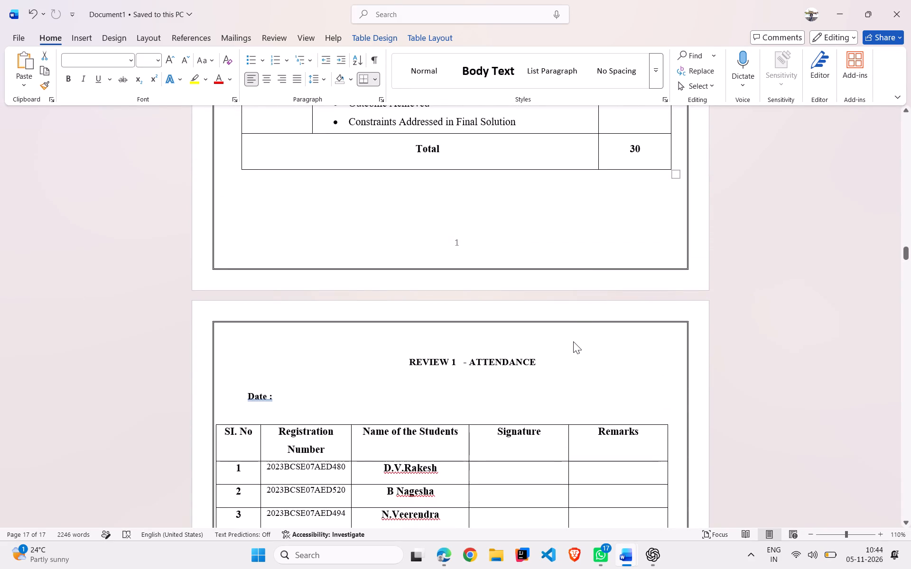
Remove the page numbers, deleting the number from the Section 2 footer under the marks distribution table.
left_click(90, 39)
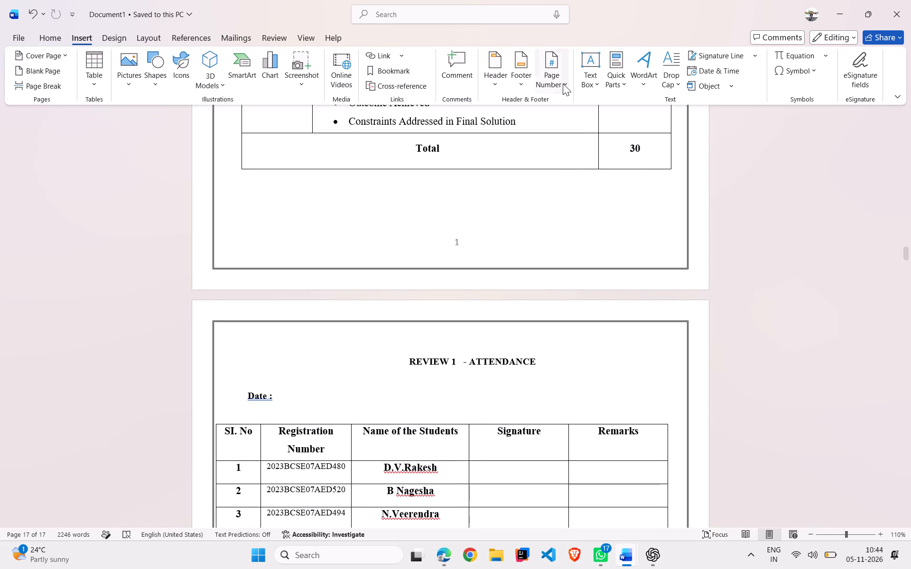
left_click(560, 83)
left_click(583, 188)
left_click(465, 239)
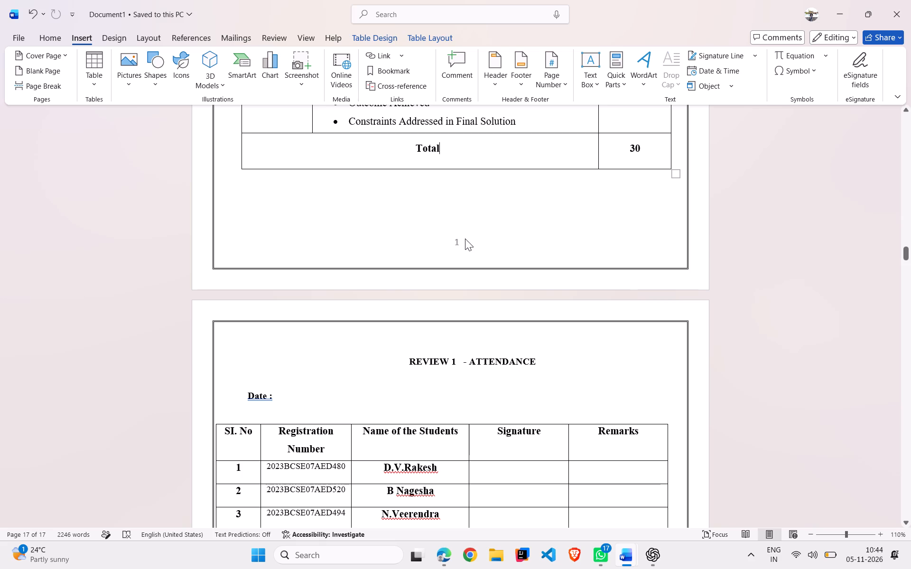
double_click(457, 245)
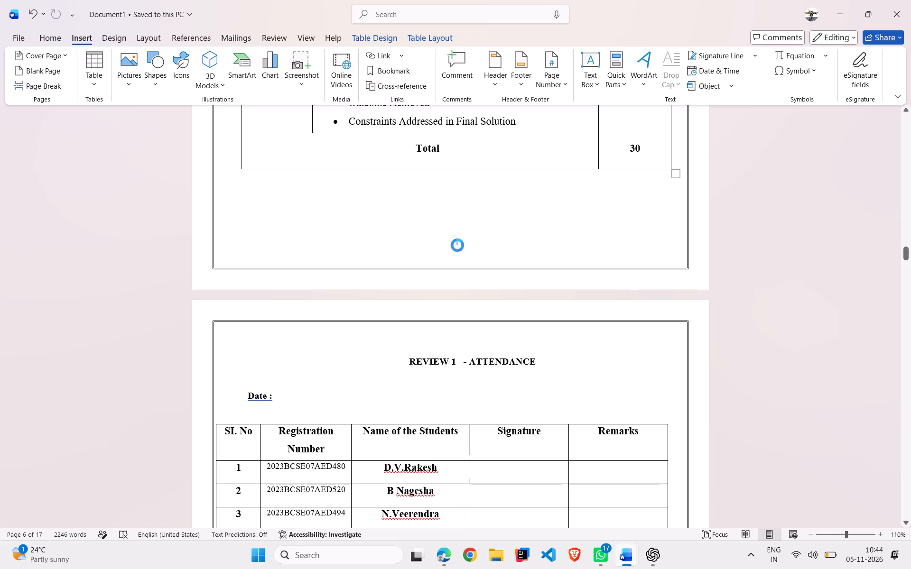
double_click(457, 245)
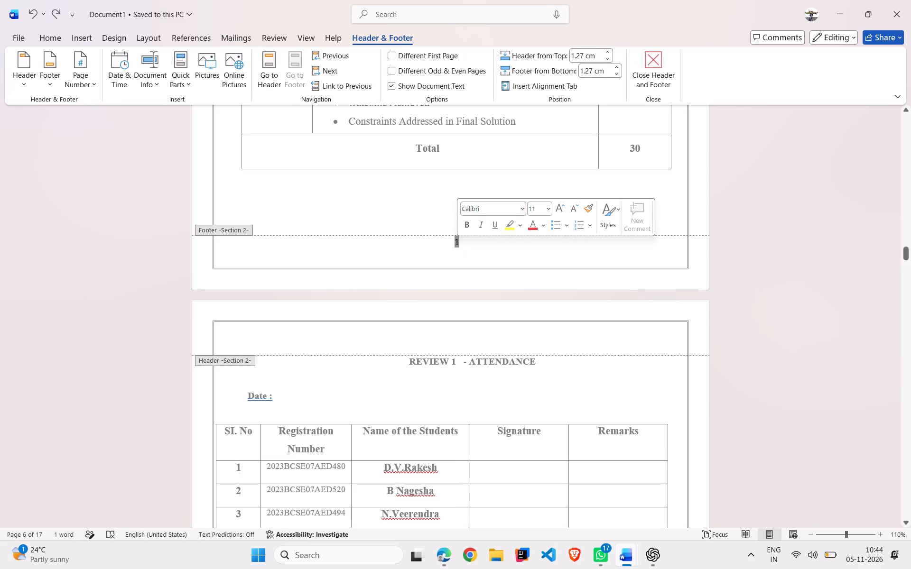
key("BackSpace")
Check the Section 2 footers from the attendance tables to the first student's Review 2 - Evaluation Sheet, then return to the body text.
scroll(465, 255, "down", 2)
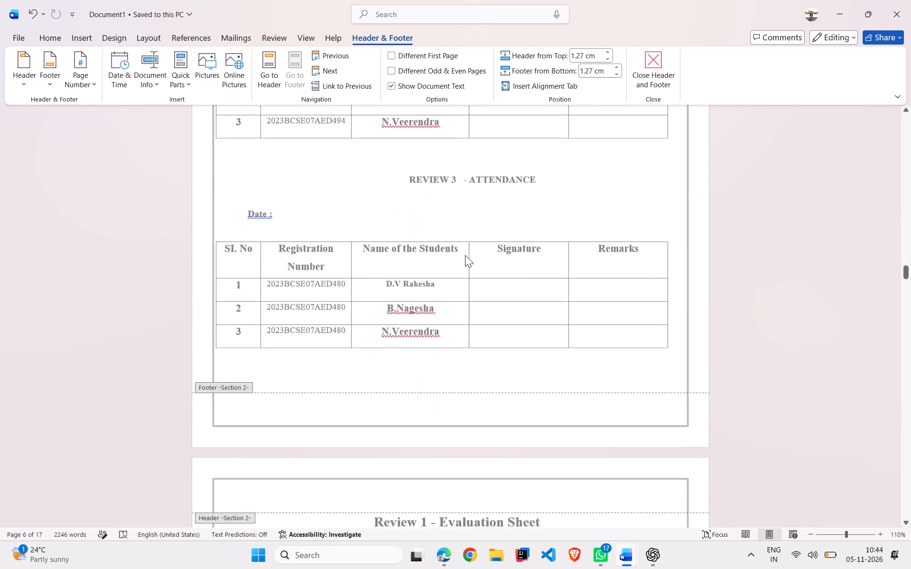
scroll(465, 255, "down", 9)
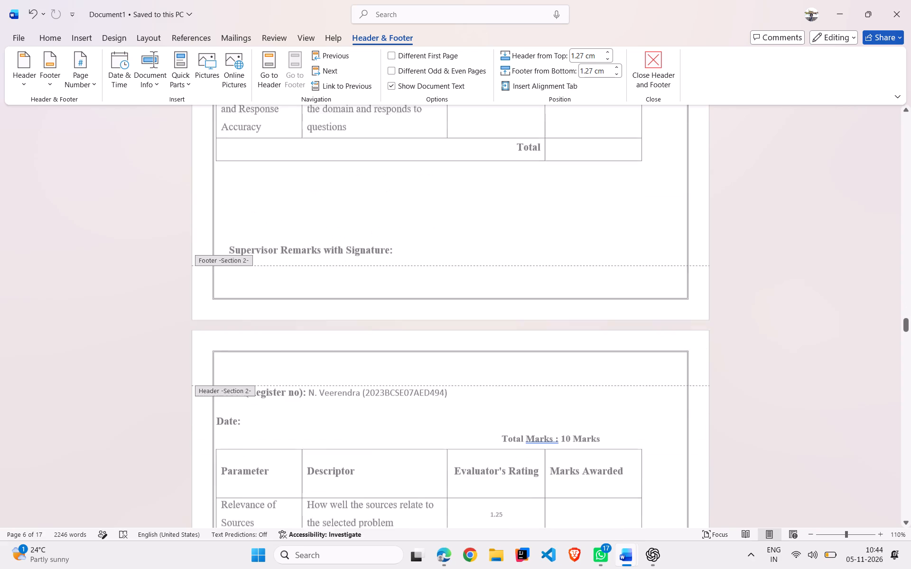
scroll(465, 255, "down", 6)
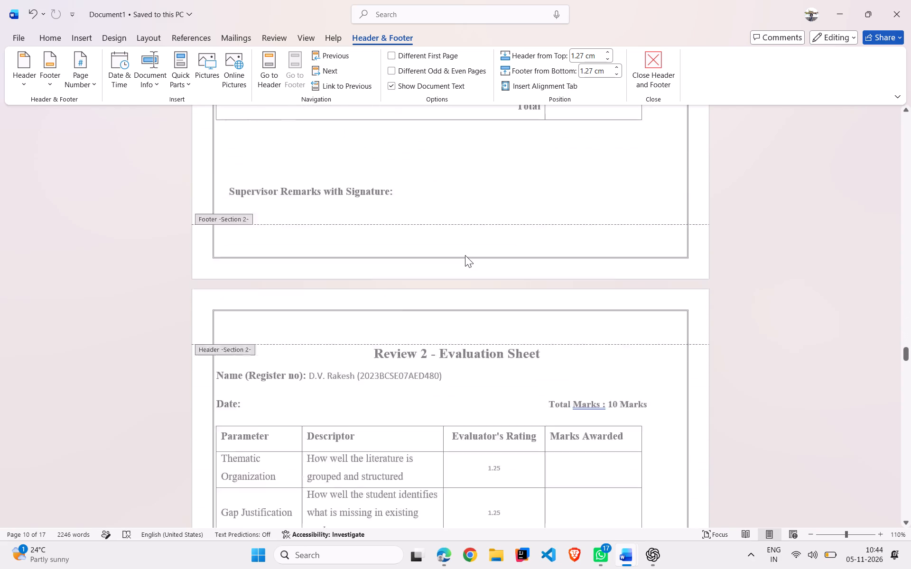
scroll(465, 255, "down", 3)
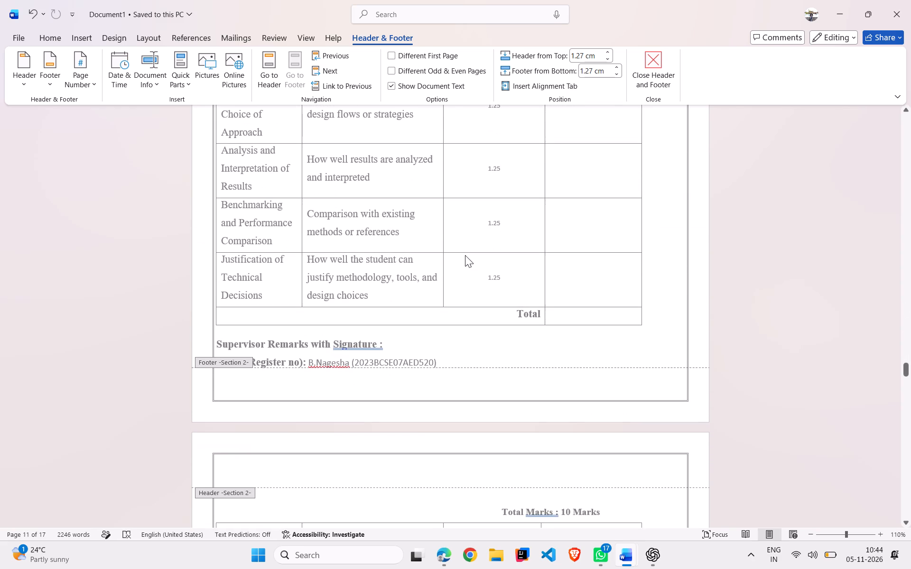
left_click(465, 255)
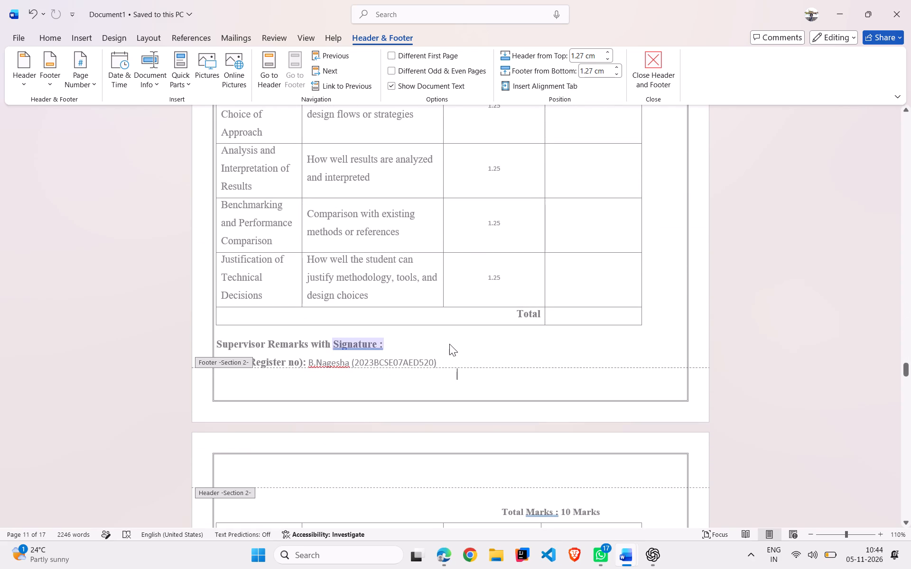
double_click(407, 338)
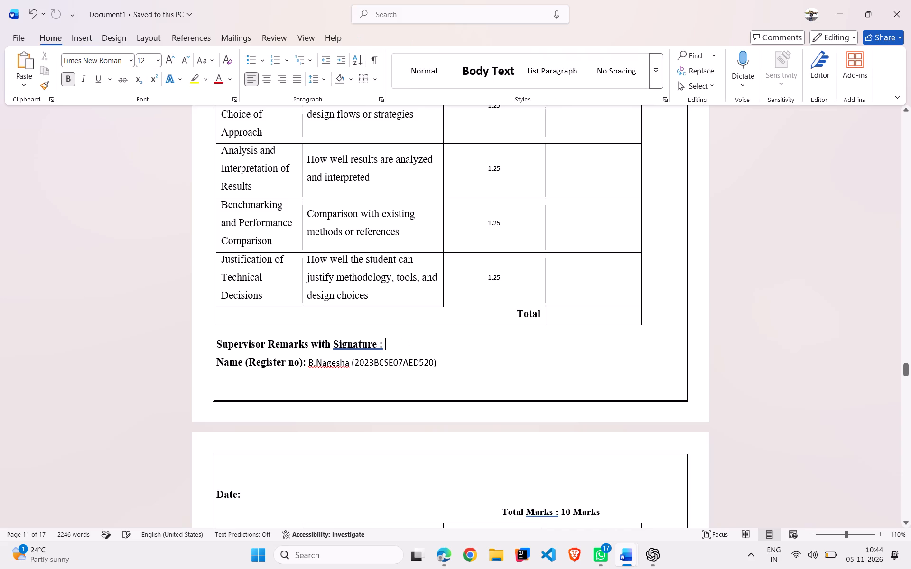
Insert a blank line before the second student's Name (Register no) line below the first student's Review 2 evaluation table.
left_click(220, 363)
key("Left")
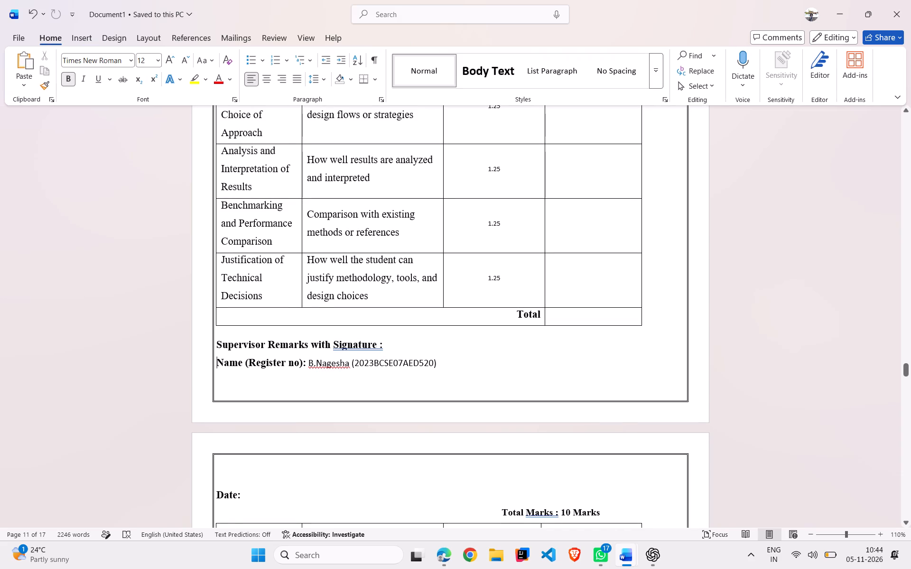
key("Return")
Check the layout and page breaks from the second student's Review 2 evaluation sheet through to the Review Summary page.
scroll(220, 363, "down", 4)
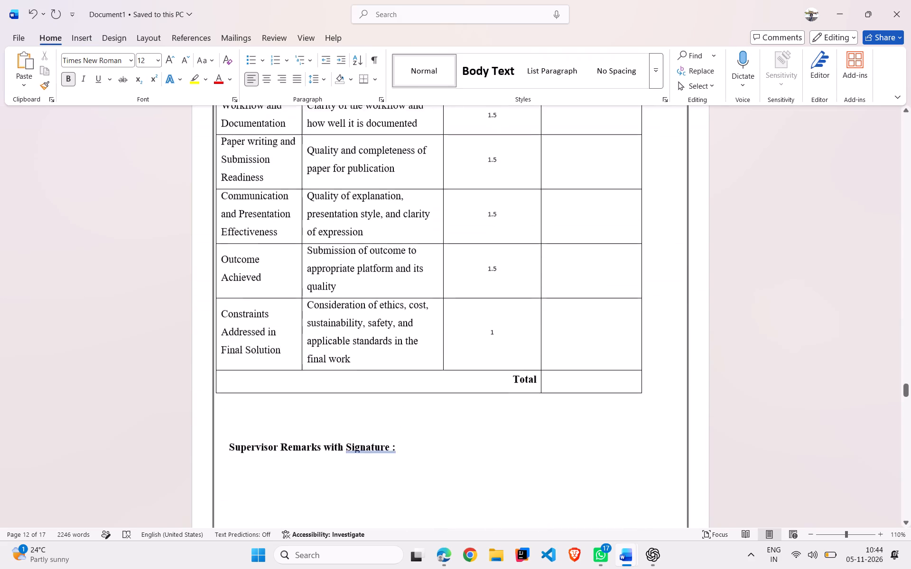
scroll(220, 363, "down", 3)
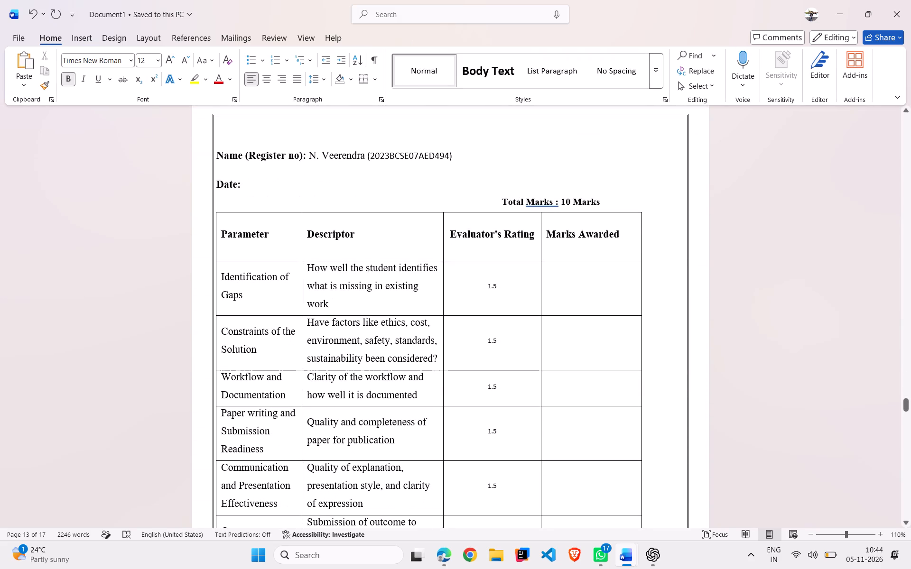
scroll(220, 363, "down", 4)
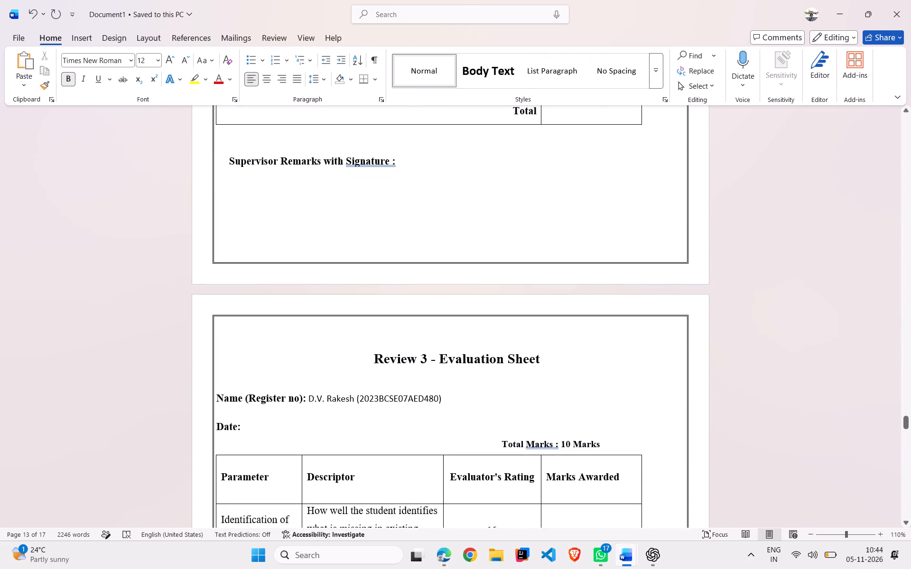
scroll(220, 363, "down", 1)
scroll(220, 363, "up", 1, "ctrl")
scroll(220, 363, "down", 1, "ctrl")
scroll(220, 363, "up", 1, "ctrl")
scroll(220, 363, "down", 4, "ctrl")
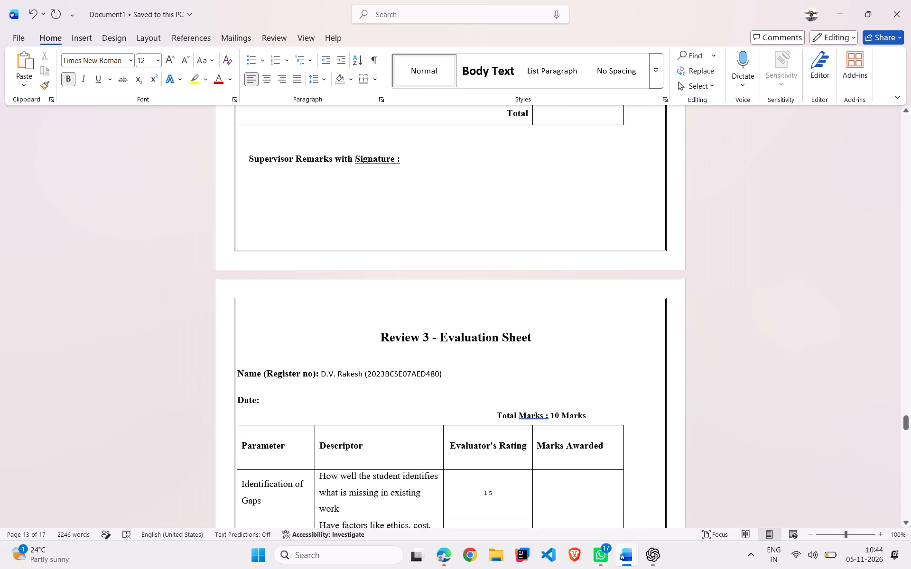
scroll(333, 380, "down", 6)
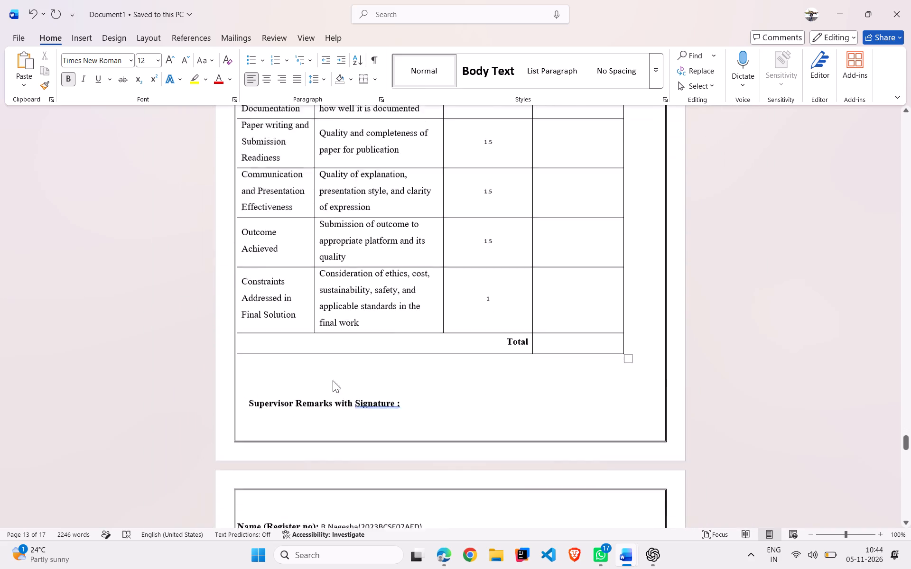
scroll(333, 380, "down", 2)
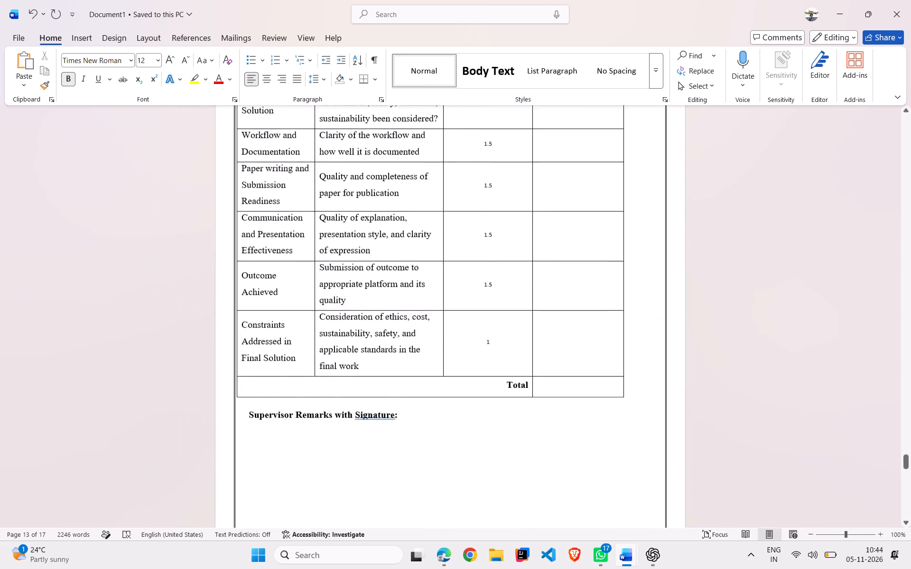
scroll(333, 380, "down", 4)
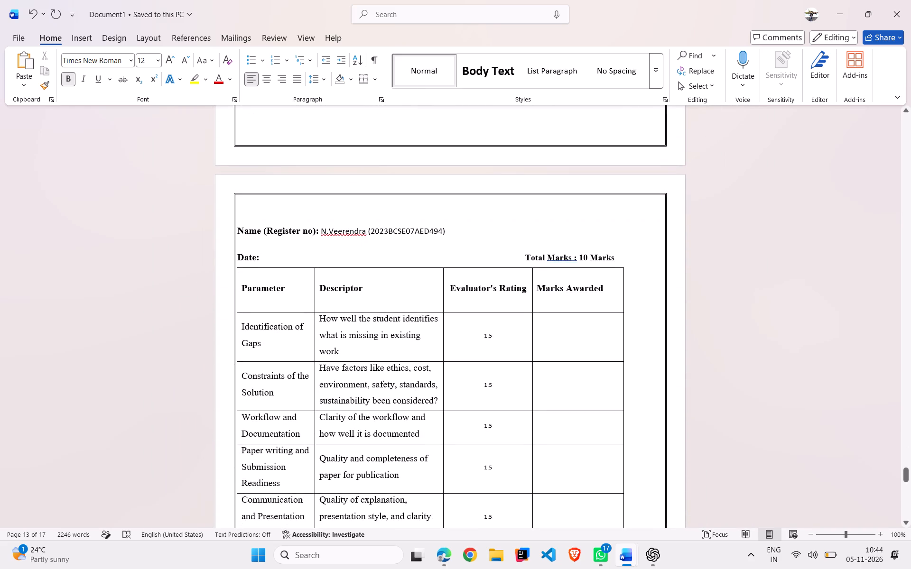
scroll(333, 380, "down", 6)
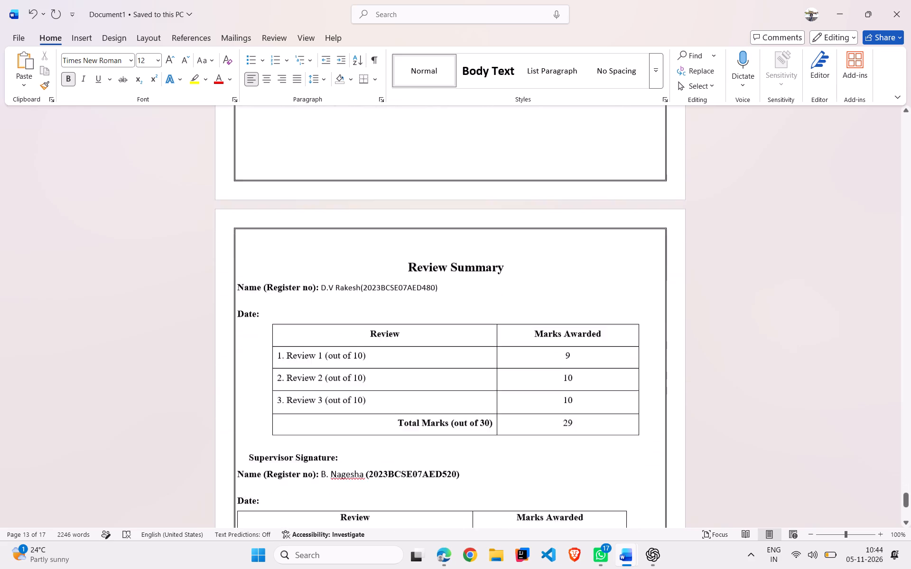
scroll(333, 380, "down", 7)
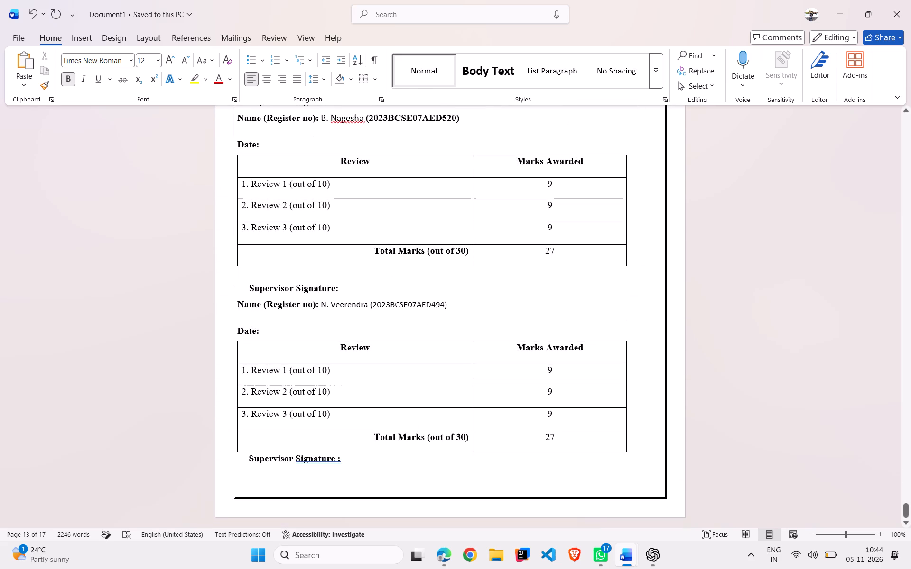
Export the document as a PDF named "gen ai dairy" into the Downloads folder.
left_click(21, 37)
left_click(38, 266)
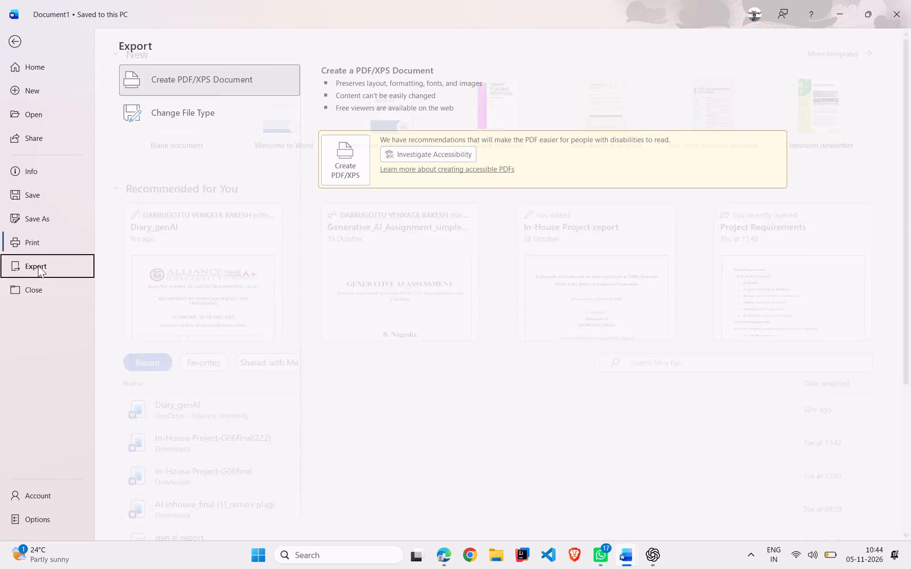
left_click(331, 183)
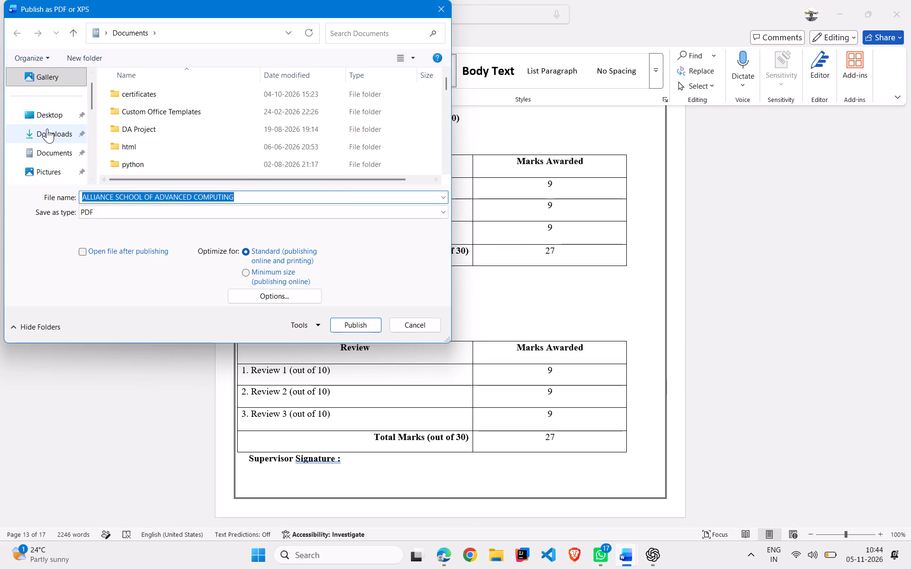
left_click(46, 129)
left_click(240, 221)
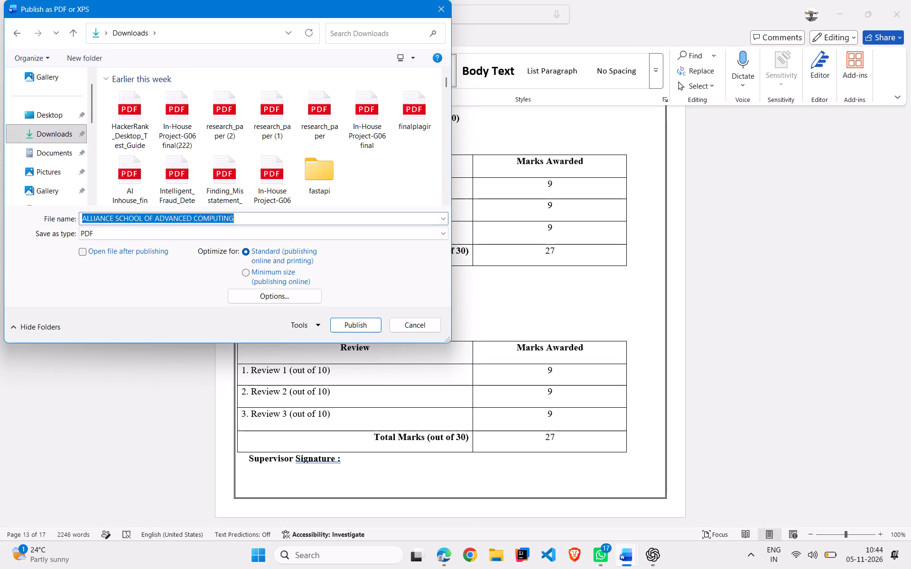
left_click(240, 221)
key("BackSpace")
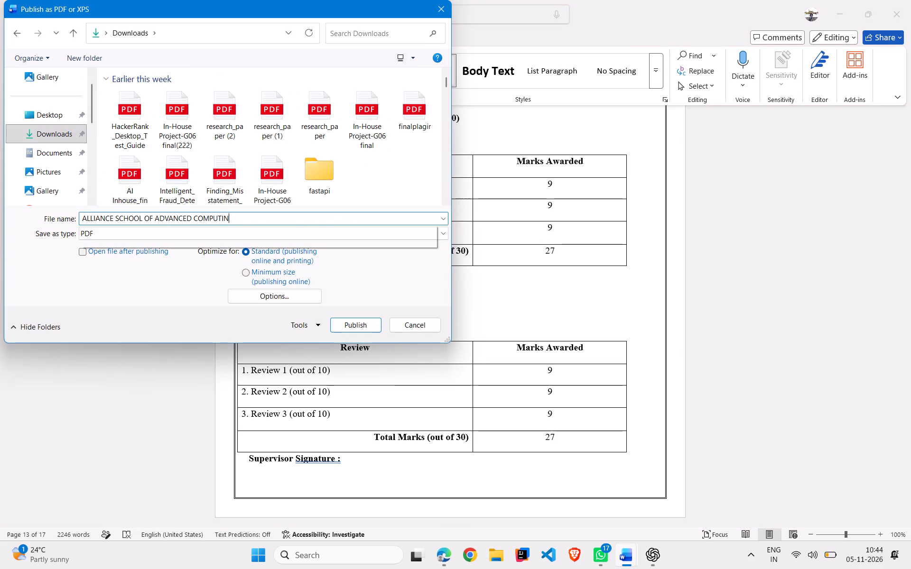
key("BackSpace")
key("BackSpace")
key("BackSpace")
key("BackSpace")
key("BackSpace")
key("BackSpace")
key("BackSpace")
key("BackSpace")
key("BackSpace")
key("BackSpace")
key("BackSpace")
key("BackSpace")
key("BackSpace")
key("BackSpace")
key("BackSpace")
key("BackSpace")
key("BackSpace")
key("BackSpace")
key("BackSpace")
key("BackSpace")
key("BackSpace")
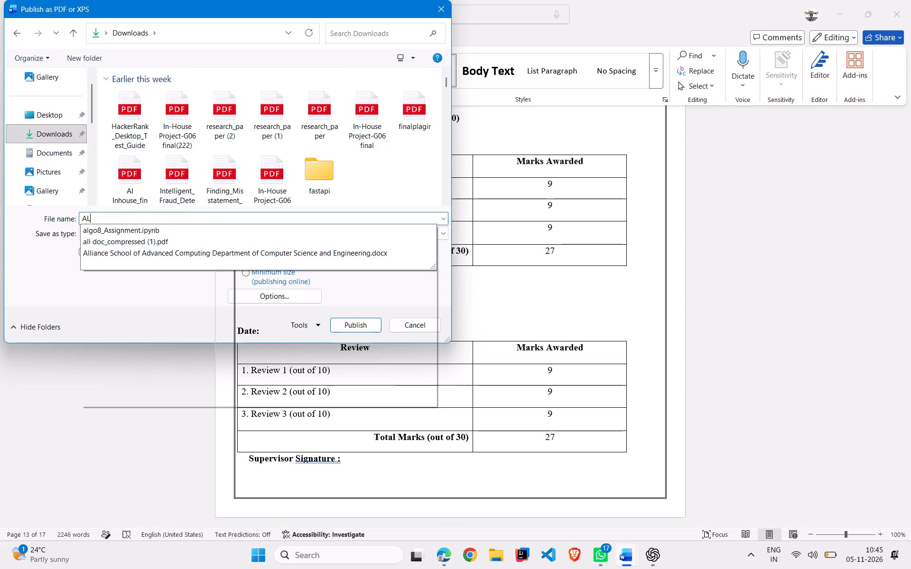
type("ga")
key("BackSpace")
type("en ai")
key("space")
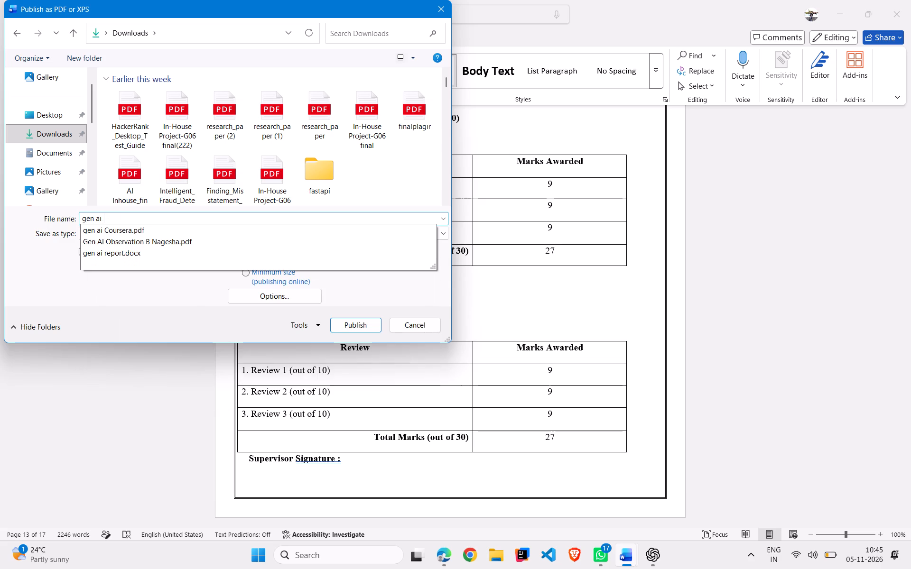
type("dairy")
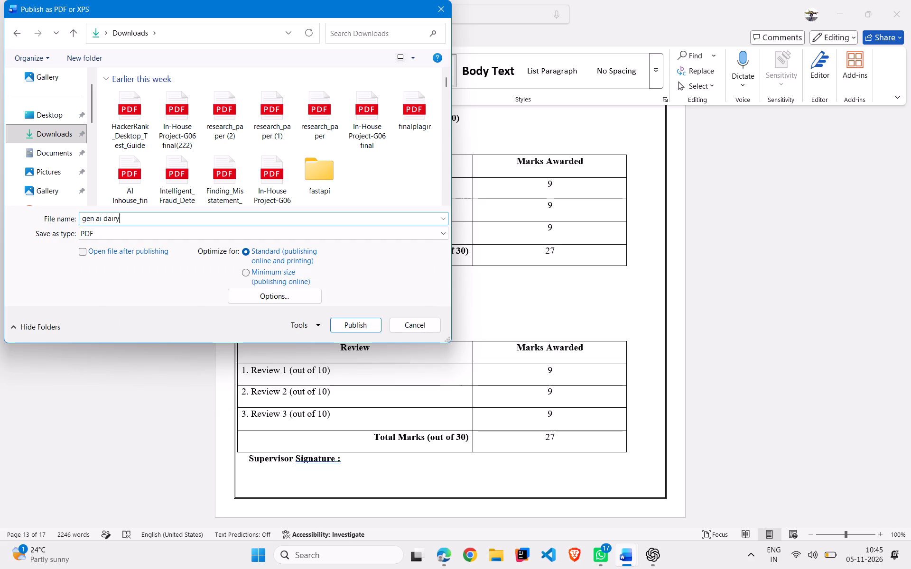
left_click(343, 329)
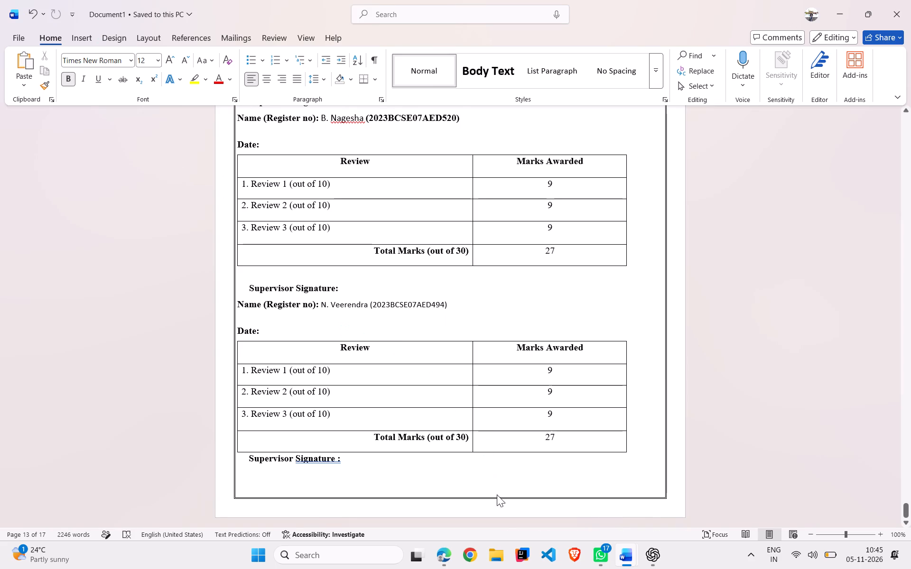
Switch to File Explorer and open the exported gen ai dairy PDF from the Downloads folder.
left_click(496, 564)
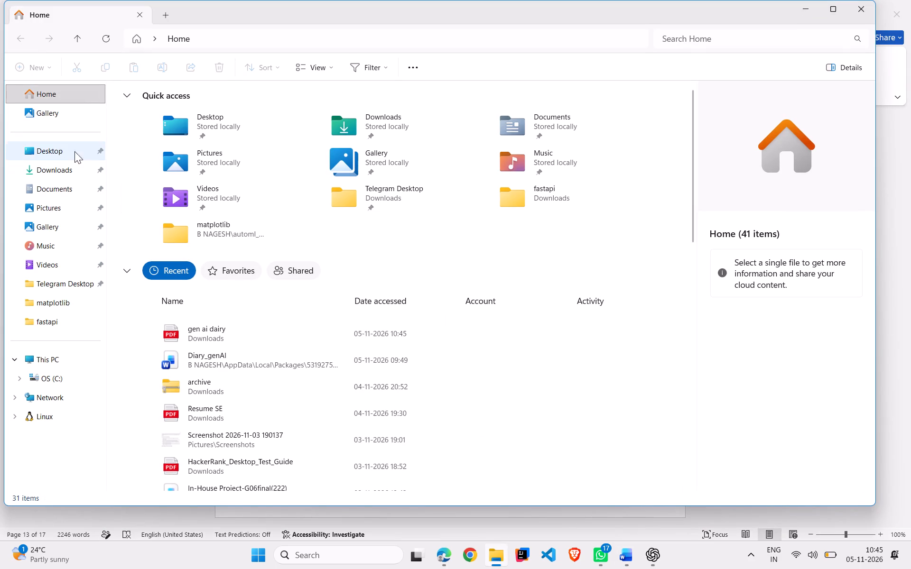
left_click(56, 163)
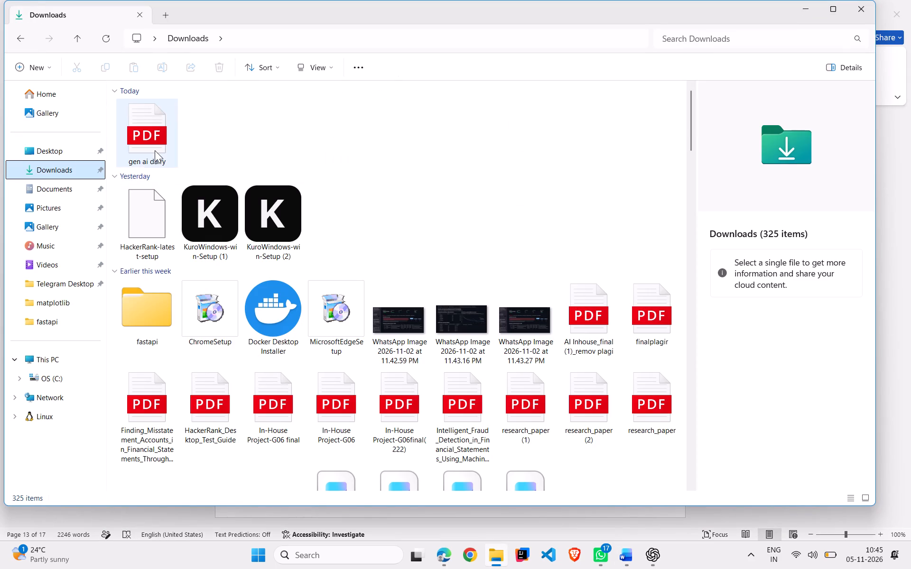
double_click(155, 150)
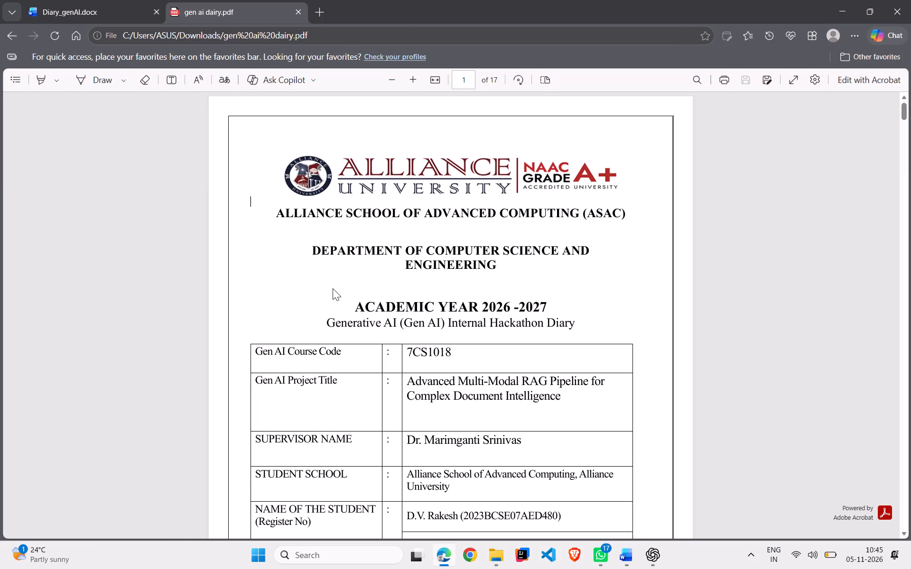
Review the exported PDF's layout from the cover page through the abstract, objective, outcome and resources pages to the attendance tables.
scroll(333, 288, "down", 6)
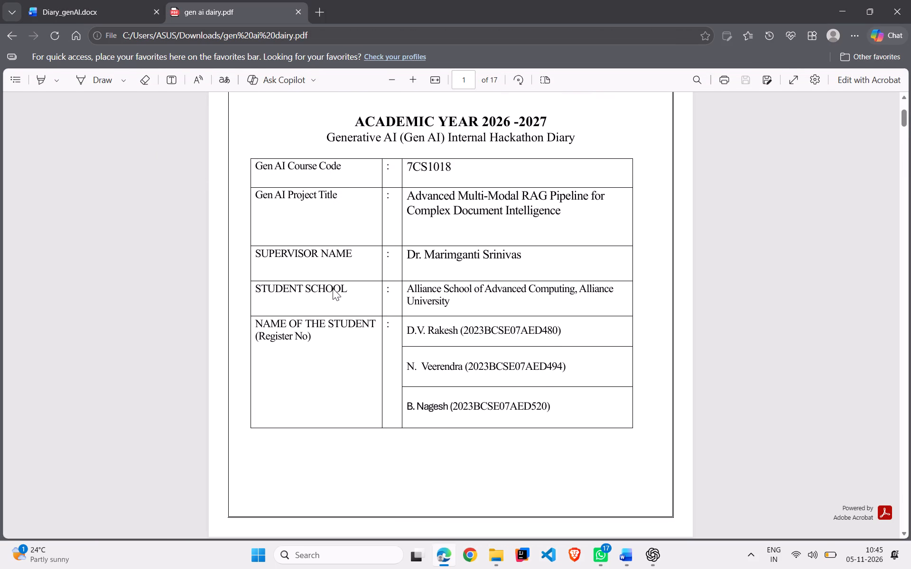
scroll(333, 288, "down", 2)
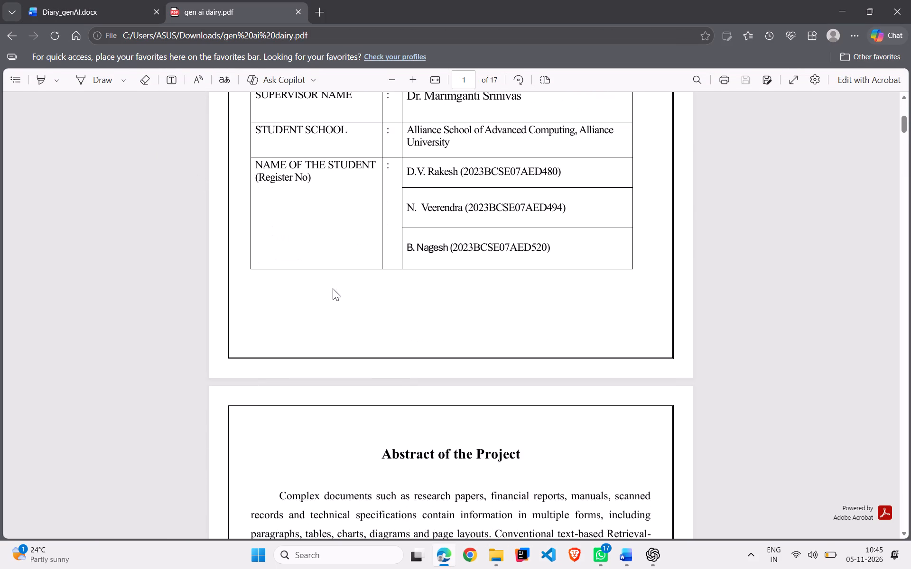
scroll(333, 288, "down", 11)
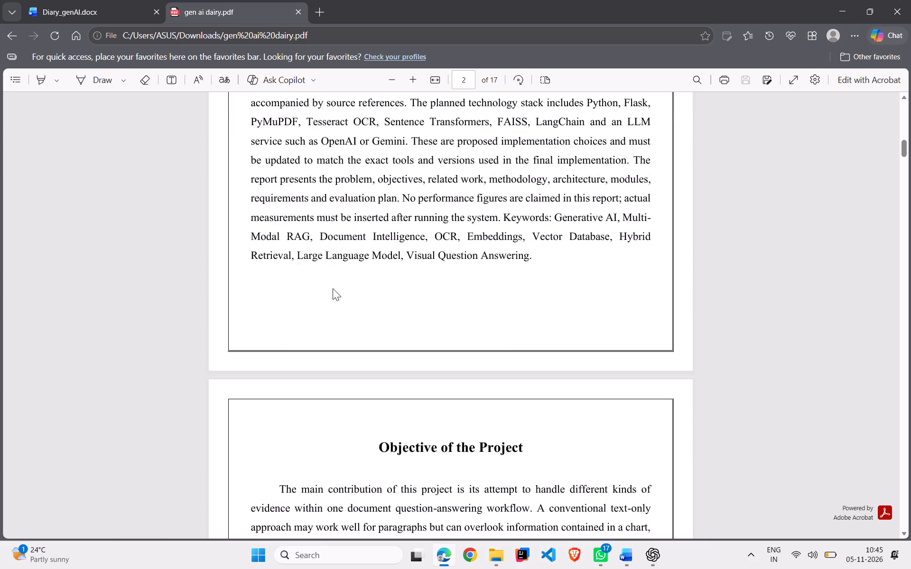
scroll(333, 288, "down", 5)
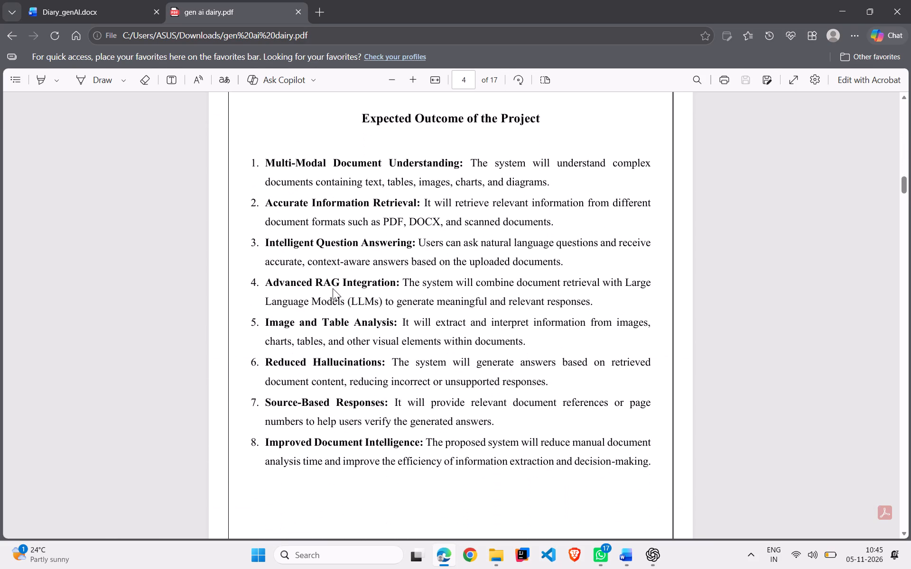
scroll(333, 288, "down", 5)
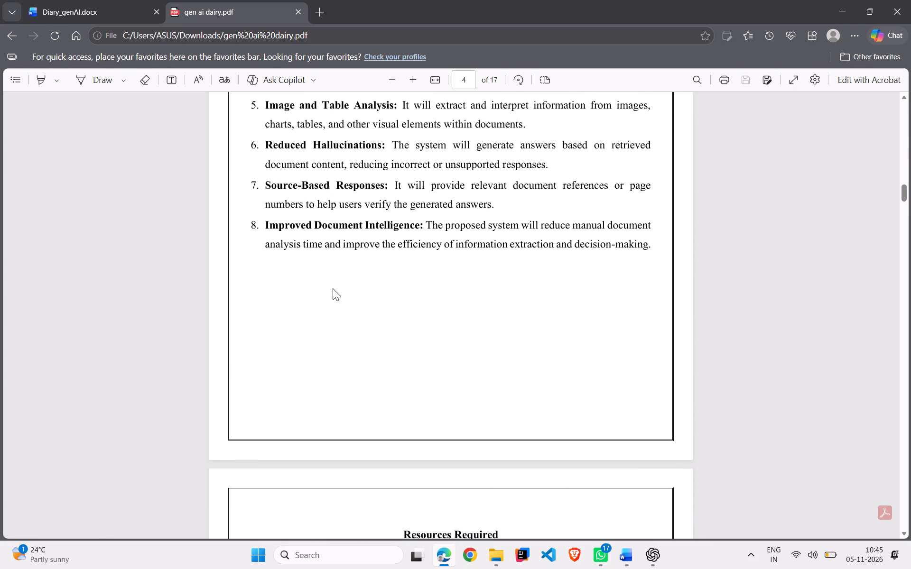
scroll(333, 288, "down", 9)
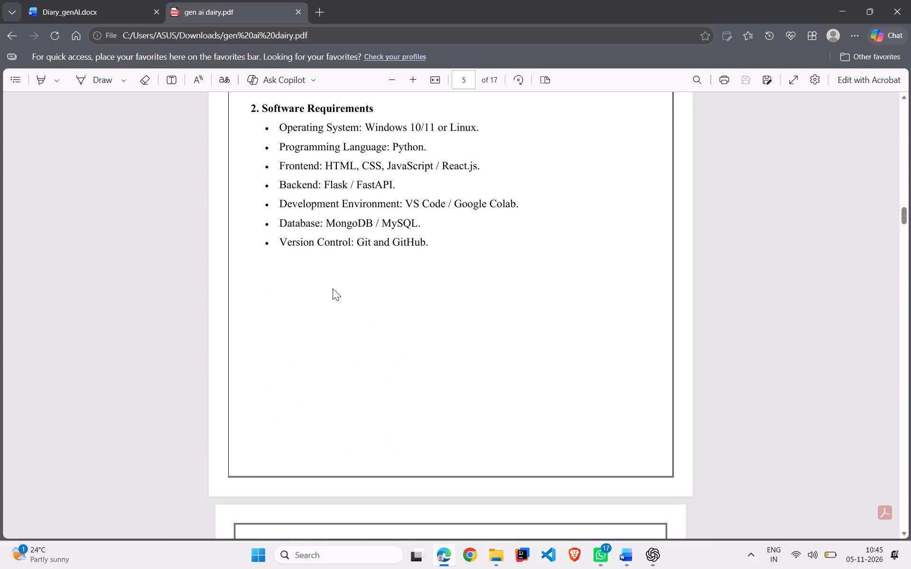
scroll(333, 288, "down", 8)
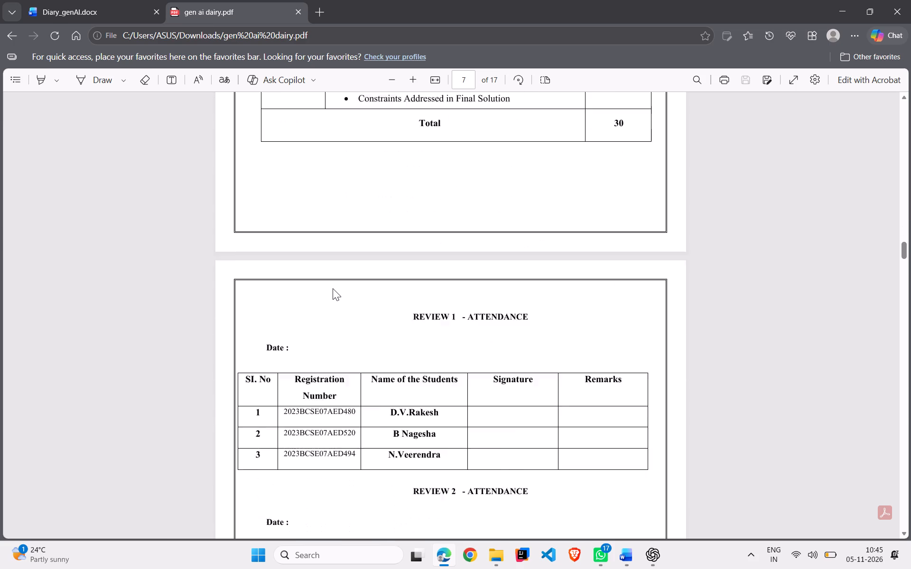
scroll(333, 288, "down", 8)
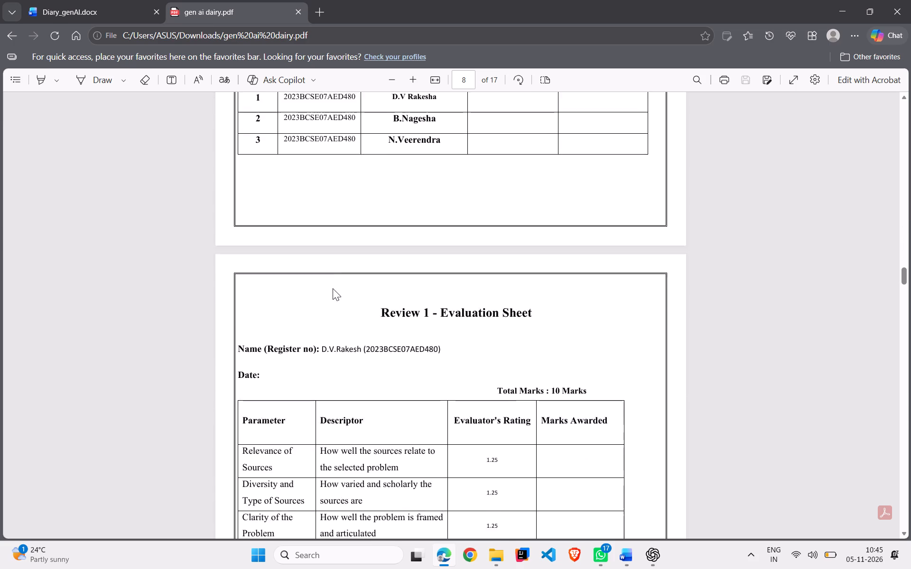
Review the PDF's evaluation sheets for Reviews 1 to 3 and the Review Summary tables on the last page.
scroll(333, 288, "down", 7)
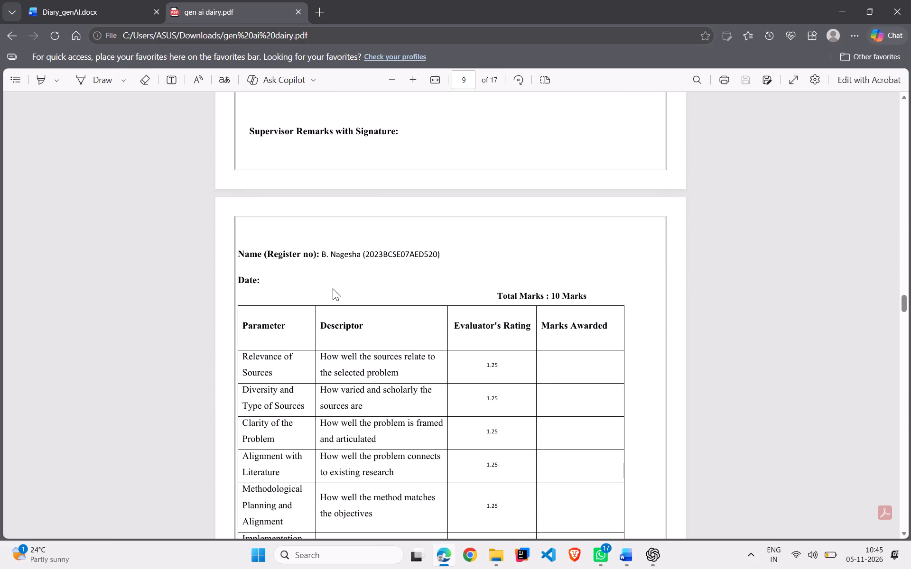
scroll(333, 288, "down", 11)
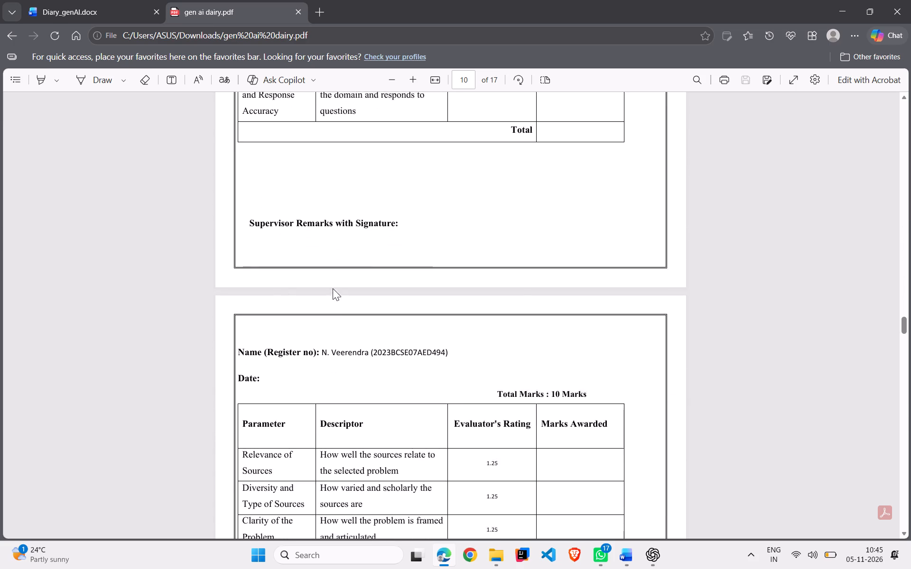
scroll(333, 288, "down", 11)
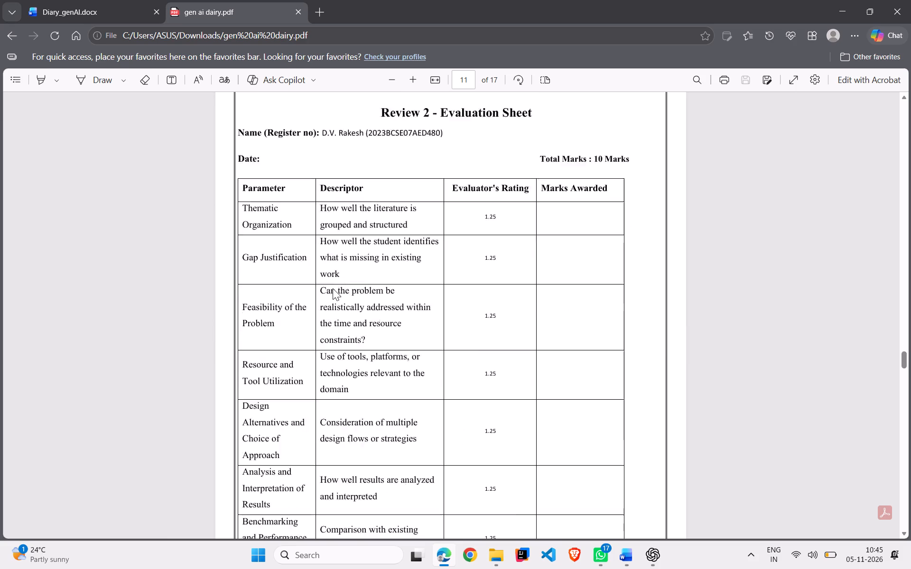
scroll(333, 288, "down", 9)
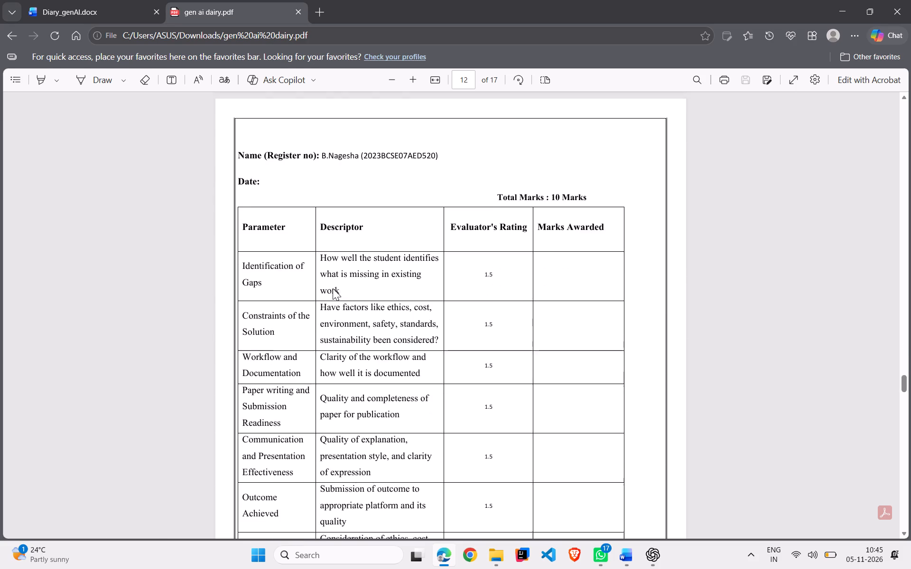
scroll(333, 288, "down", 10)
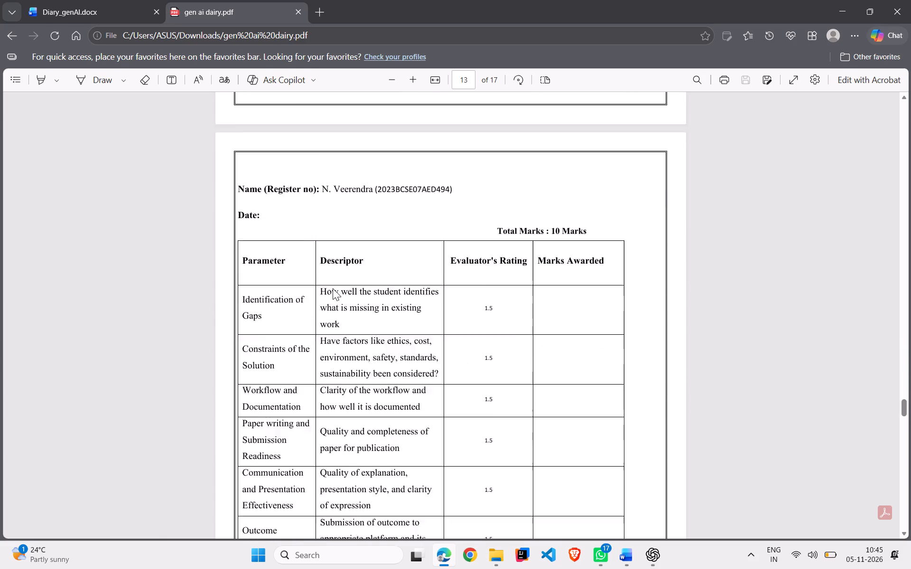
scroll(333, 288, "down", 6)
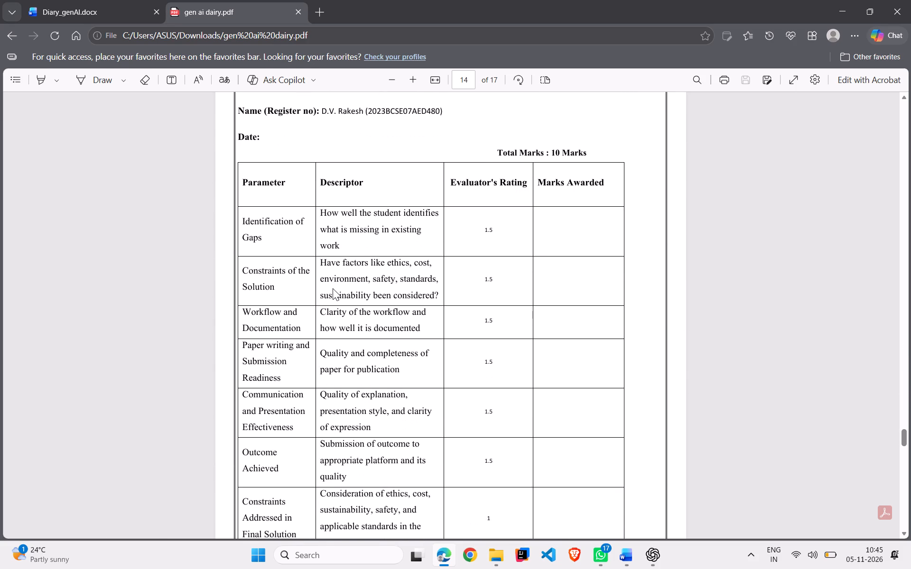
scroll(333, 288, "down", 10)
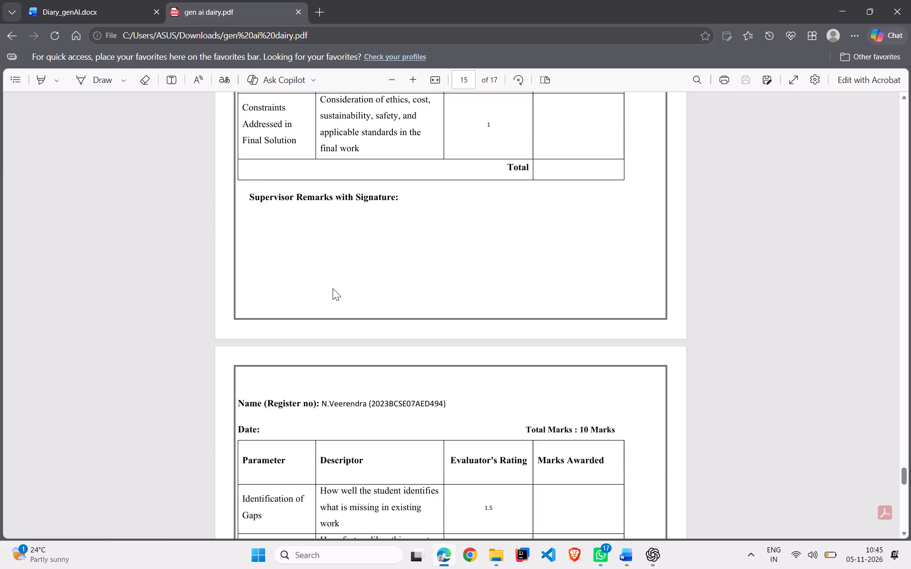
scroll(333, 288, "down", 8)
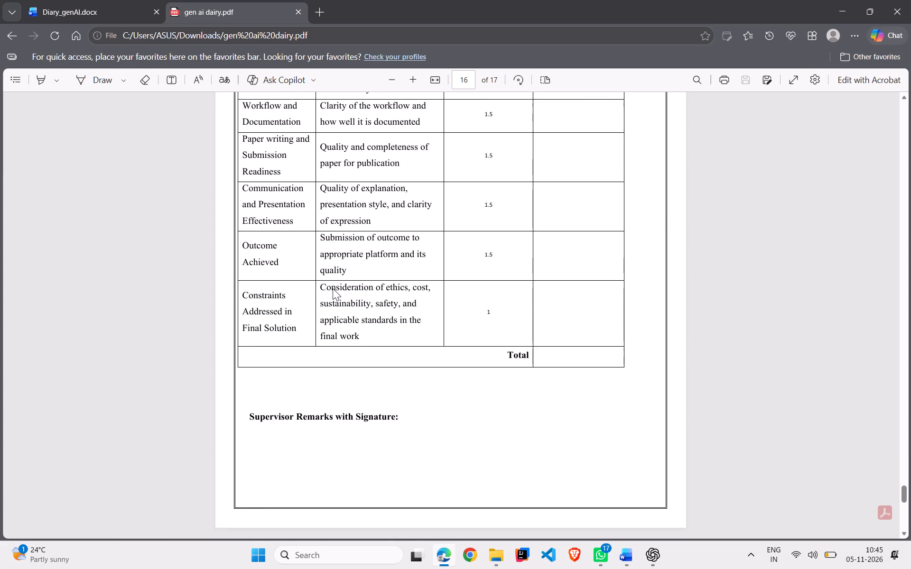
scroll(333, 288, "down", 6)
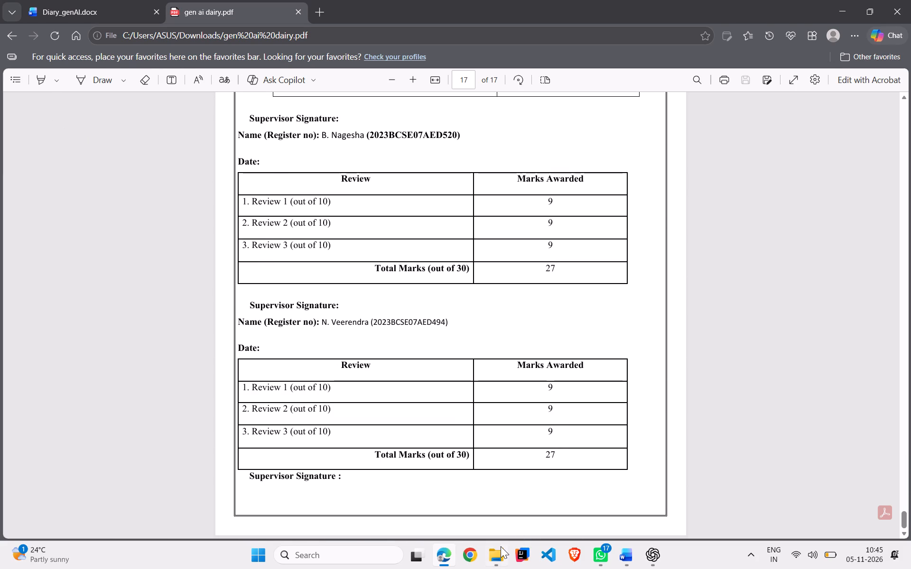
Return to the Downloads folder in File Explorer and open the sharing options for the gen ai dairy PDF.
left_click(499, 553)
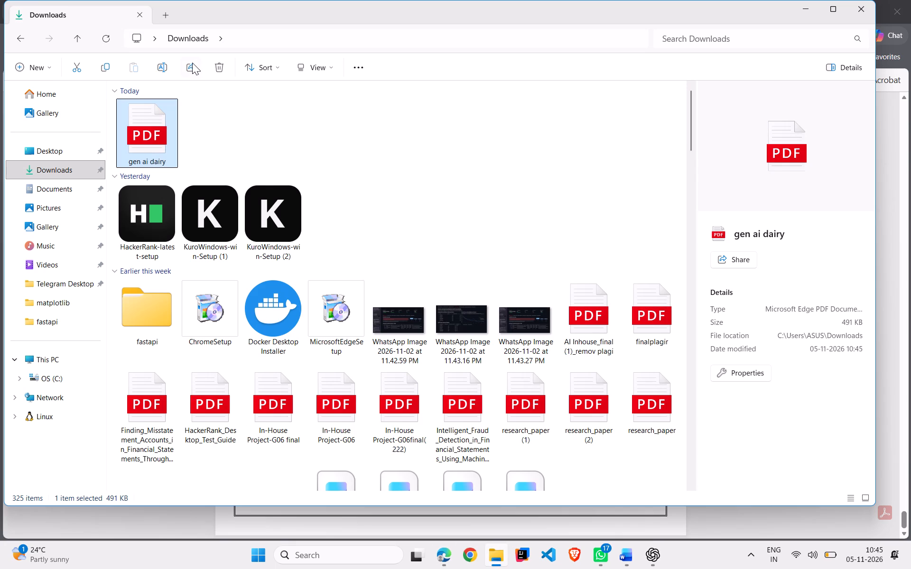
left_click(190, 68)
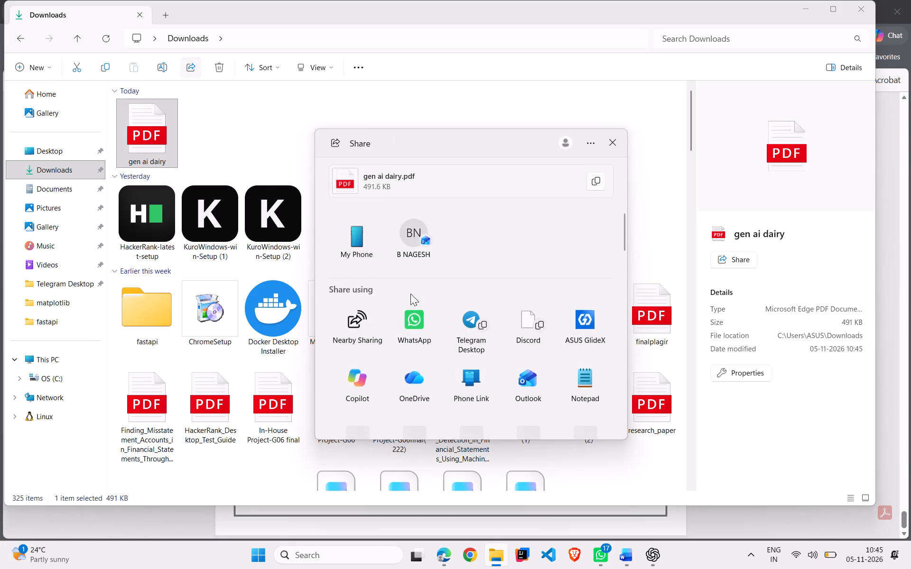
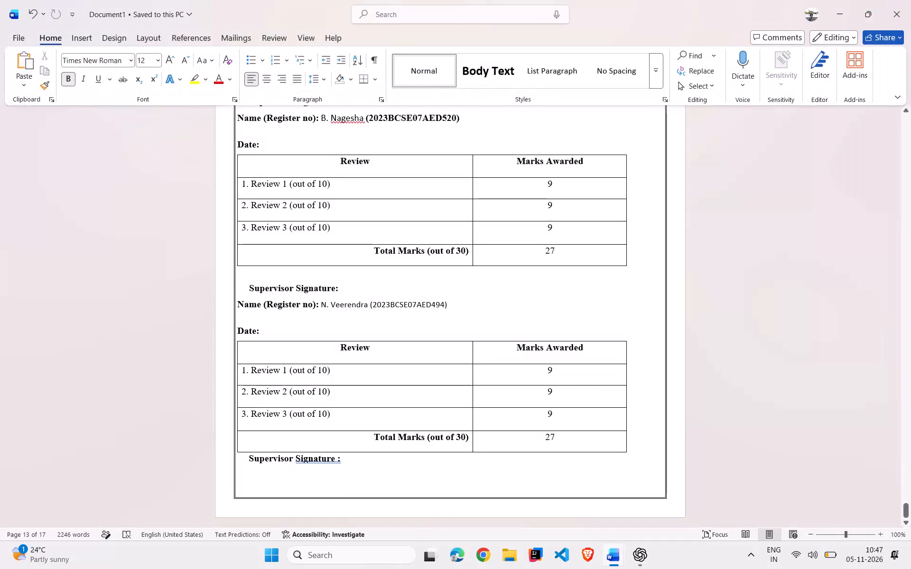
Save the diary document as ALLIANCE SCHOOL OF ADVANCED COMPUTING in OneDrive - Alliance University and close Word.
left_click(15, 36)
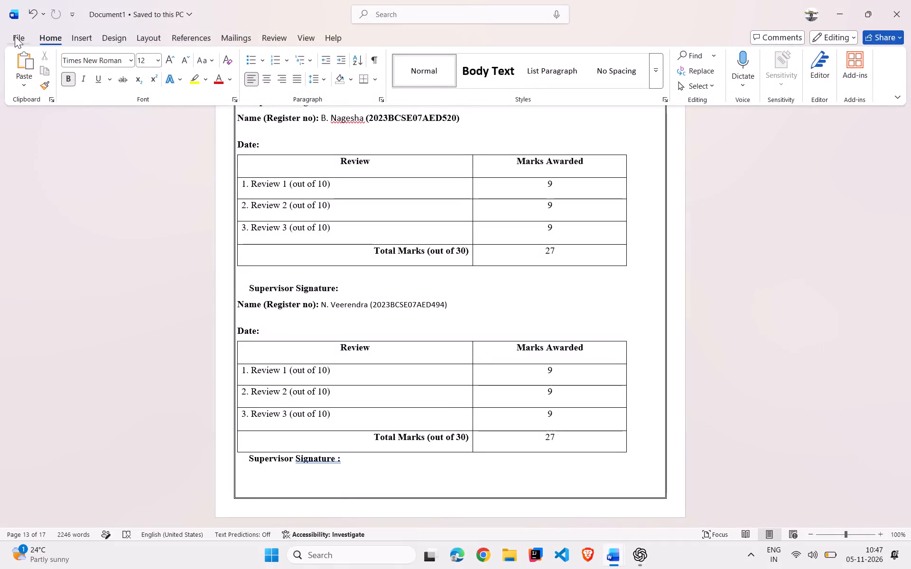
left_click(34, 191)
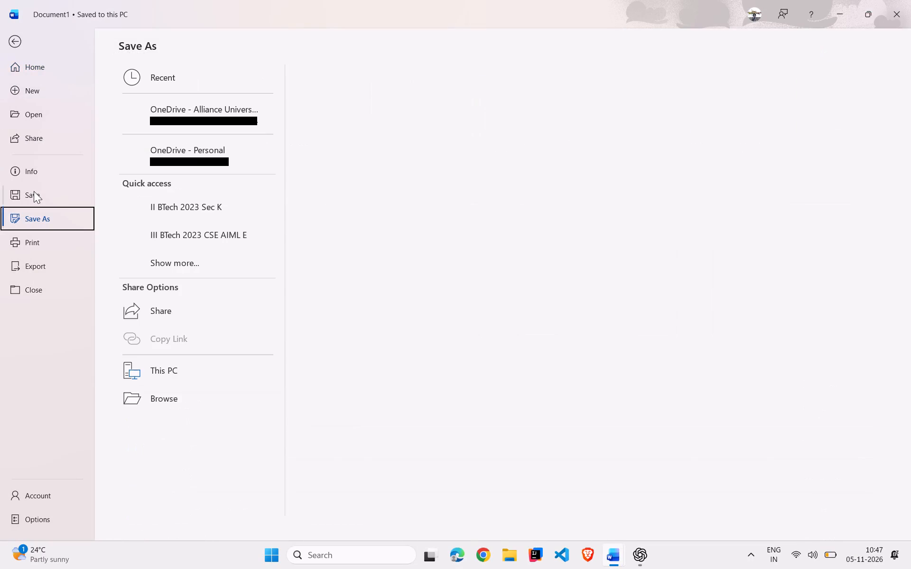
left_click(910, 0)
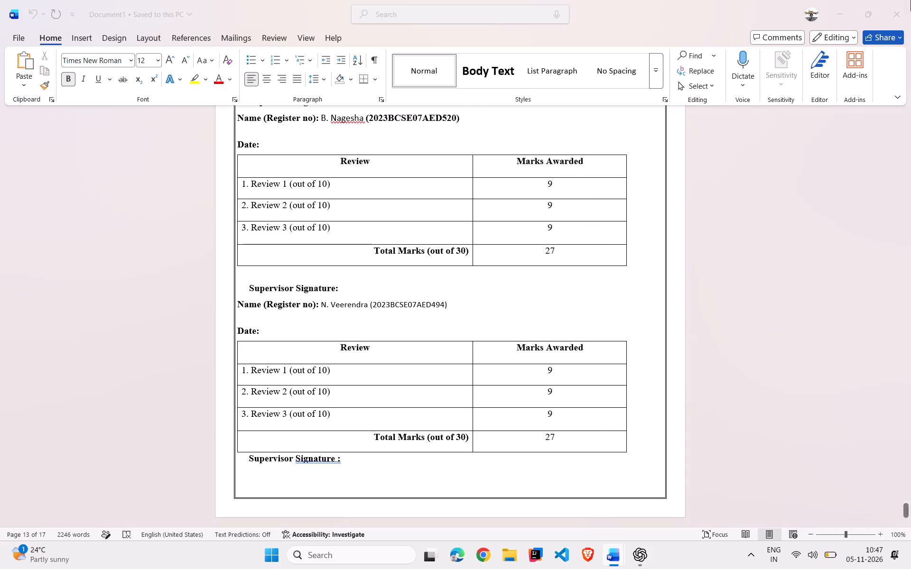
left_click(910, 0)
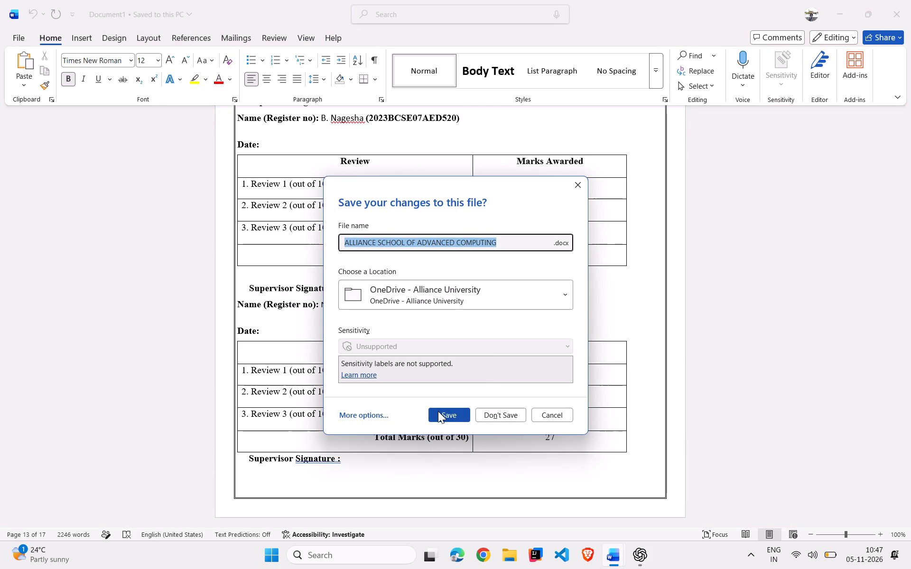
left_click(443, 412)
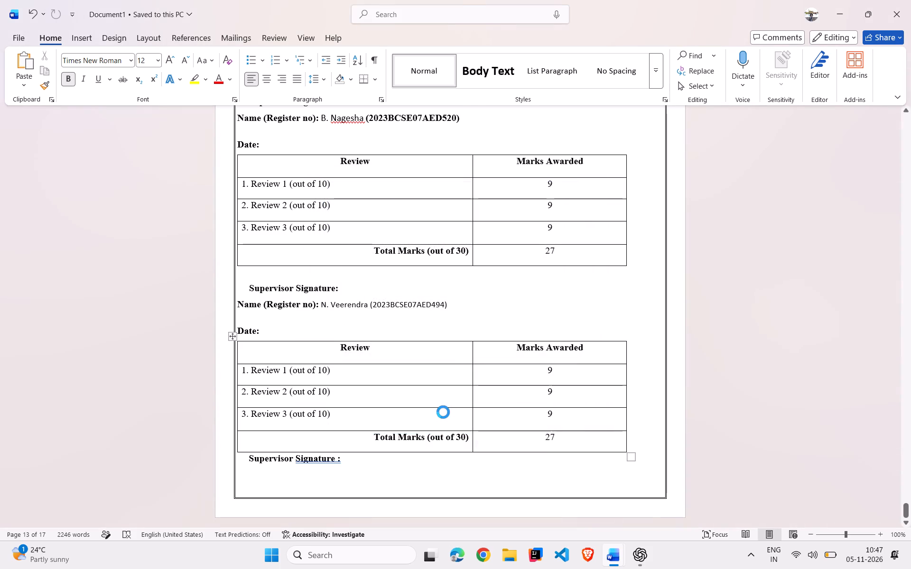
left_click(910, 0)
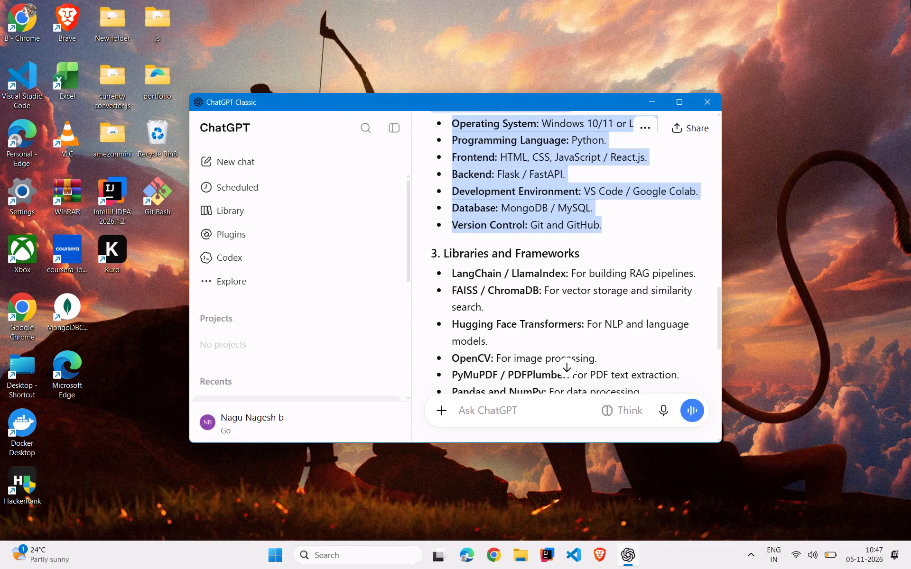
Close the ChatGPT Classic window.
left_click(707, 103)
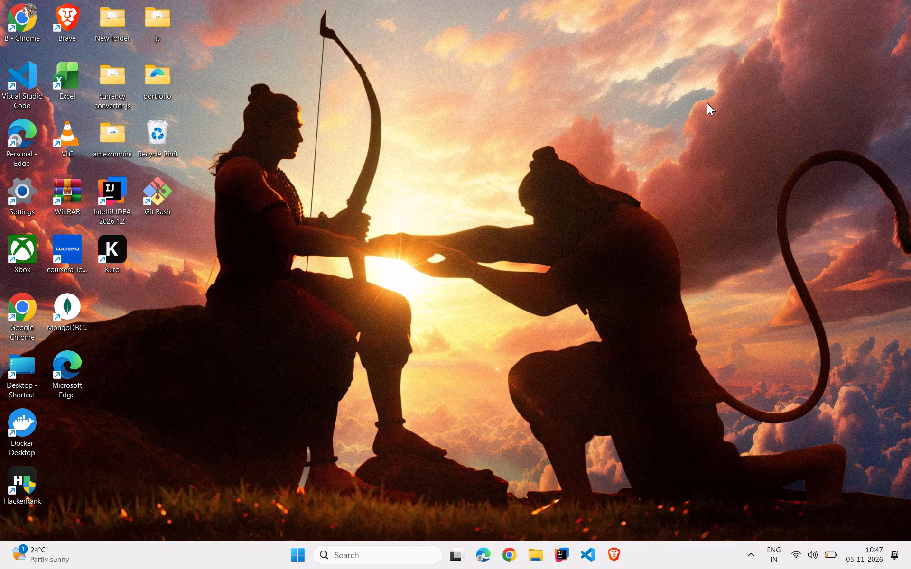
Launch Kuro from the desktop.
double_click(115, 247)
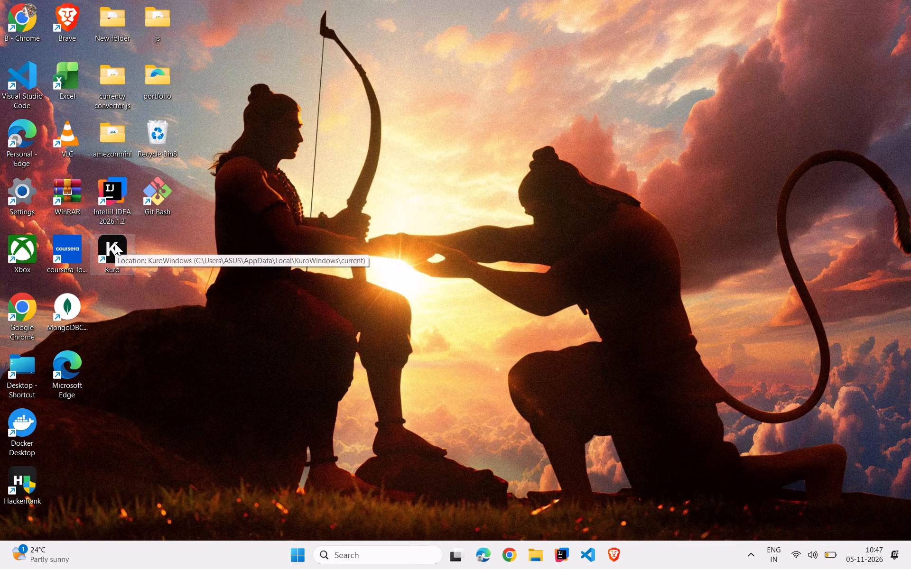